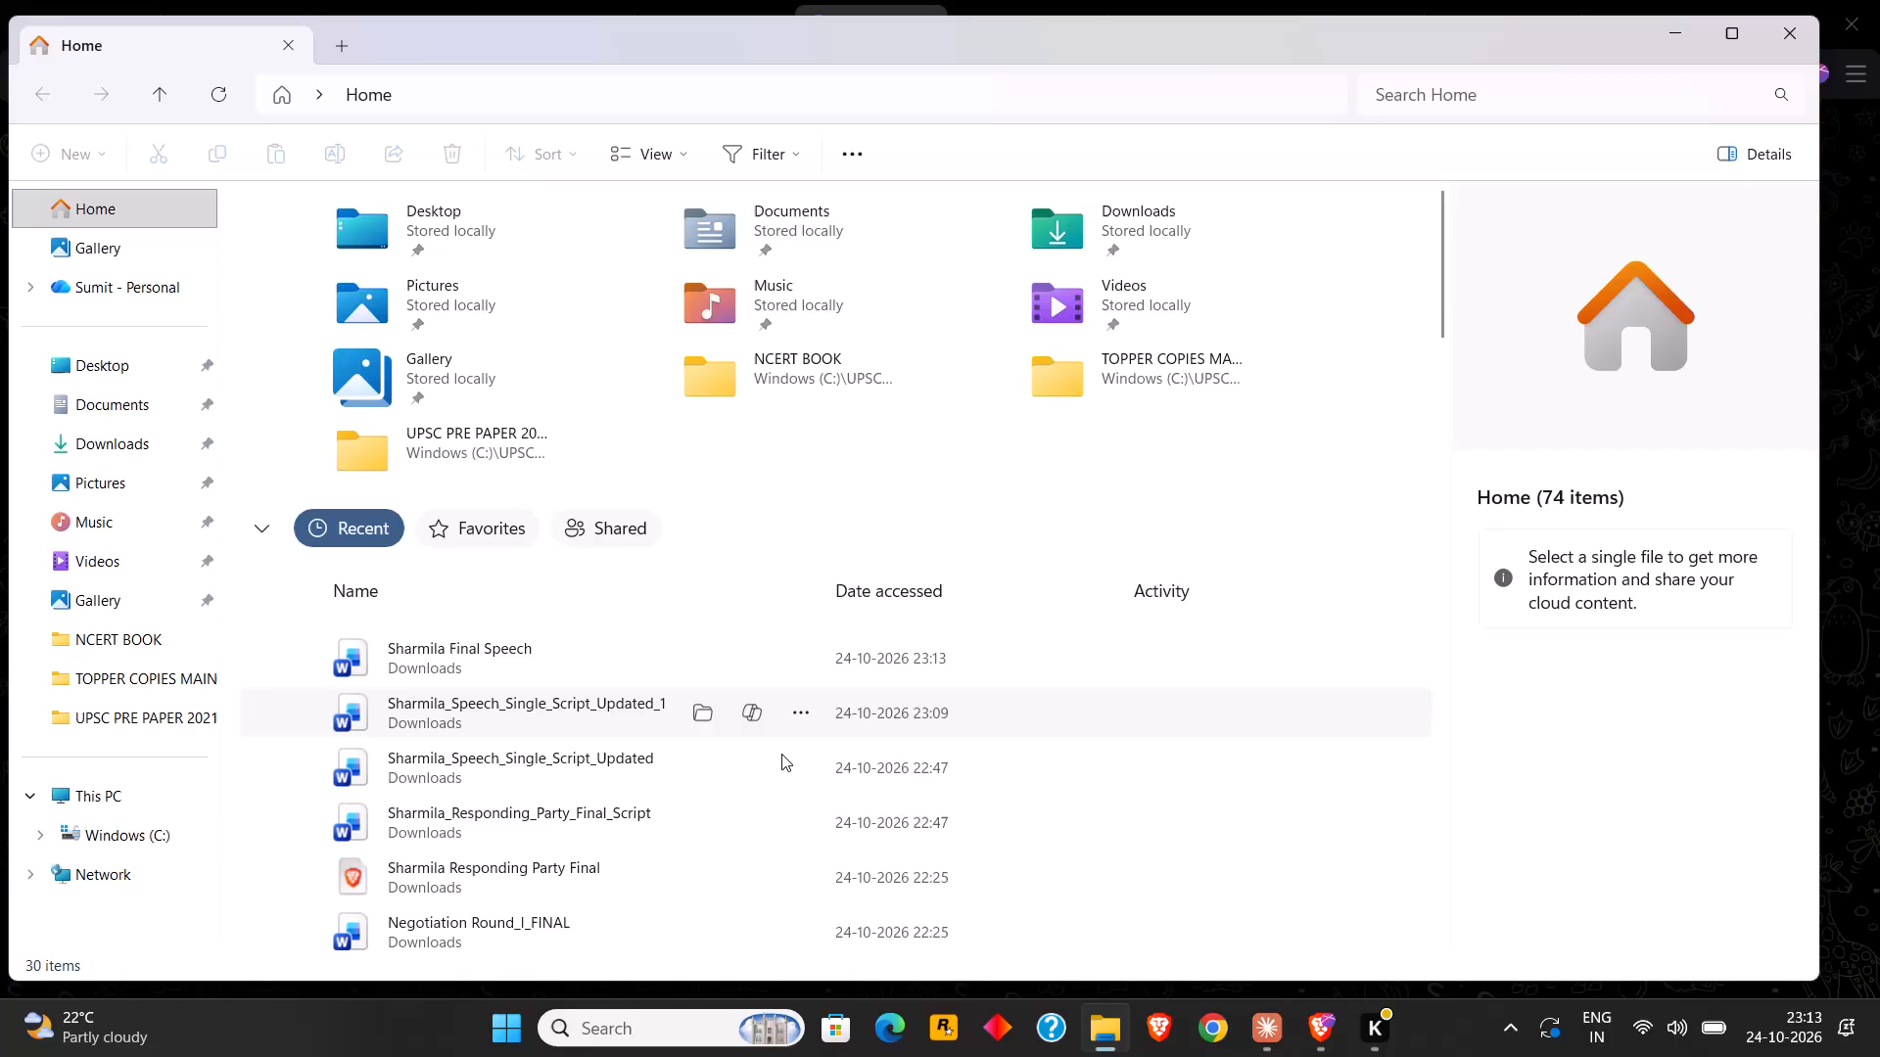
Open the Negotiation Plan 1 document from the recent files in File Explorer.
{"action": "scroll", "coordinate": [781, 754], "scroll_direction": "down", "scroll_amount": 2}
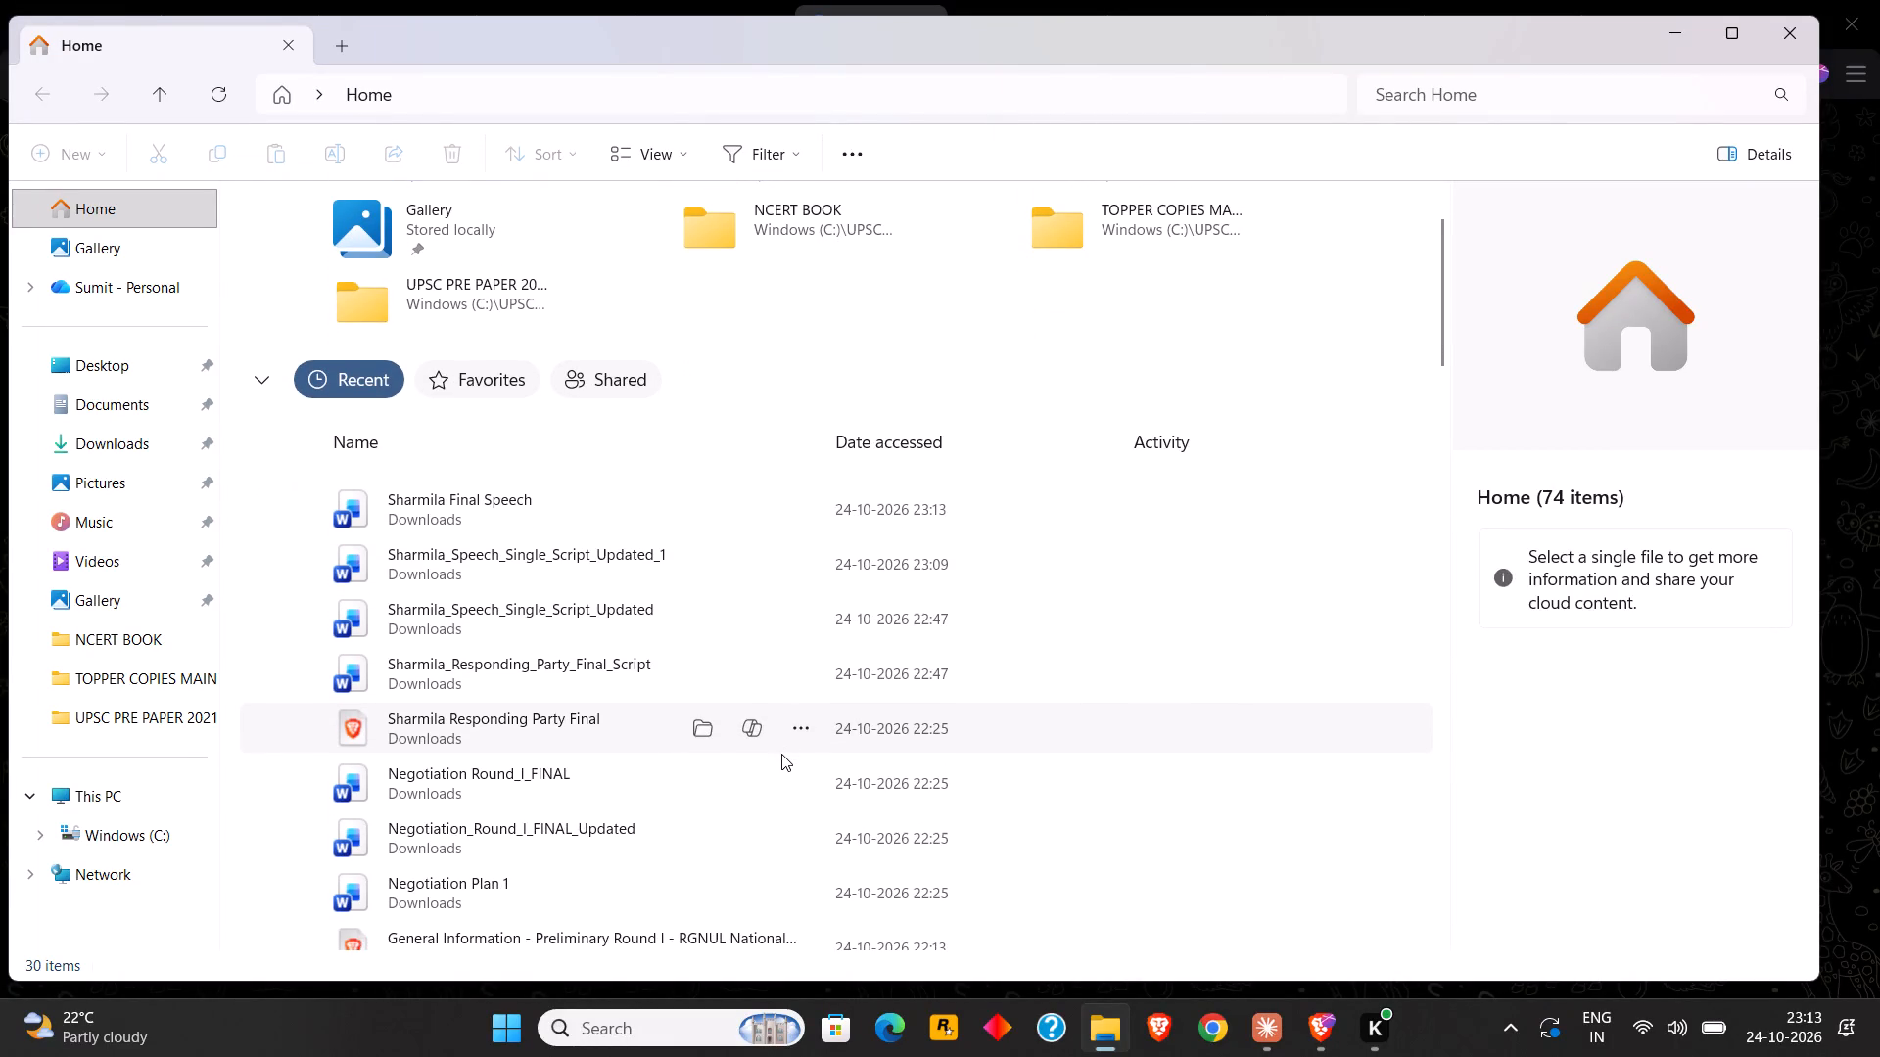
{"action": "scroll", "coordinate": [781, 754], "scroll_direction": "down", "scroll_amount": 2}
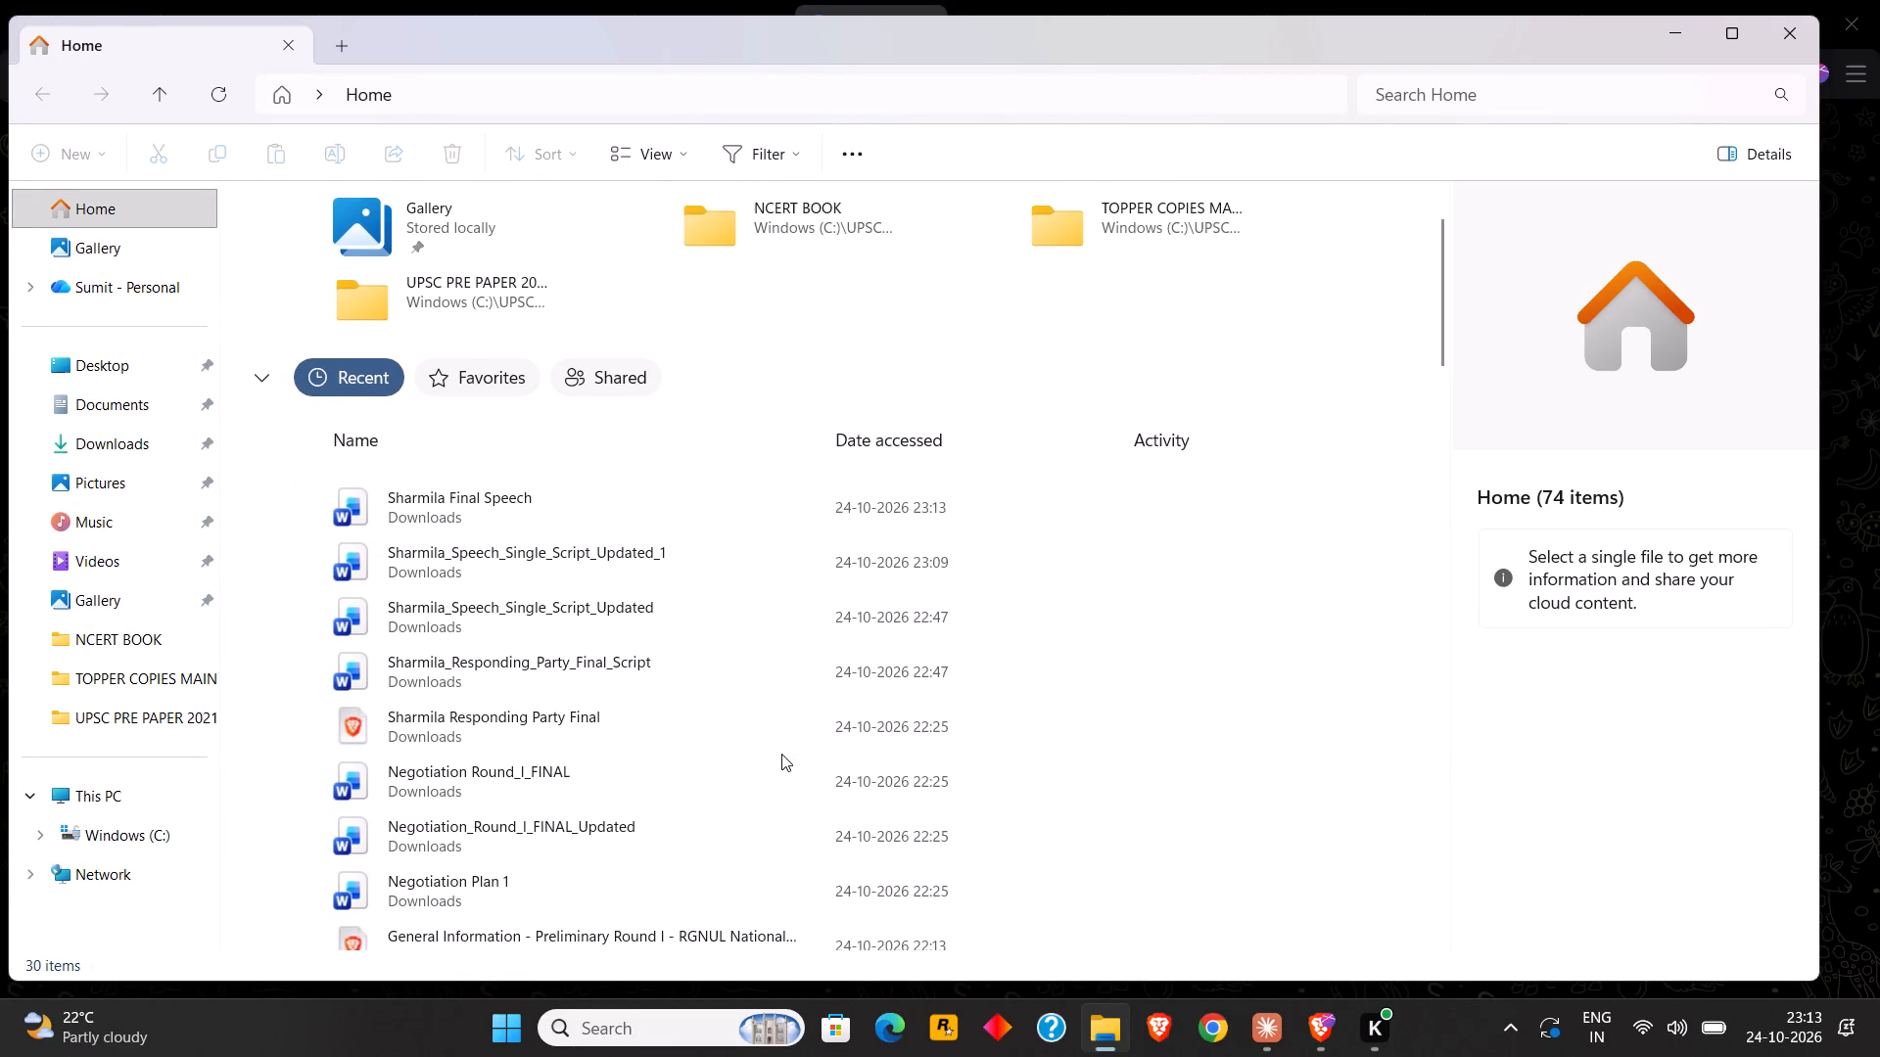
{"action": "scroll", "coordinate": [781, 754], "scroll_direction": "down", "scroll_amount": 1}
{"action": "double_click", "coordinate": [558, 831]}
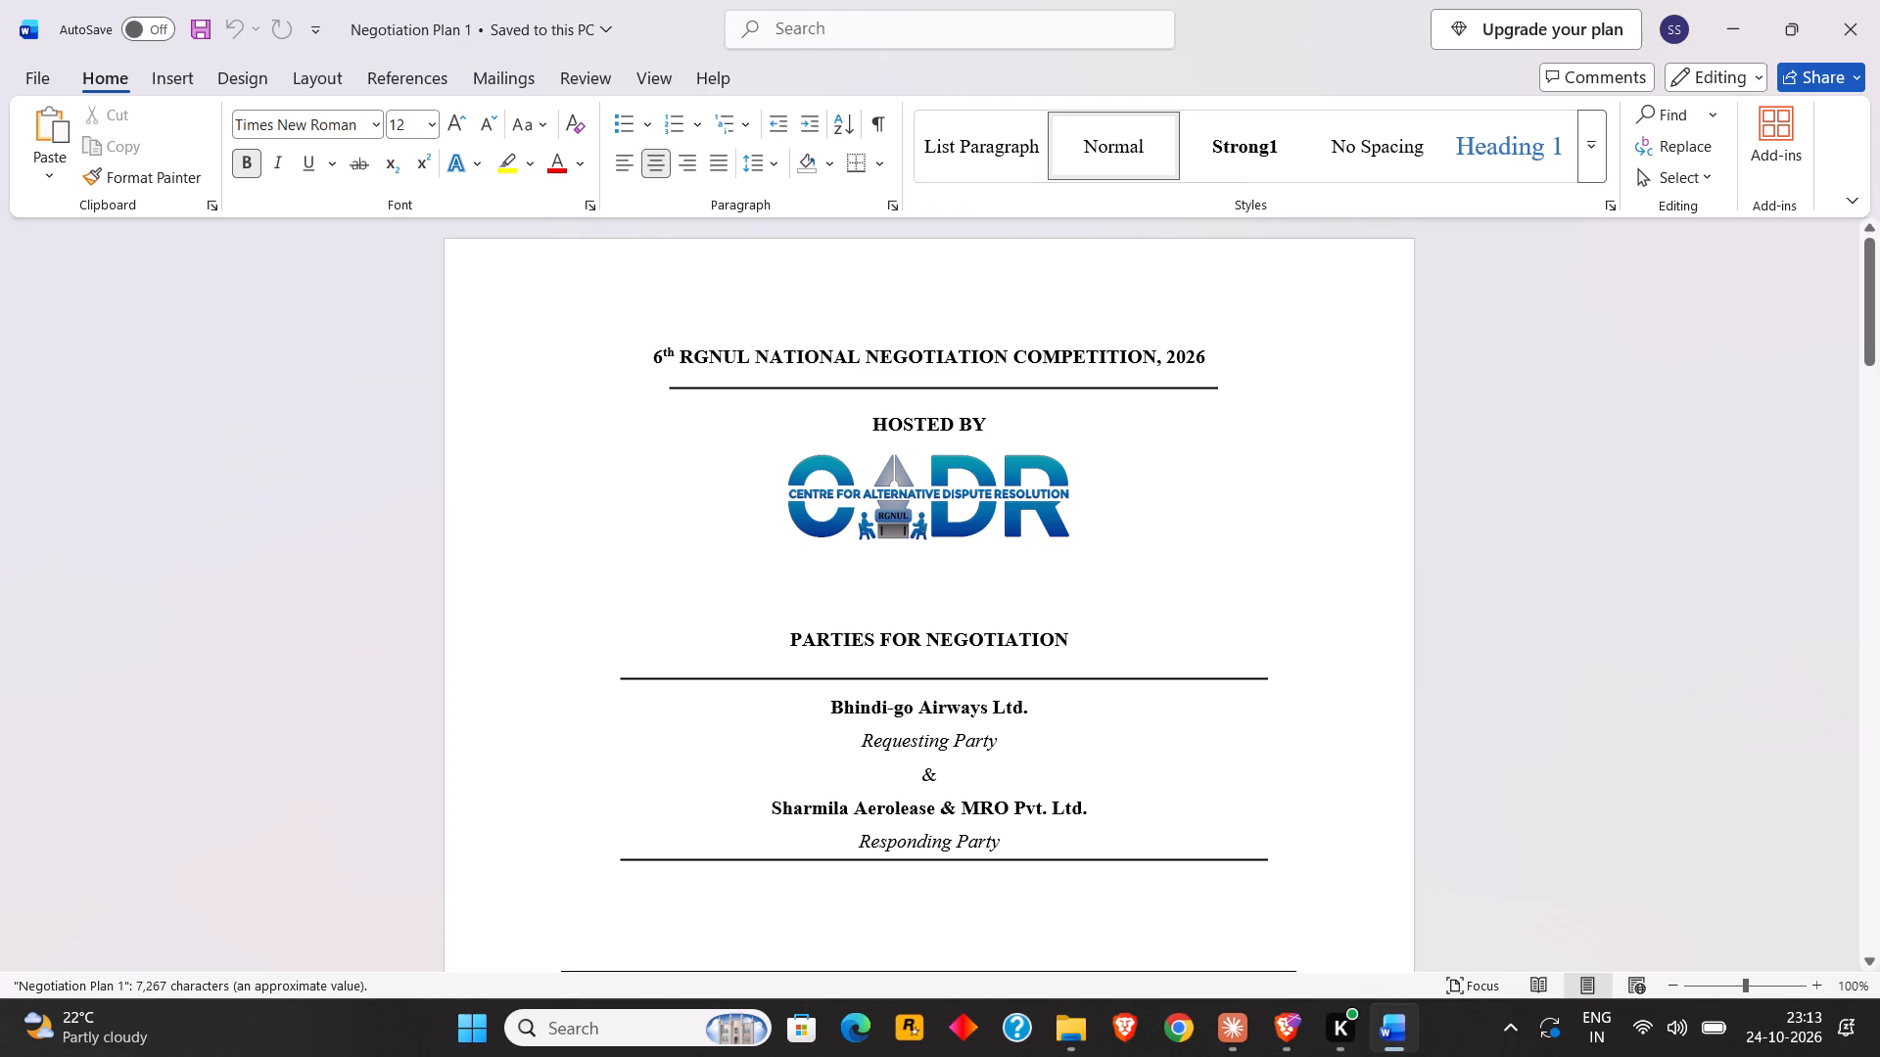
Add a box page border to the whole document in a thick-and-thin double-line style, 2 ¼ pt wide.
{"action": "scroll", "coordinate": [558, 831], "scroll_direction": "down", "scroll_amount": 3}
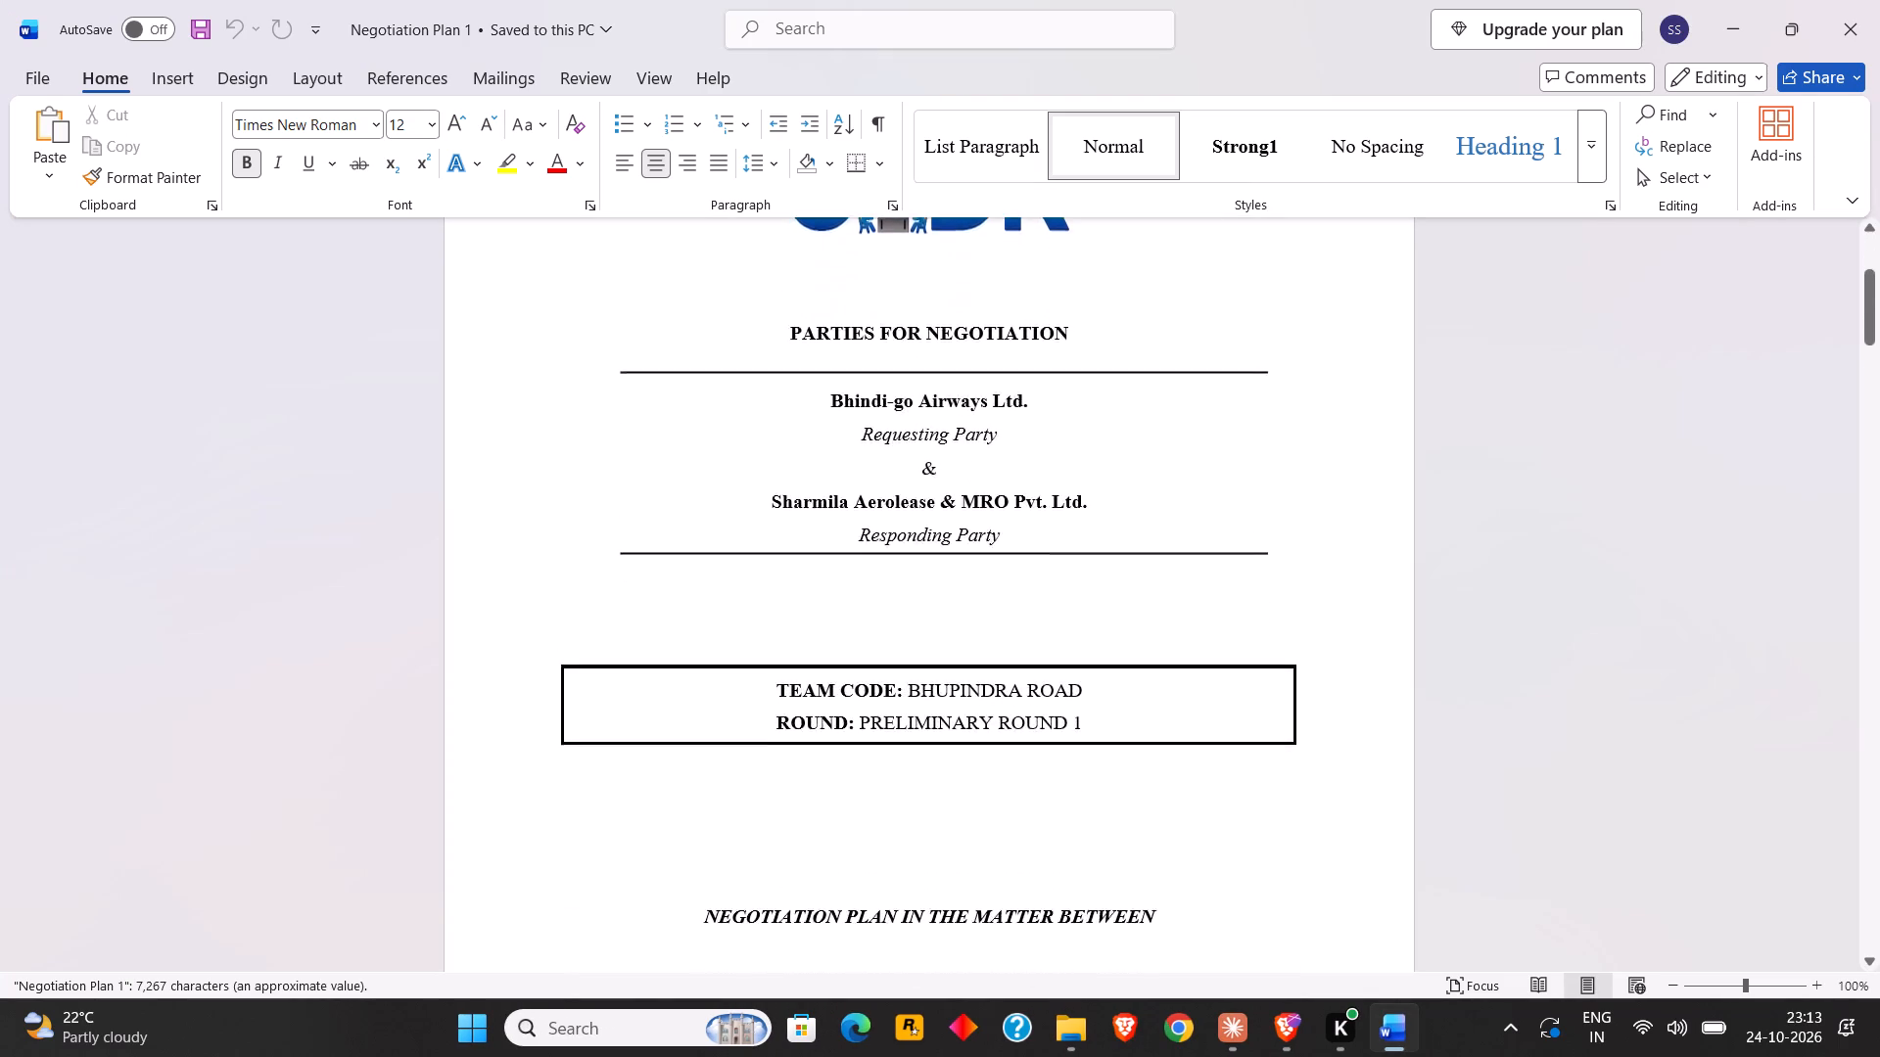
{"action": "scroll", "coordinate": [558, 831], "scroll_direction": "down", "scroll_amount": 2}
{"action": "scroll", "coordinate": [558, 831], "scroll_direction": "up", "scroll_amount": 5}
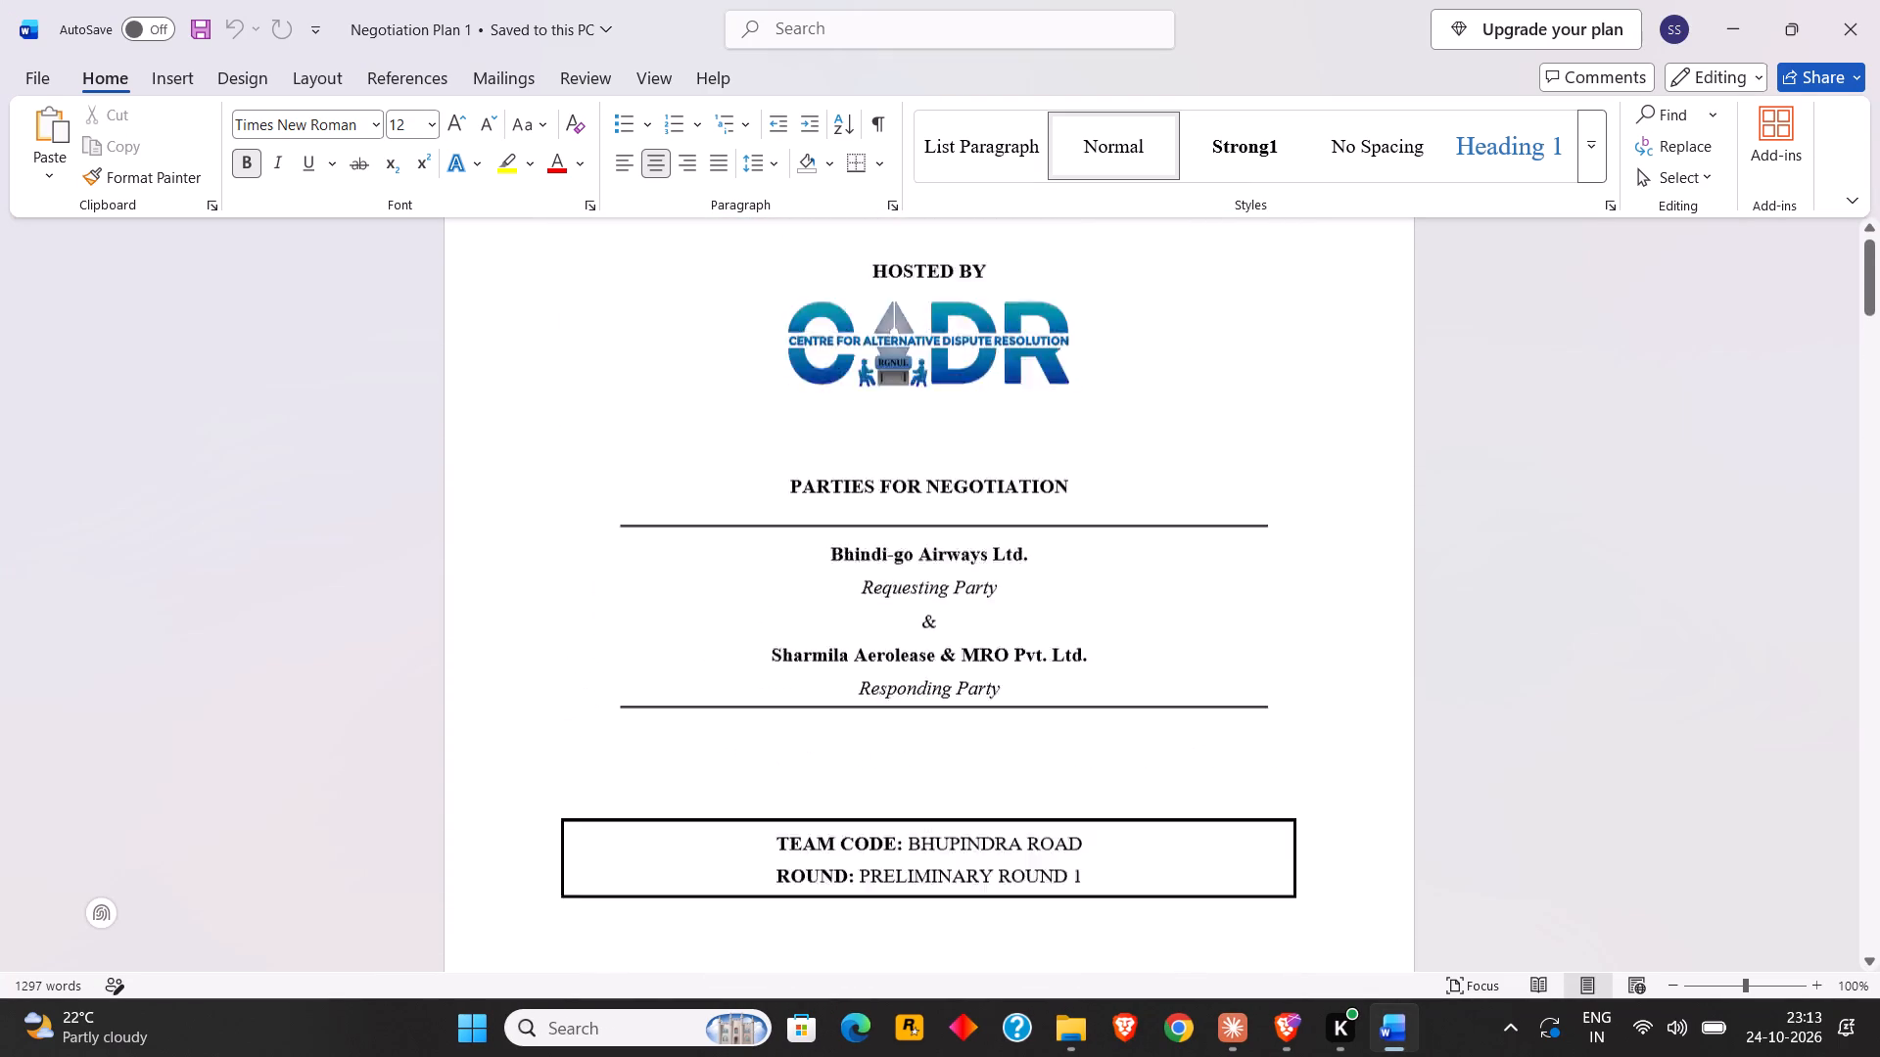
{"action": "scroll", "coordinate": [558, 831], "scroll_direction": "up", "scroll_amount": 1}
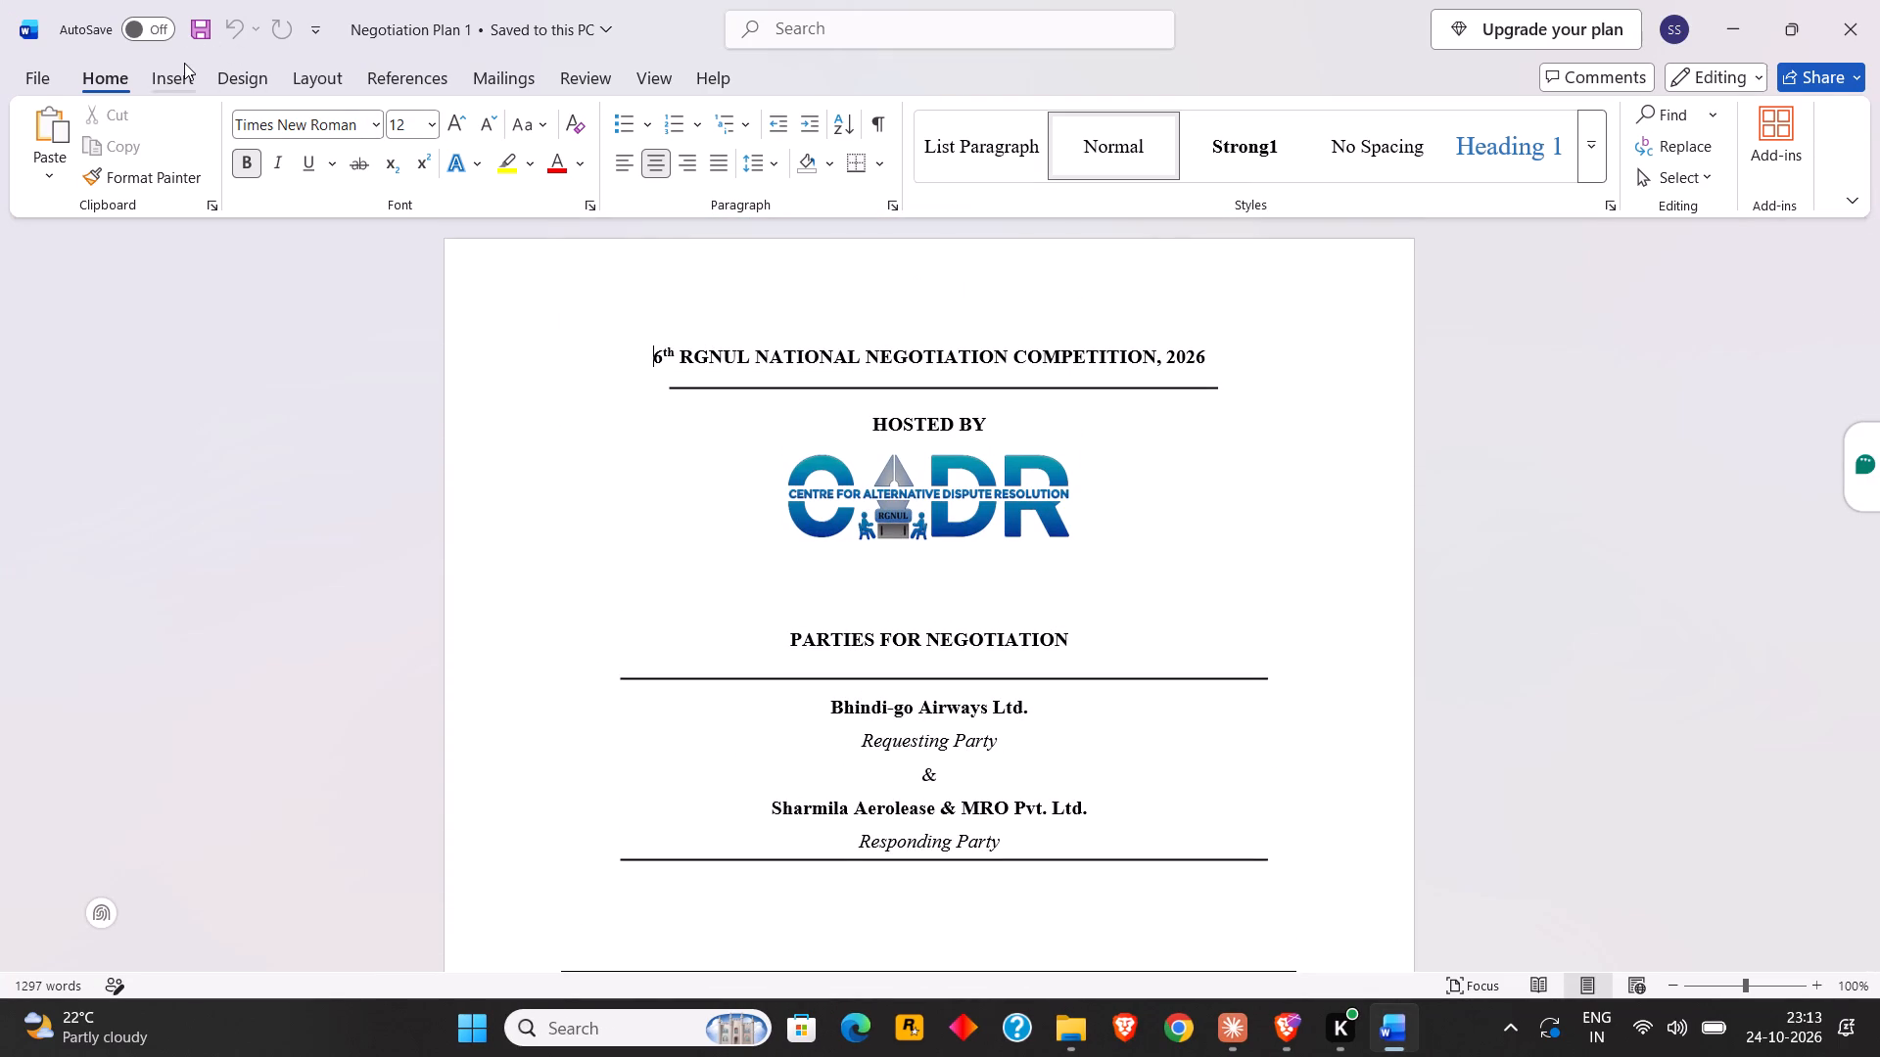
{"action": "left_click", "coordinate": [184, 63]}
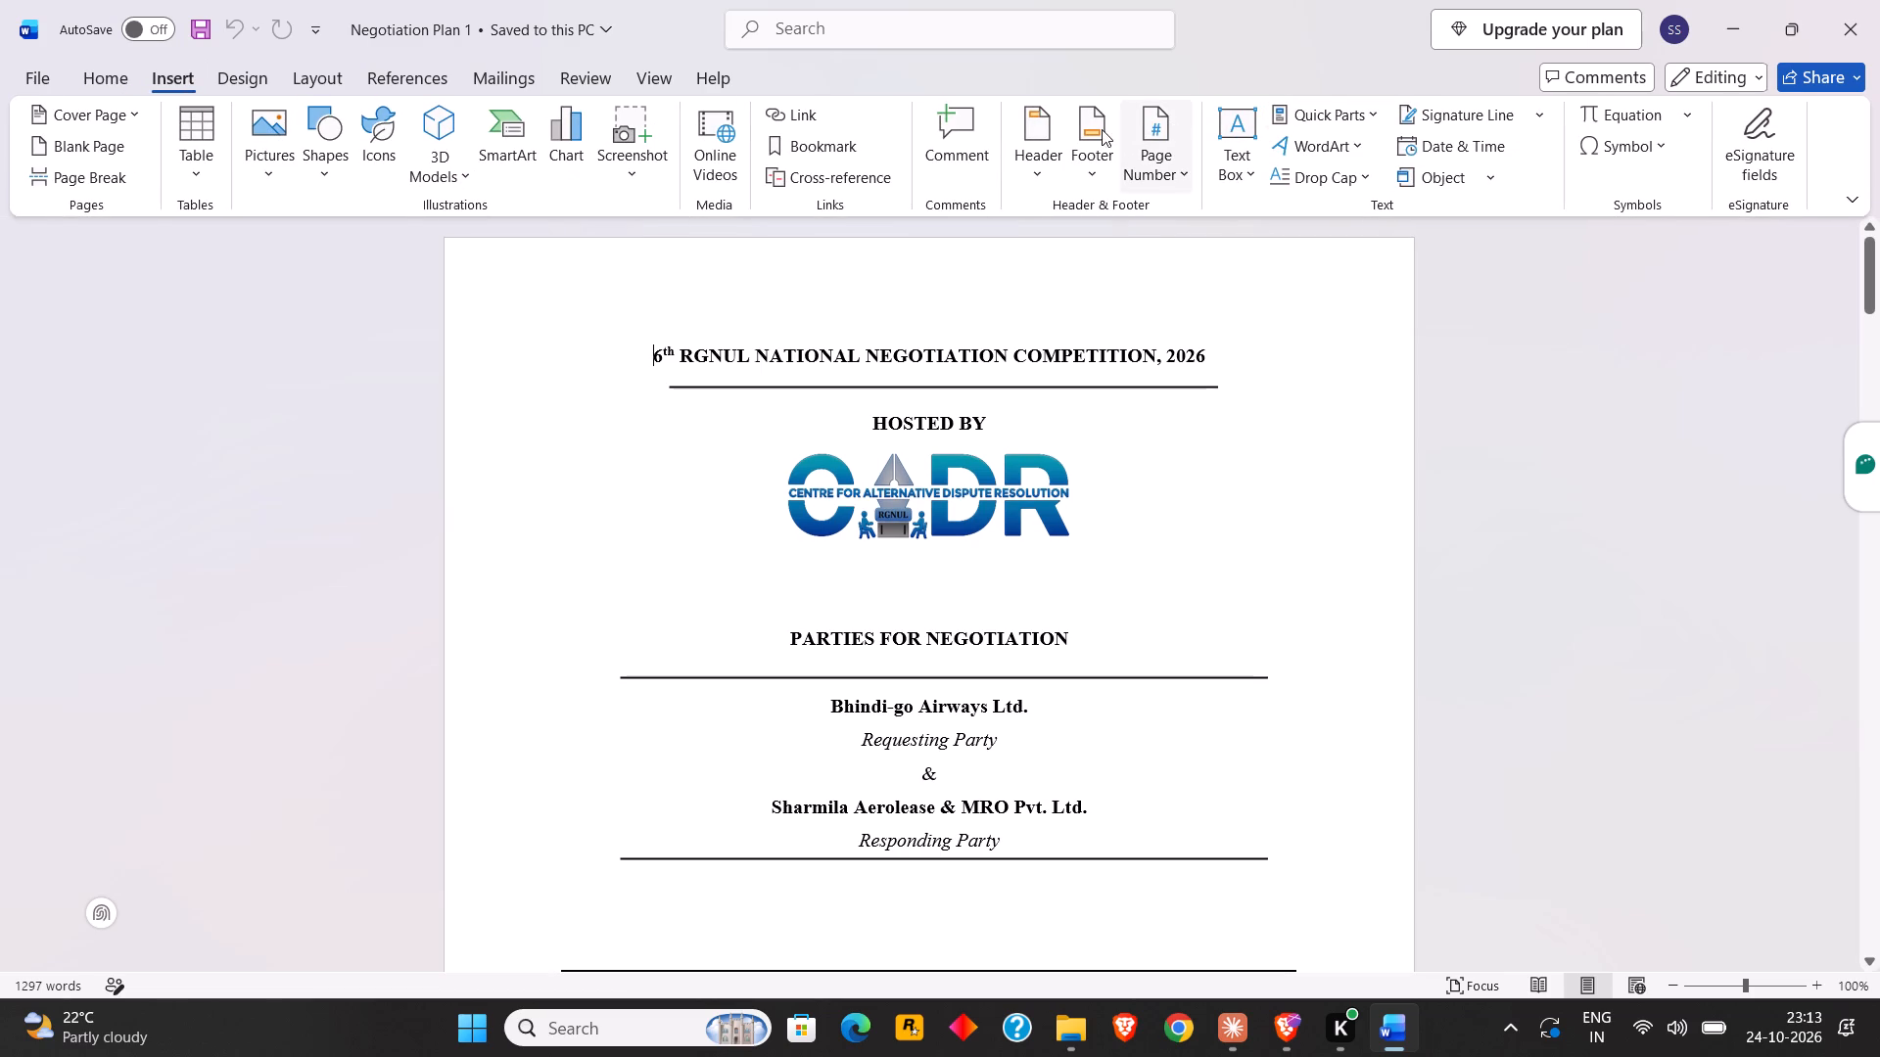
{"action": "left_click_drag", "start_coordinate": [1099, 128], "coordinate": [1304, 160]}
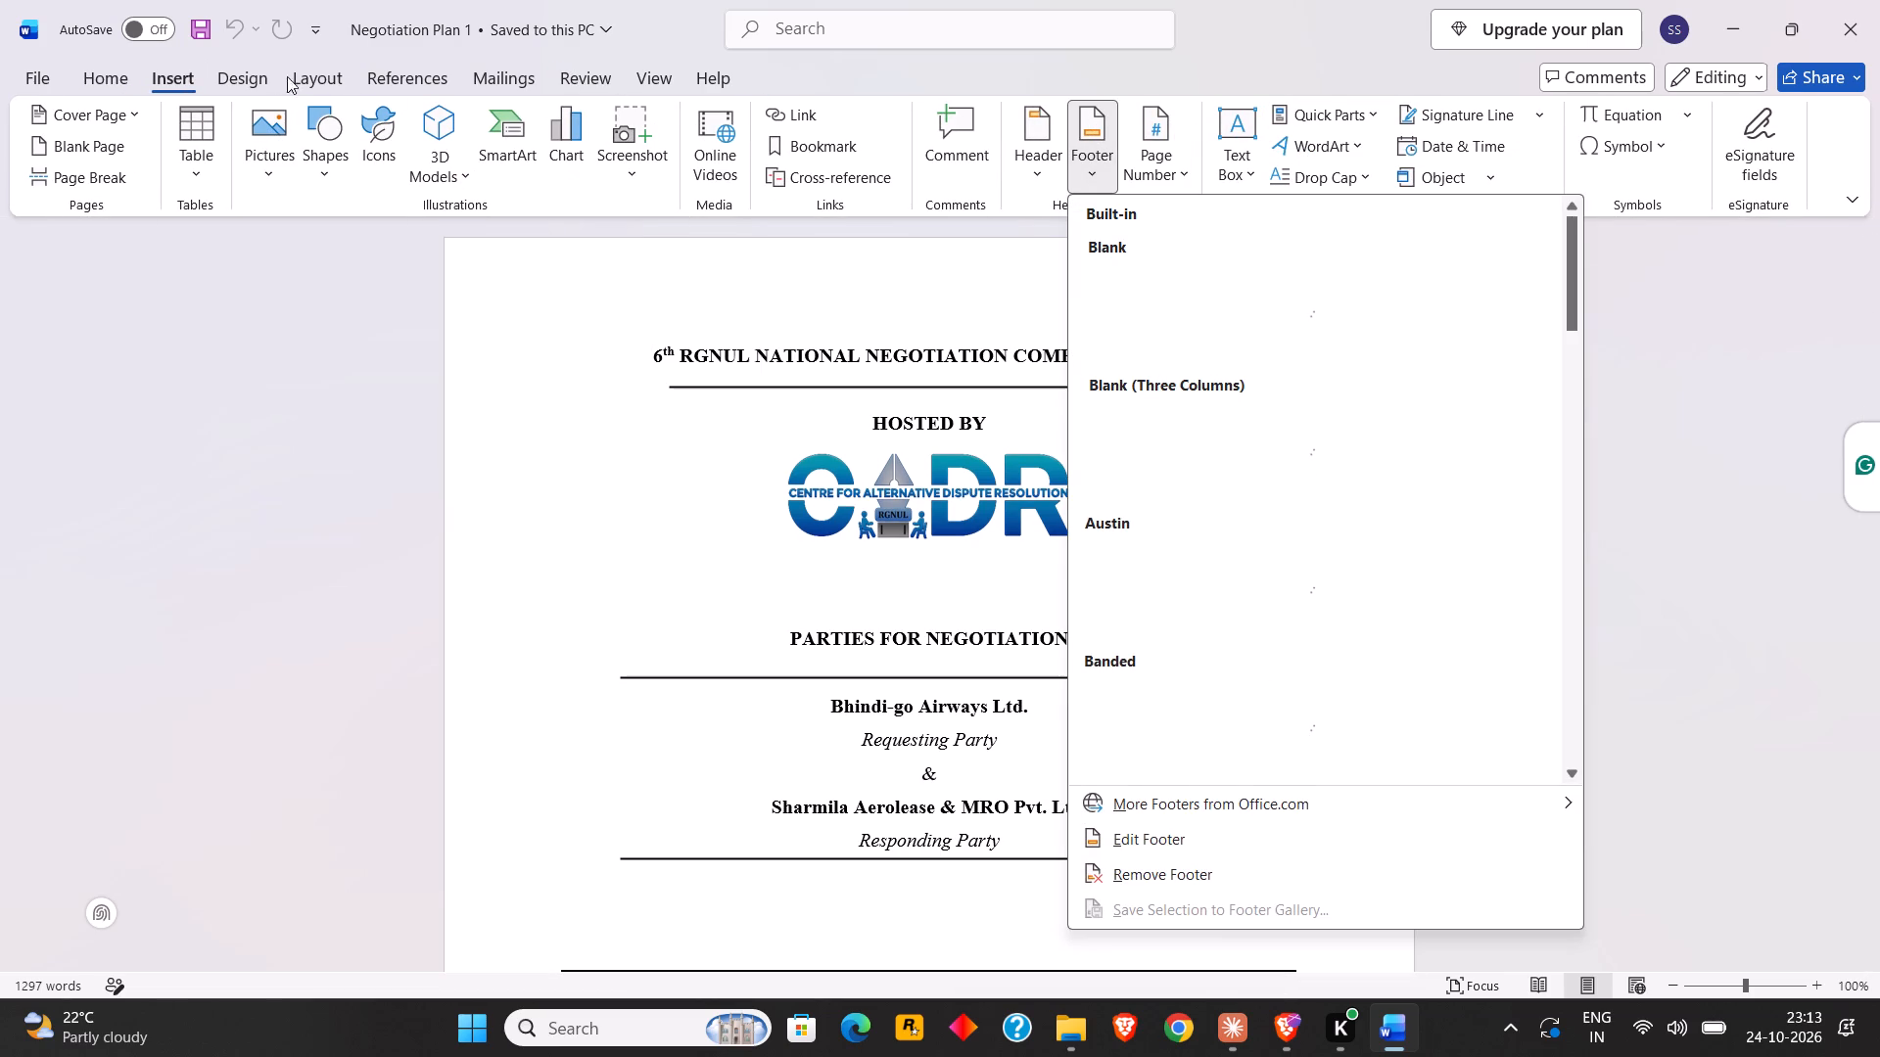
{"action": "left_click", "coordinate": [257, 75]}
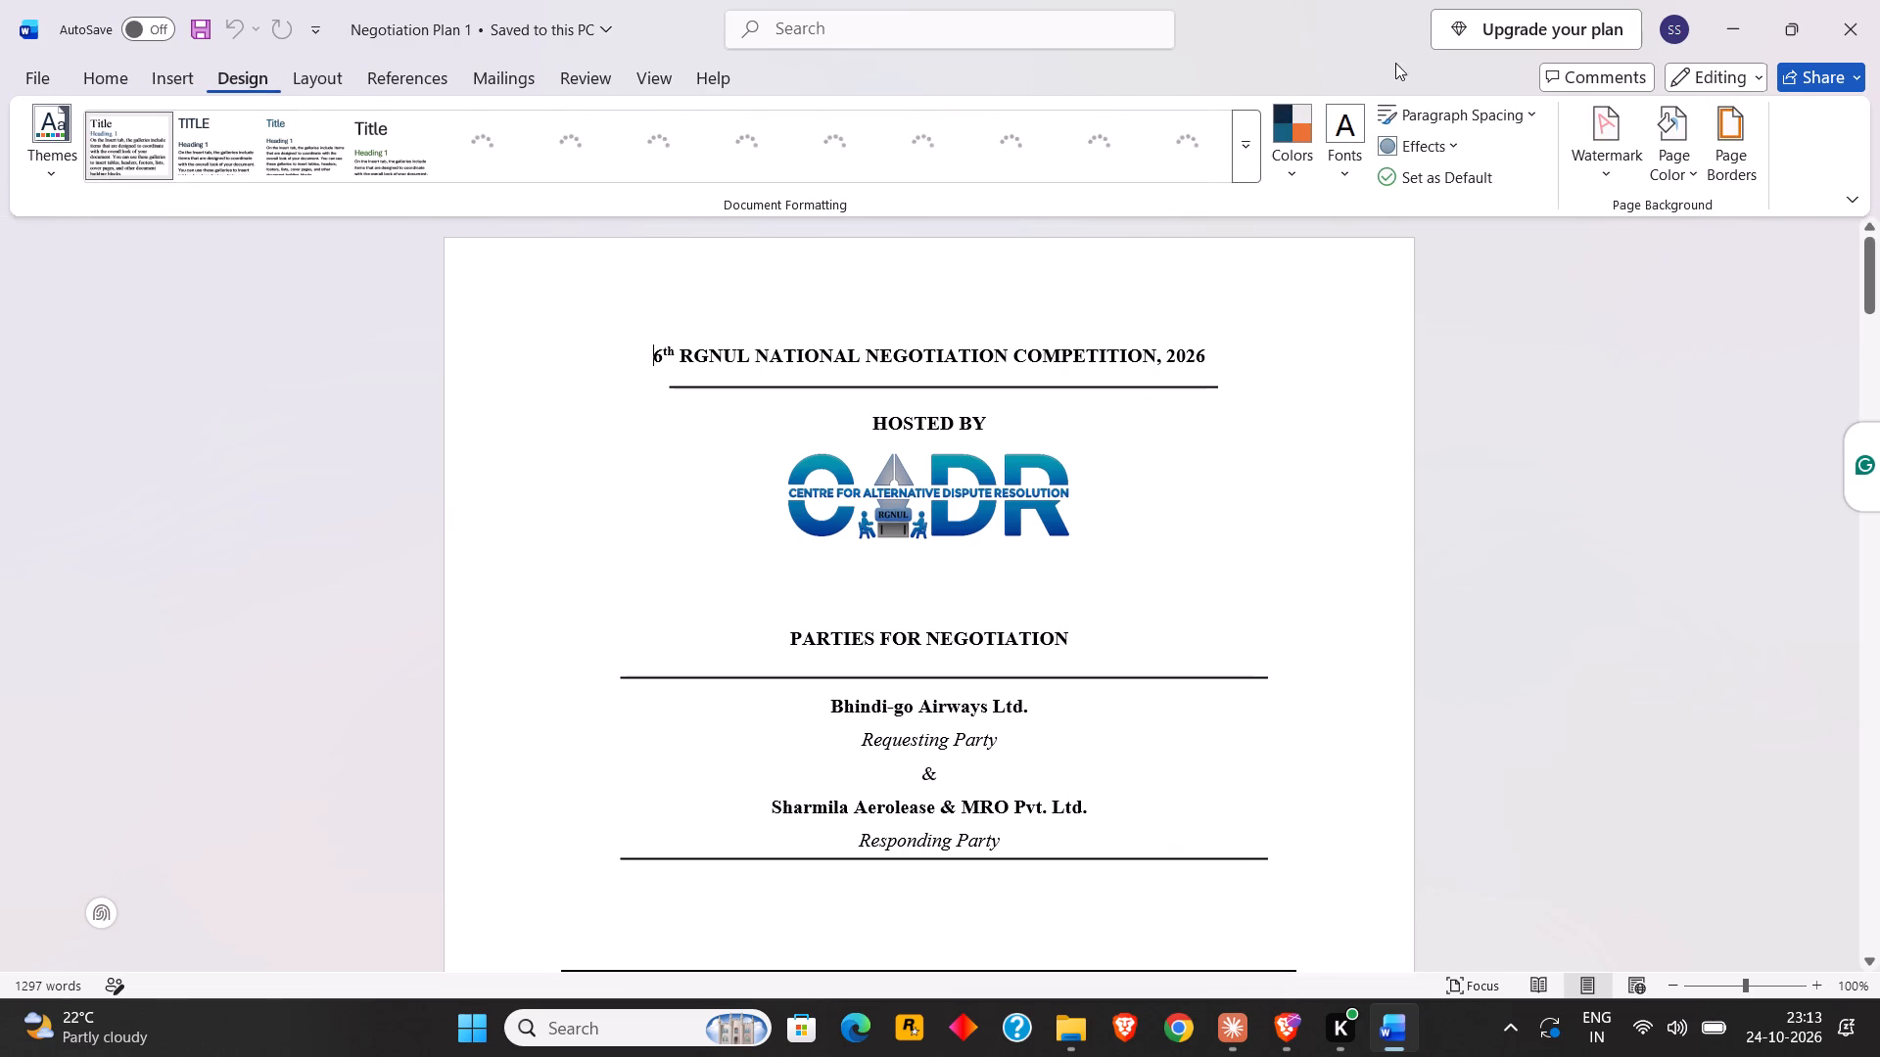
{"action": "left_click", "coordinate": [1751, 123]}
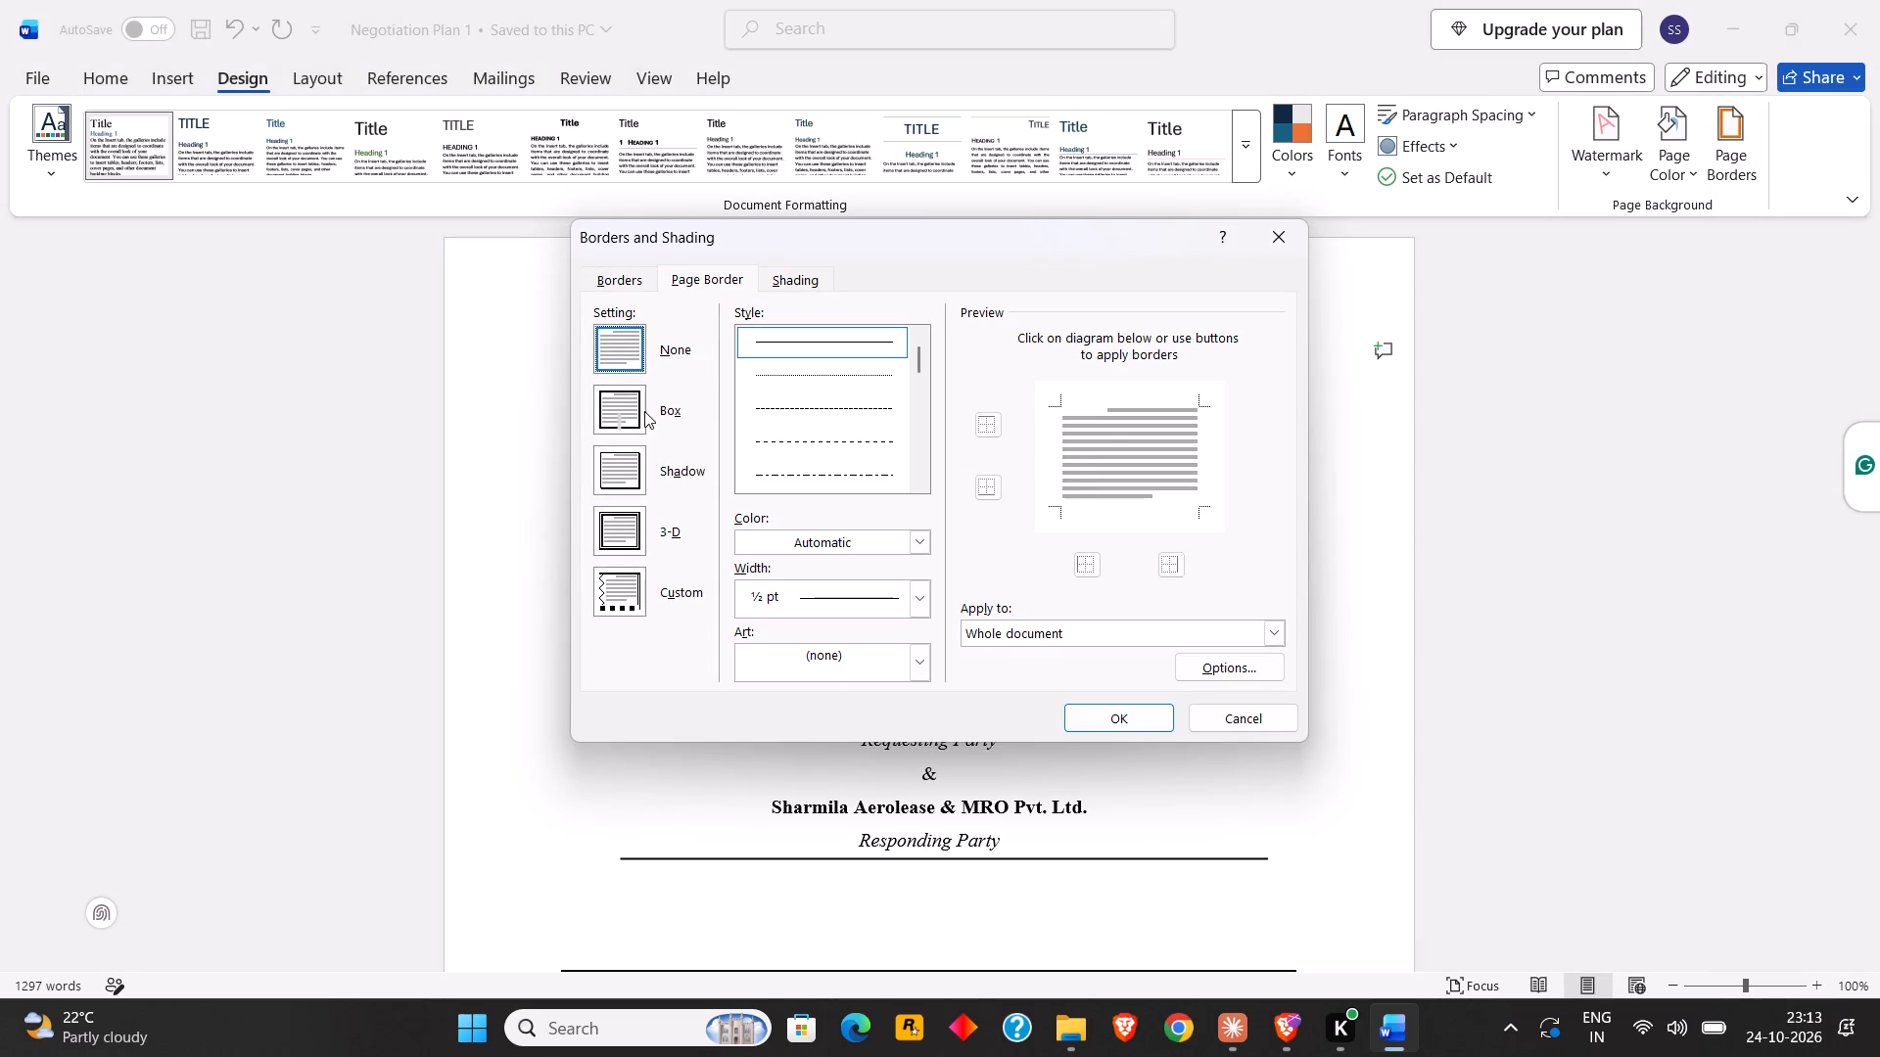
{"action": "left_click", "coordinate": [642, 410]}
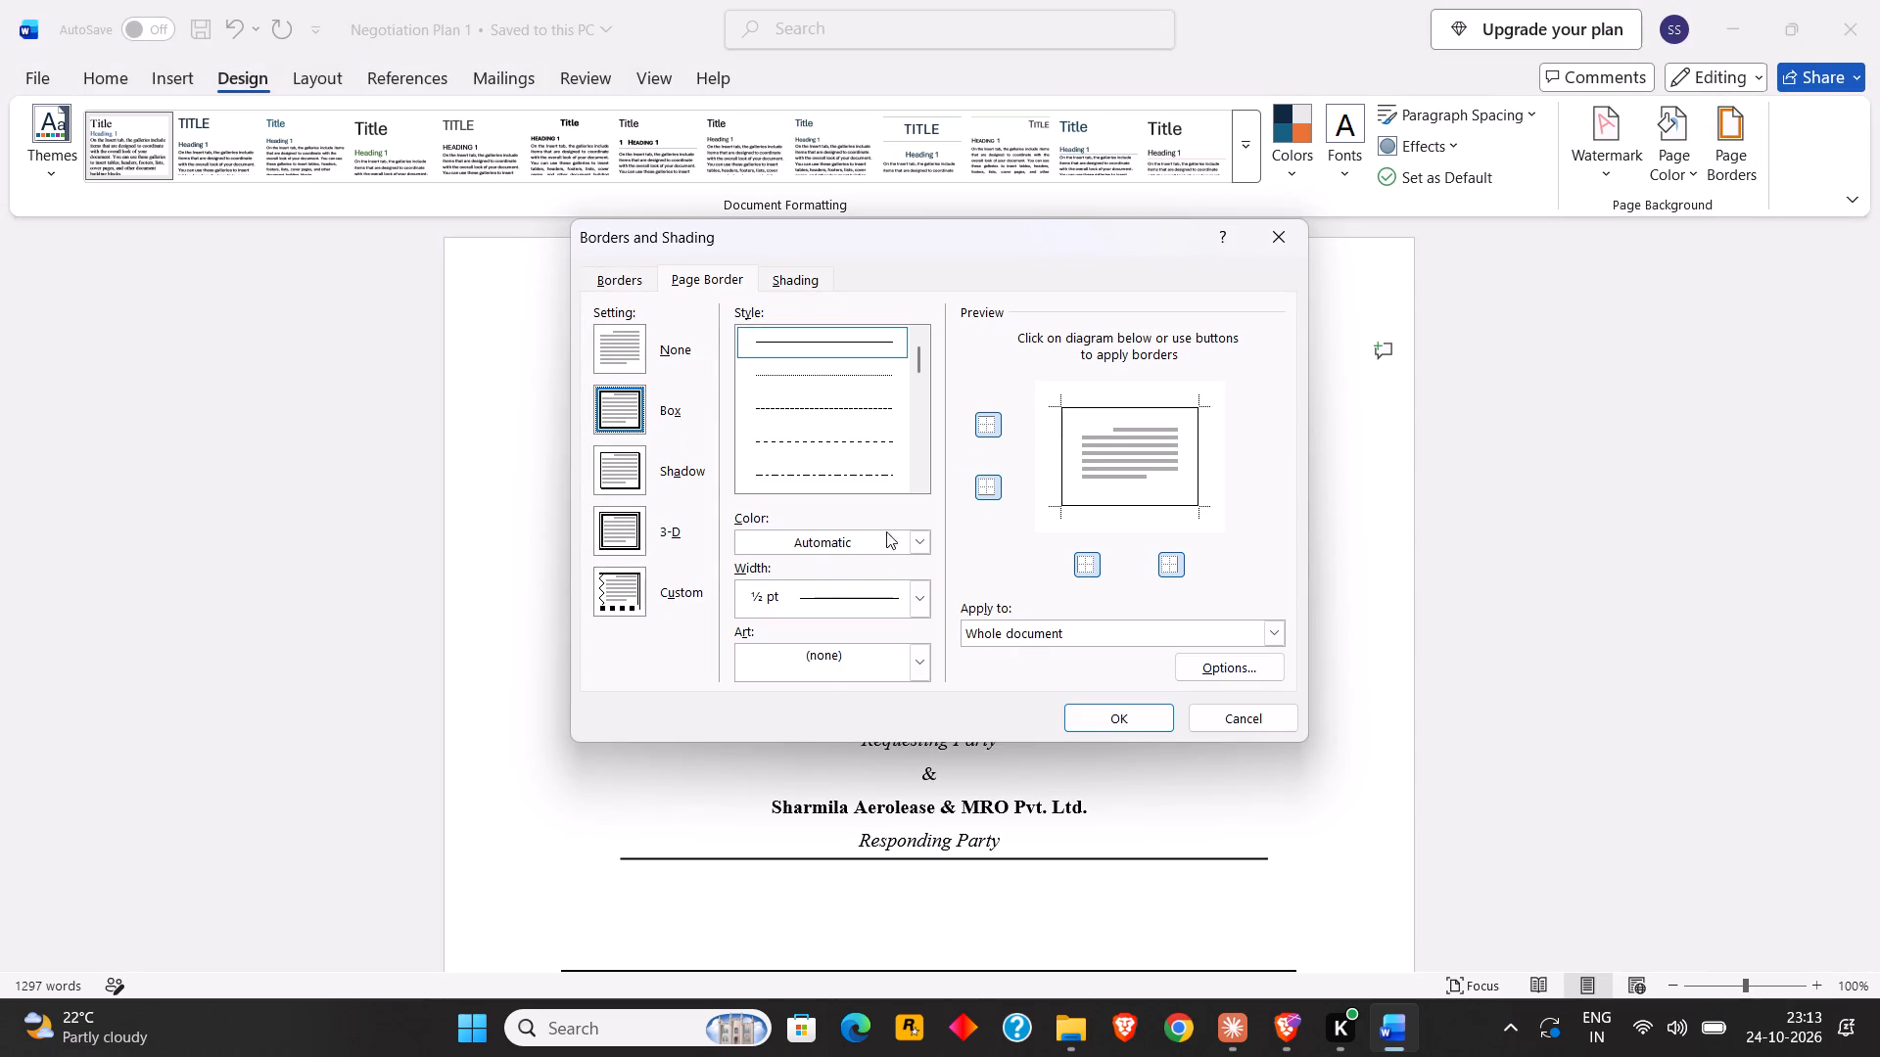
{"action": "left_click_drag", "start_coordinate": [918, 366], "coordinate": [924, 392]}
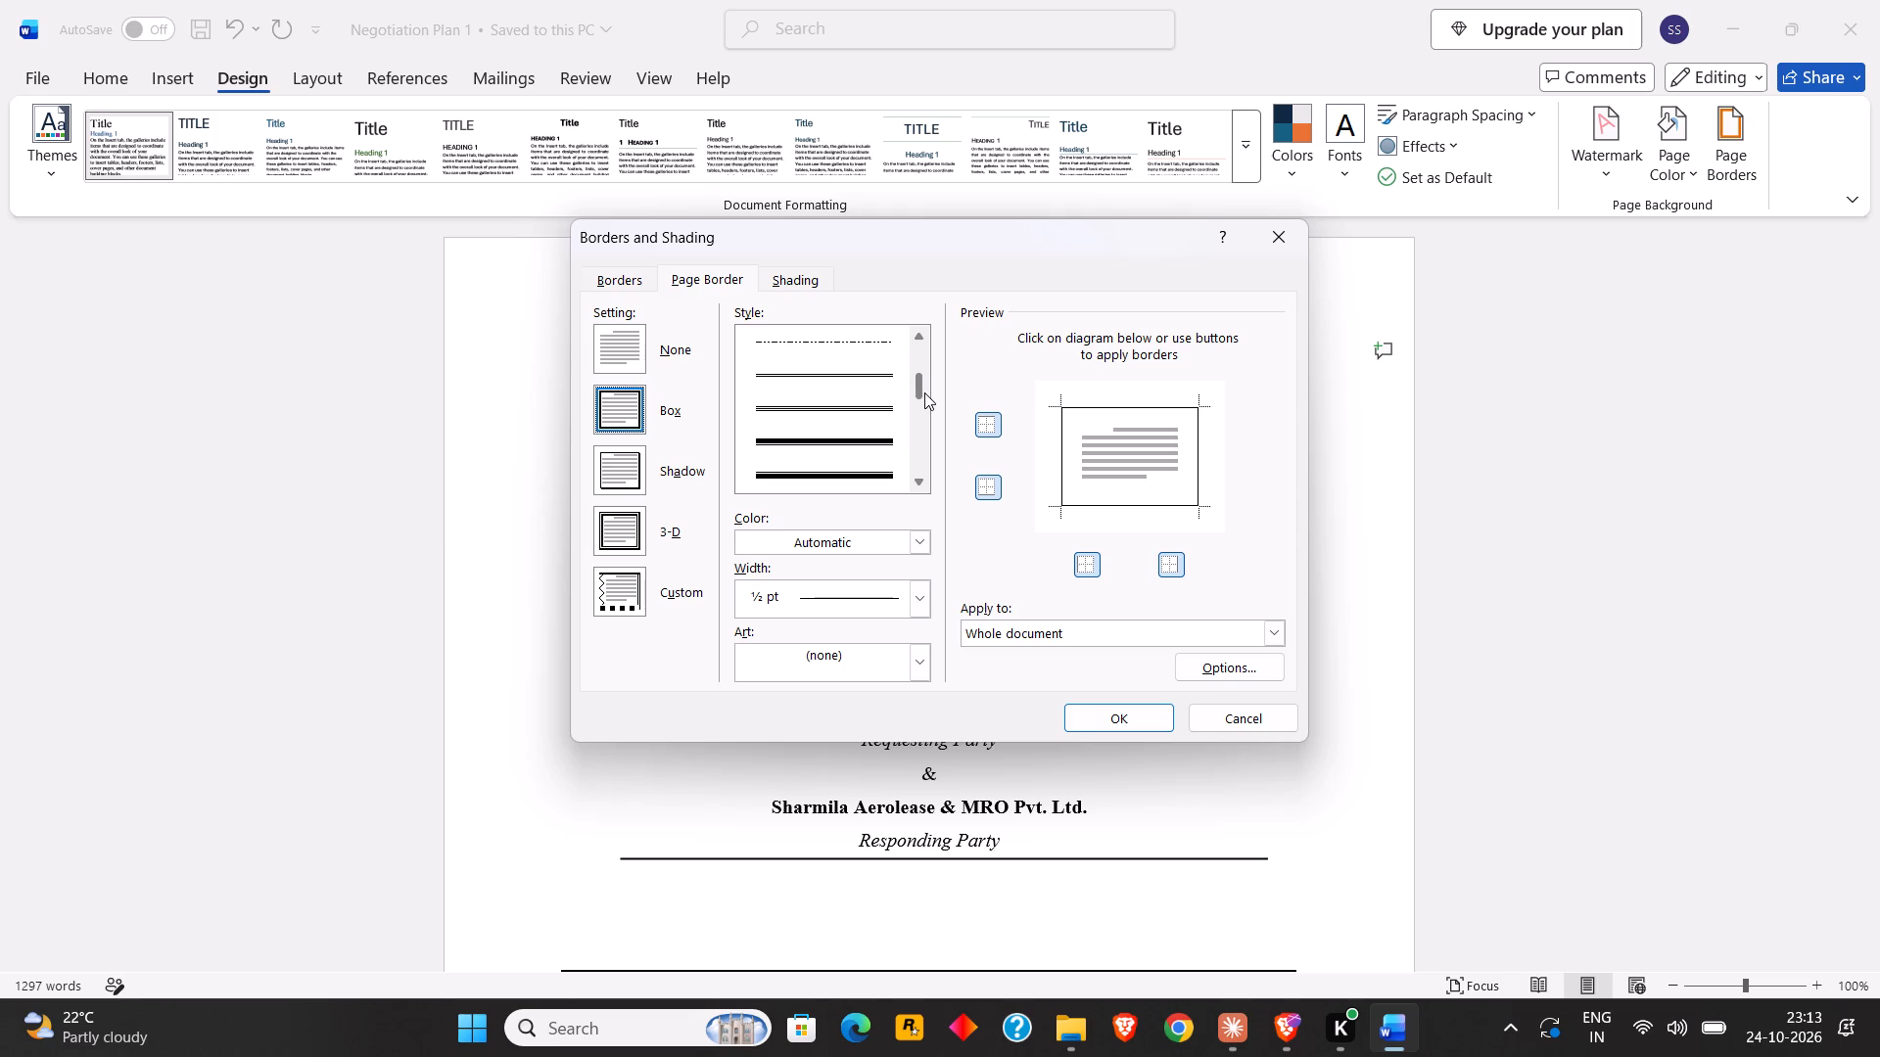
{"action": "left_click", "coordinate": [837, 441]}
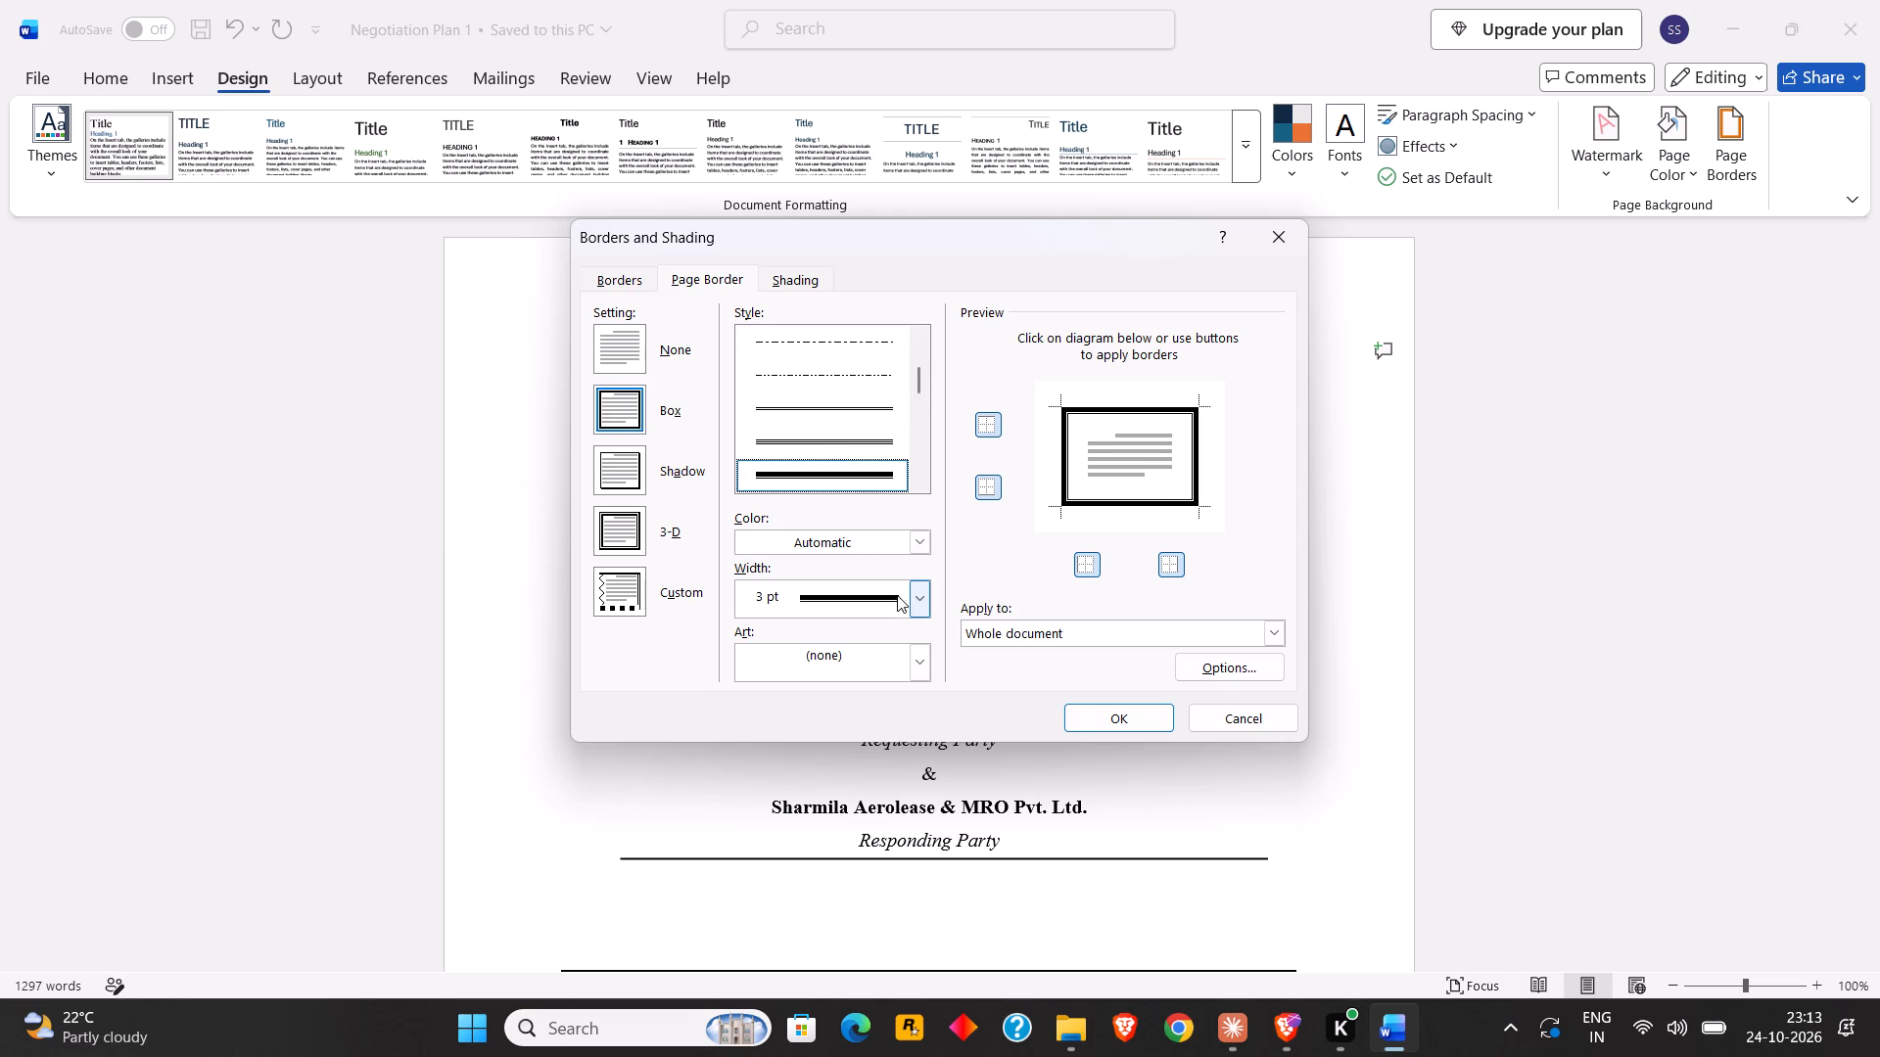
{"action": "left_click", "coordinate": [917, 598]}
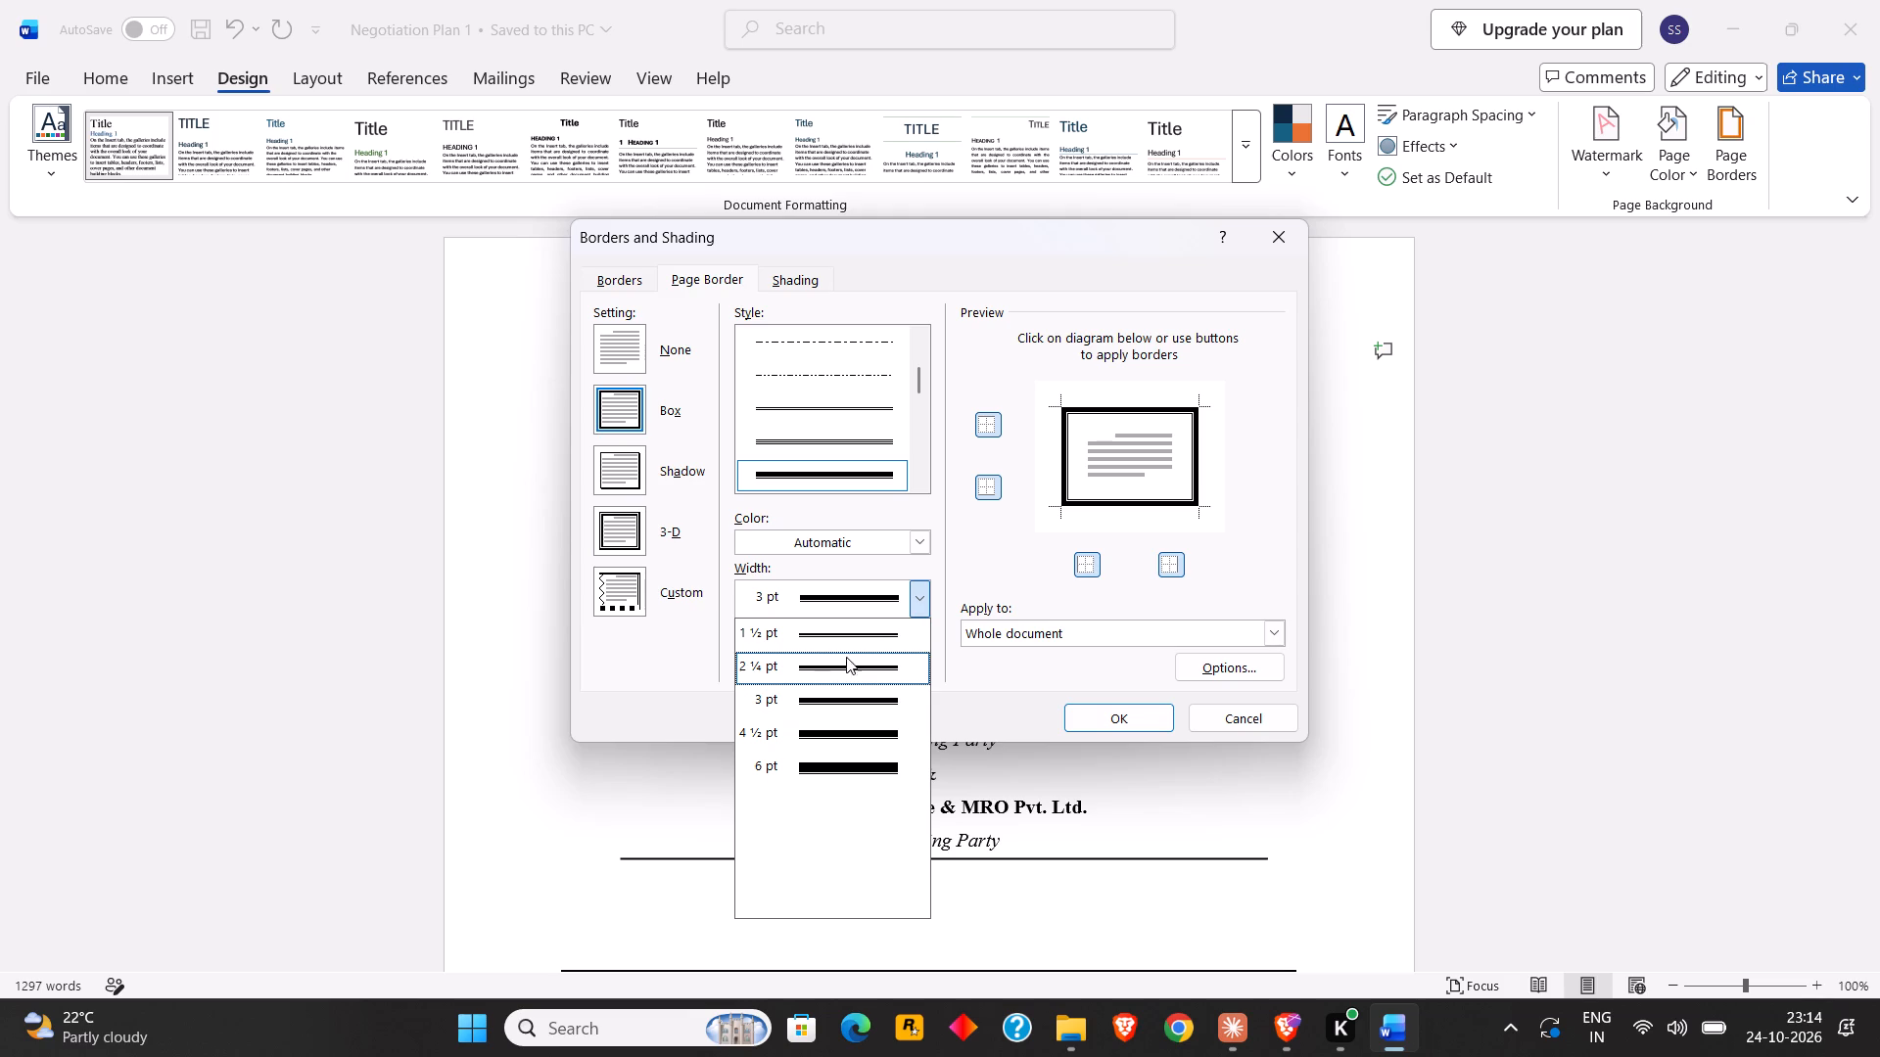
{"action": "left_click", "coordinate": [844, 663]}
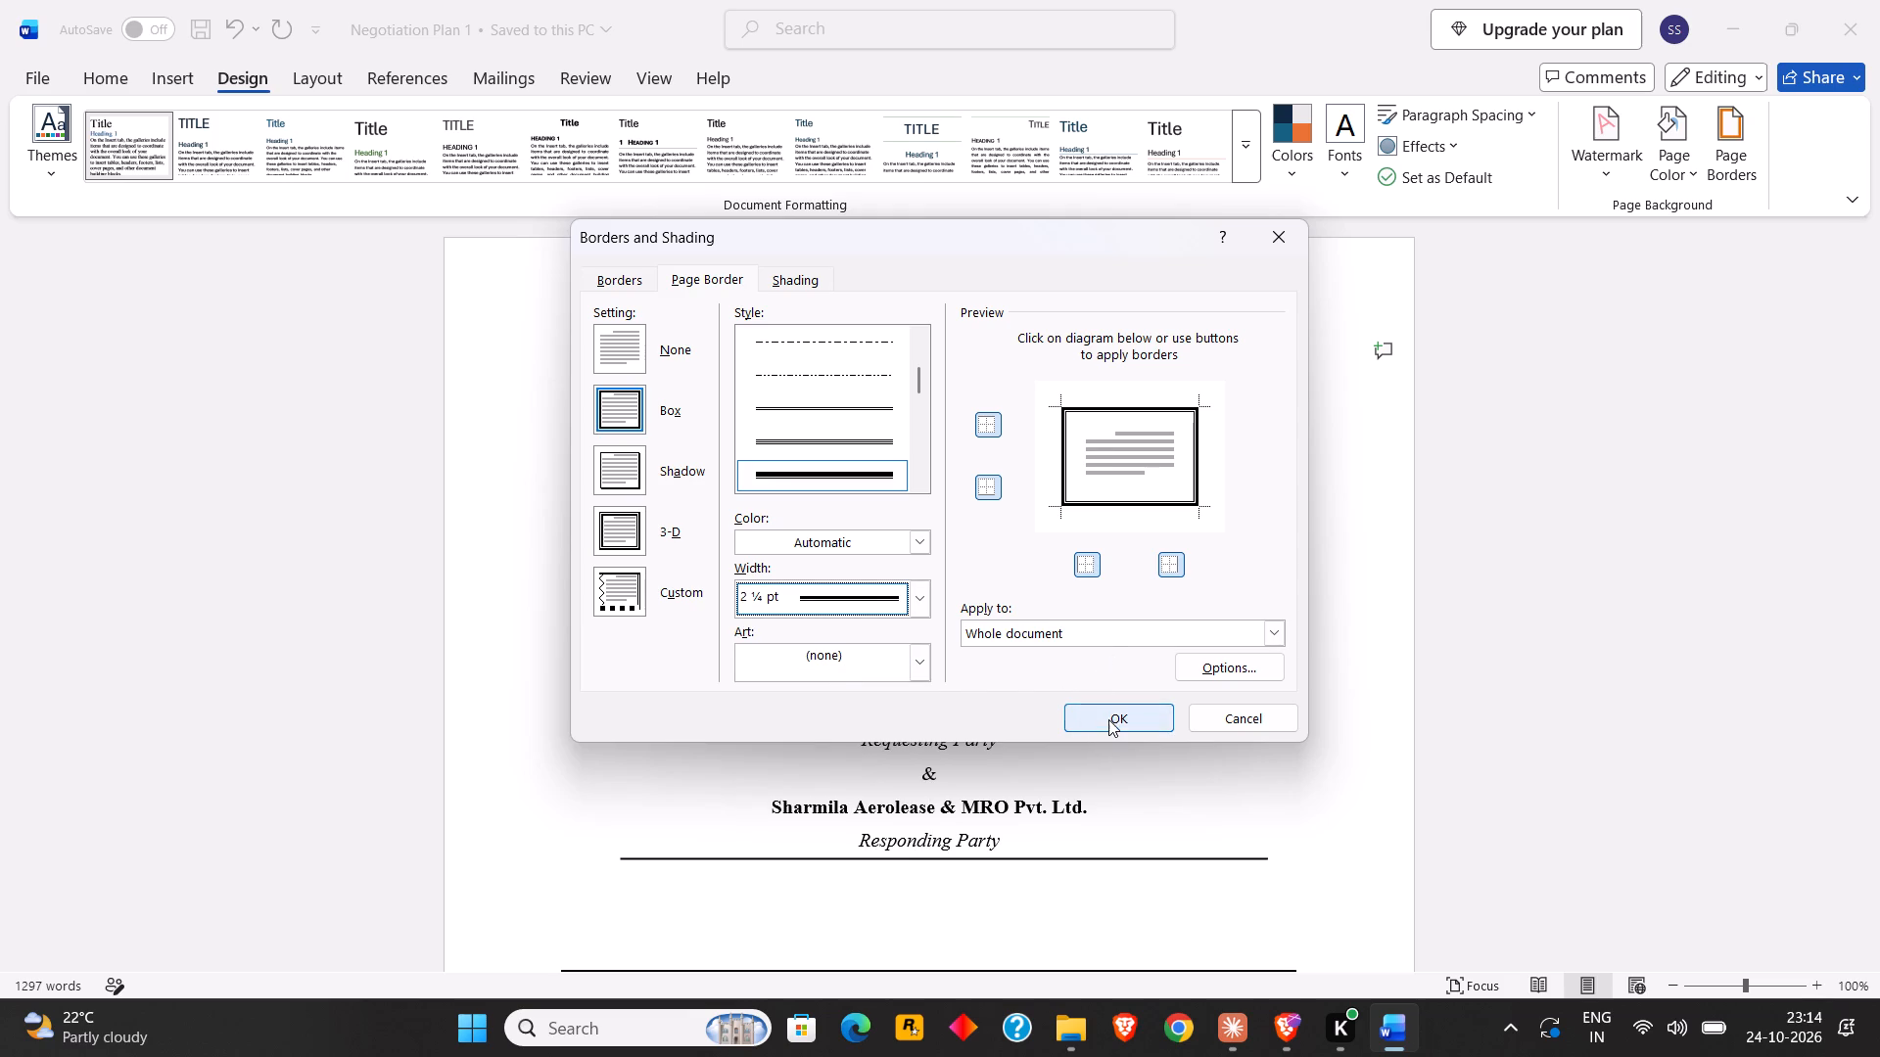
{"action": "left_click", "coordinate": [1108, 719]}
Remove the red shading from the Responding Party cell in the cover page's parties table.
{"action": "scroll", "coordinate": [1108, 719], "scroll_direction": "down", "scroll_amount": 1}
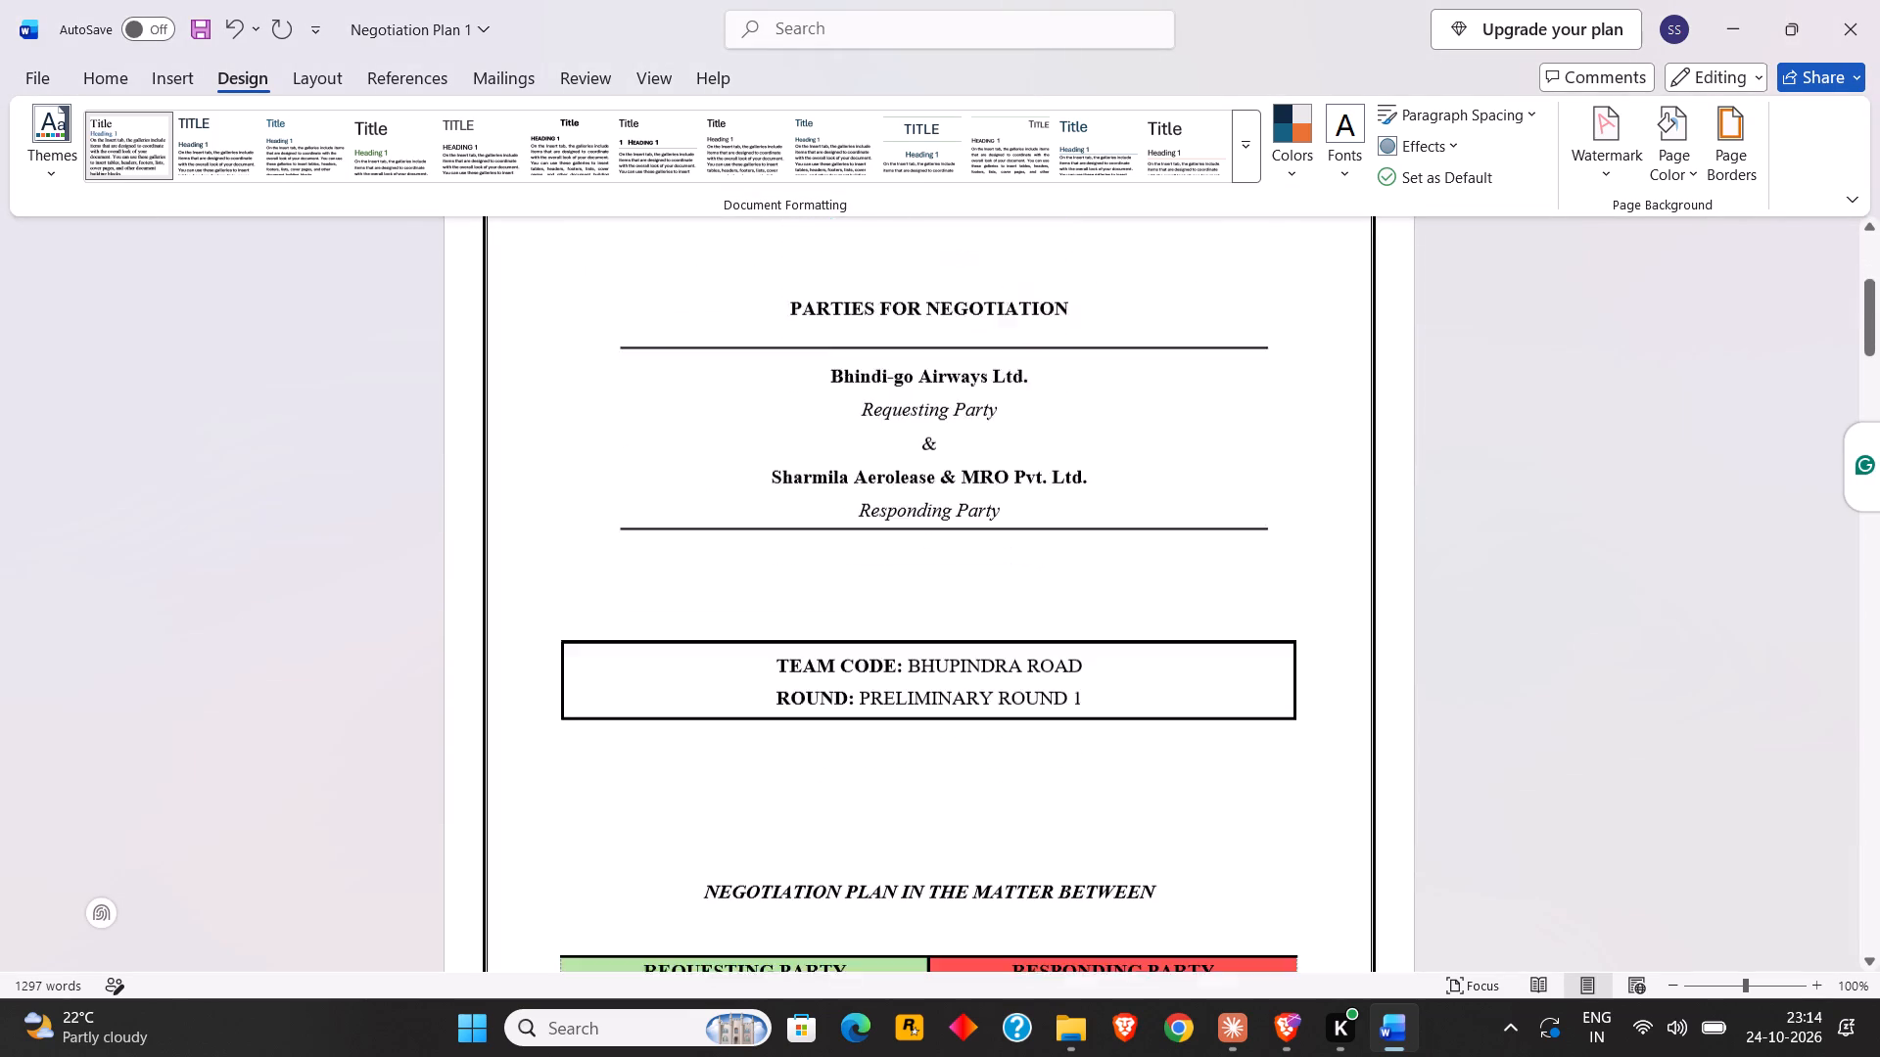
{"action": "scroll", "coordinate": [1108, 719], "scroll_direction": "down", "scroll_amount": 2}
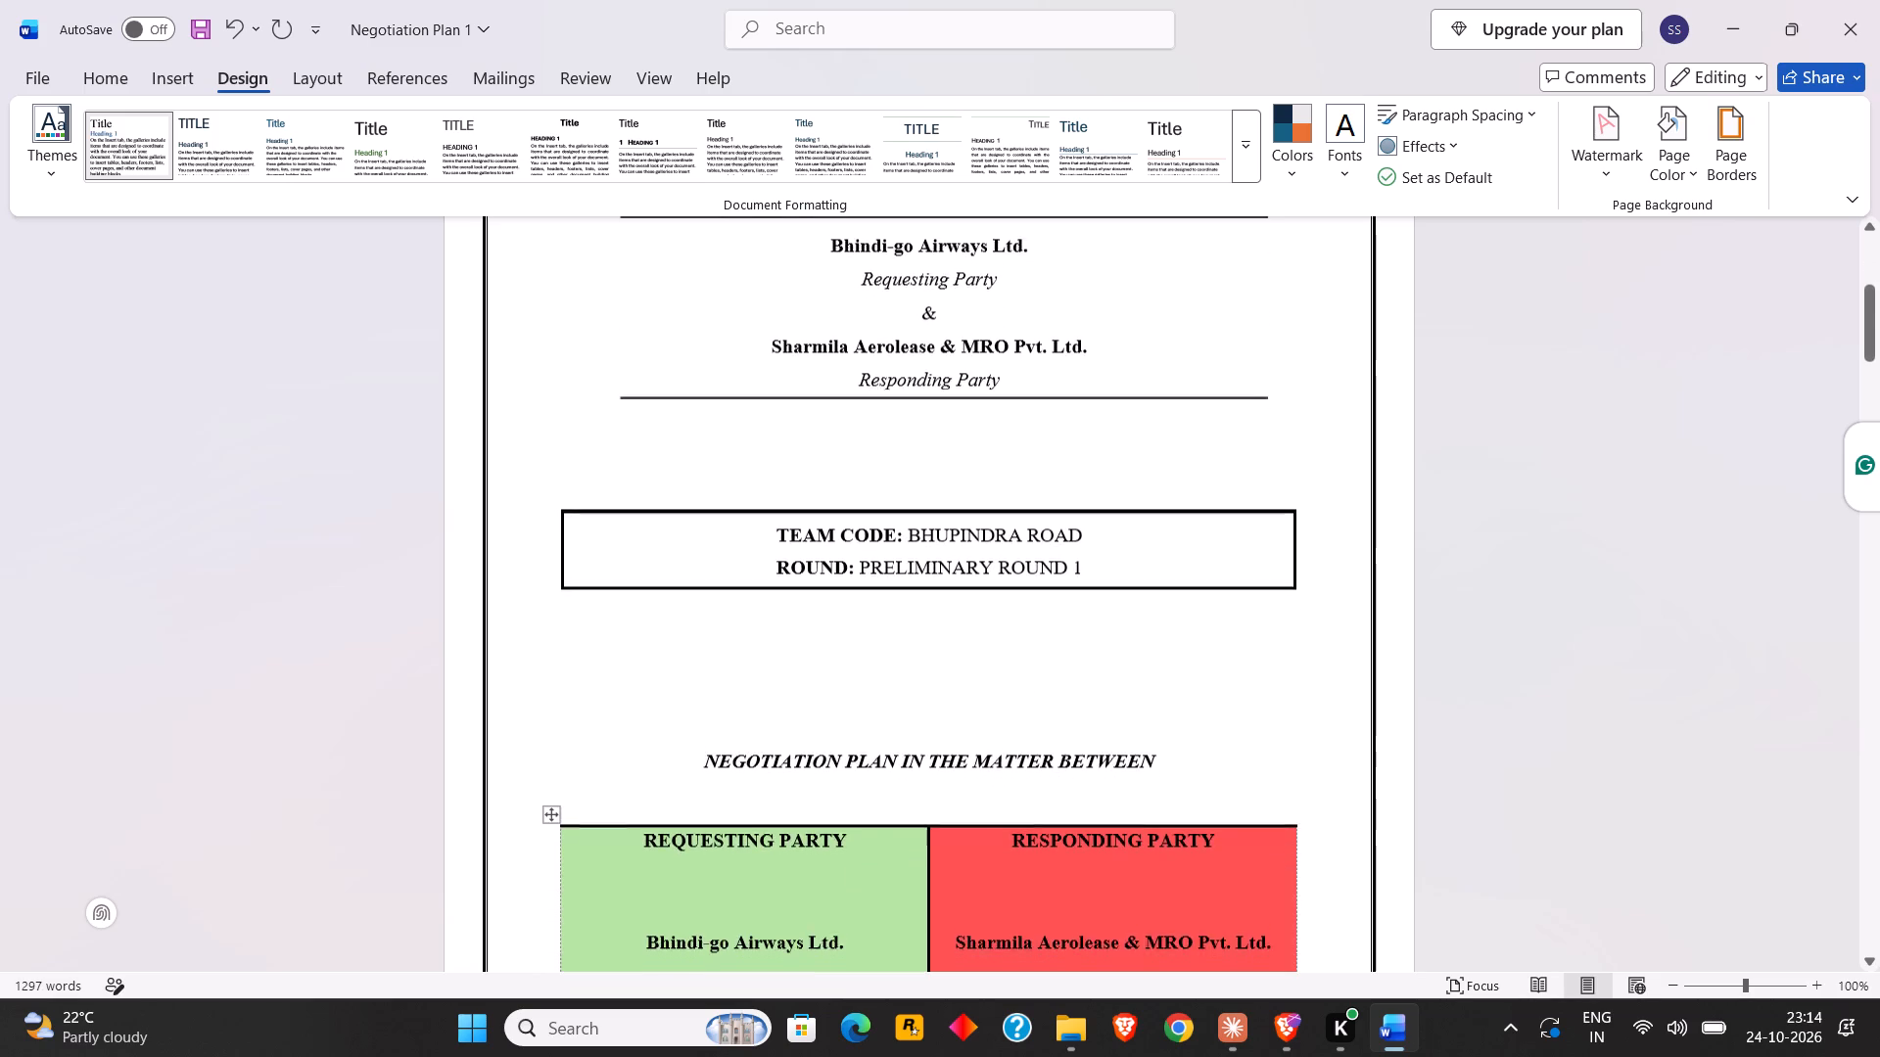
{"action": "scroll", "coordinate": [1108, 719], "scroll_direction": "down", "scroll_amount": 1}
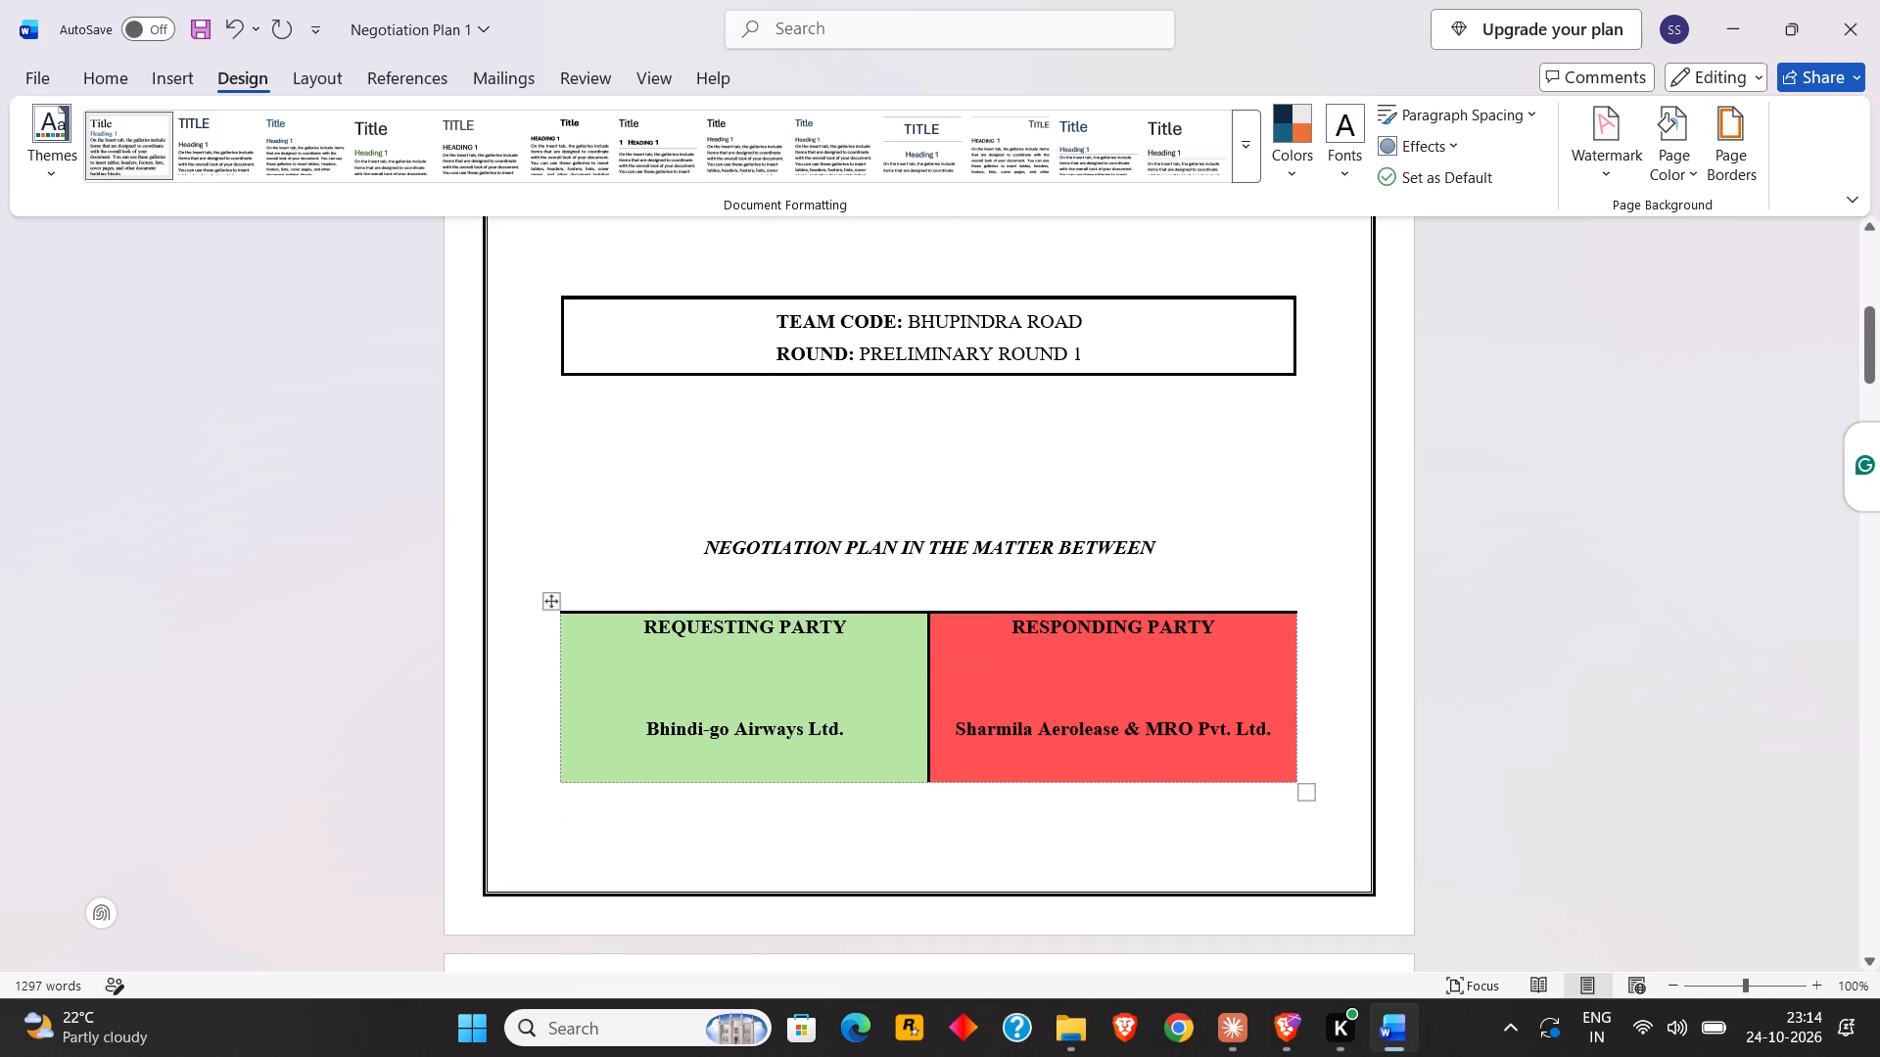
{"action": "left_click_drag", "start_coordinate": [1278, 737], "coordinate": [1075, 668]}
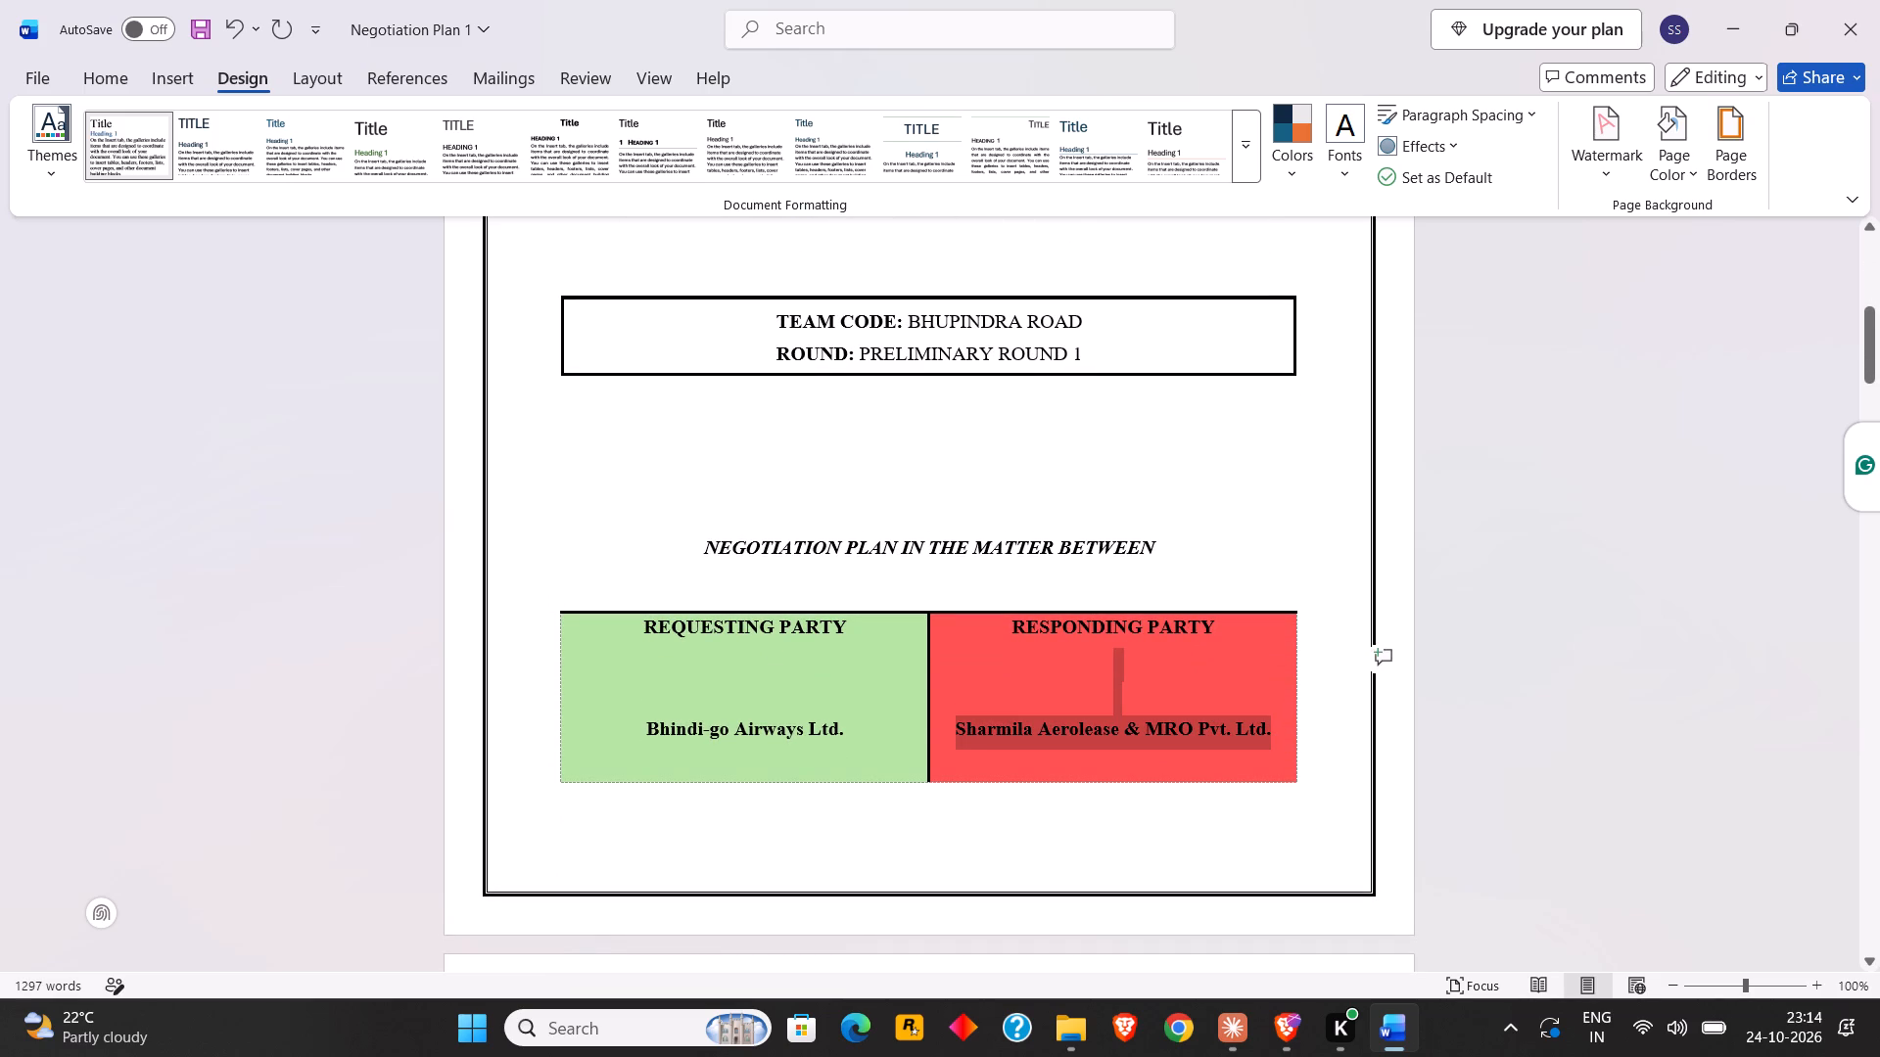
{"action": "left_click_drag", "start_coordinate": [1075, 668], "coordinate": [1010, 643]}
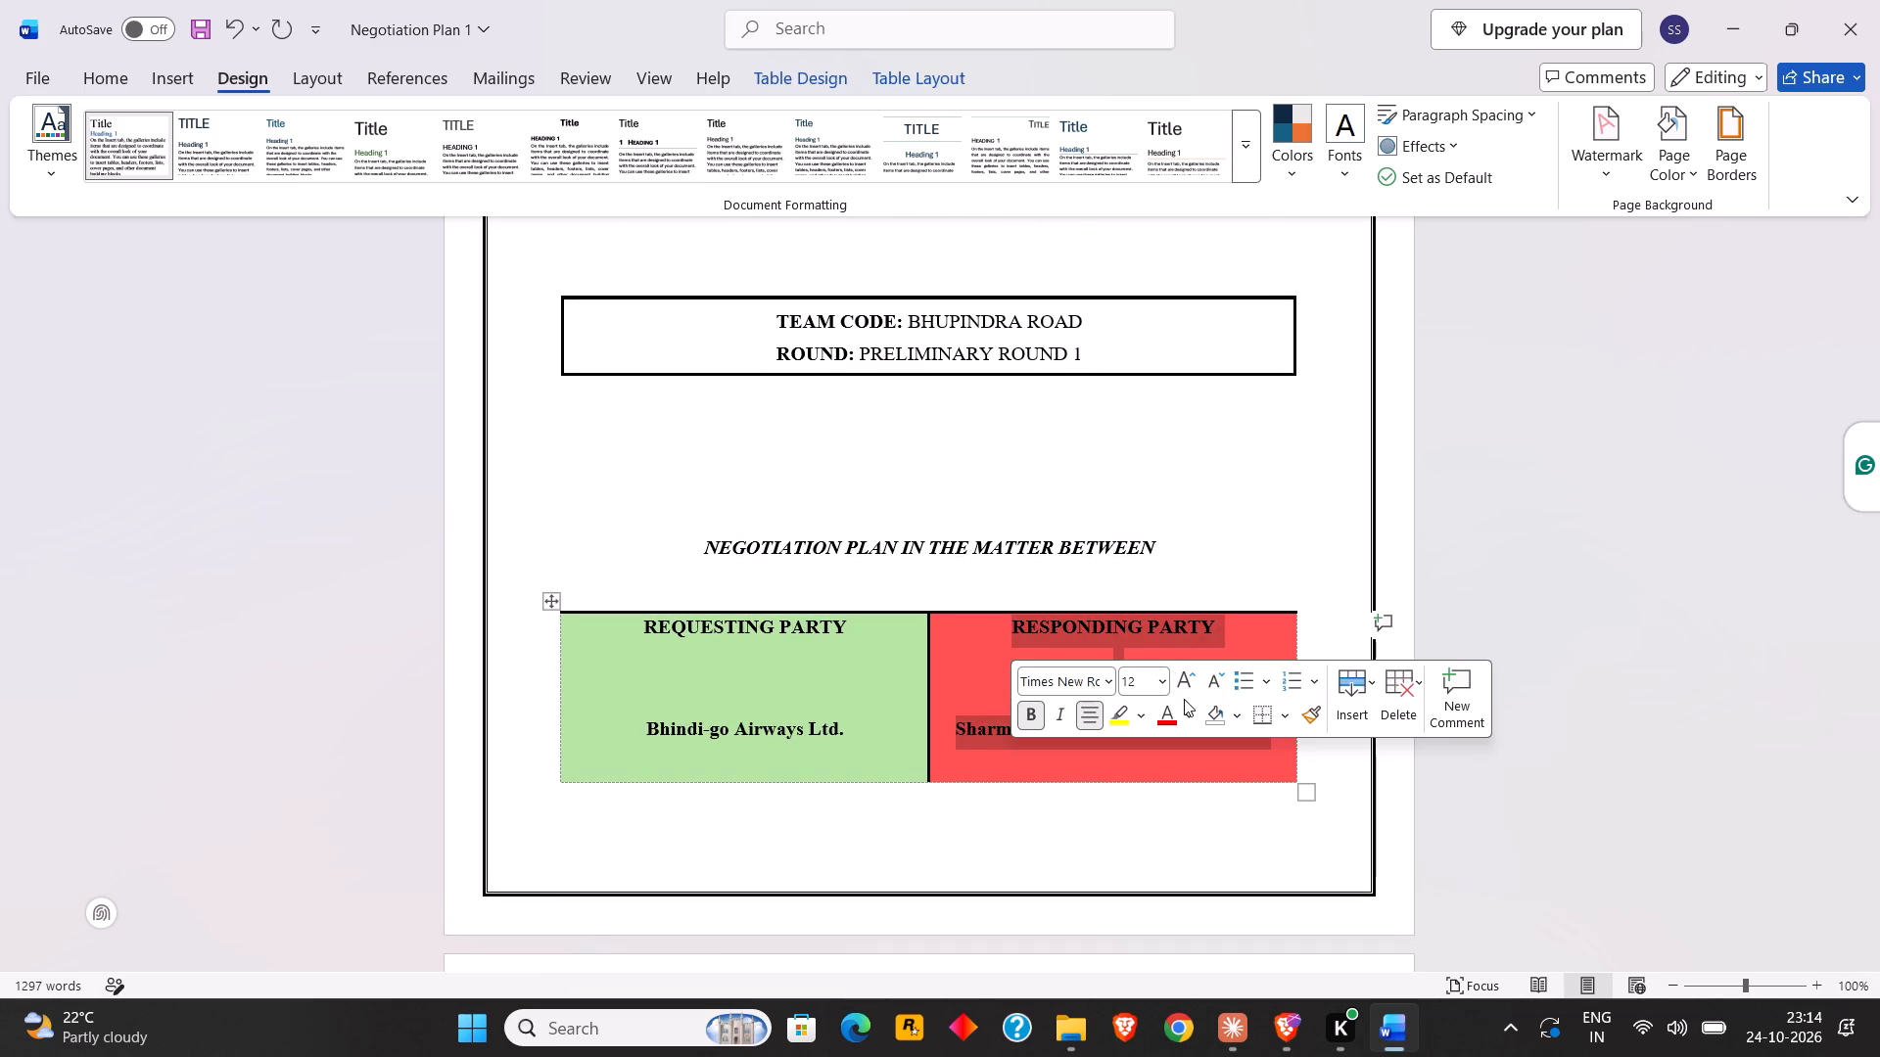
{"action": "left_click", "coordinate": [1235, 712]}
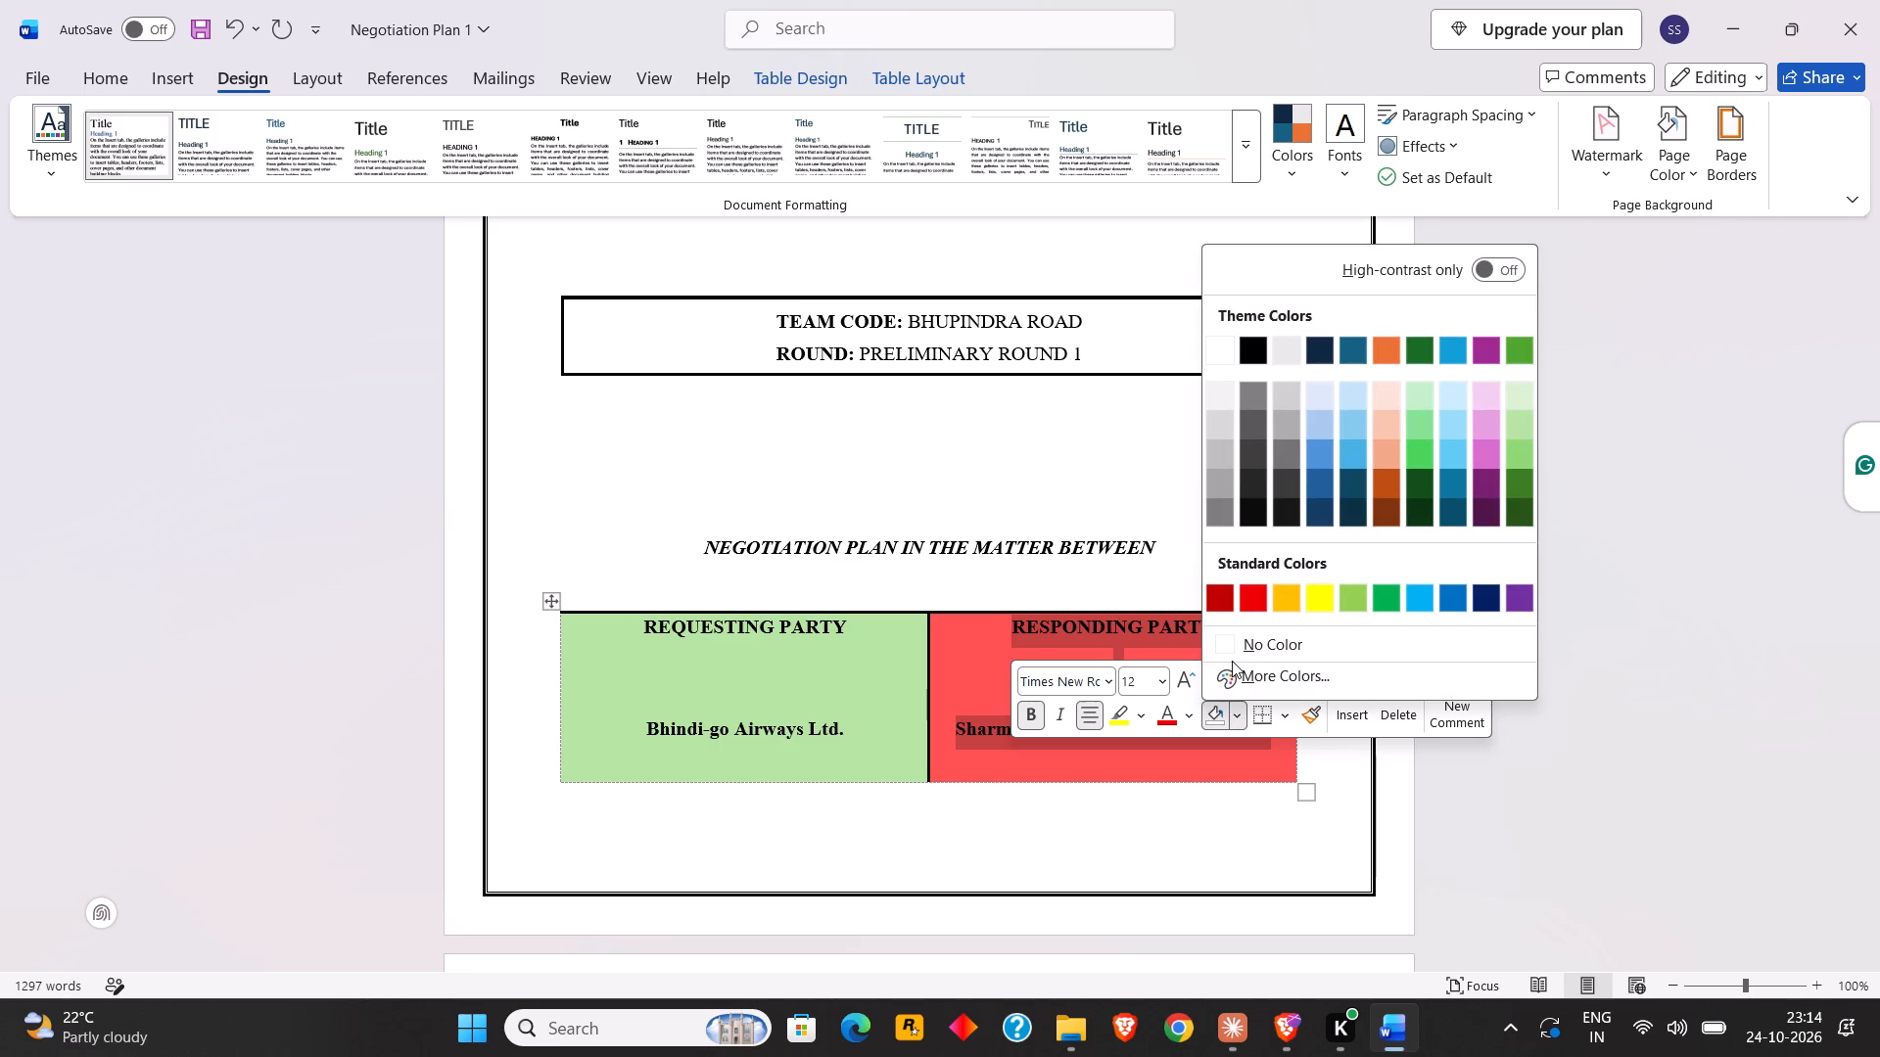
{"action": "left_click", "coordinate": [1215, 645]}
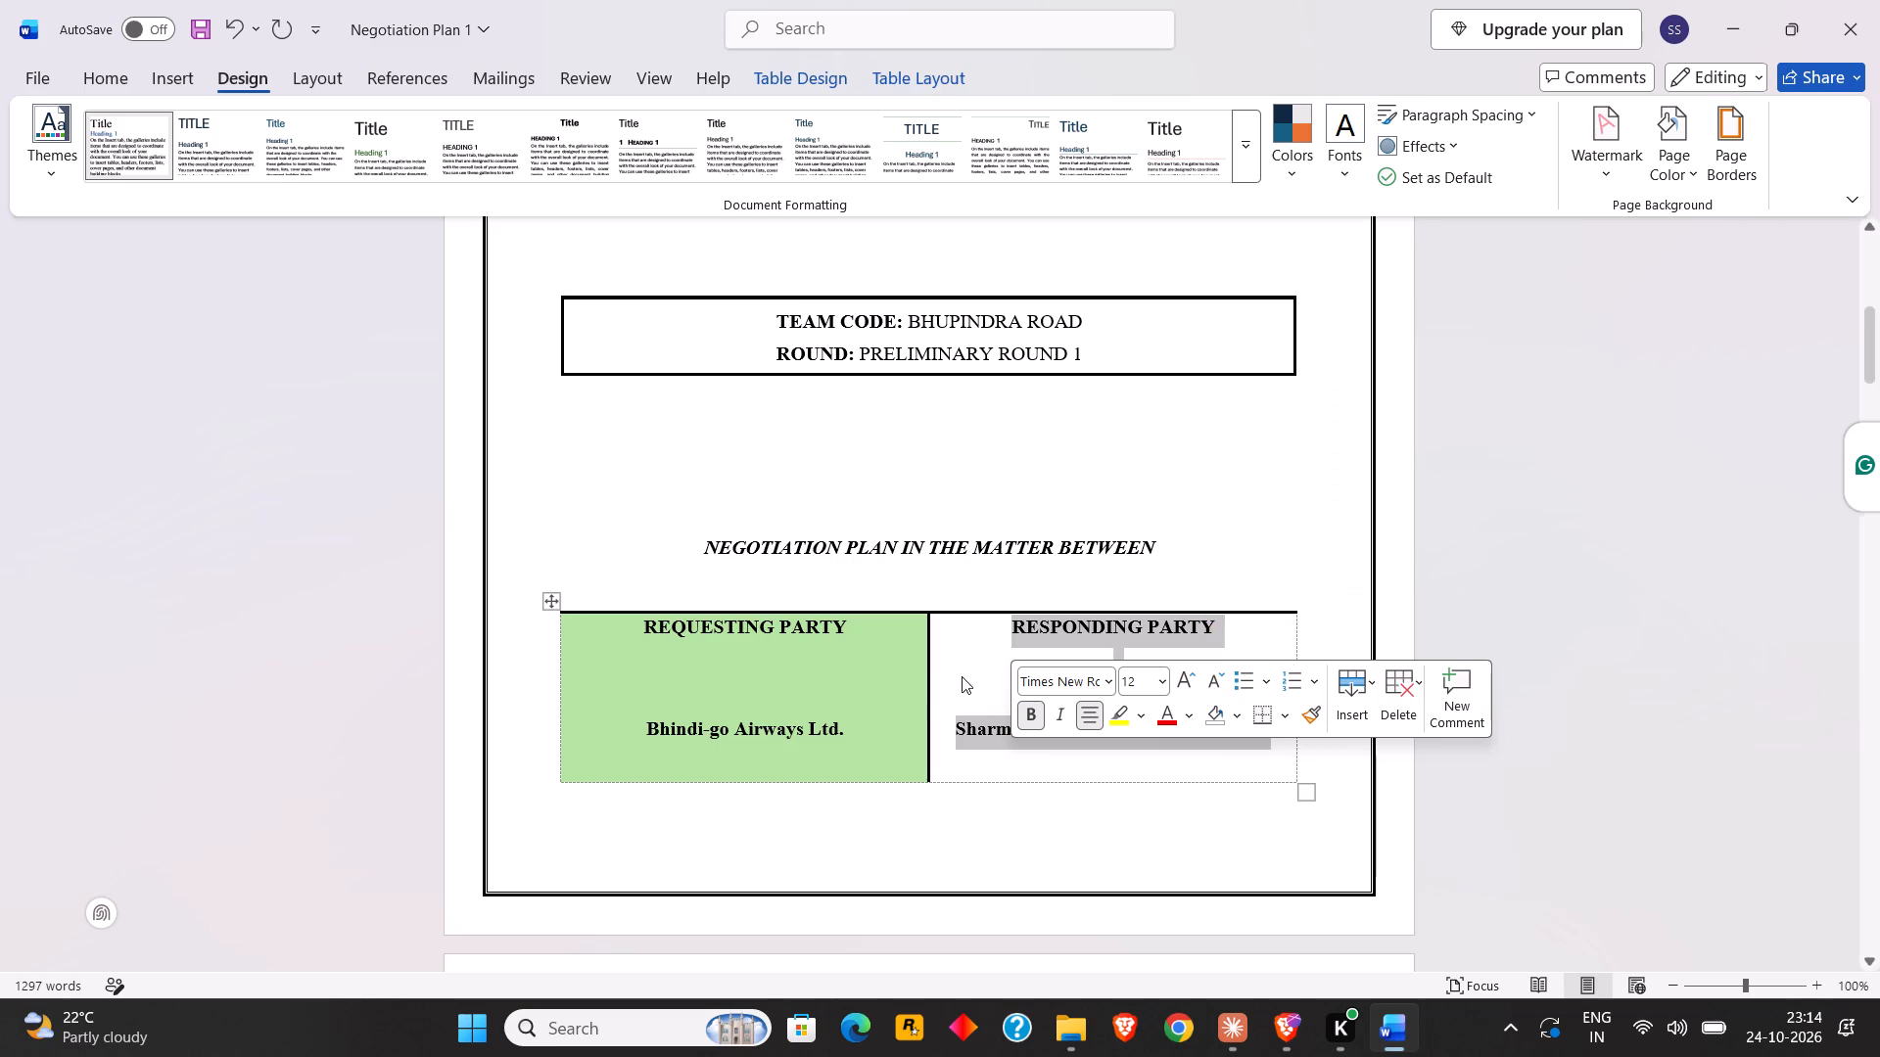
Remove the green shading from the Requesting Party cell in the cover page's parties table.
{"action": "left_click", "coordinate": [883, 718]}
{"action": "left_click_drag", "start_coordinate": [859, 735], "coordinate": [700, 647]}
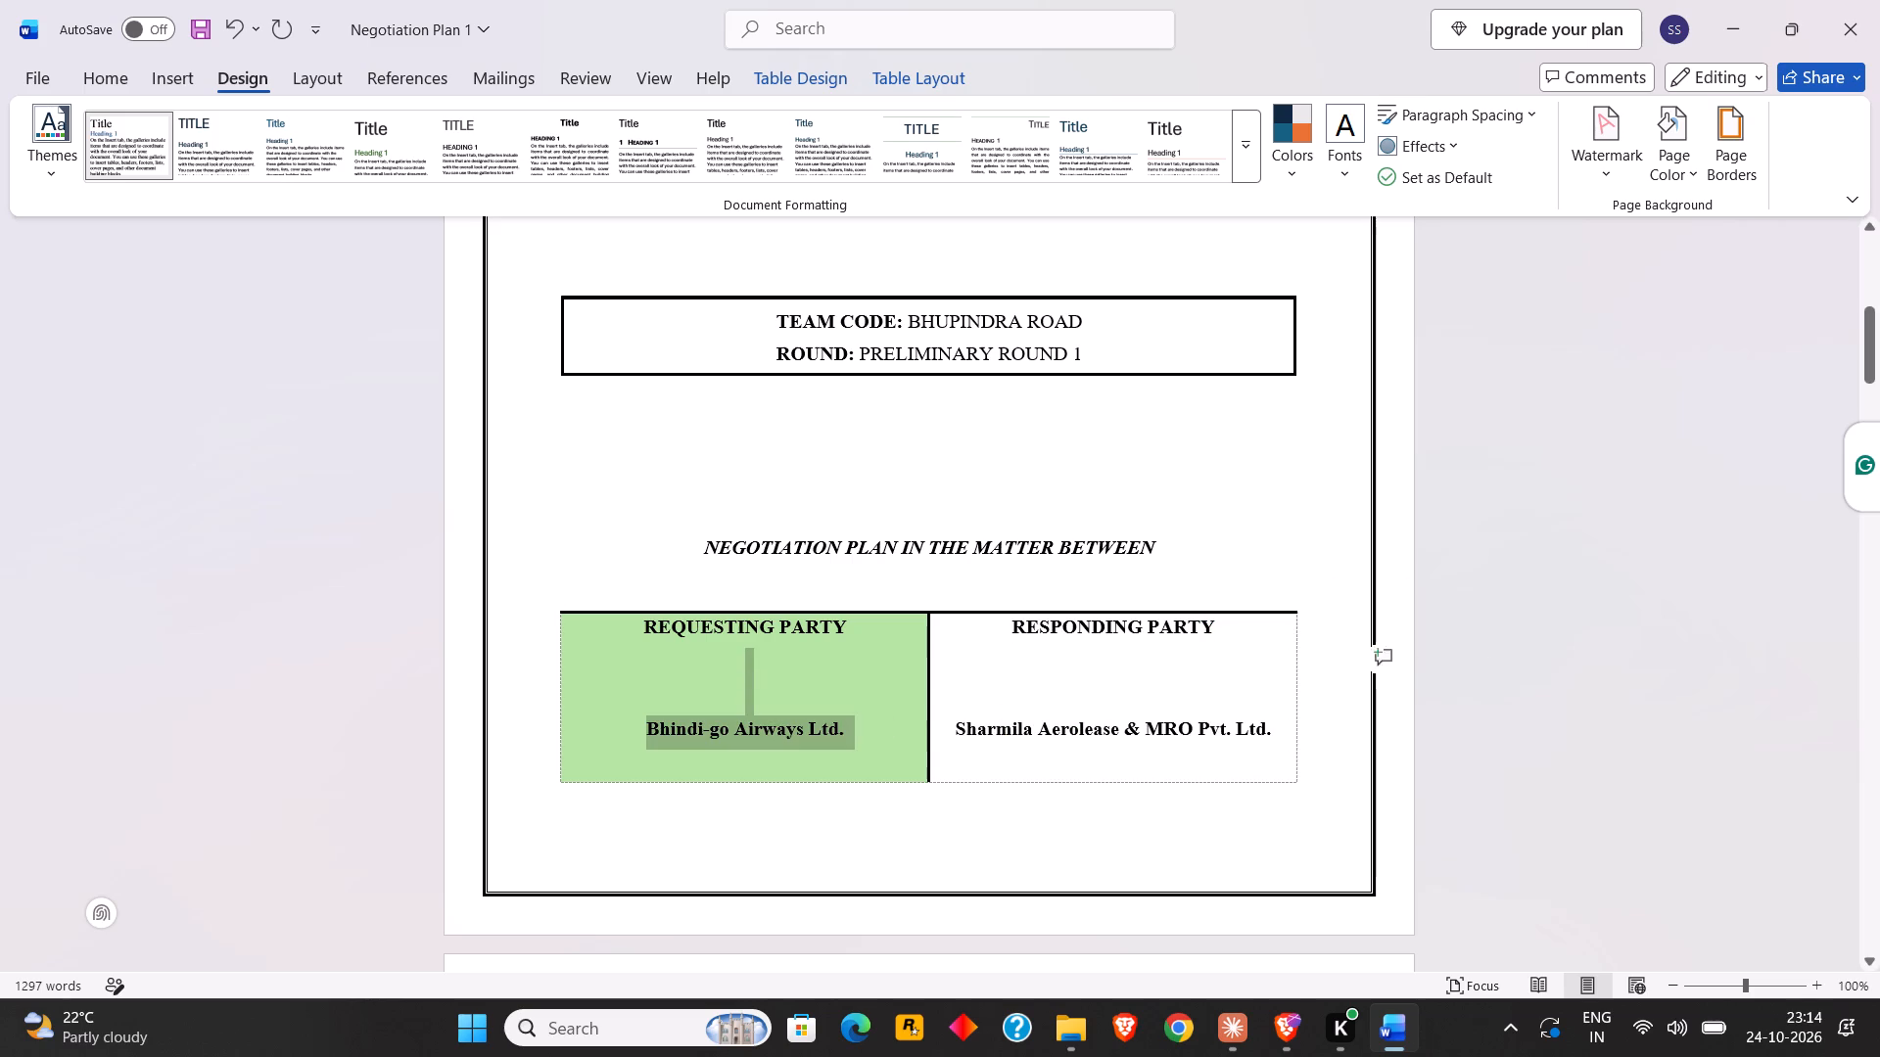
{"action": "left_click_drag", "start_coordinate": [700, 647], "coordinate": [661, 635]}
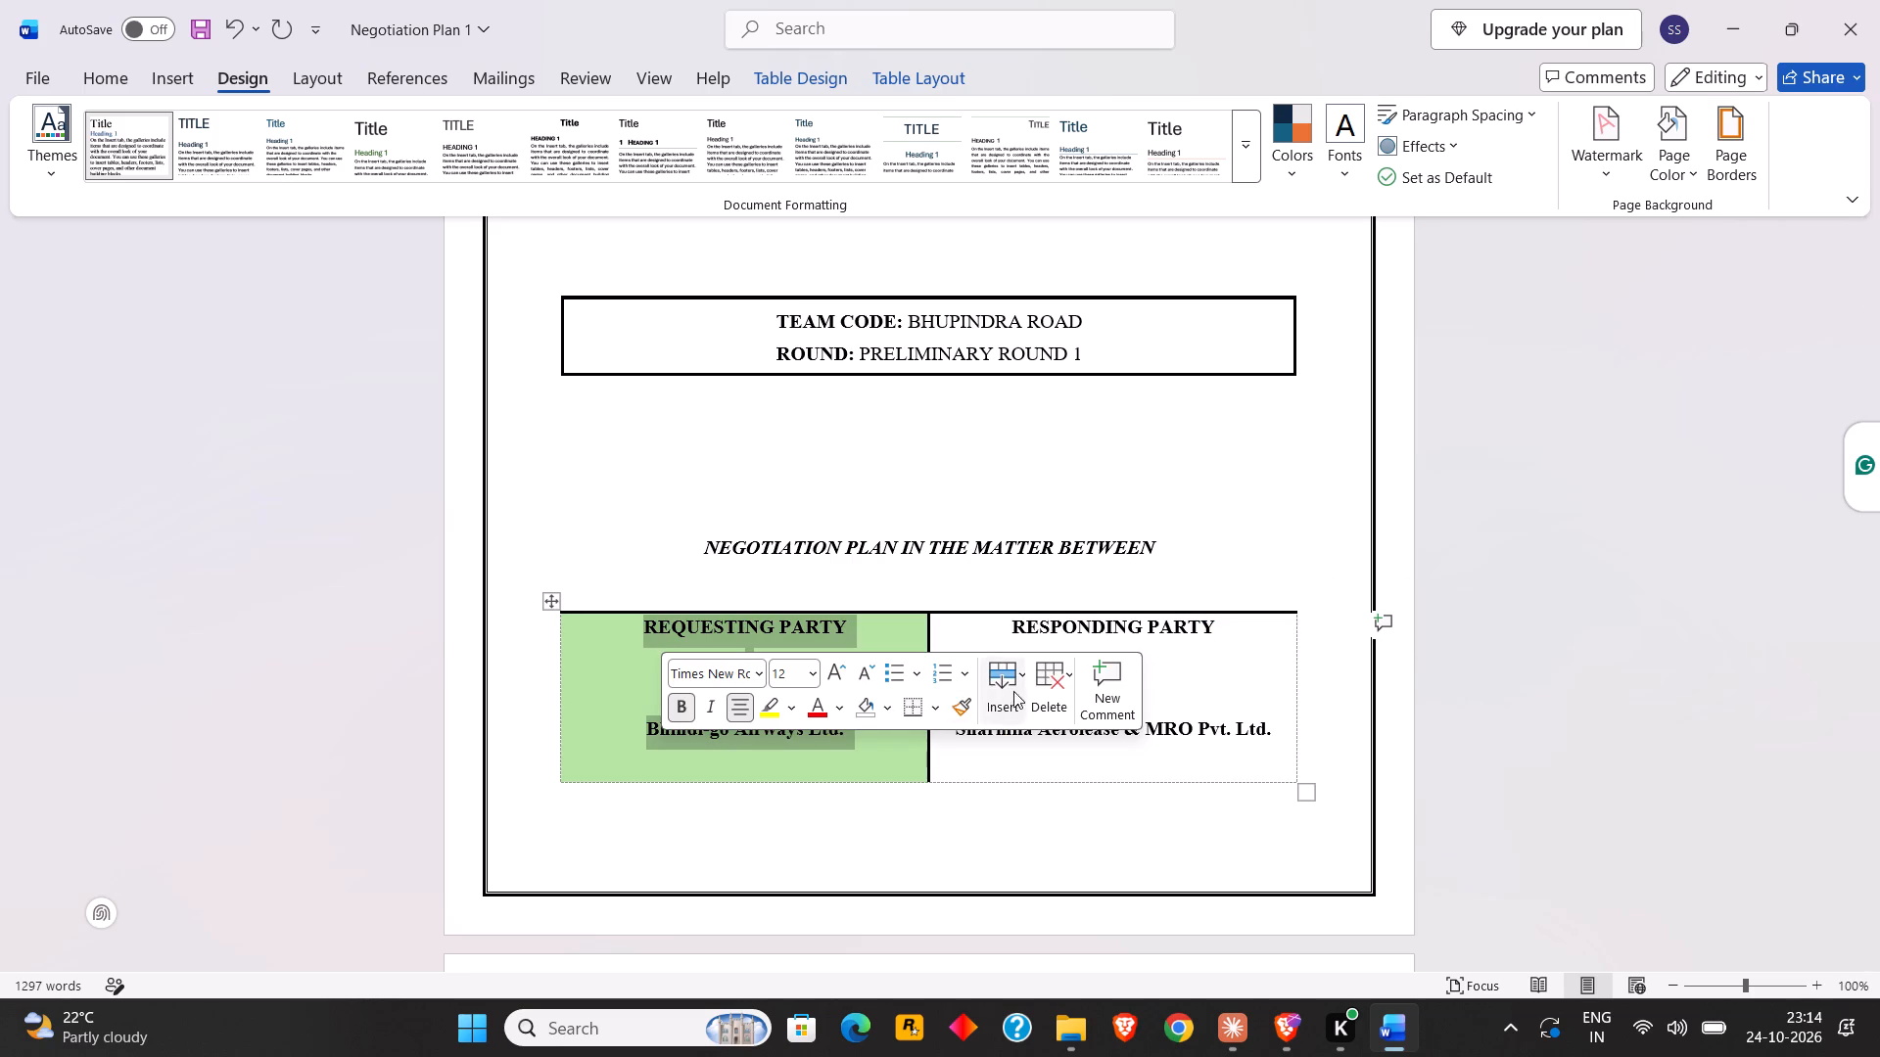
{"action": "left_click", "coordinate": [891, 708]}
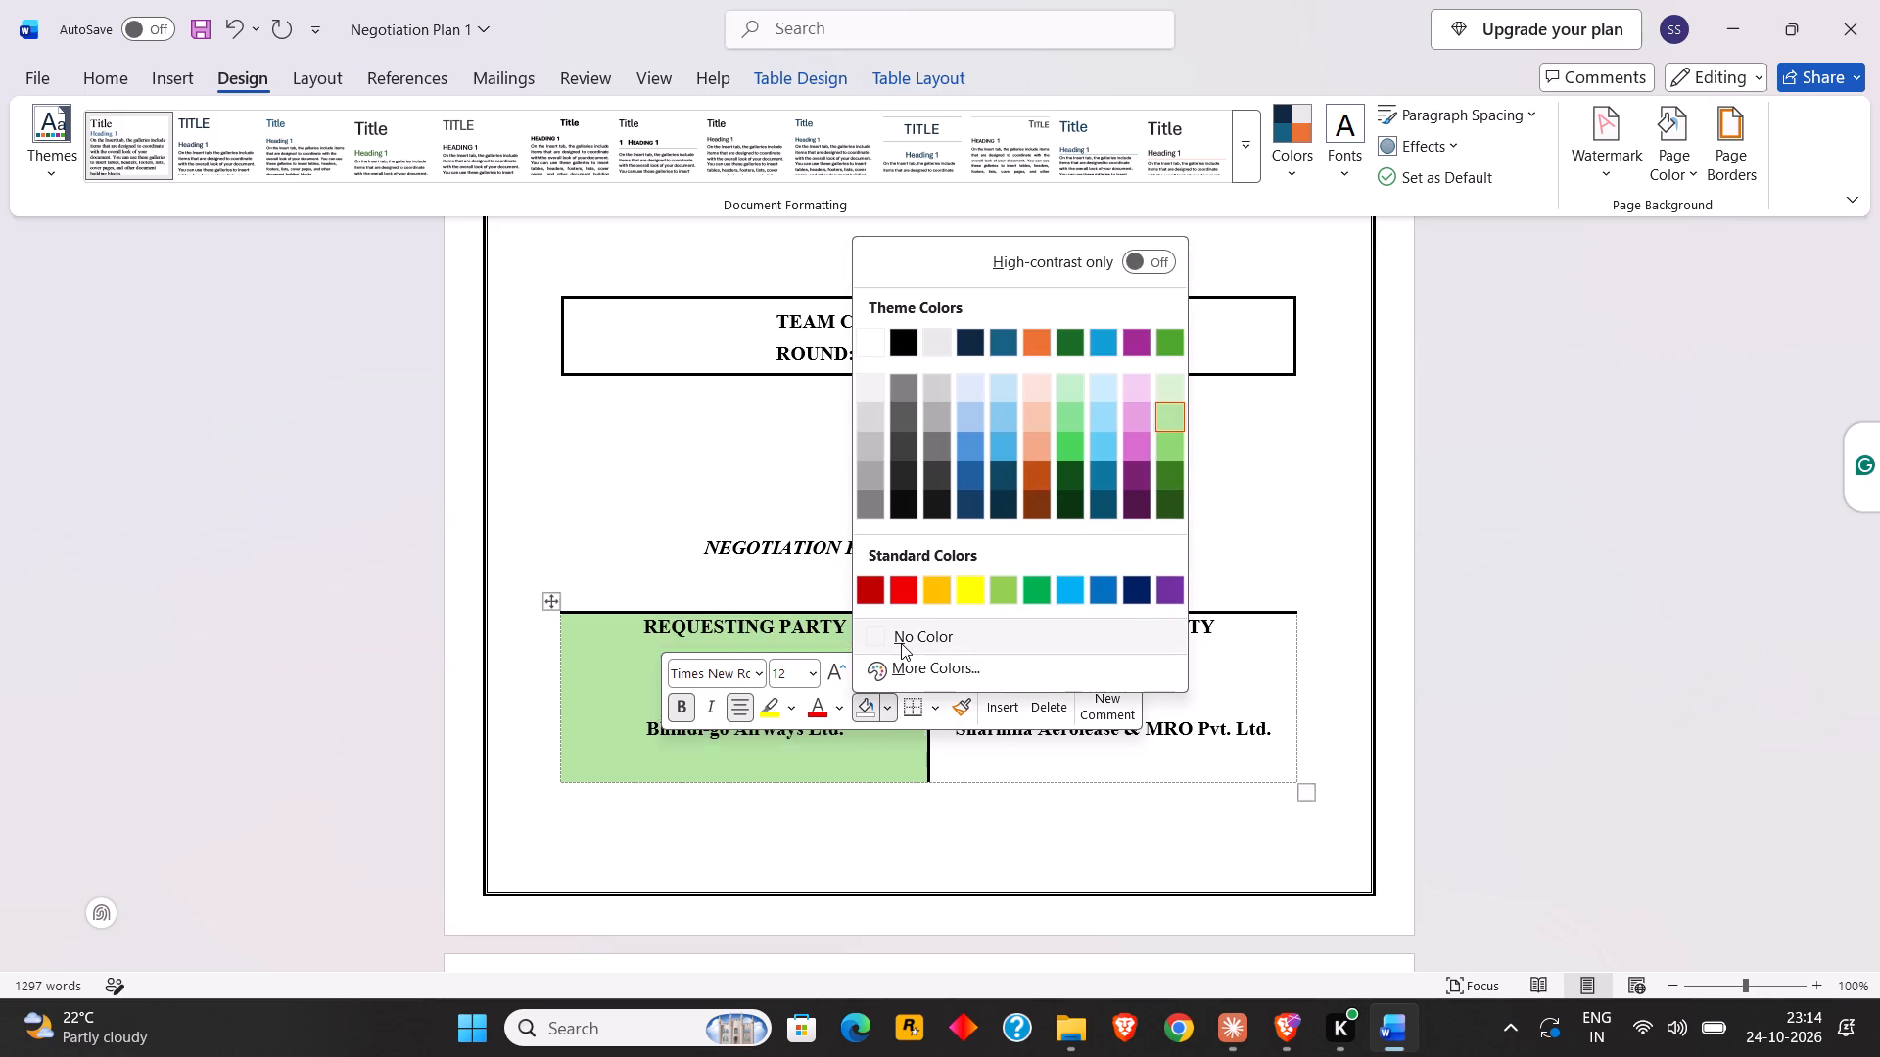
{"action": "left_click", "coordinate": [901, 643]}
{"action": "left_click", "coordinate": [1248, 704]}
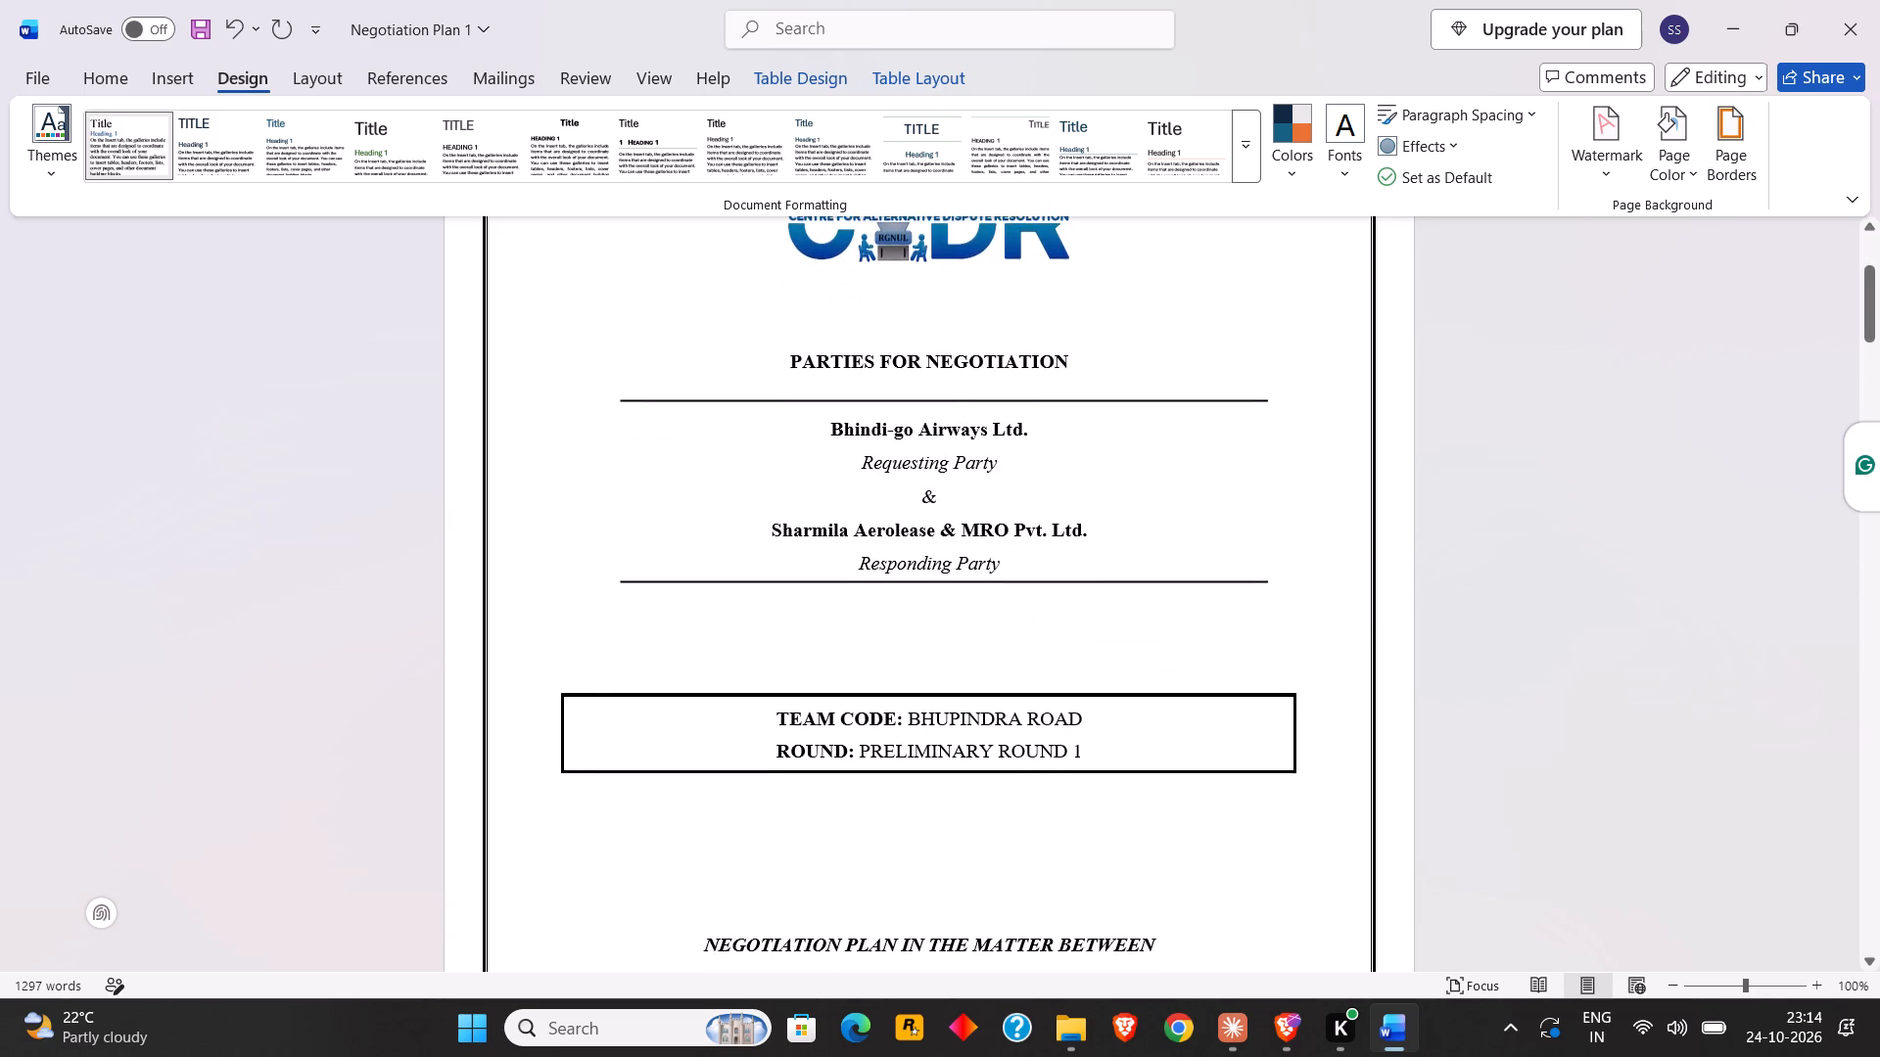
Review the cover page layout and the Brief Facts and Core Issues sections on the following page.
{"action": "scroll", "coordinate": [1248, 704], "scroll_direction": "up", "scroll_amount": 1}
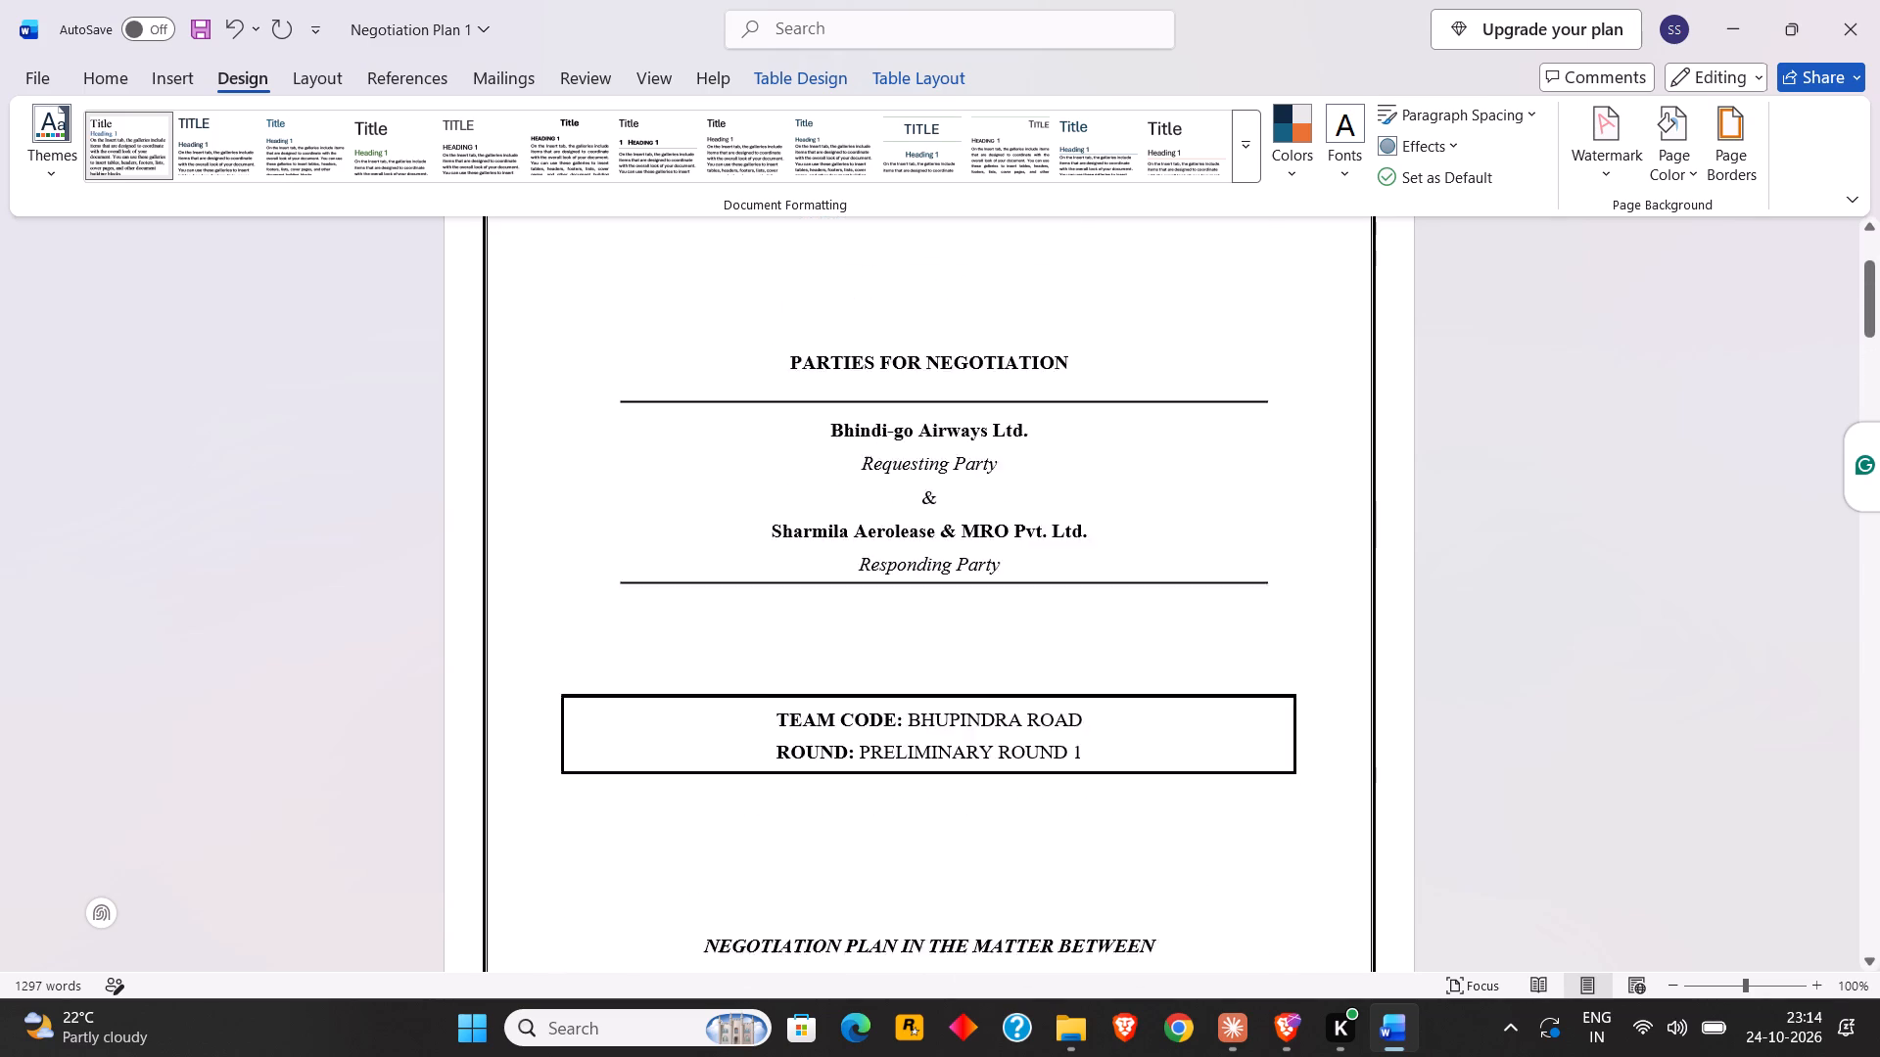
{"action": "scroll", "coordinate": [1248, 704], "scroll_direction": "up", "scroll_amount": 1}
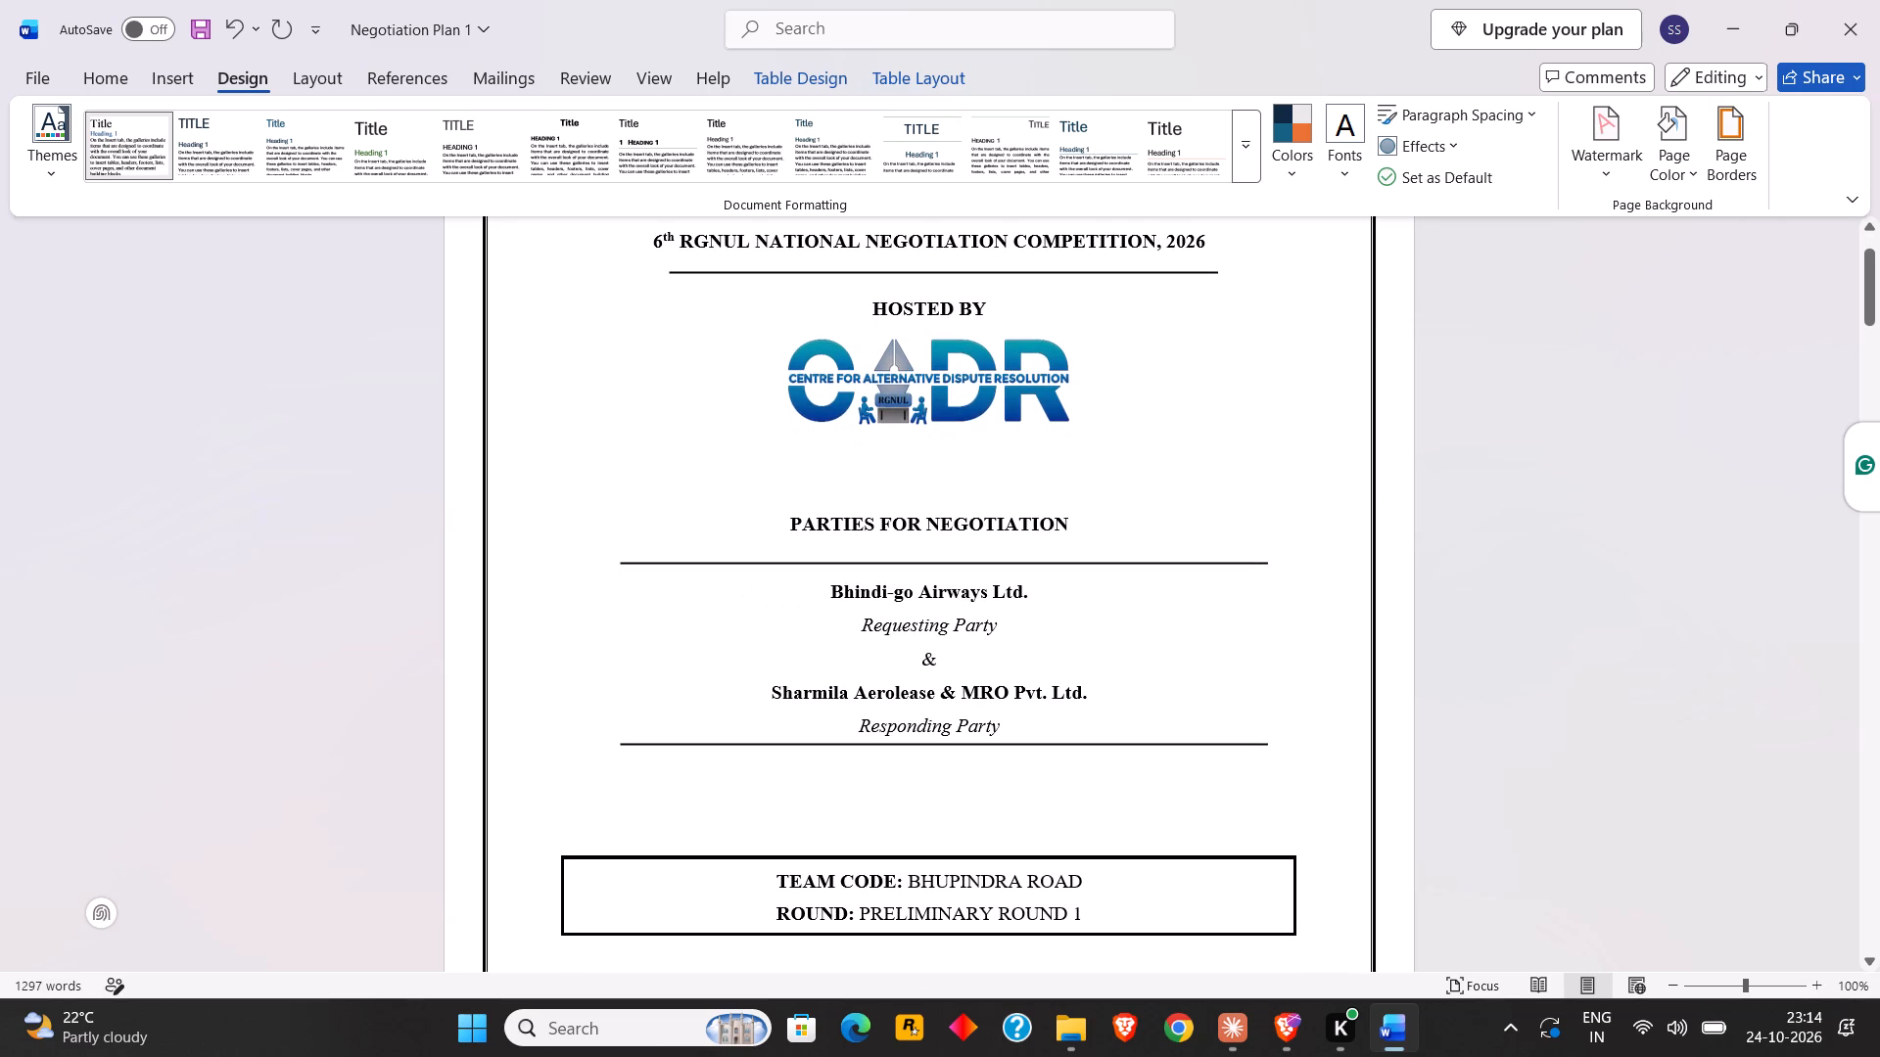
{"action": "scroll", "coordinate": [1248, 704], "scroll_direction": "up", "scroll_amount": 1}
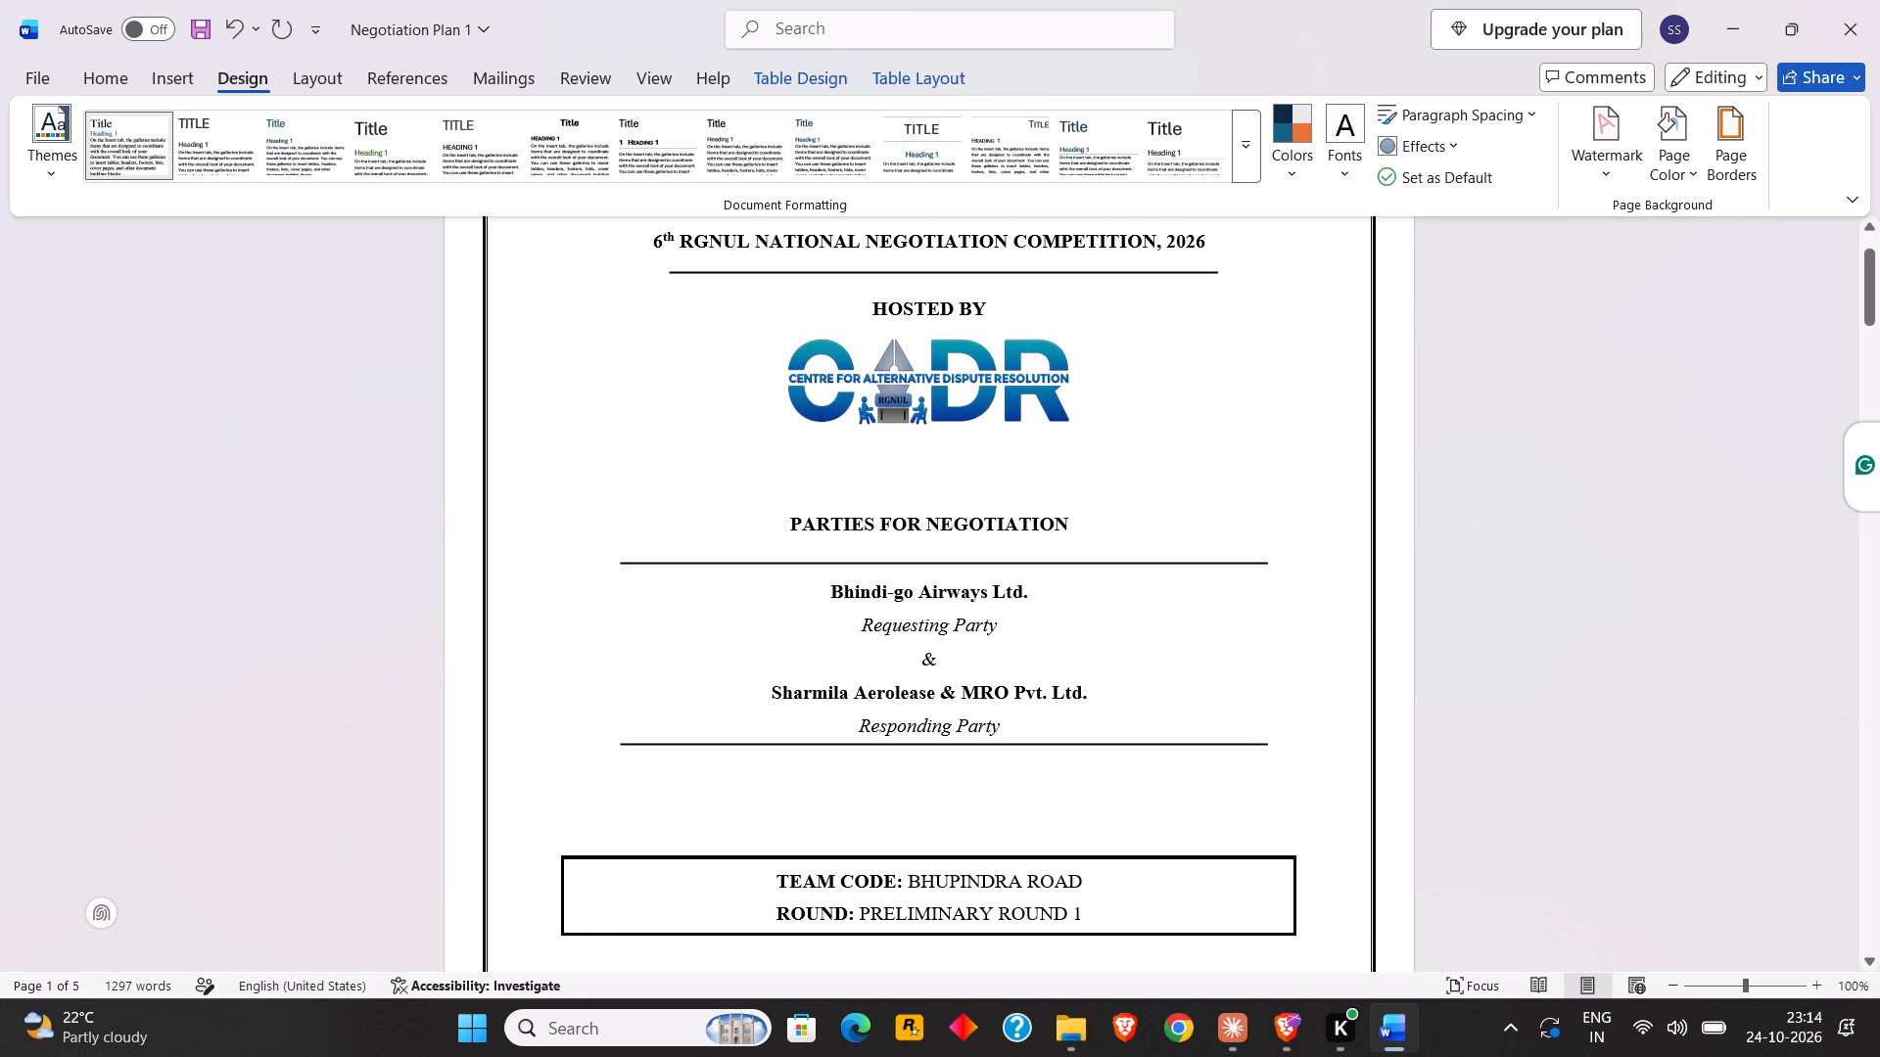
{"action": "left_click_drag", "start_coordinate": [1103, 704], "coordinate": [980, 506]}
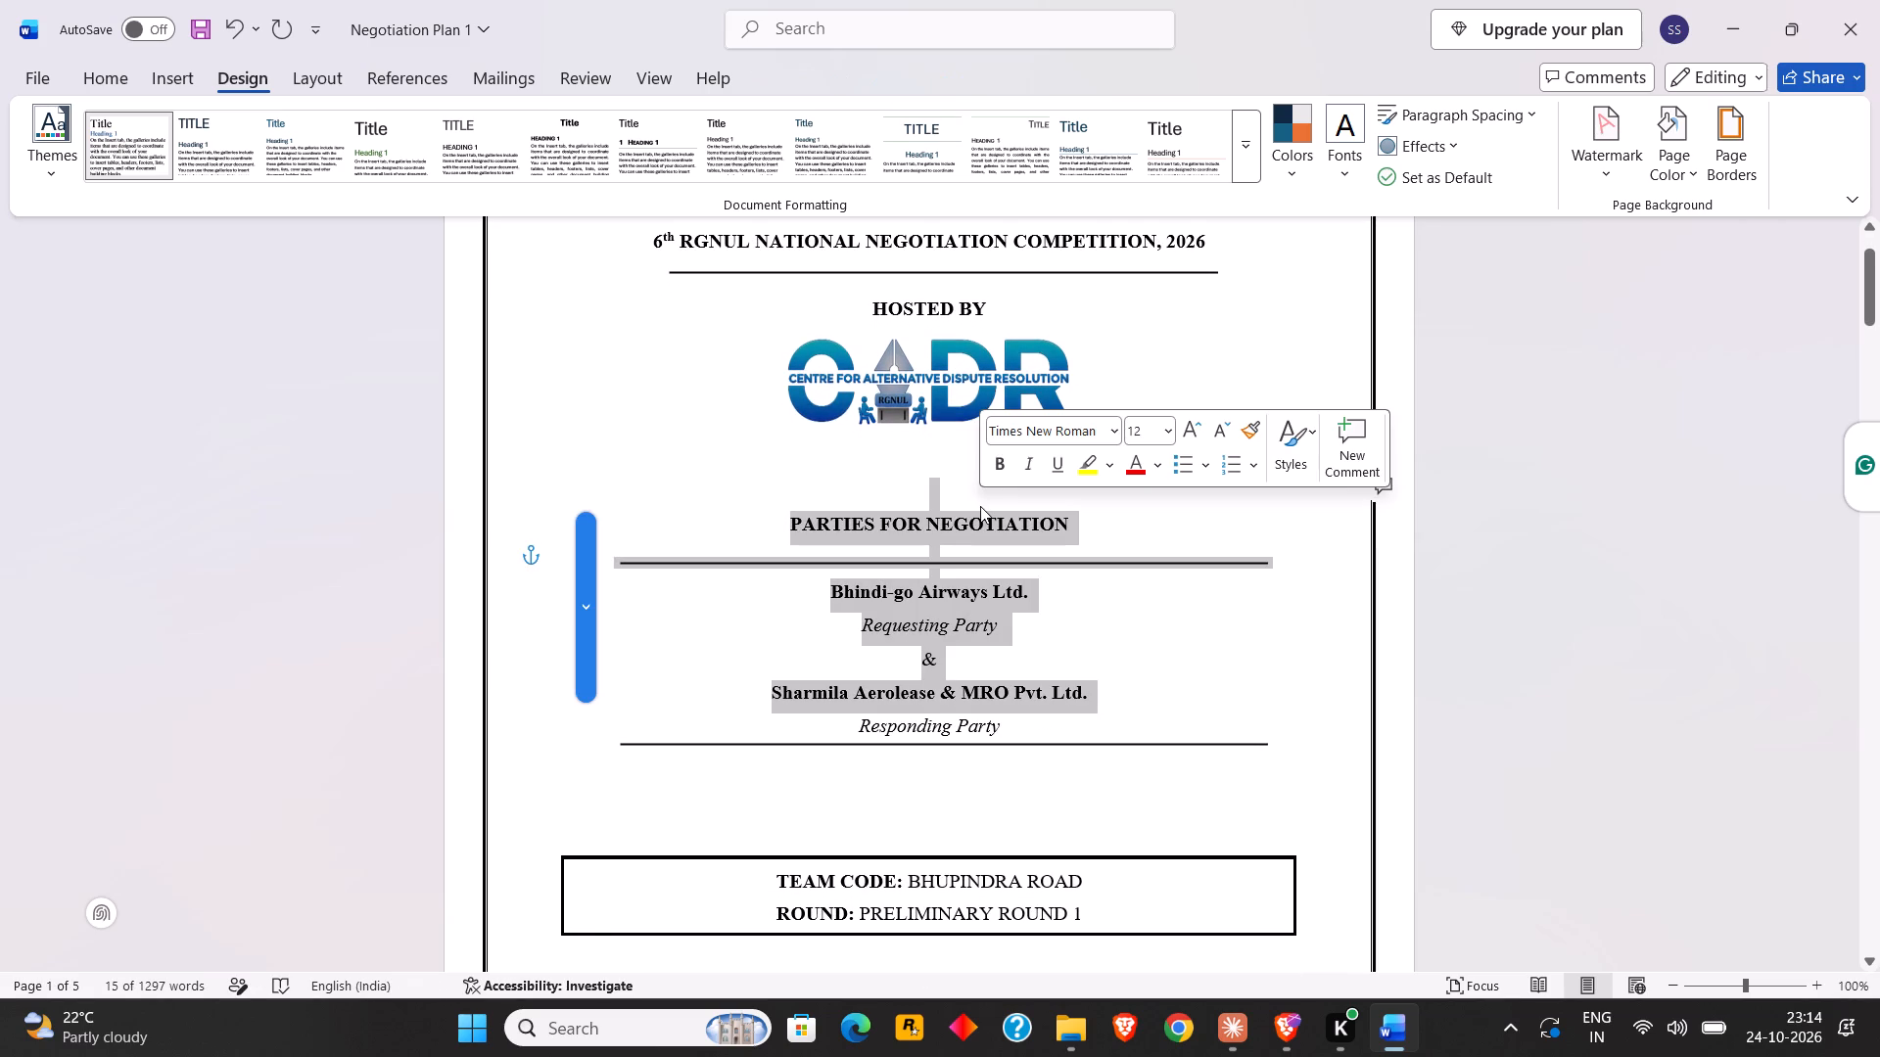
{"action": "left_click", "coordinate": [1052, 647]}
{"action": "scroll", "coordinate": [1052, 647], "scroll_direction": "down", "scroll_amount": 1}
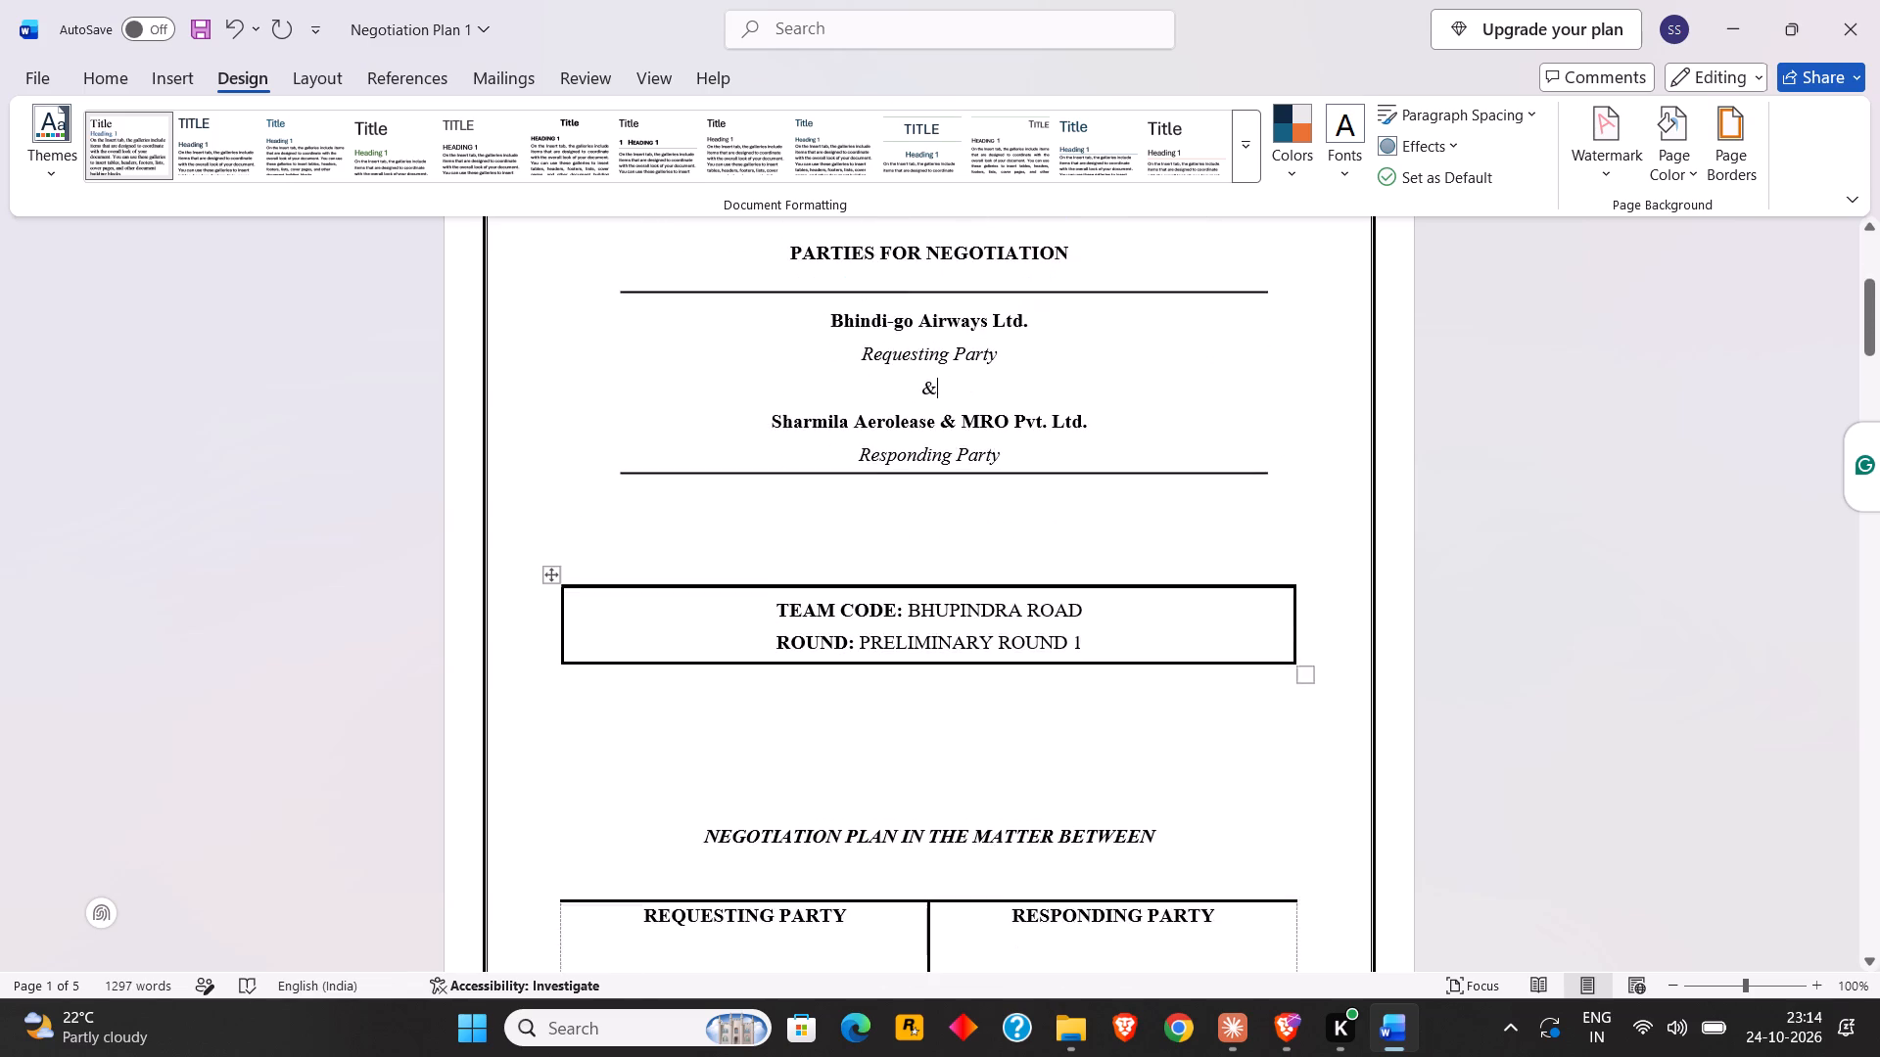
{"action": "scroll", "coordinate": [1052, 647], "scroll_direction": "down", "scroll_amount": 2}
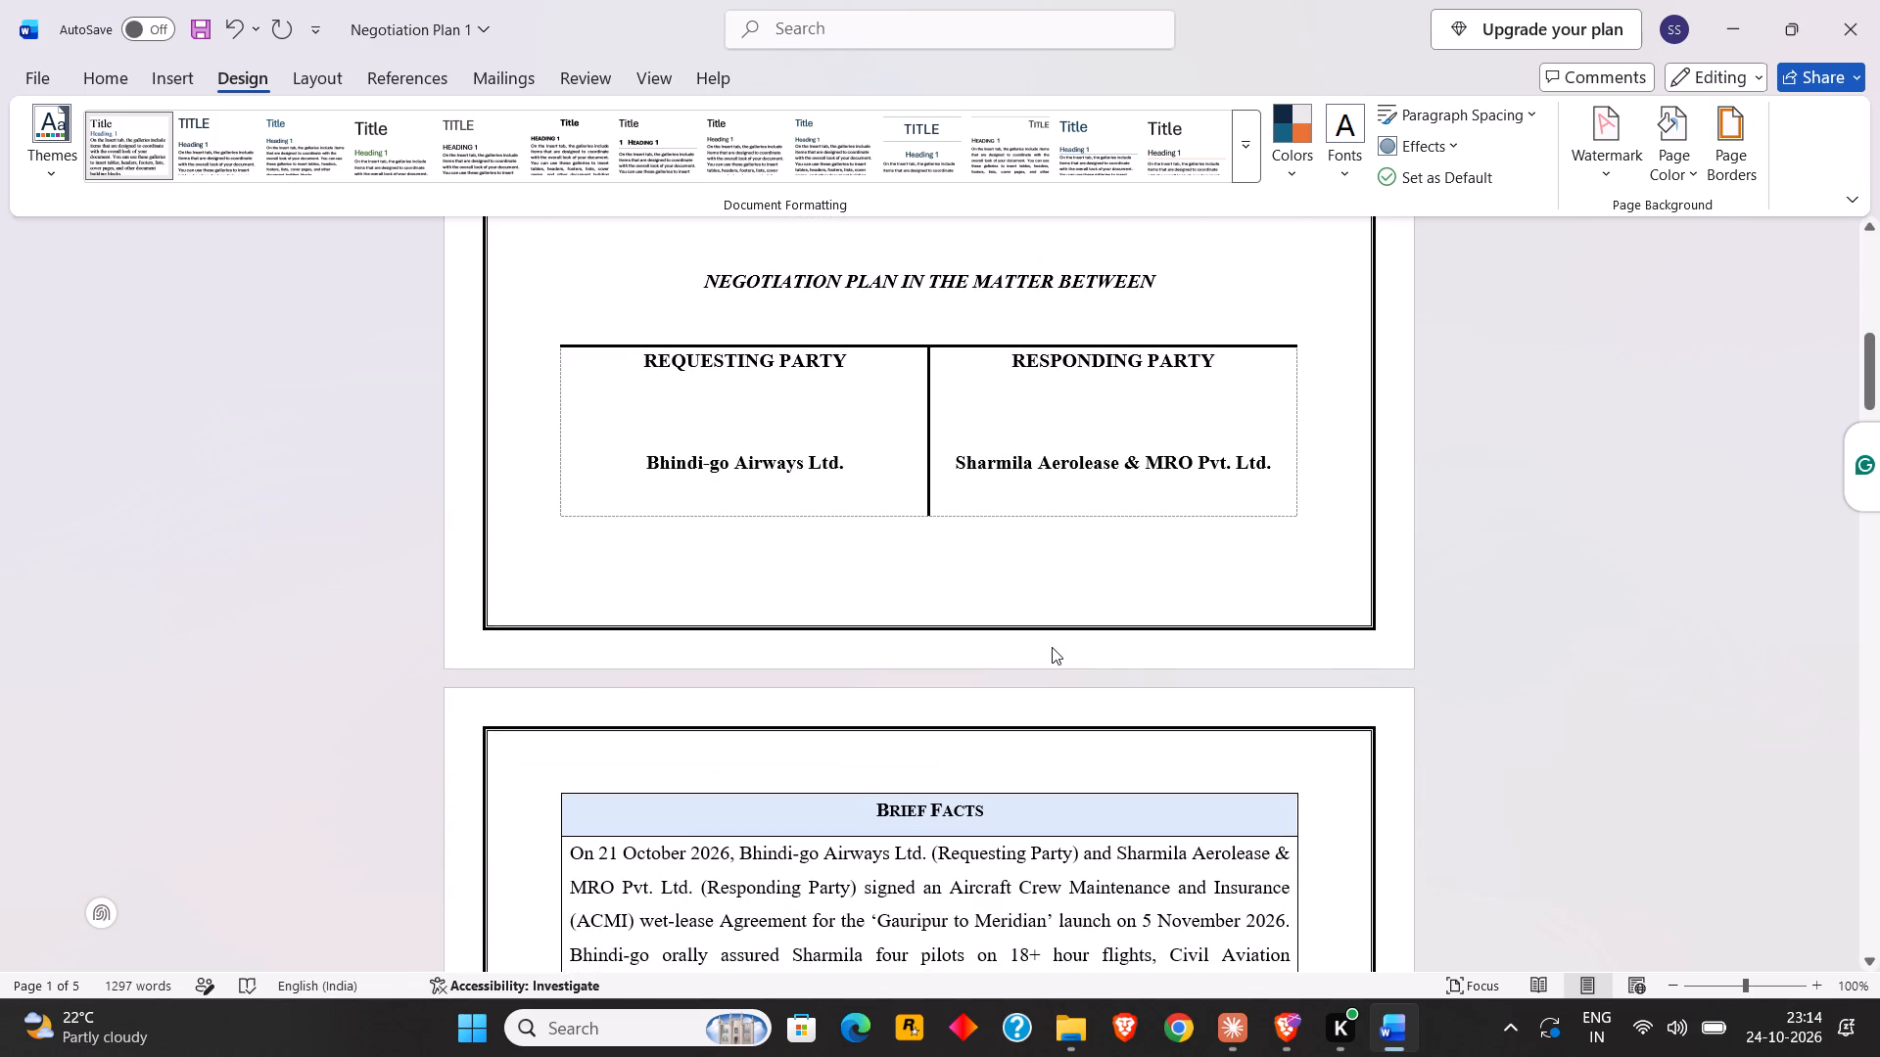
{"action": "scroll", "coordinate": [1052, 647], "scroll_direction": "down", "scroll_amount": 1}
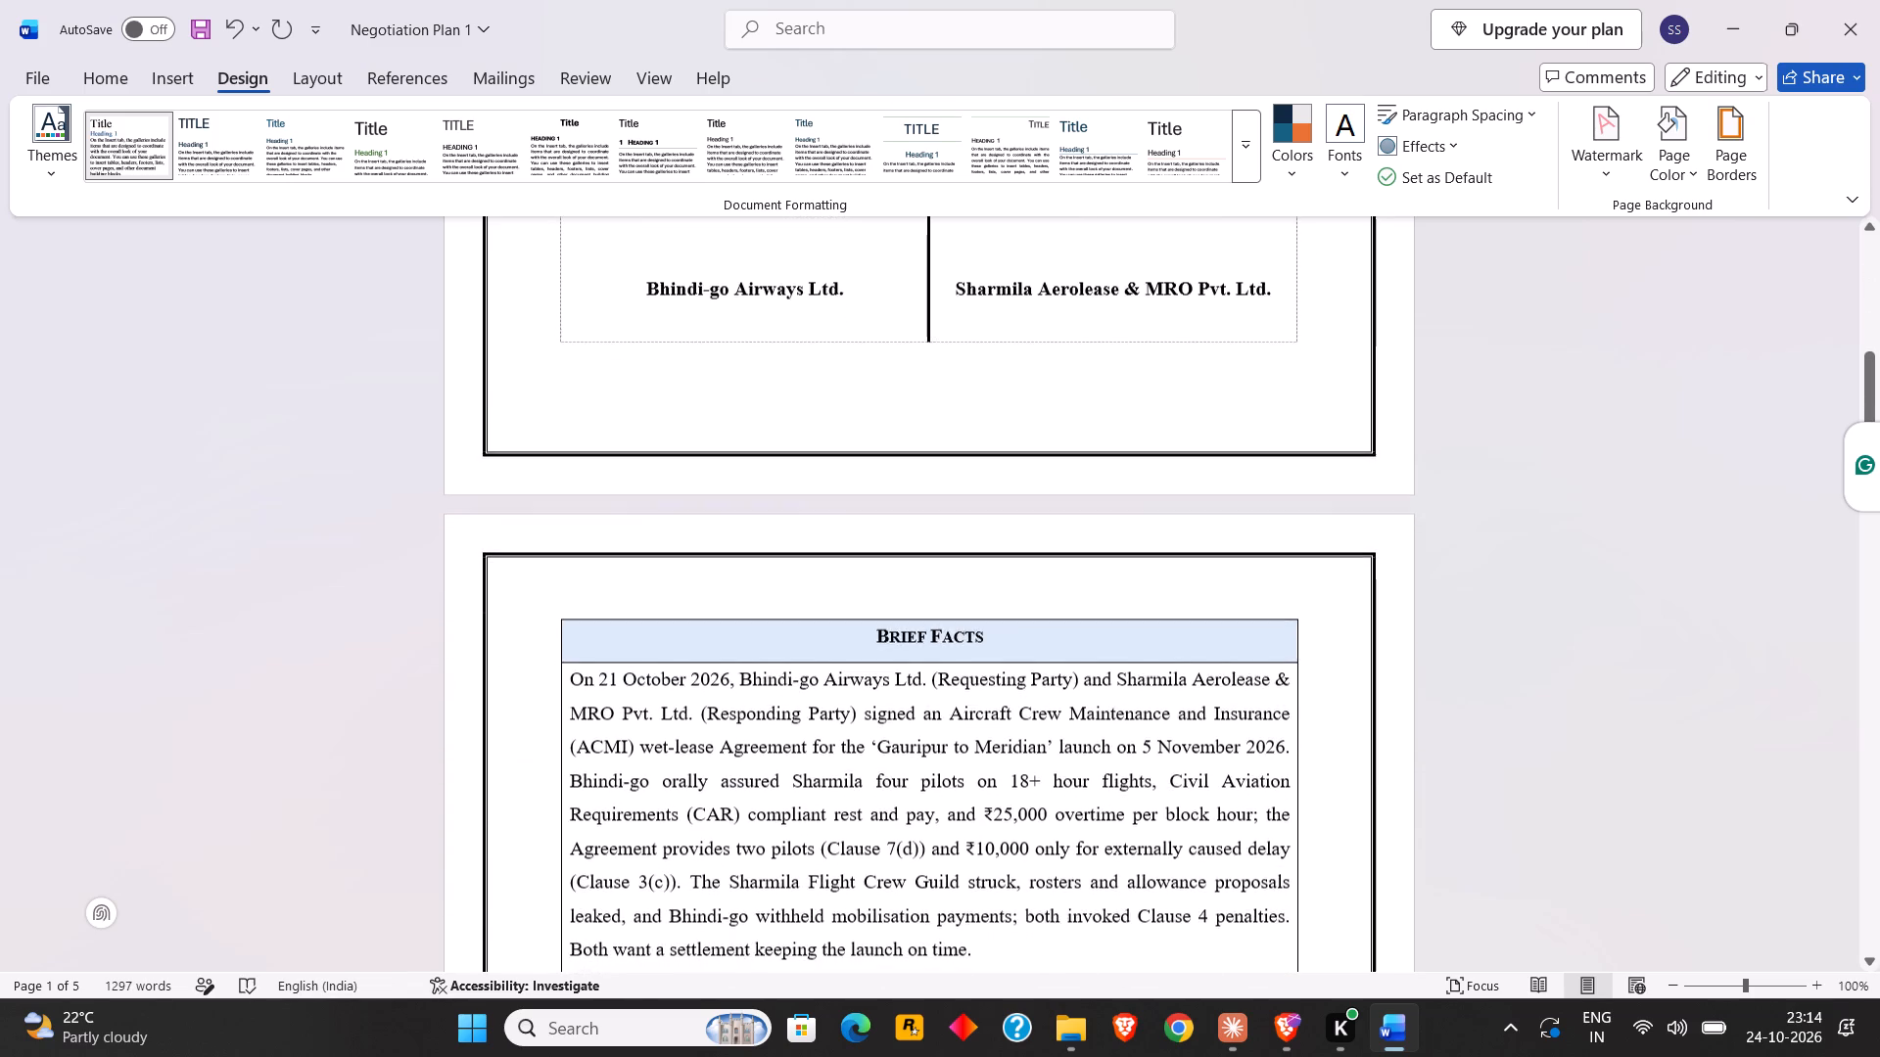
{"action": "scroll", "coordinate": [1052, 647], "scroll_direction": "down", "scroll_amount": 2}
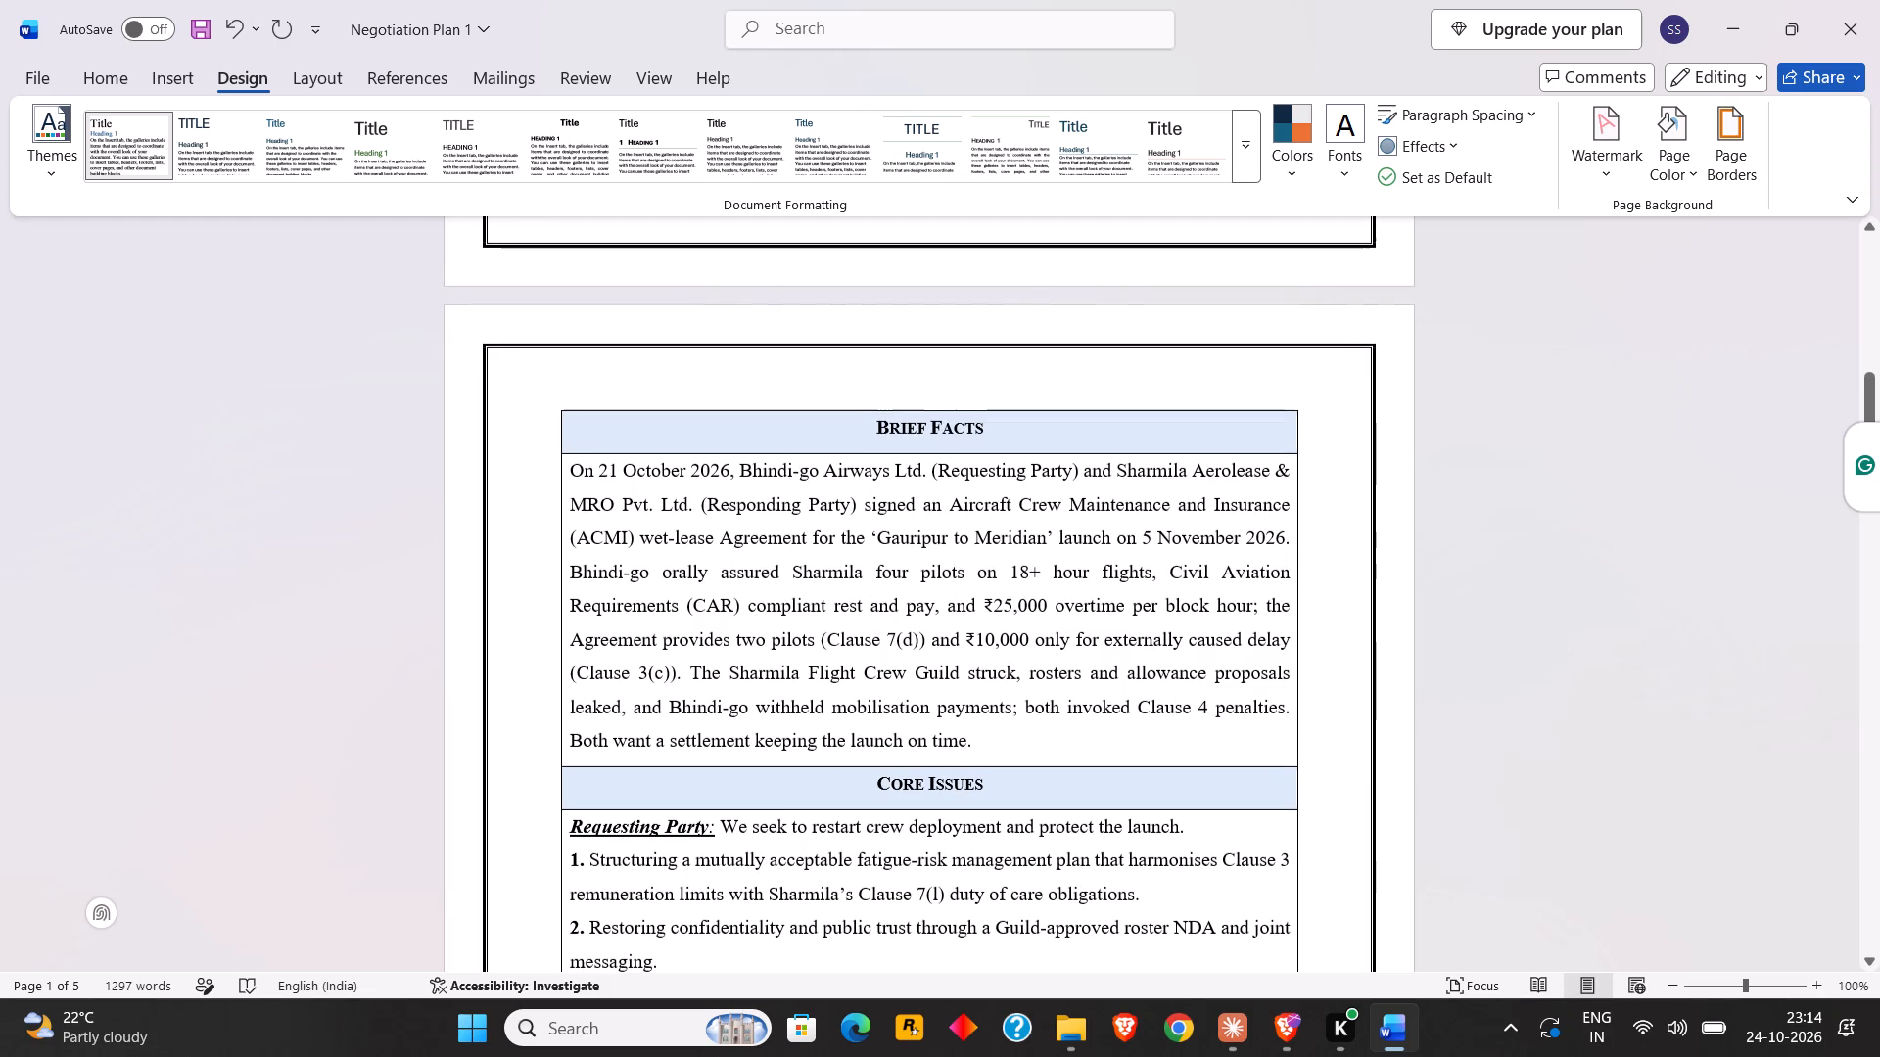
{"action": "scroll", "coordinate": [1052, 647], "scroll_direction": "down", "scroll_amount": 2}
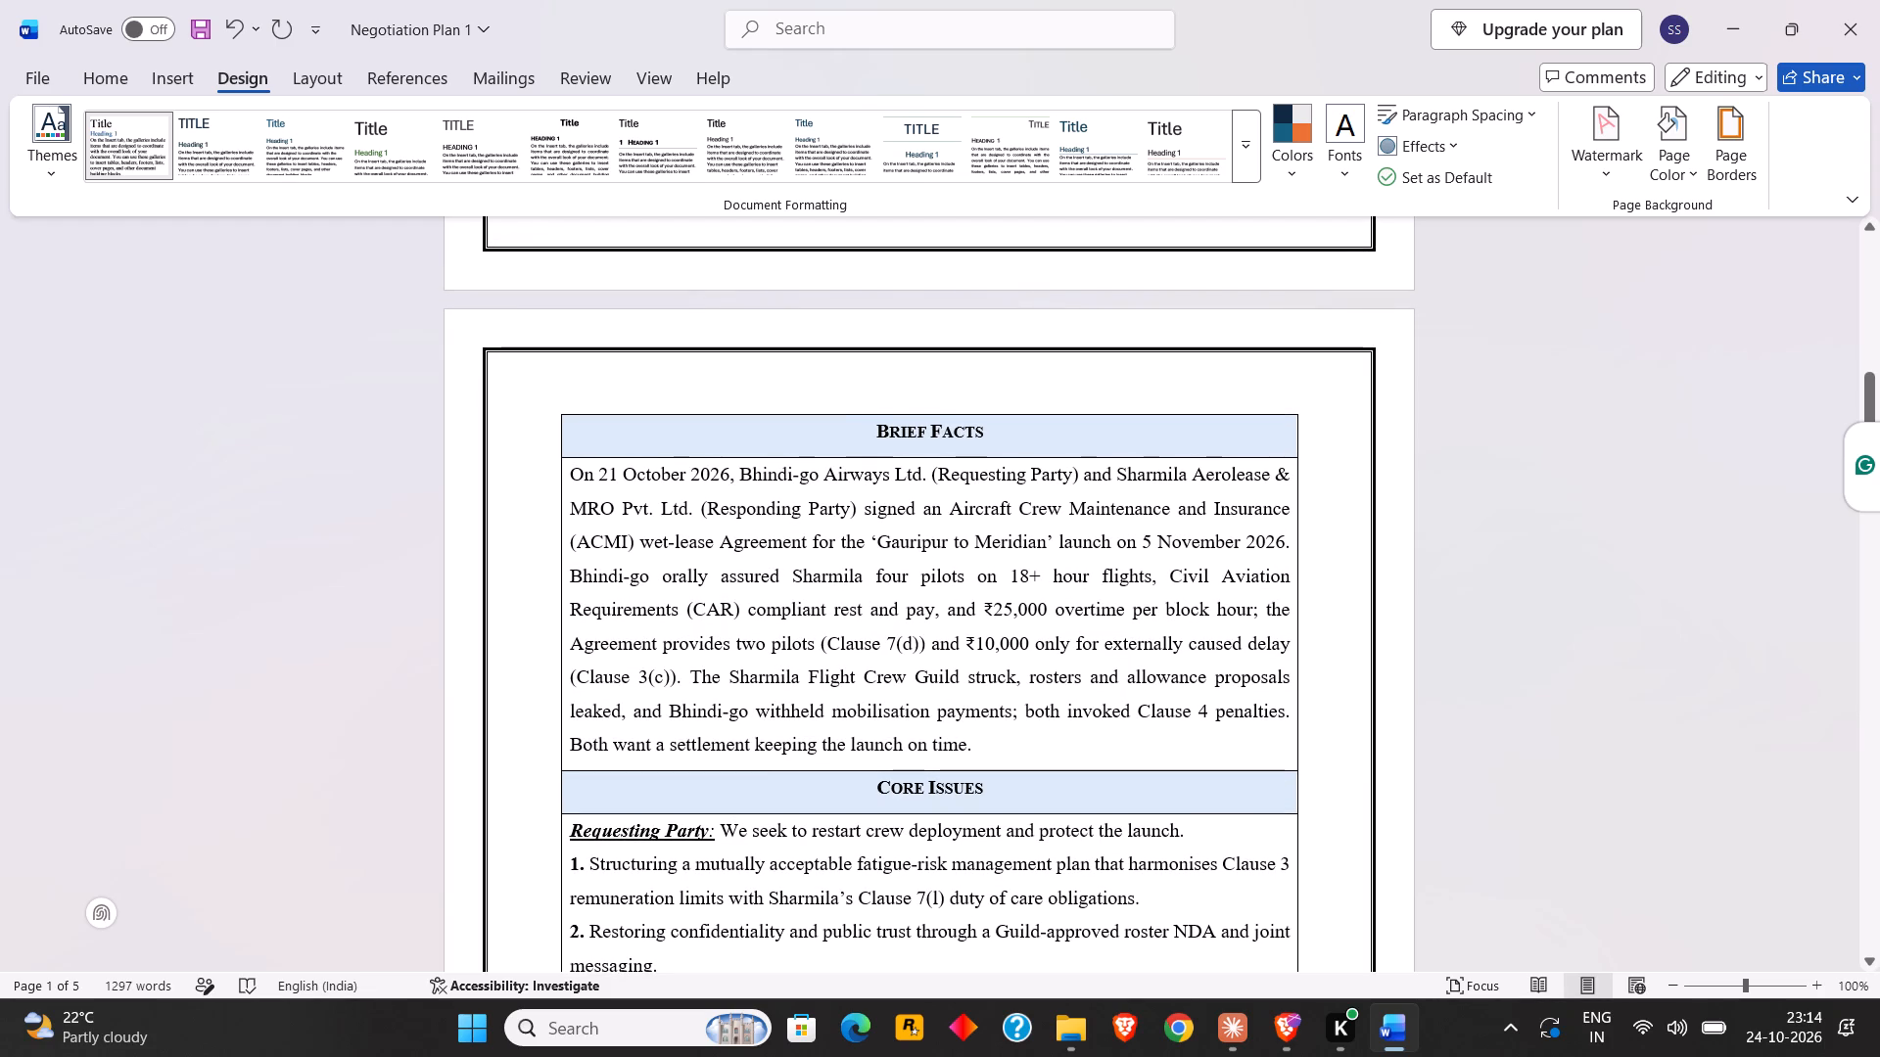
Bold the abbreviation CAR inside its parentheses in the Brief Facts paragraph.
{"action": "scroll", "coordinate": [1052, 647], "scroll_direction": "down", "scroll_amount": 3}
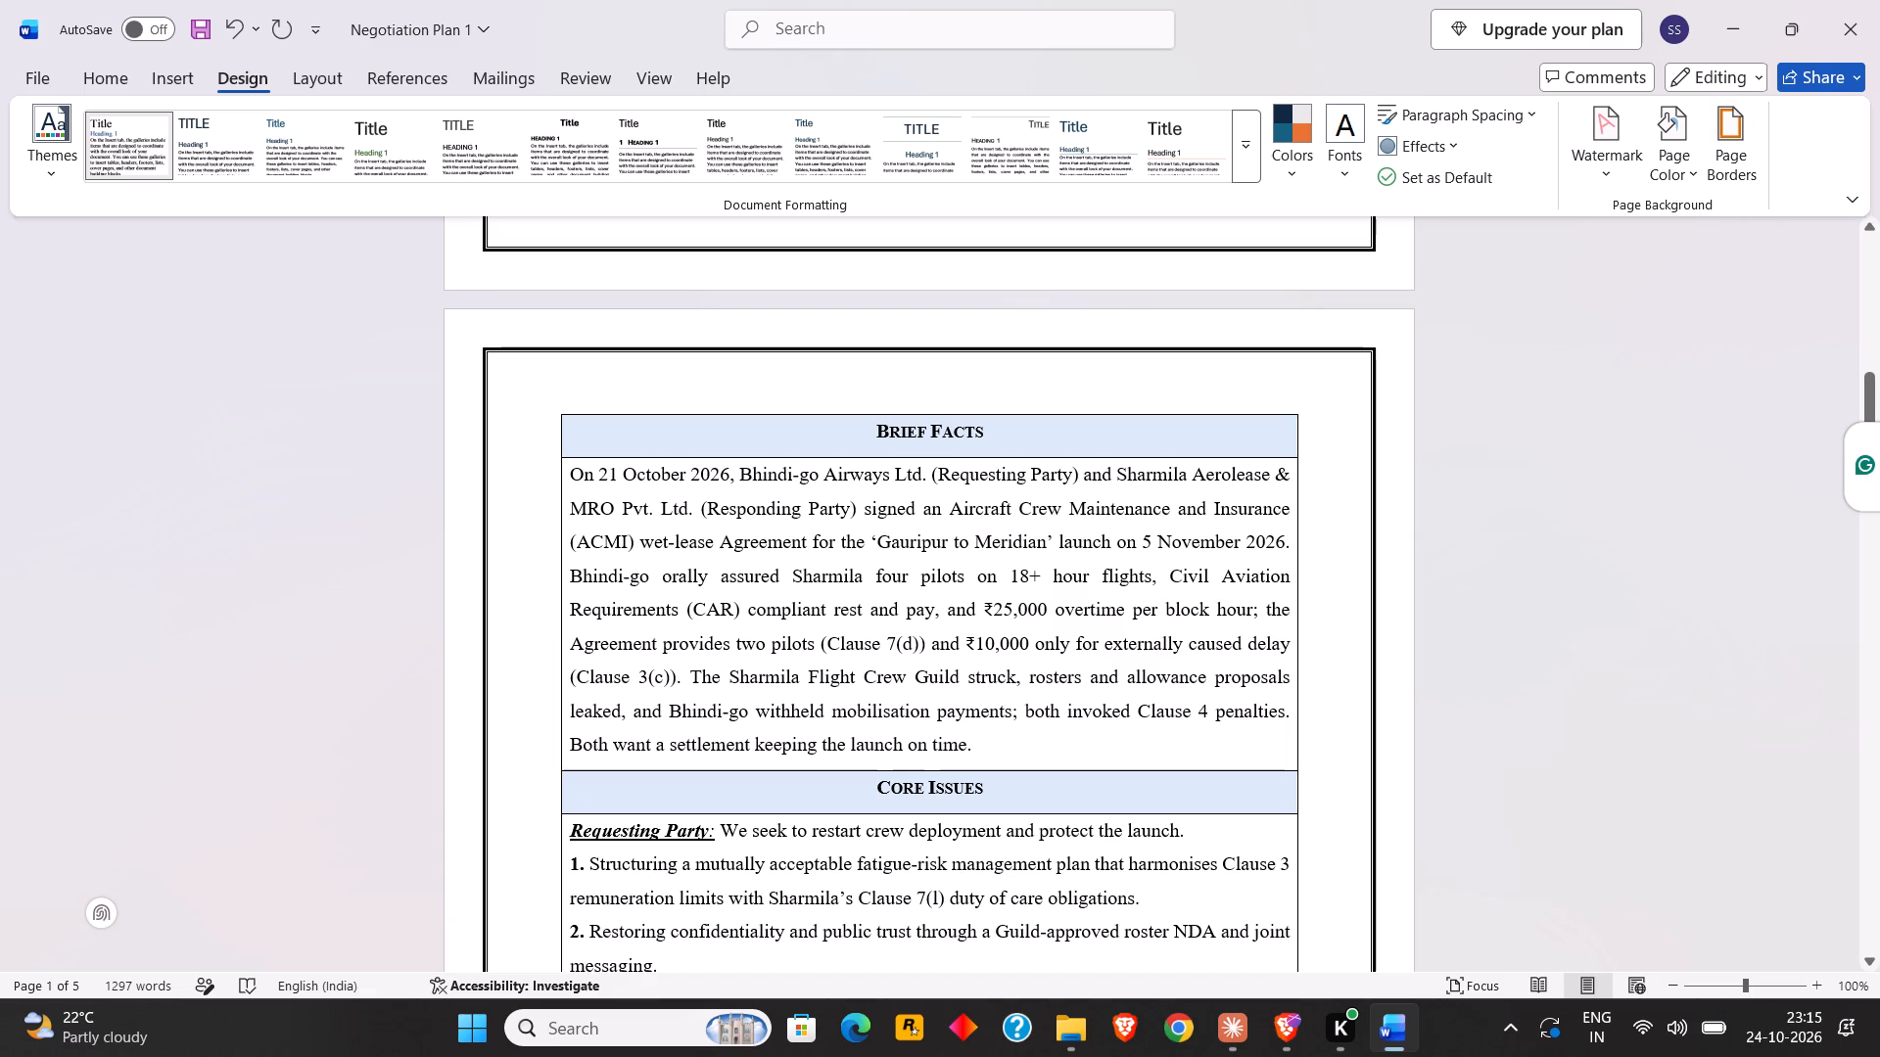
{"action": "left_click_drag", "start_coordinate": [737, 617], "coordinate": [693, 607]}
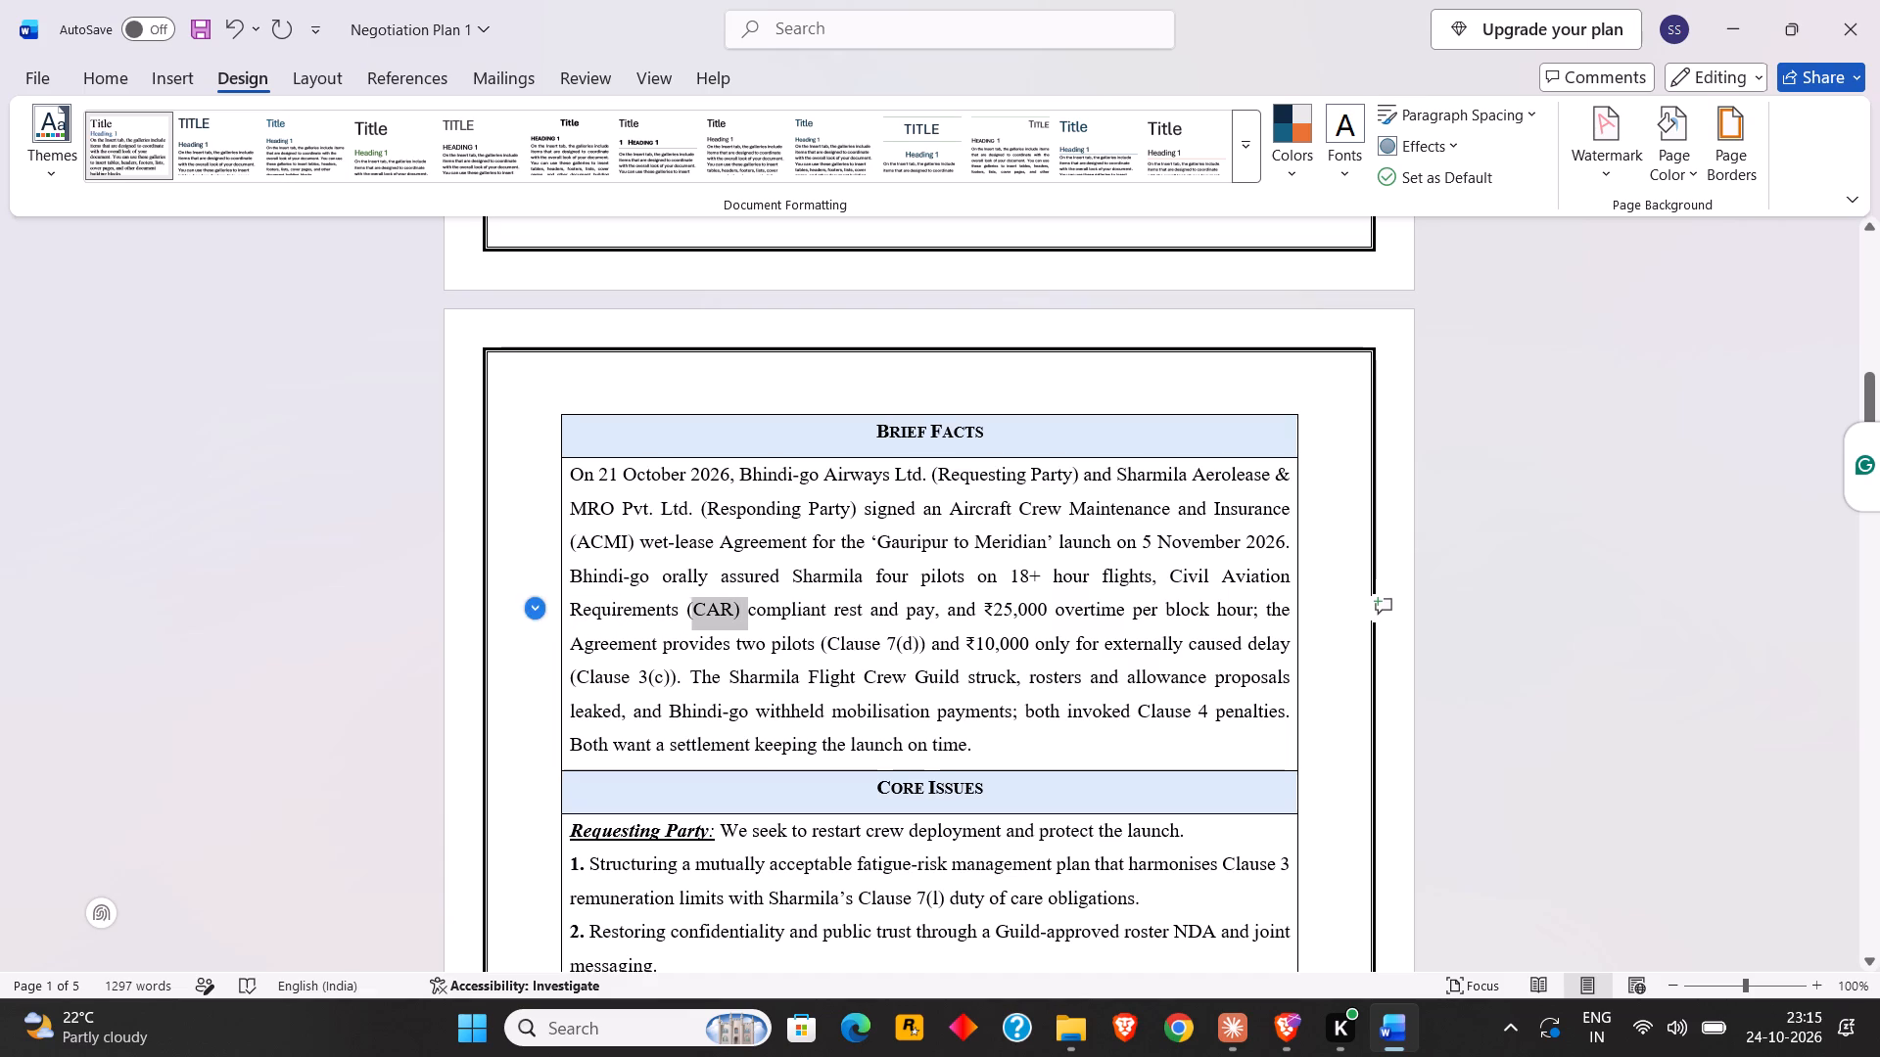
{"action": "left_click_drag", "start_coordinate": [693, 607], "coordinate": [688, 608]}
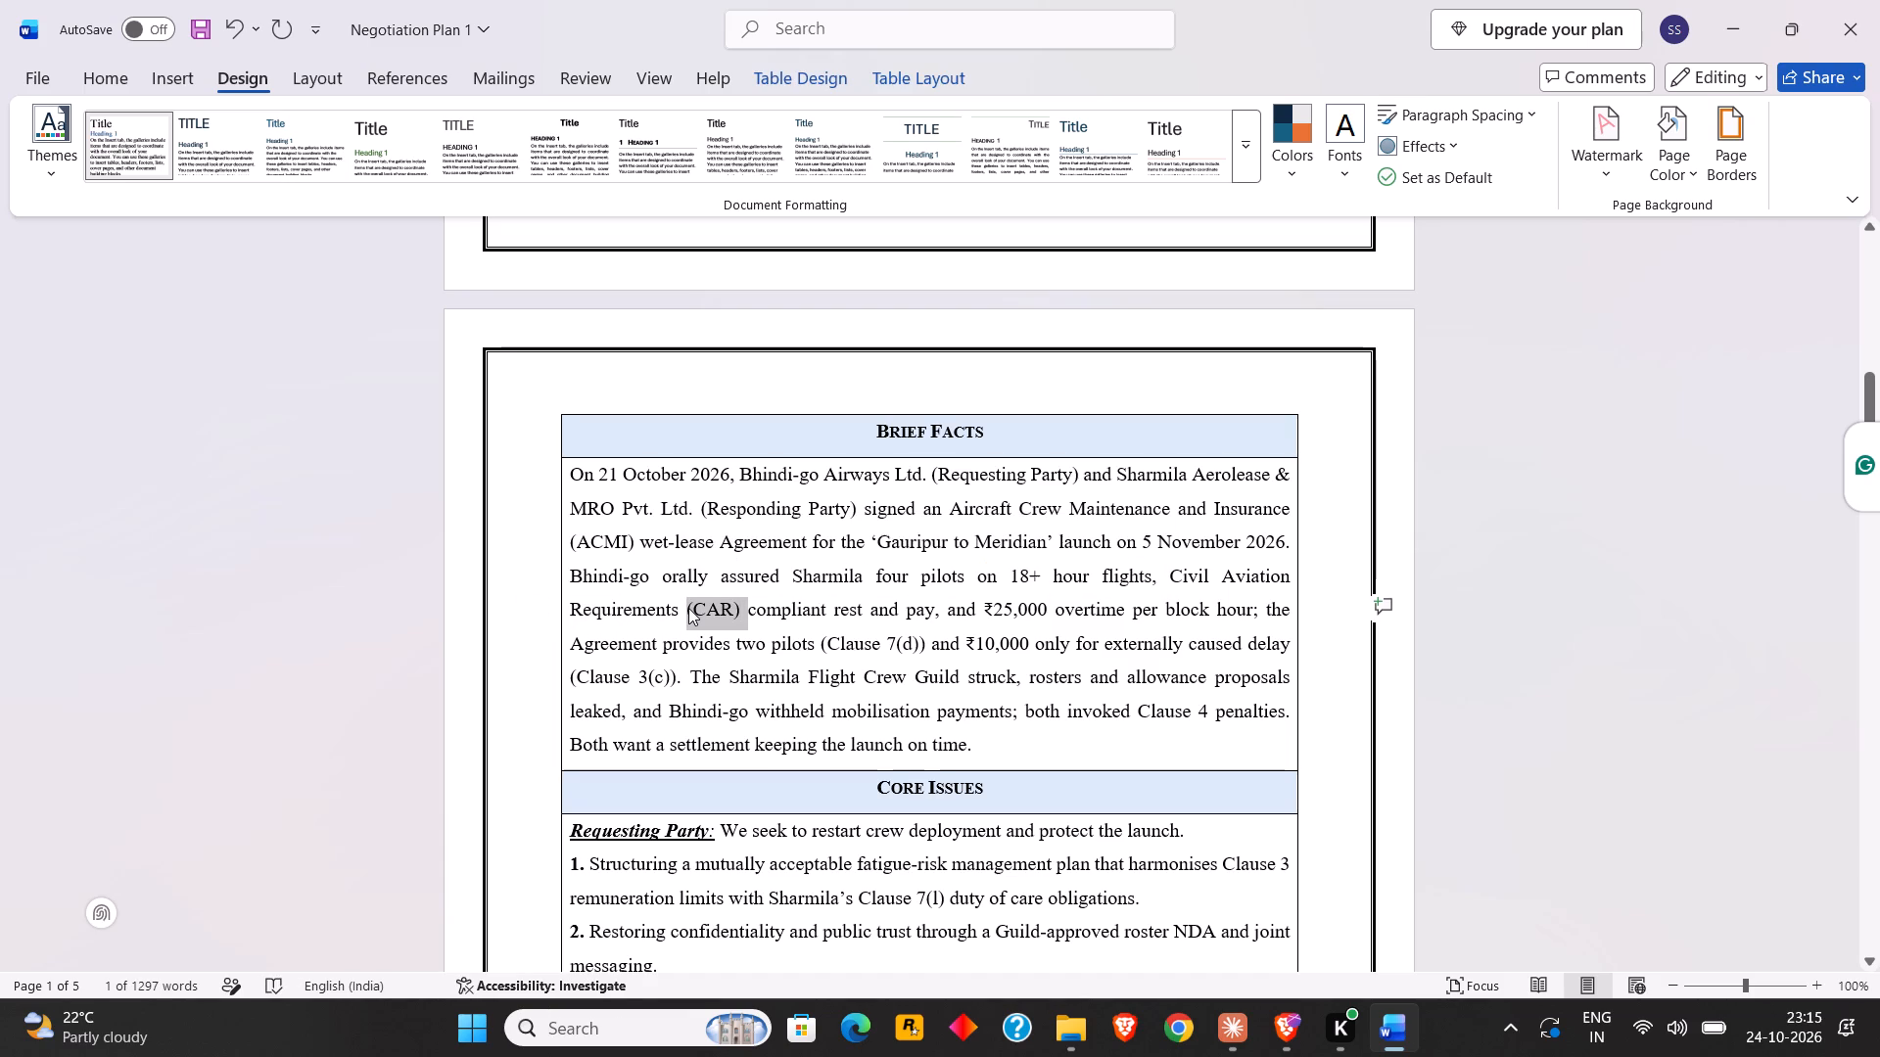
{"action": "left_click", "coordinate": [640, 692]}
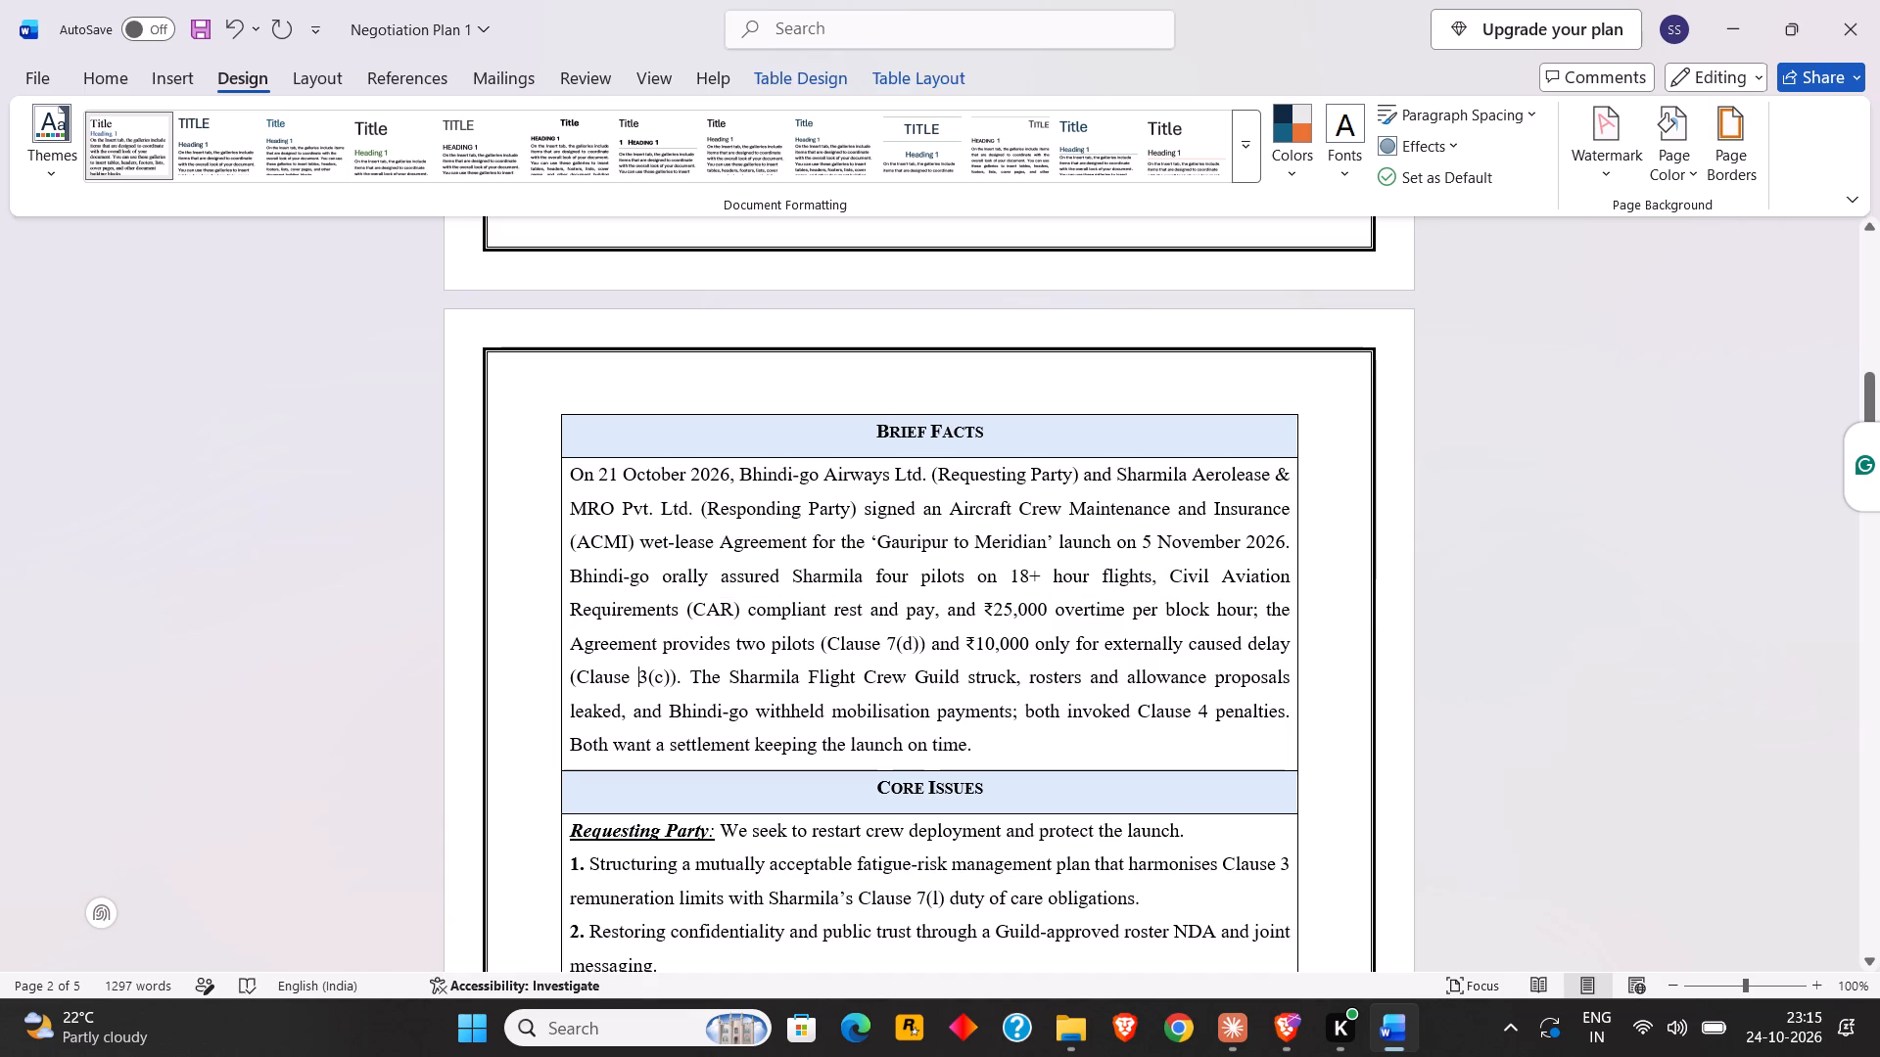
{"action": "left_click_drag", "start_coordinate": [690, 616], "coordinate": [729, 613]}
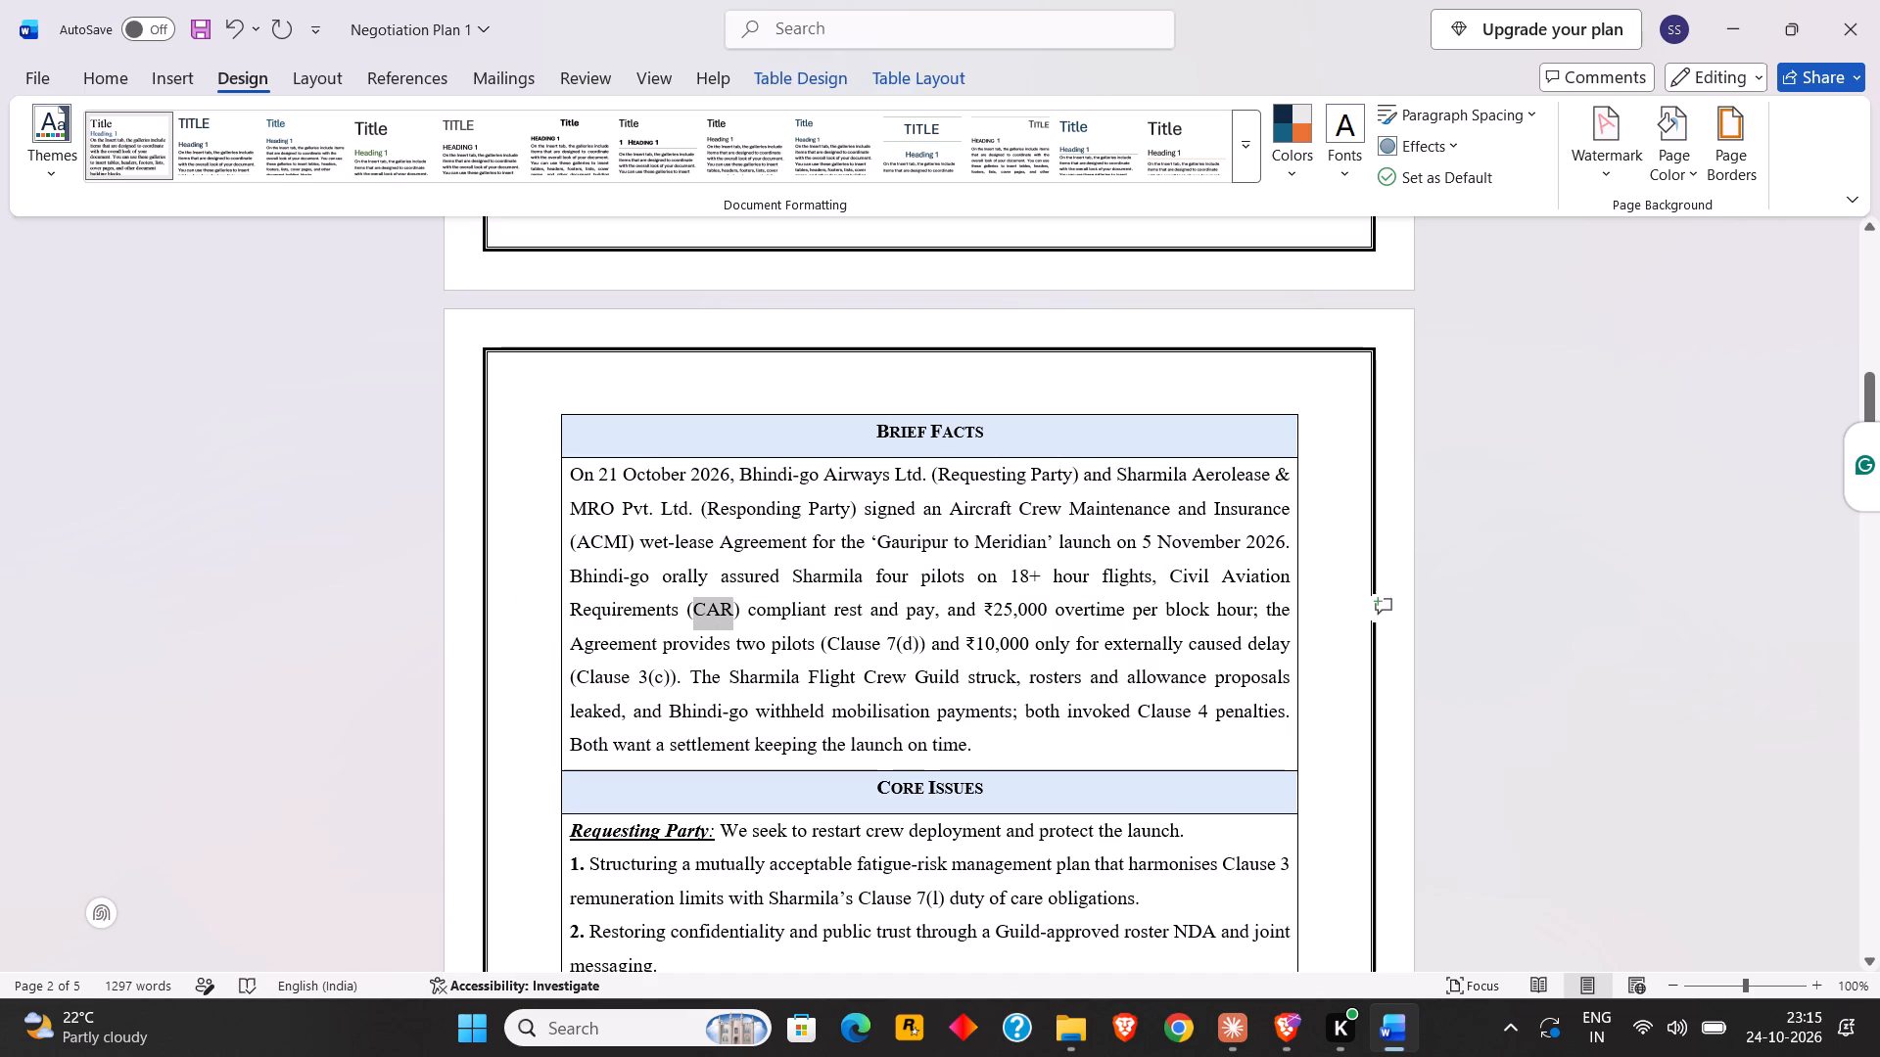
{"action": "left_click_drag", "start_coordinate": [729, 613], "coordinate": [730, 613]}
{"action": "key", "text": "ctrl+b"}
{"action": "left_click", "coordinate": [710, 633]}
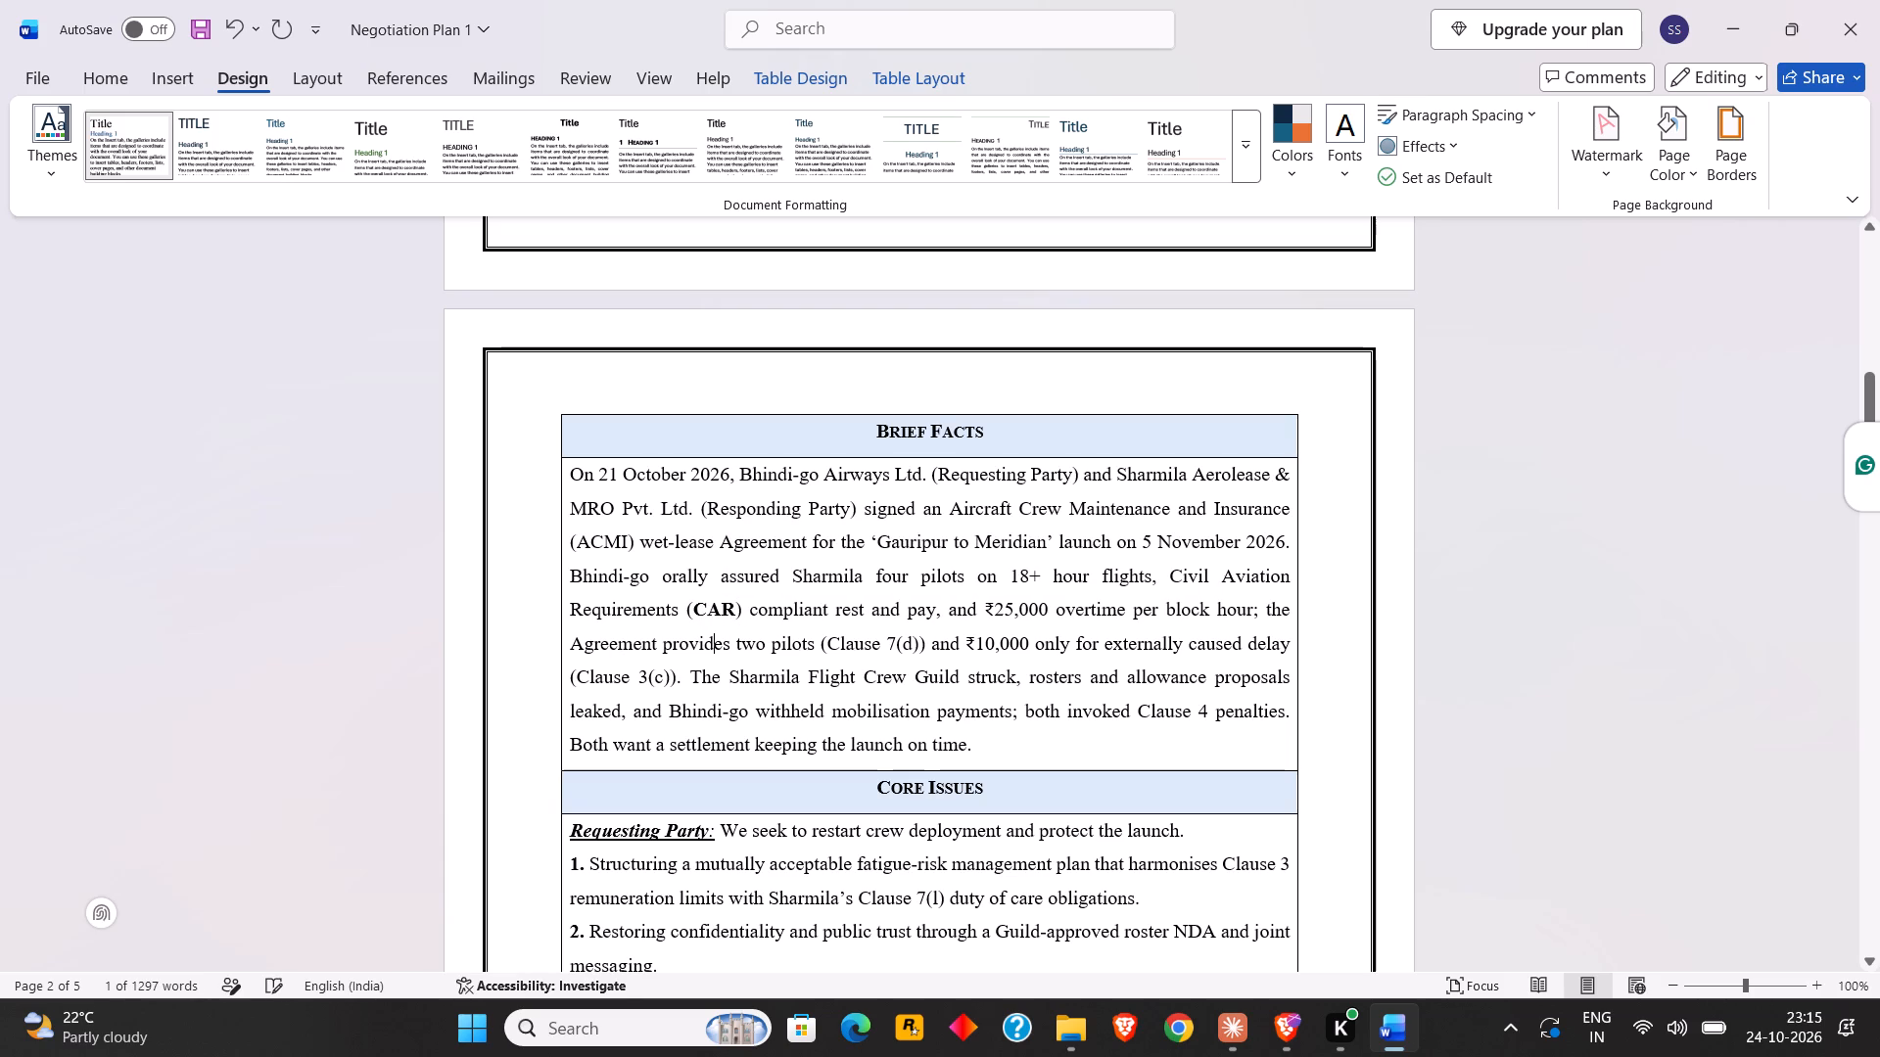
Bold the abbreviation ACMI inside its parentheses in the Brief Facts paragraph.
{"action": "left_click_drag", "start_coordinate": [581, 547], "coordinate": [625, 546]}
{"action": "key", "text": "ctrl+b"}
{"action": "left_click", "coordinate": [625, 546]}
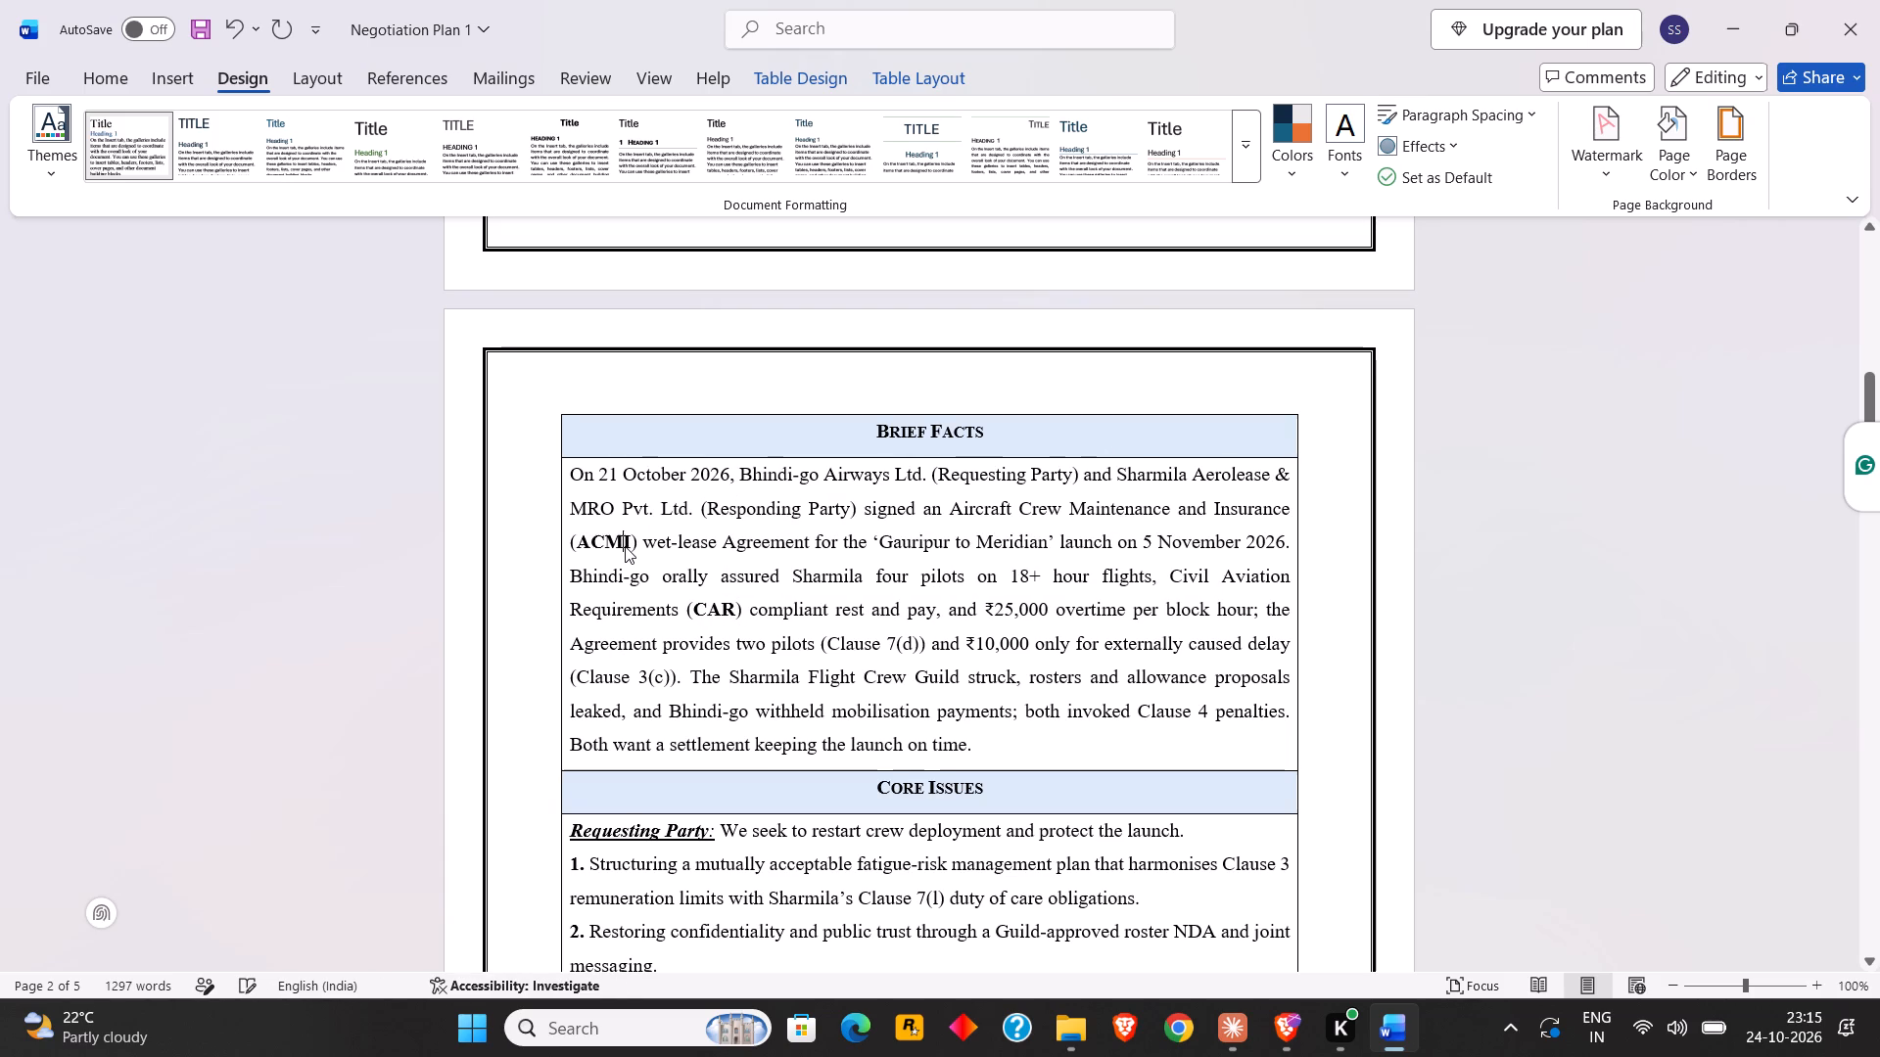
Review the Core Issues section and the start of the Strengths and Weakness table on page 2.
{"action": "scroll", "coordinate": [737, 602], "scroll_direction": "down", "scroll_amount": 3}
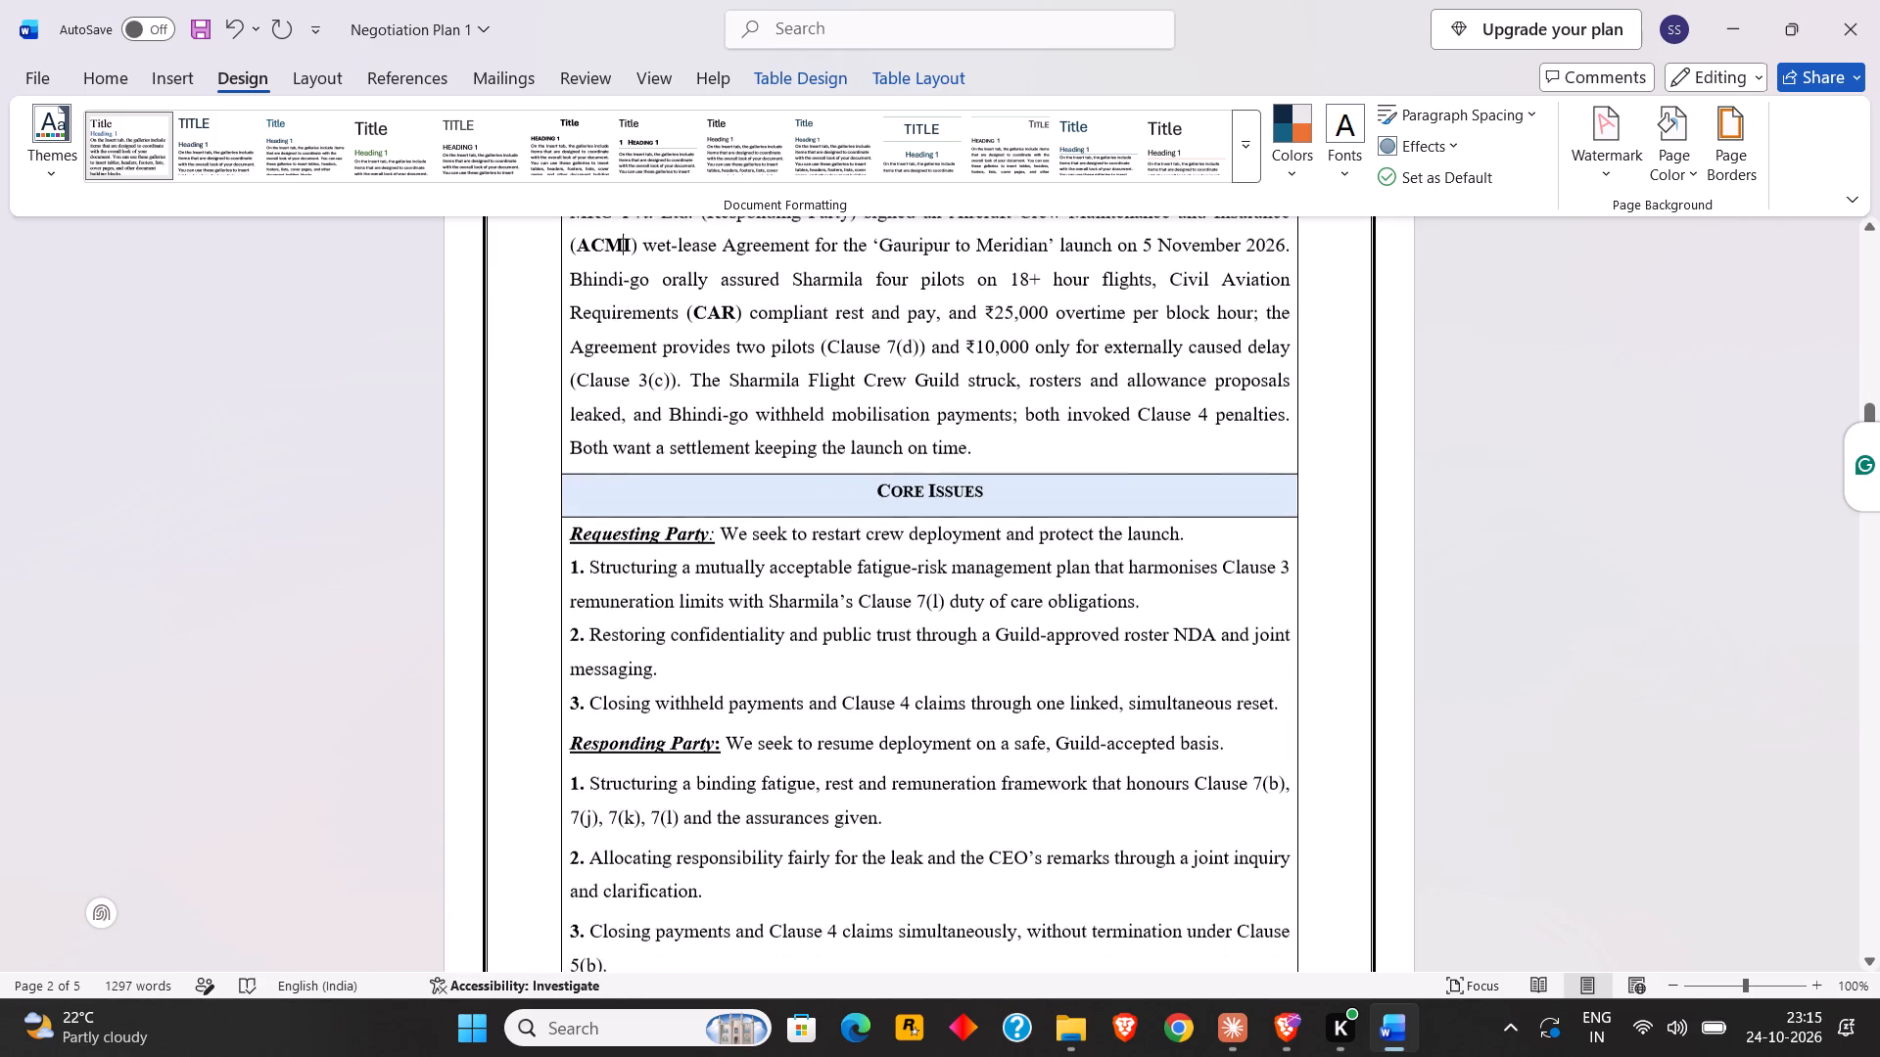
{"action": "scroll", "coordinate": [737, 602], "scroll_direction": "down", "scroll_amount": 1}
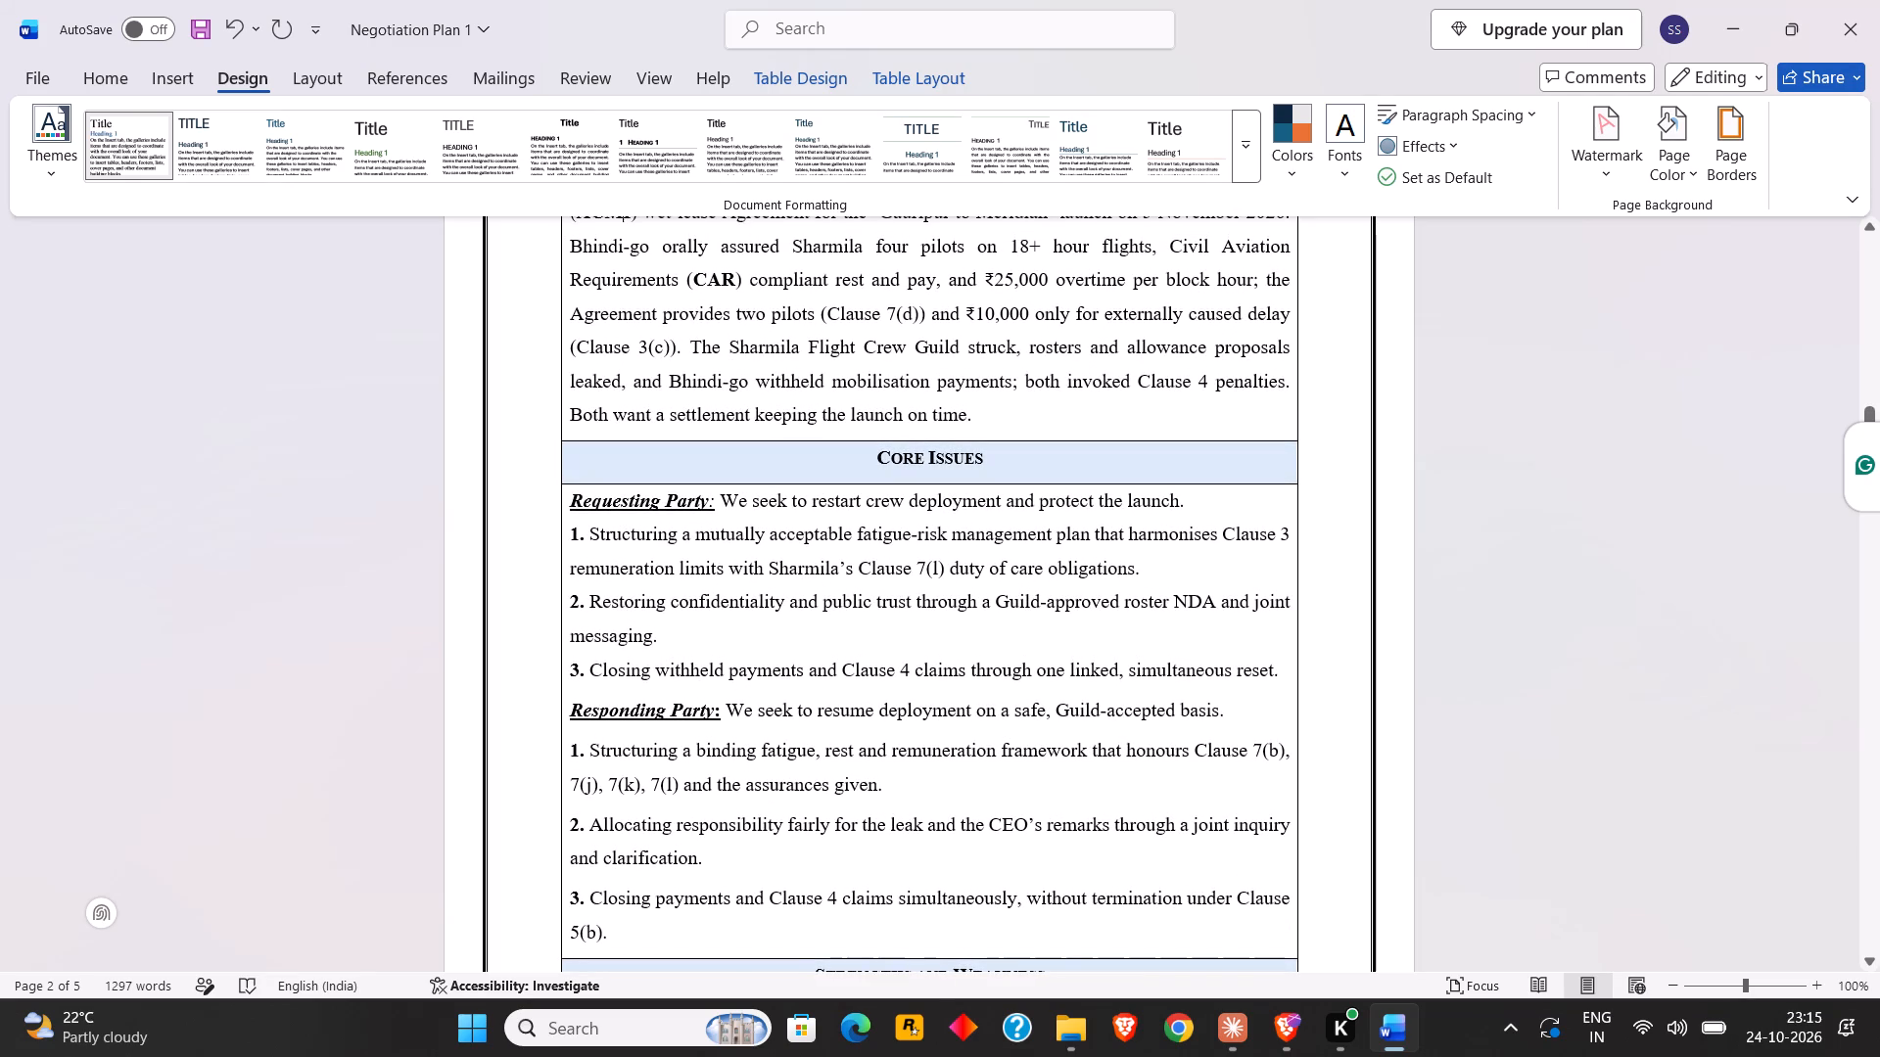
{"action": "scroll", "coordinate": [737, 602], "scroll_direction": "down", "scroll_amount": 1}
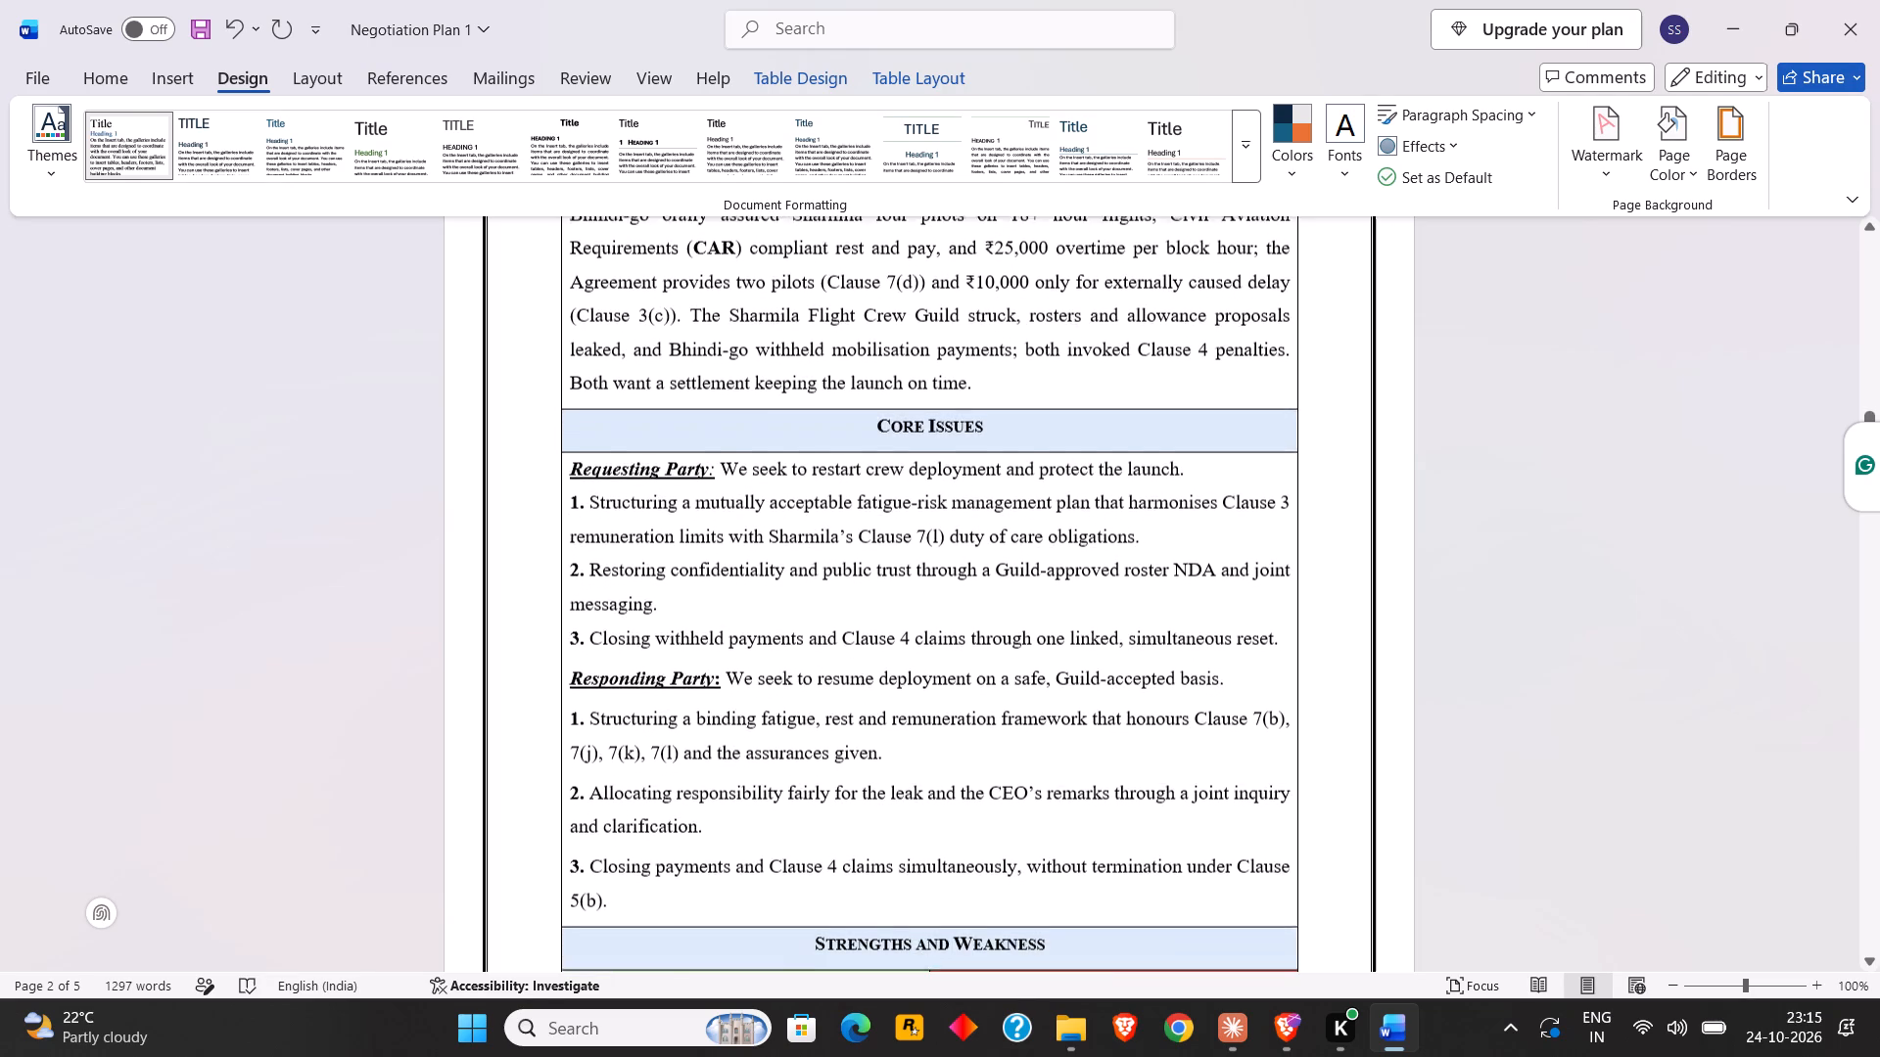
{"action": "scroll", "coordinate": [737, 602], "scroll_direction": "down", "scroll_amount": 2}
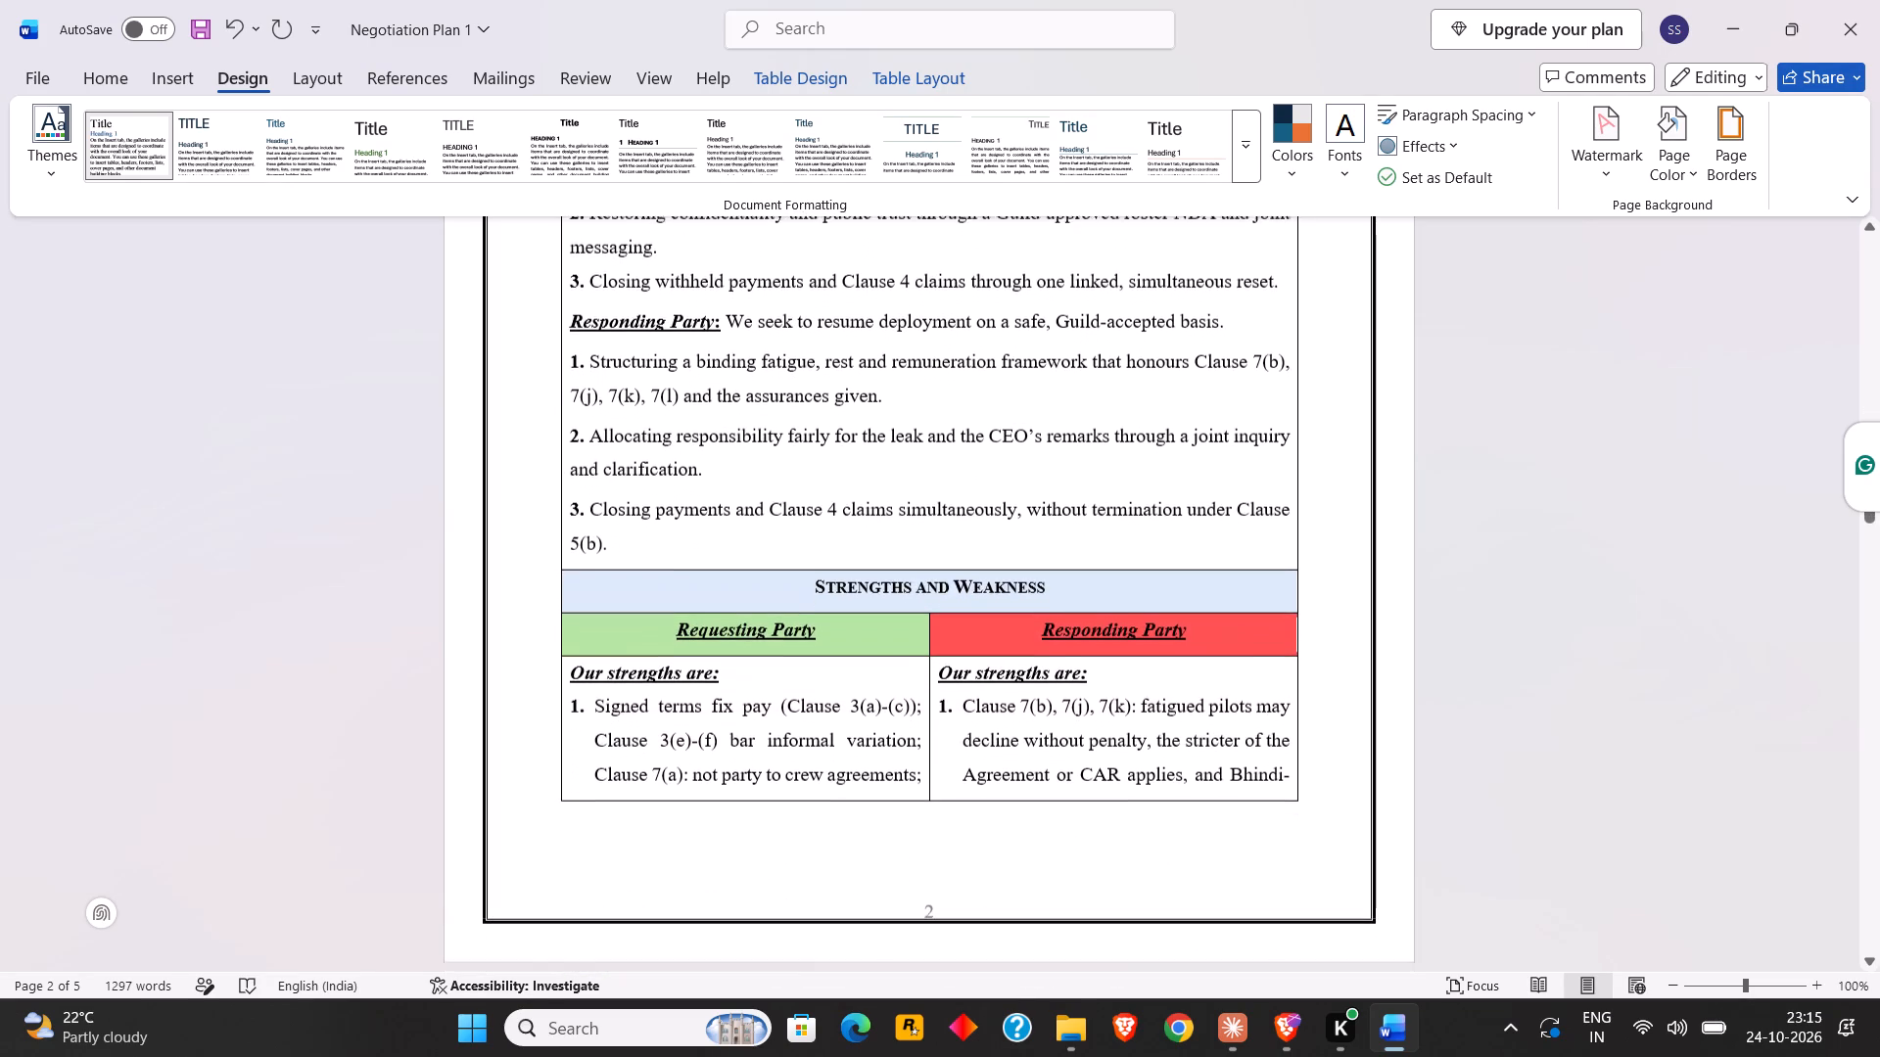
{"action": "scroll", "coordinate": [737, 602], "scroll_direction": "down", "scroll_amount": 1}
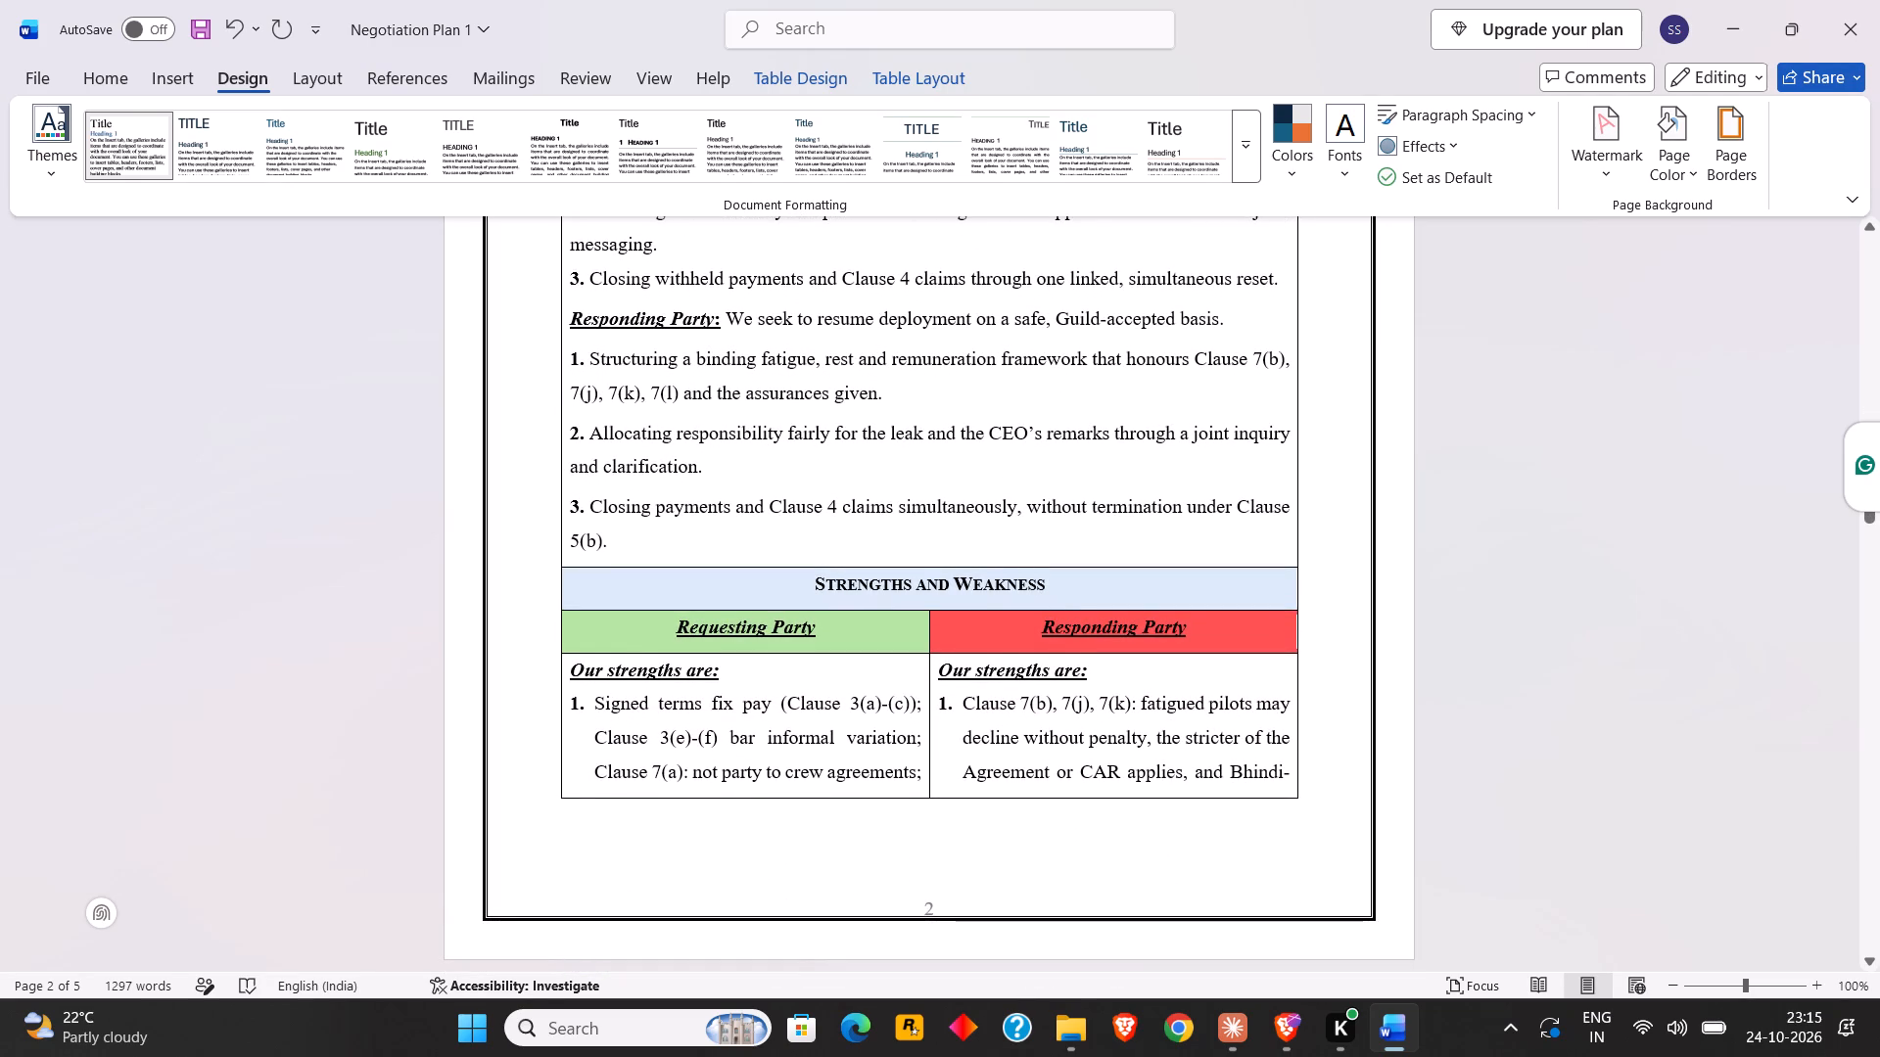
{"action": "scroll", "coordinate": [758, 600], "scroll_direction": "right", "scroll_amount": 6}
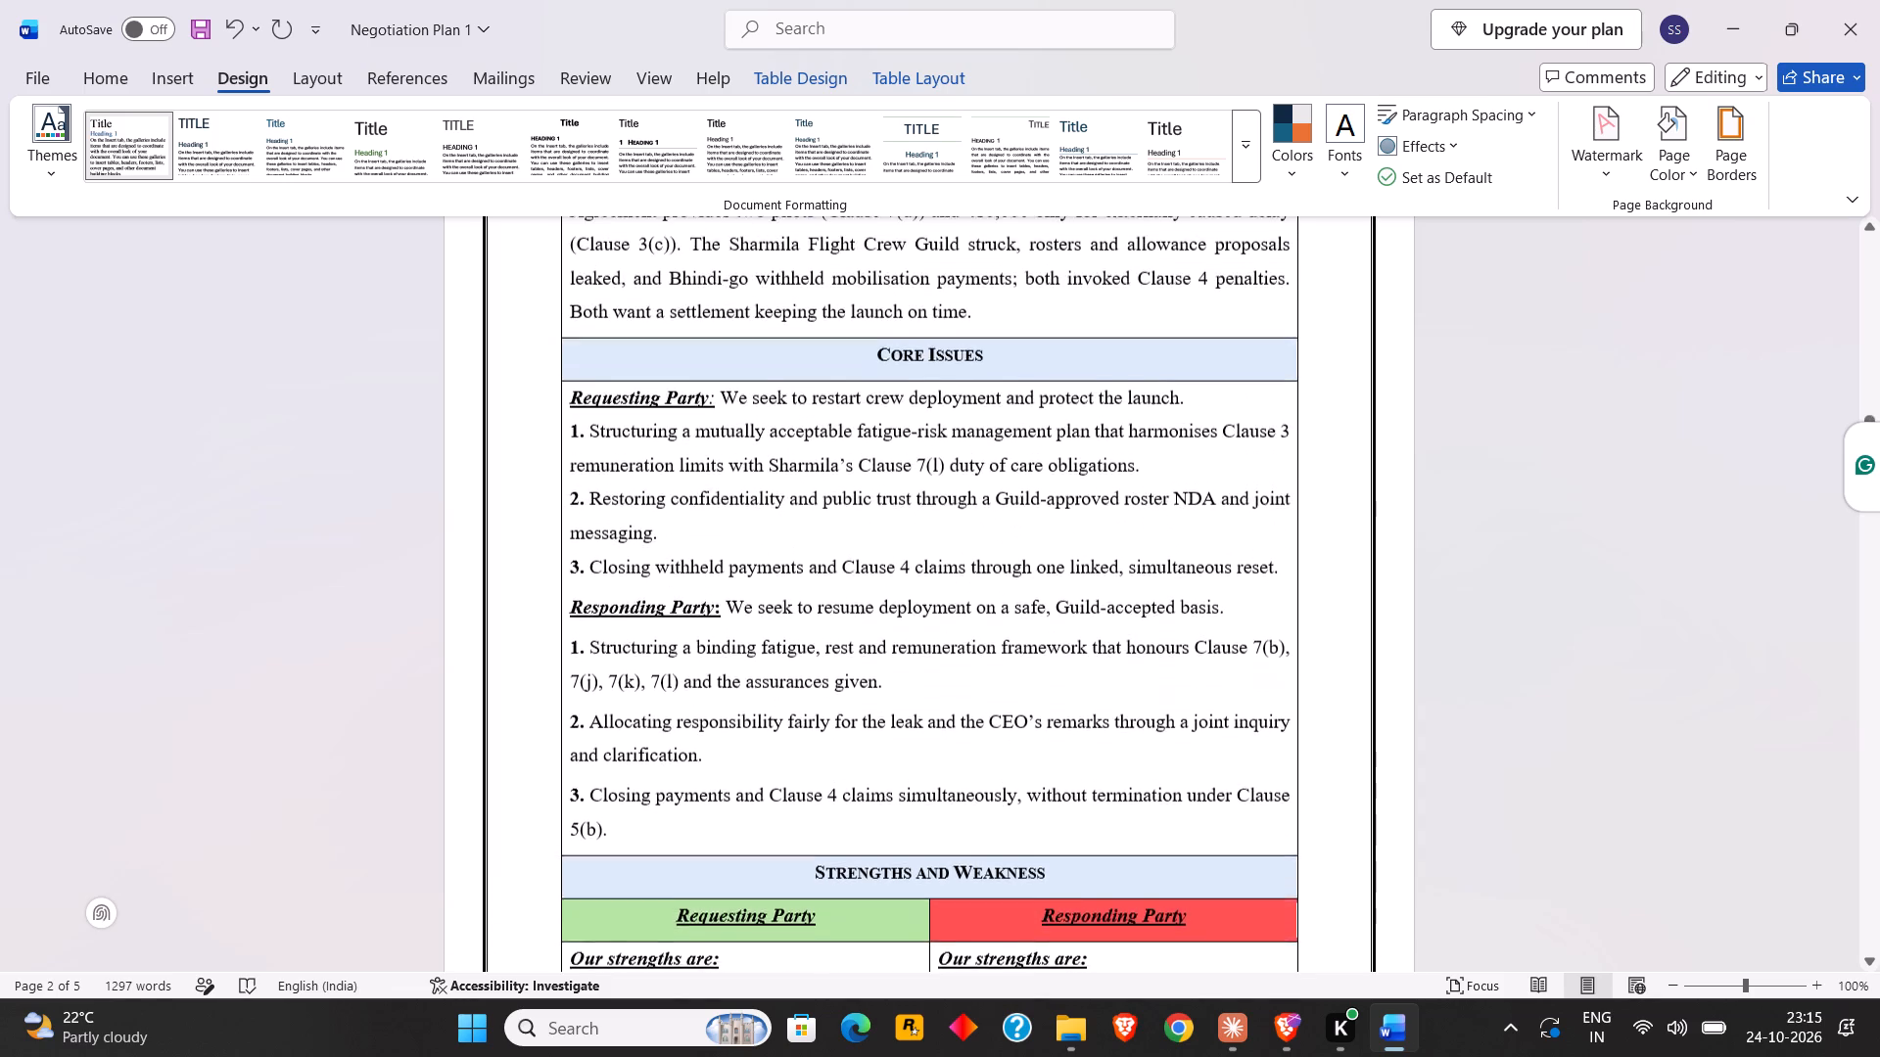
{"action": "scroll", "coordinate": [758, 600], "scroll_direction": "right", "scroll_amount": 3}
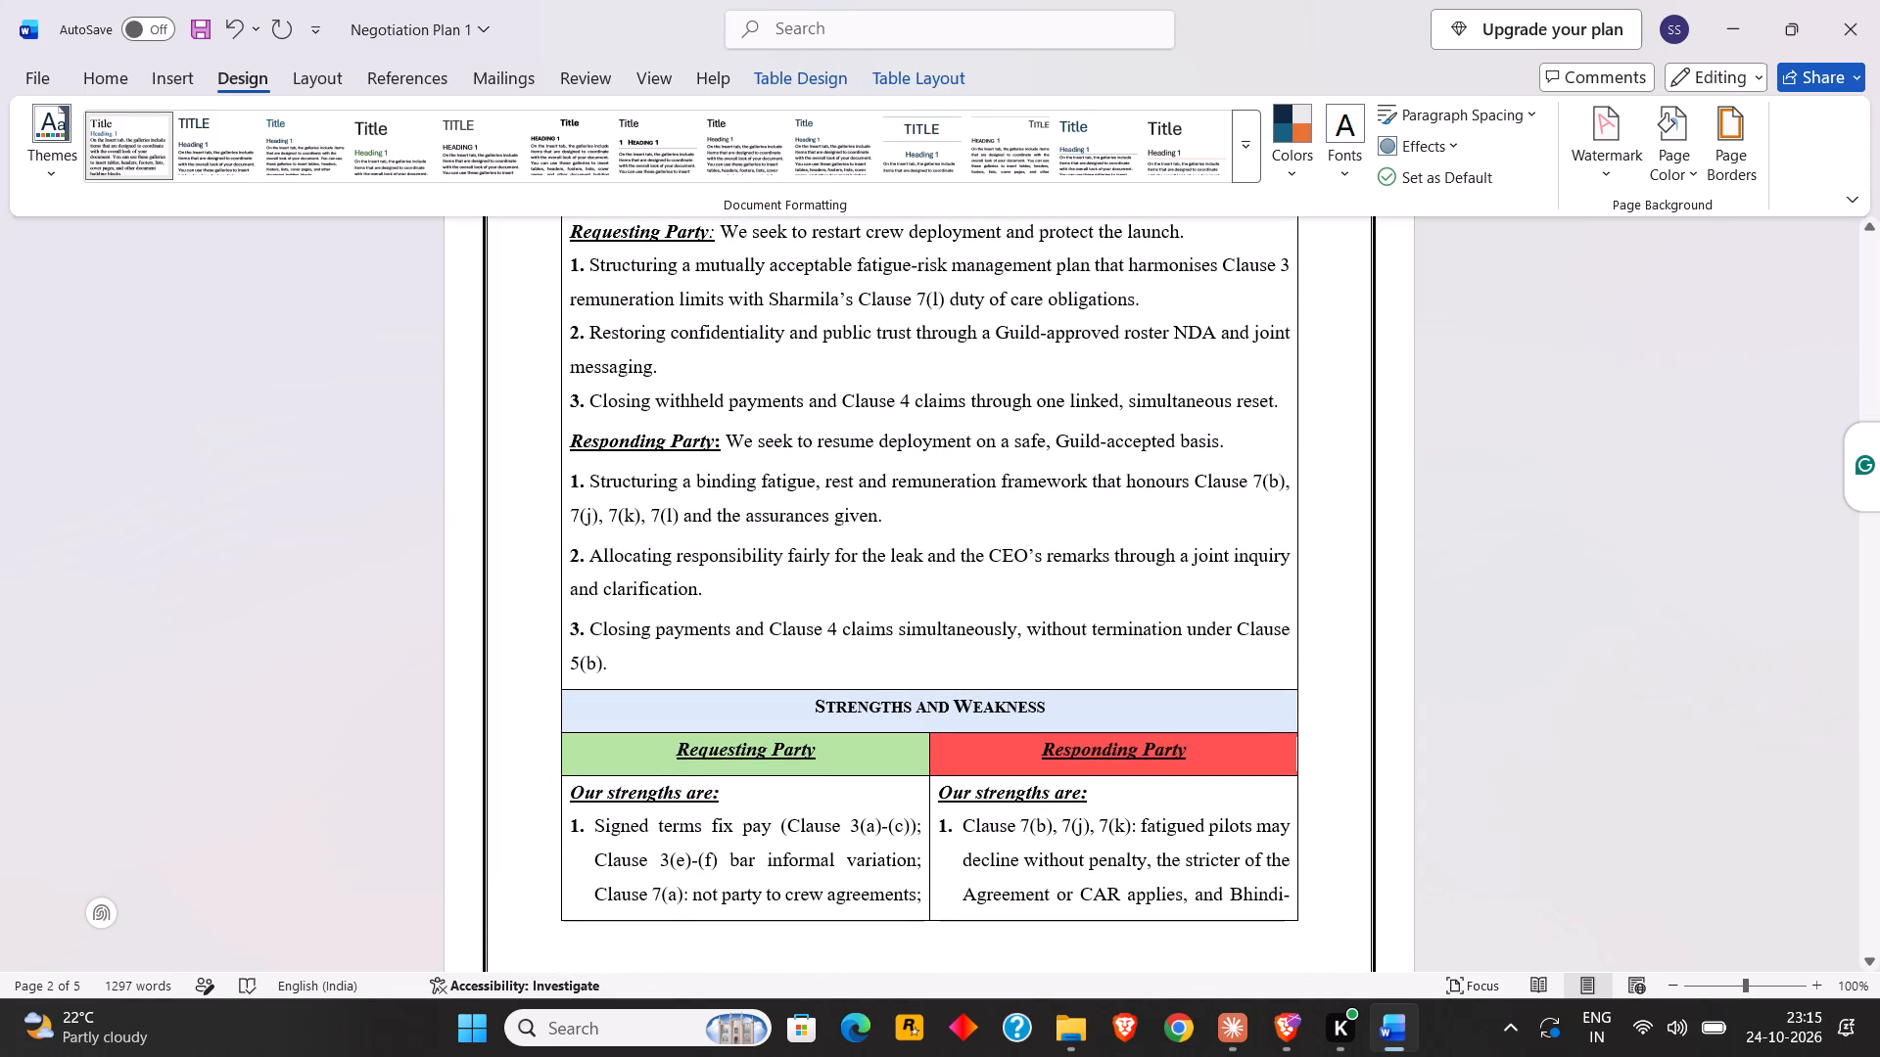
{"action": "scroll", "coordinate": [758, 600], "scroll_direction": "right", "scroll_amount": 1}
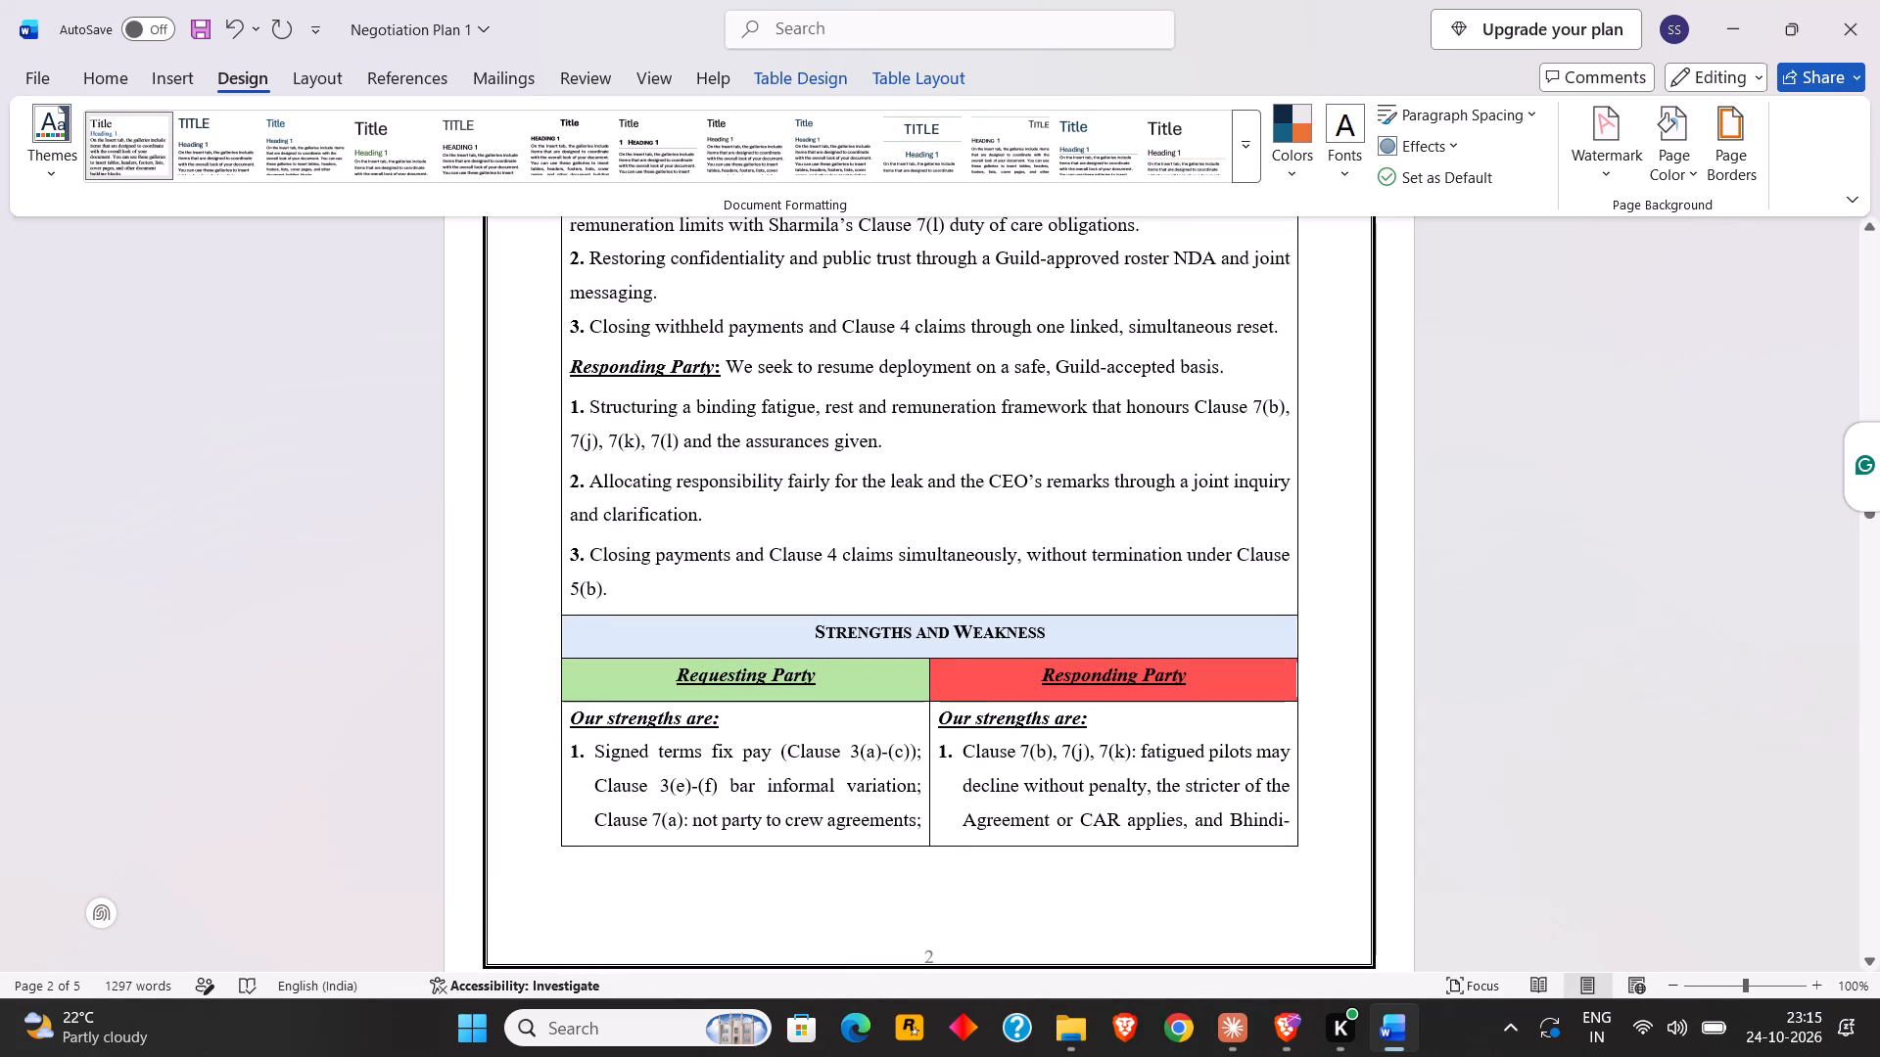
{"action": "scroll", "coordinate": [758, 600], "scroll_direction": "down", "scroll_amount": 1}
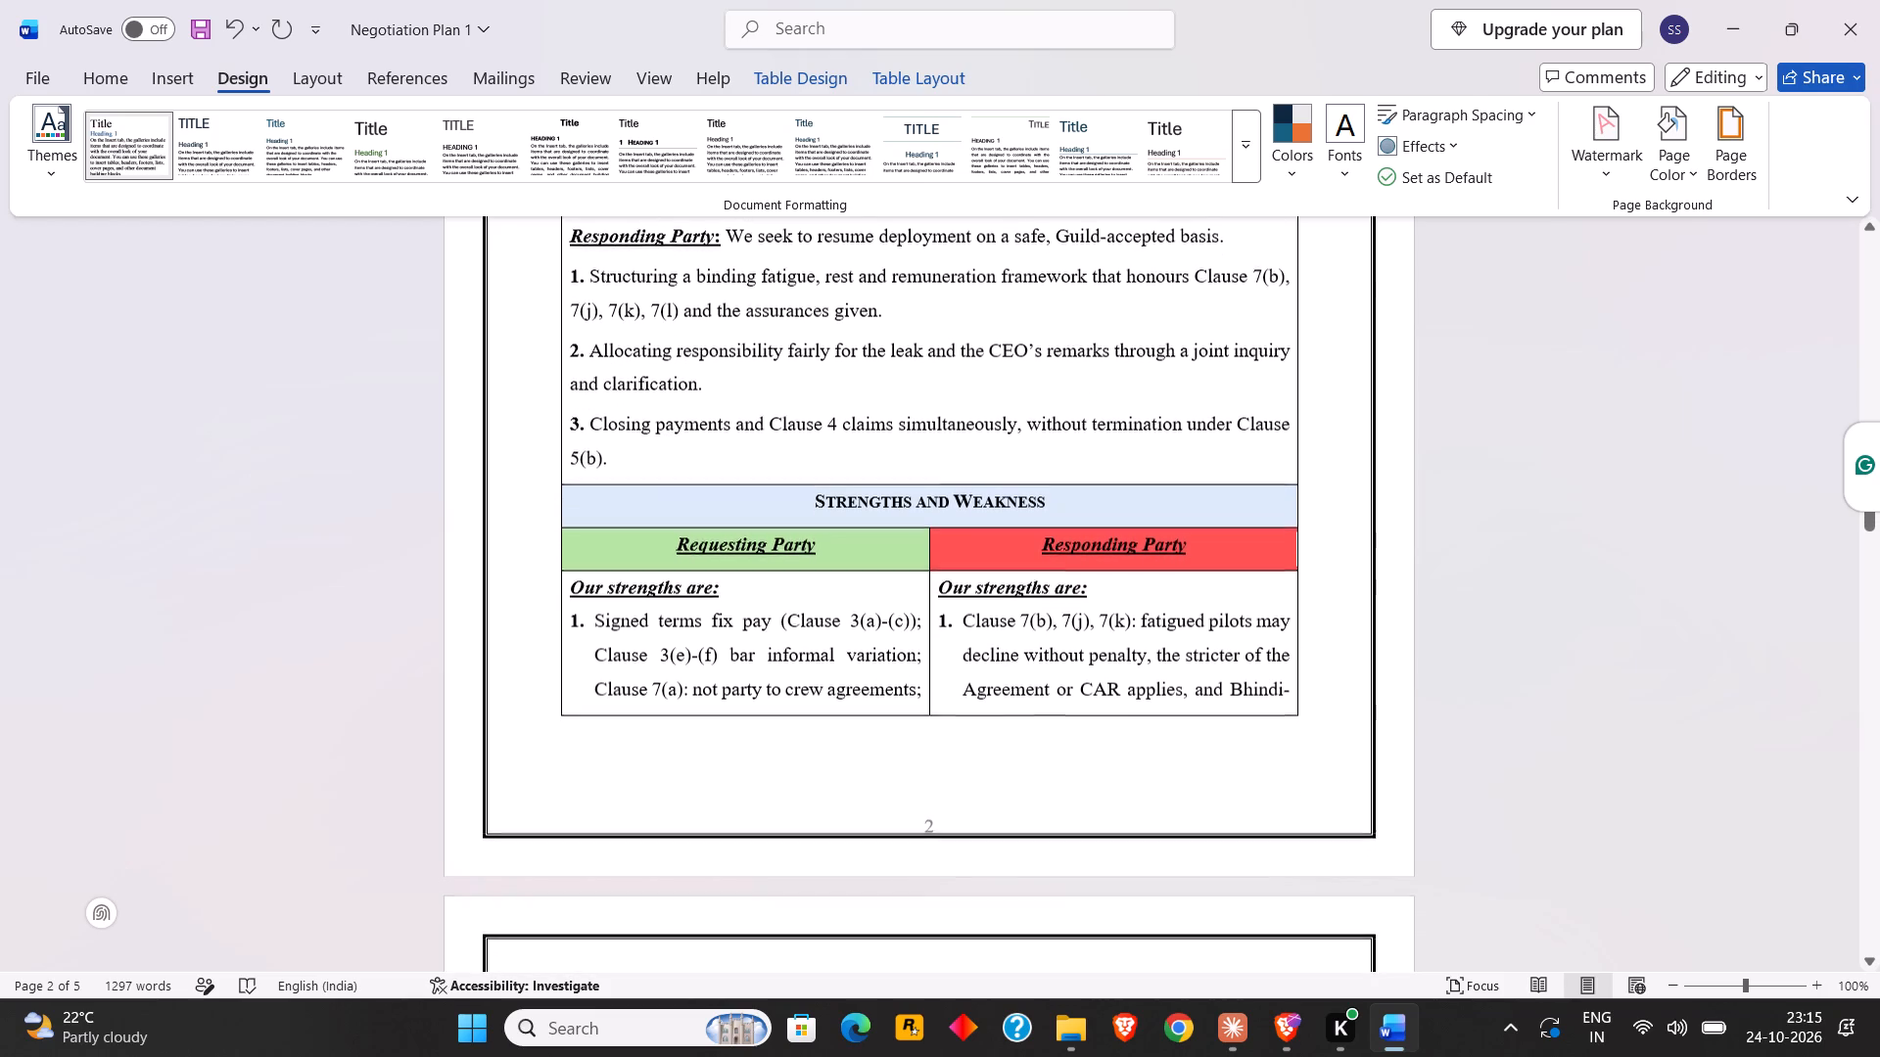
{"action": "scroll", "coordinate": [758, 600], "scroll_direction": "down", "scroll_amount": 1}
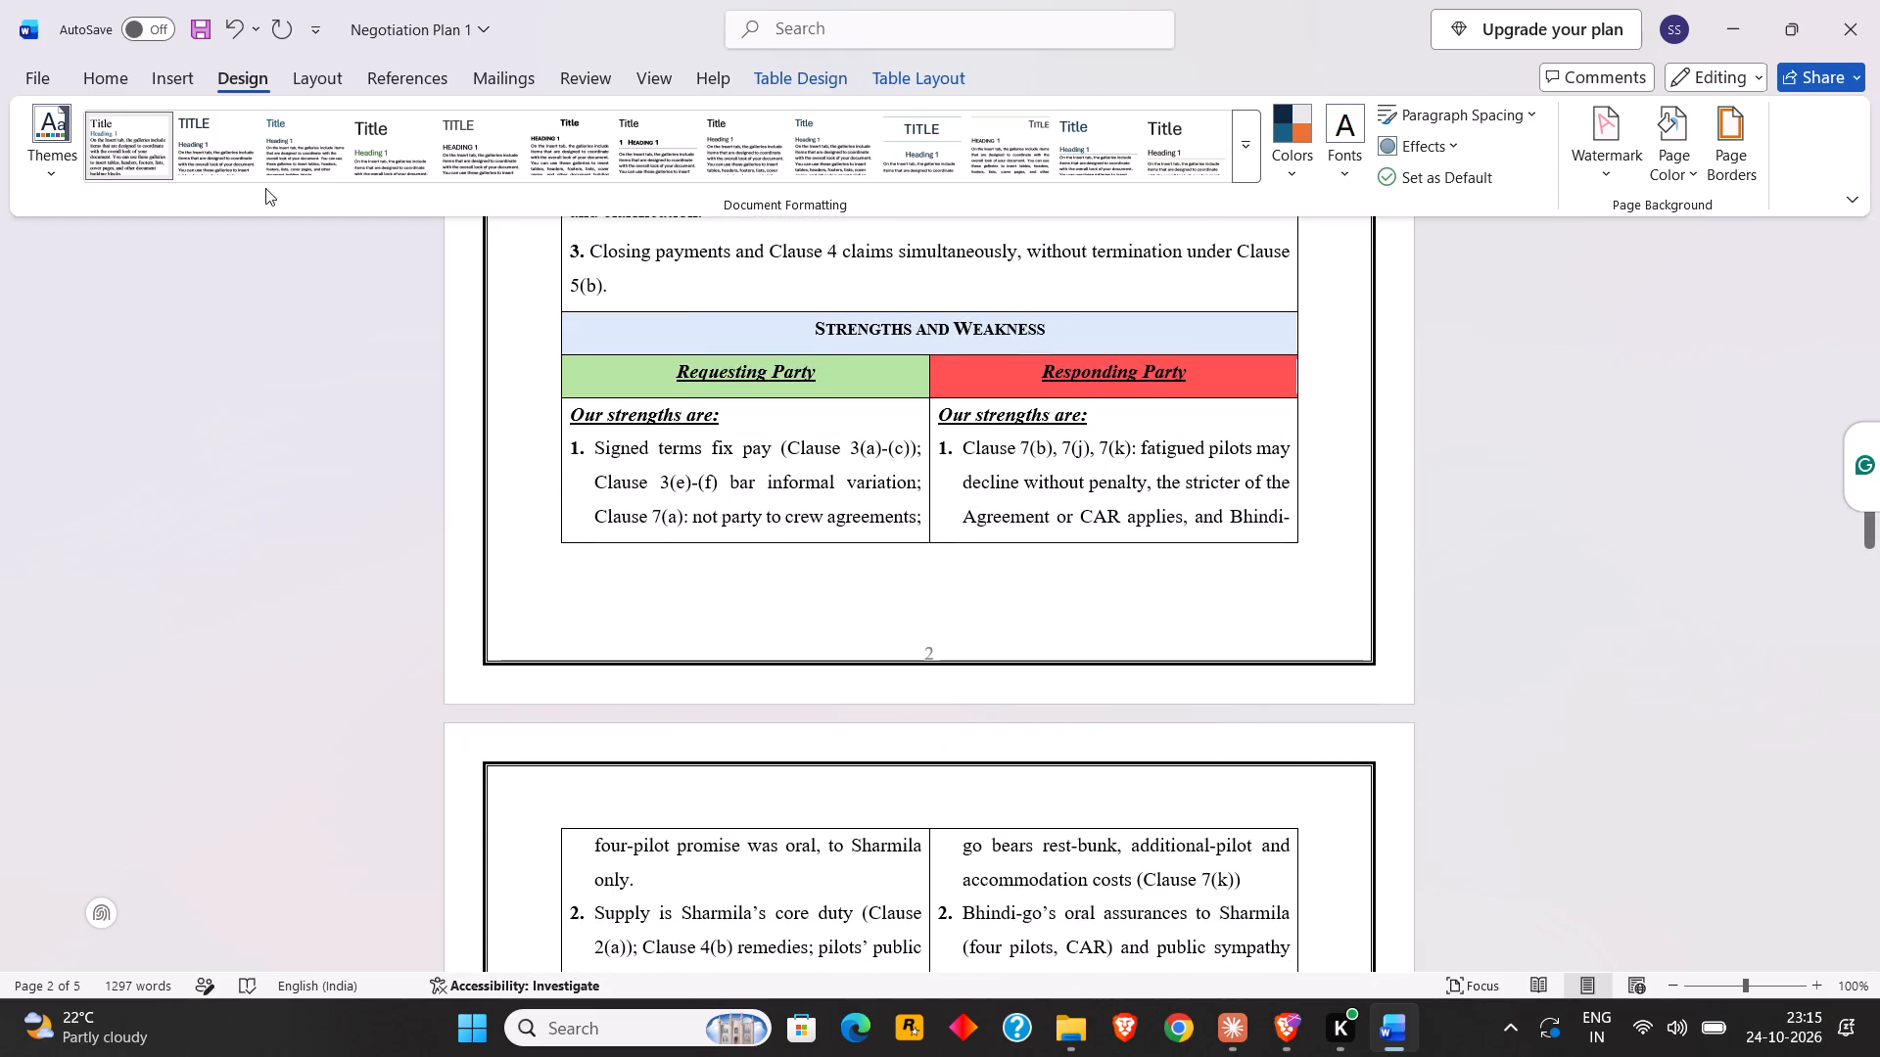
Review both parties' strengths, weaknesses, needs and interests, continuing to the Zone of Possible Agreements section.
{"action": "left_click", "coordinate": [117, 84]}
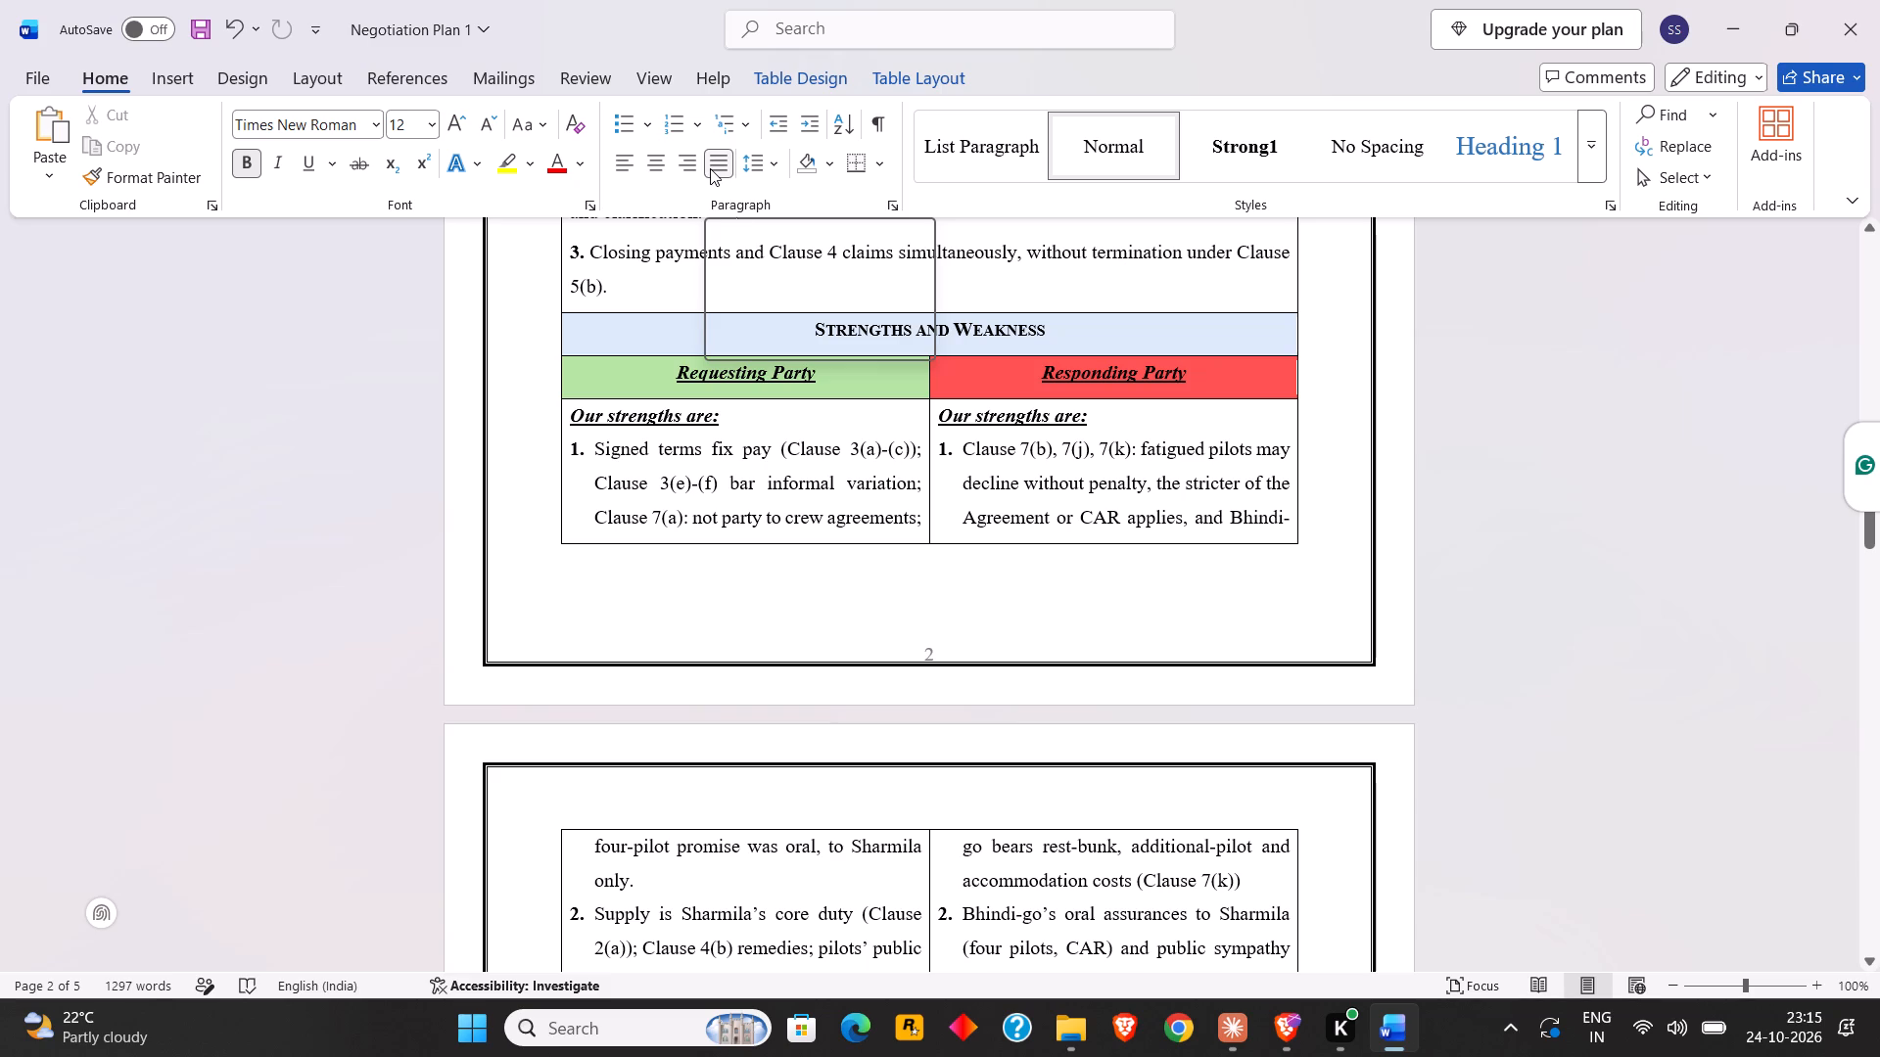
{"action": "left_click", "coordinate": [930, 446]}
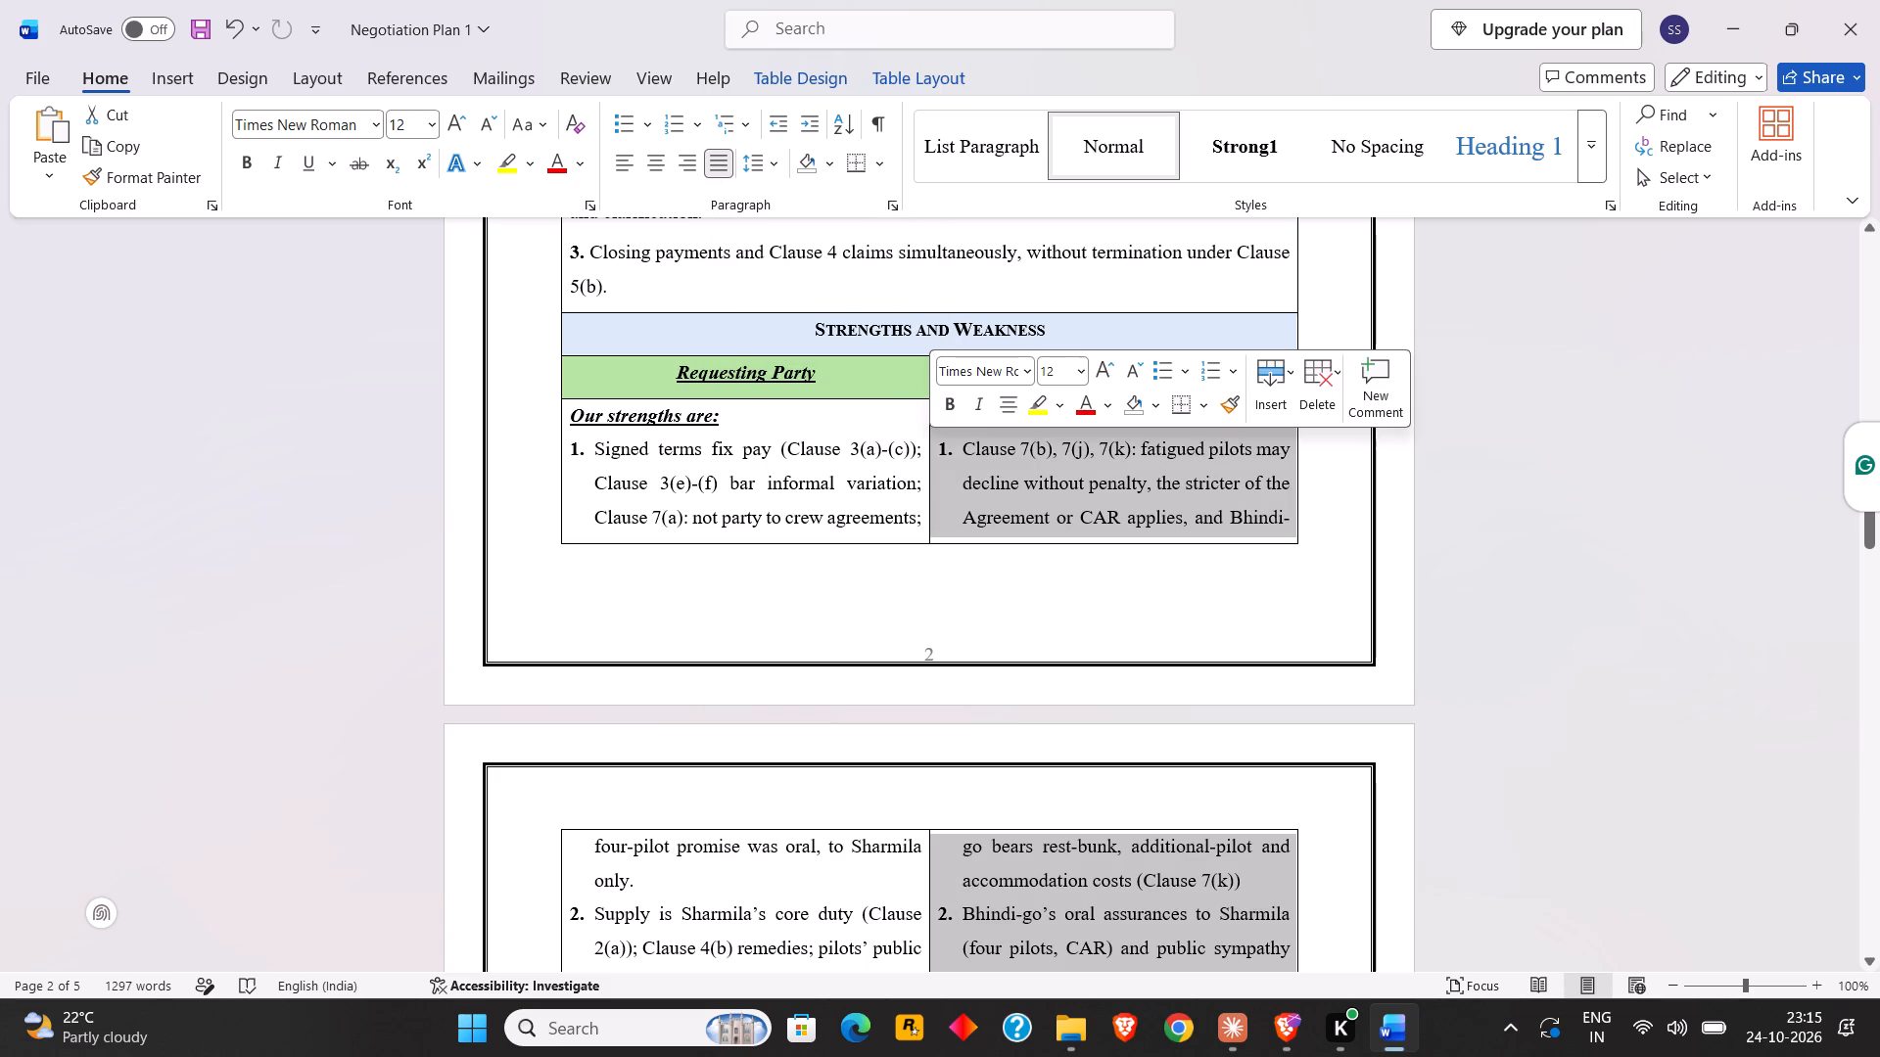
{"action": "scroll", "coordinate": [930, 446], "scroll_direction": "down", "scroll_amount": 1}
{"action": "left_click", "coordinate": [1047, 436]}
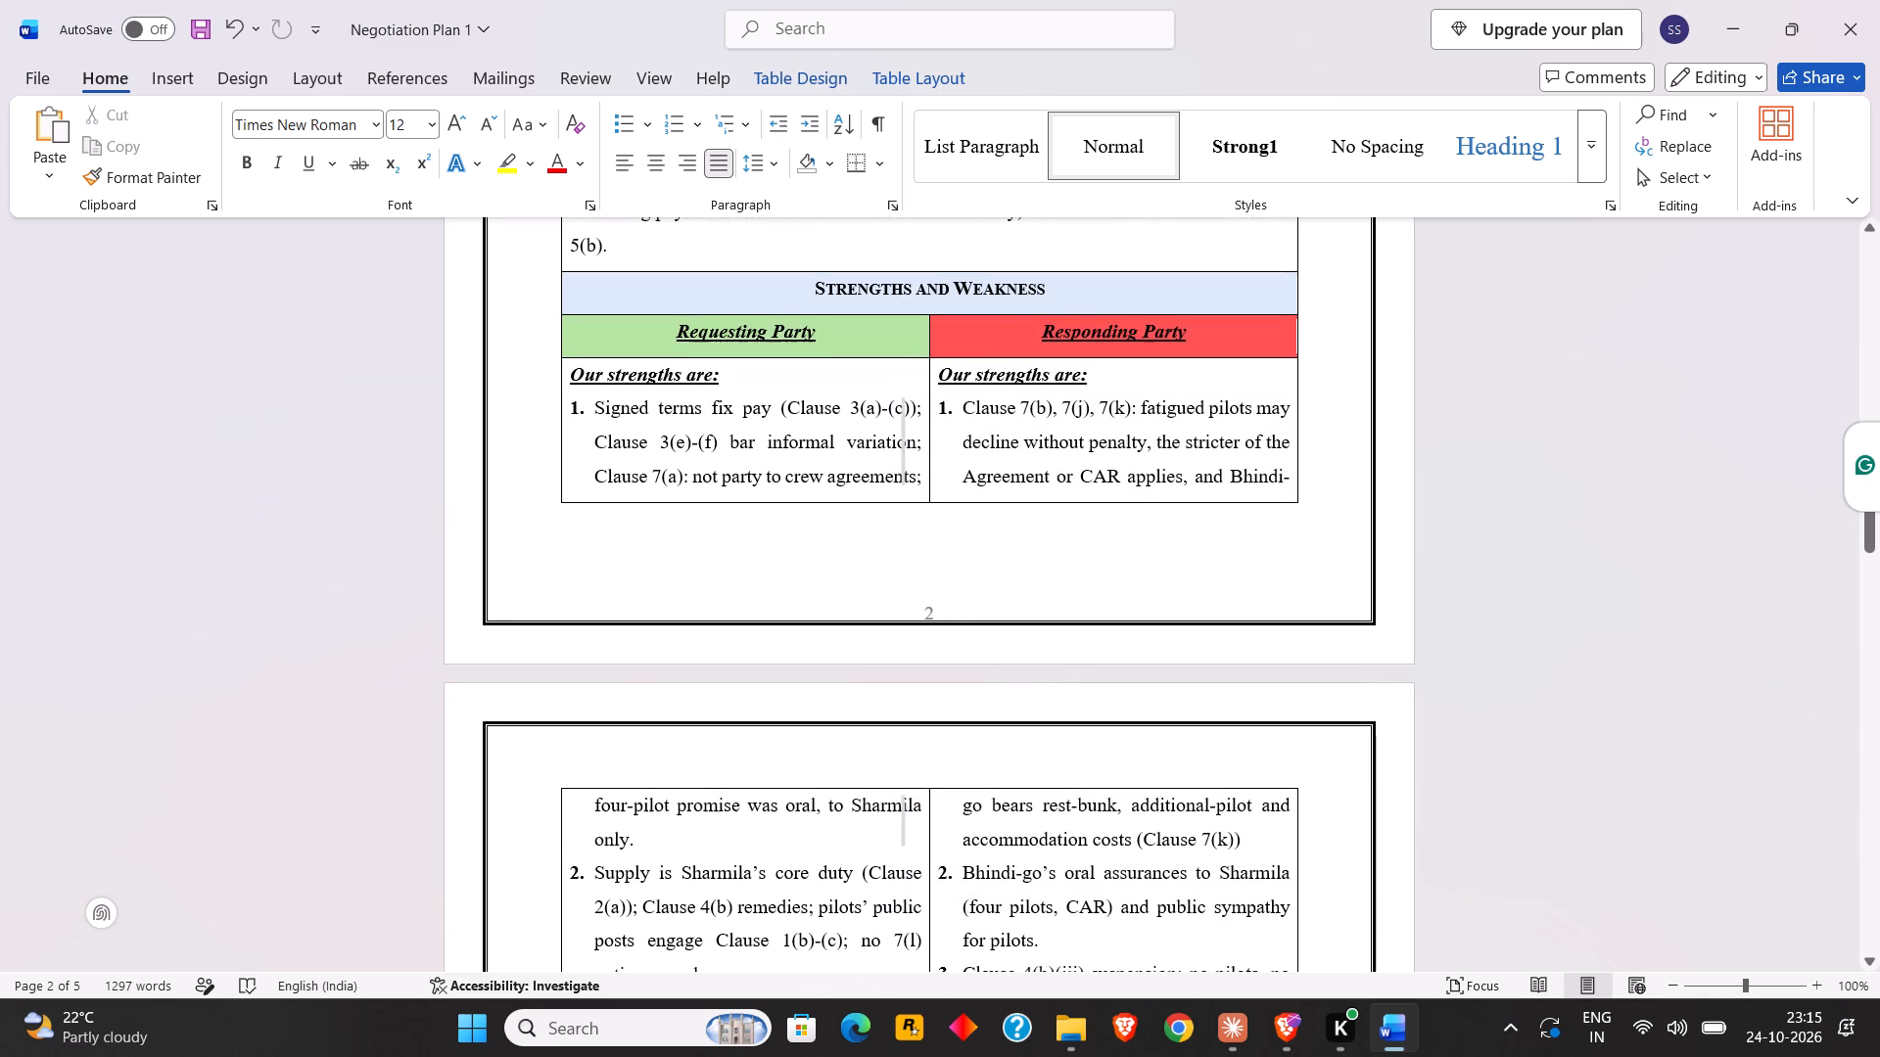
{"action": "scroll", "coordinate": [1116, 575], "scroll_direction": "down", "scroll_amount": 2}
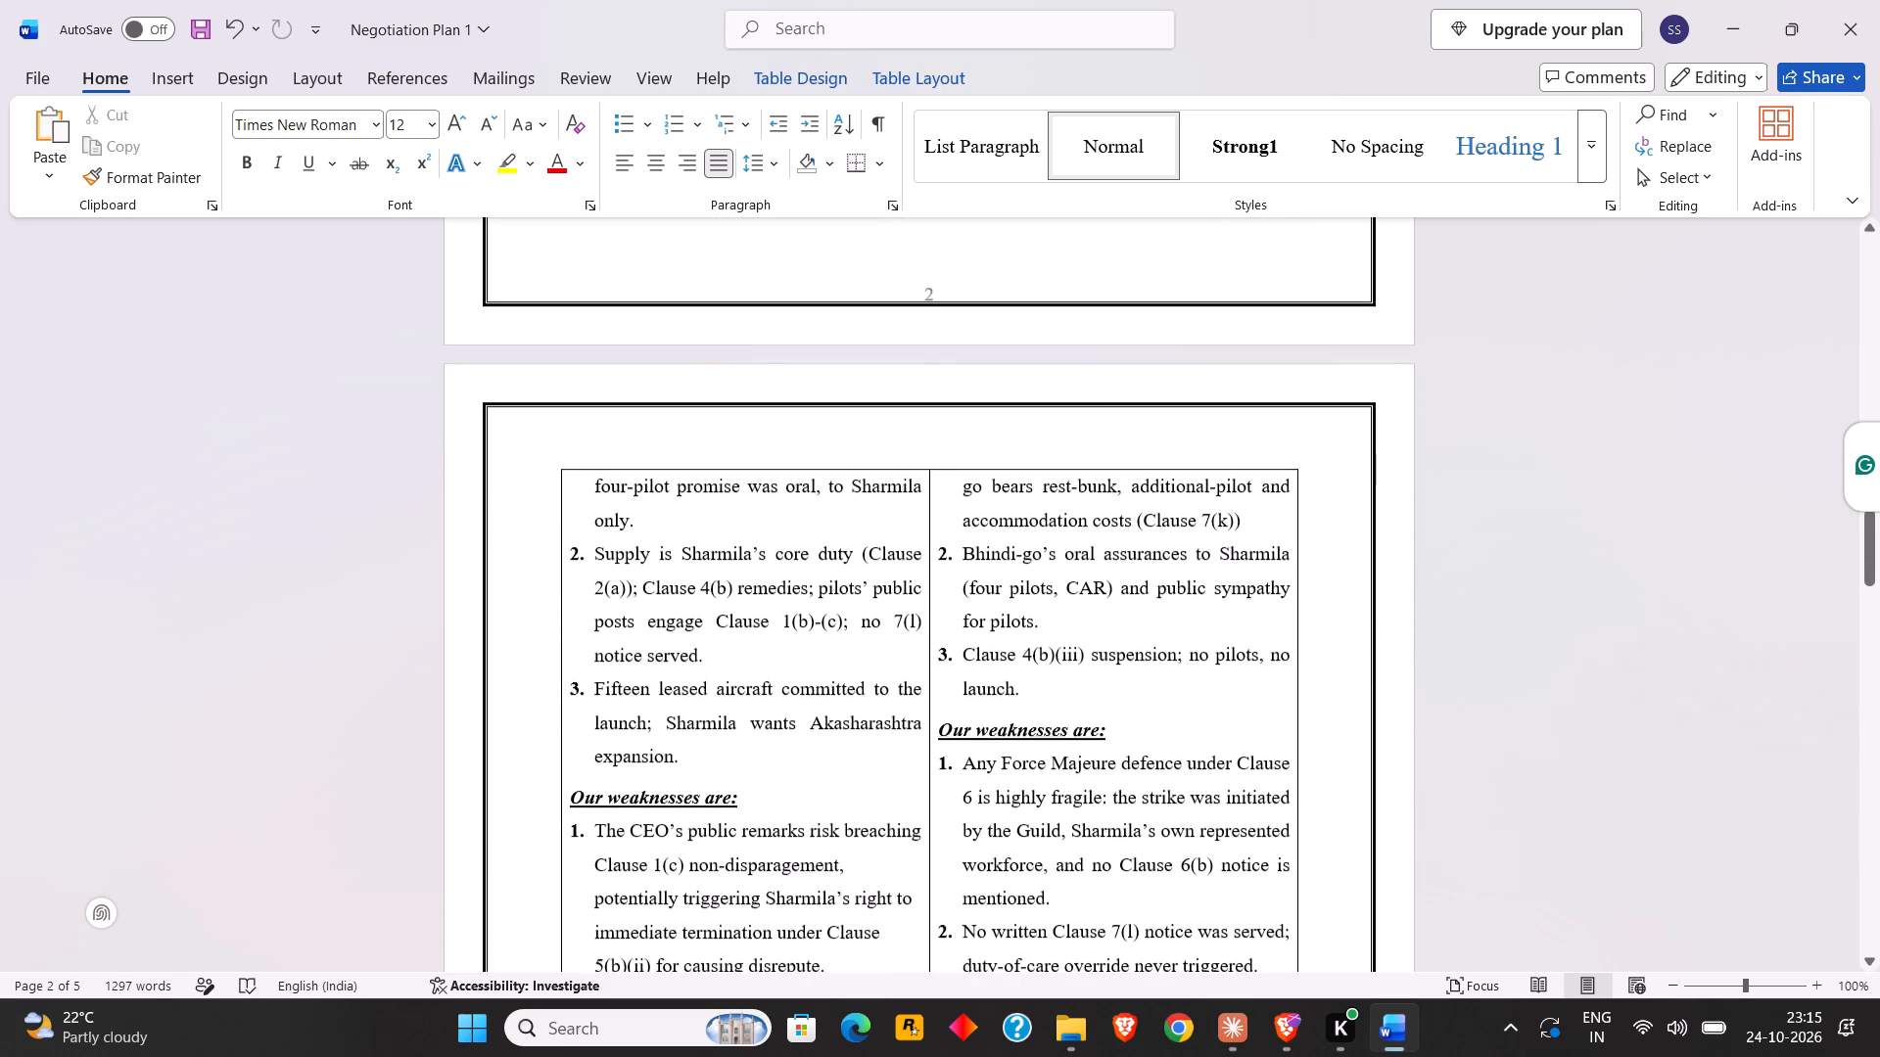
{"action": "scroll", "coordinate": [1116, 575], "scroll_direction": "down", "scroll_amount": 2}
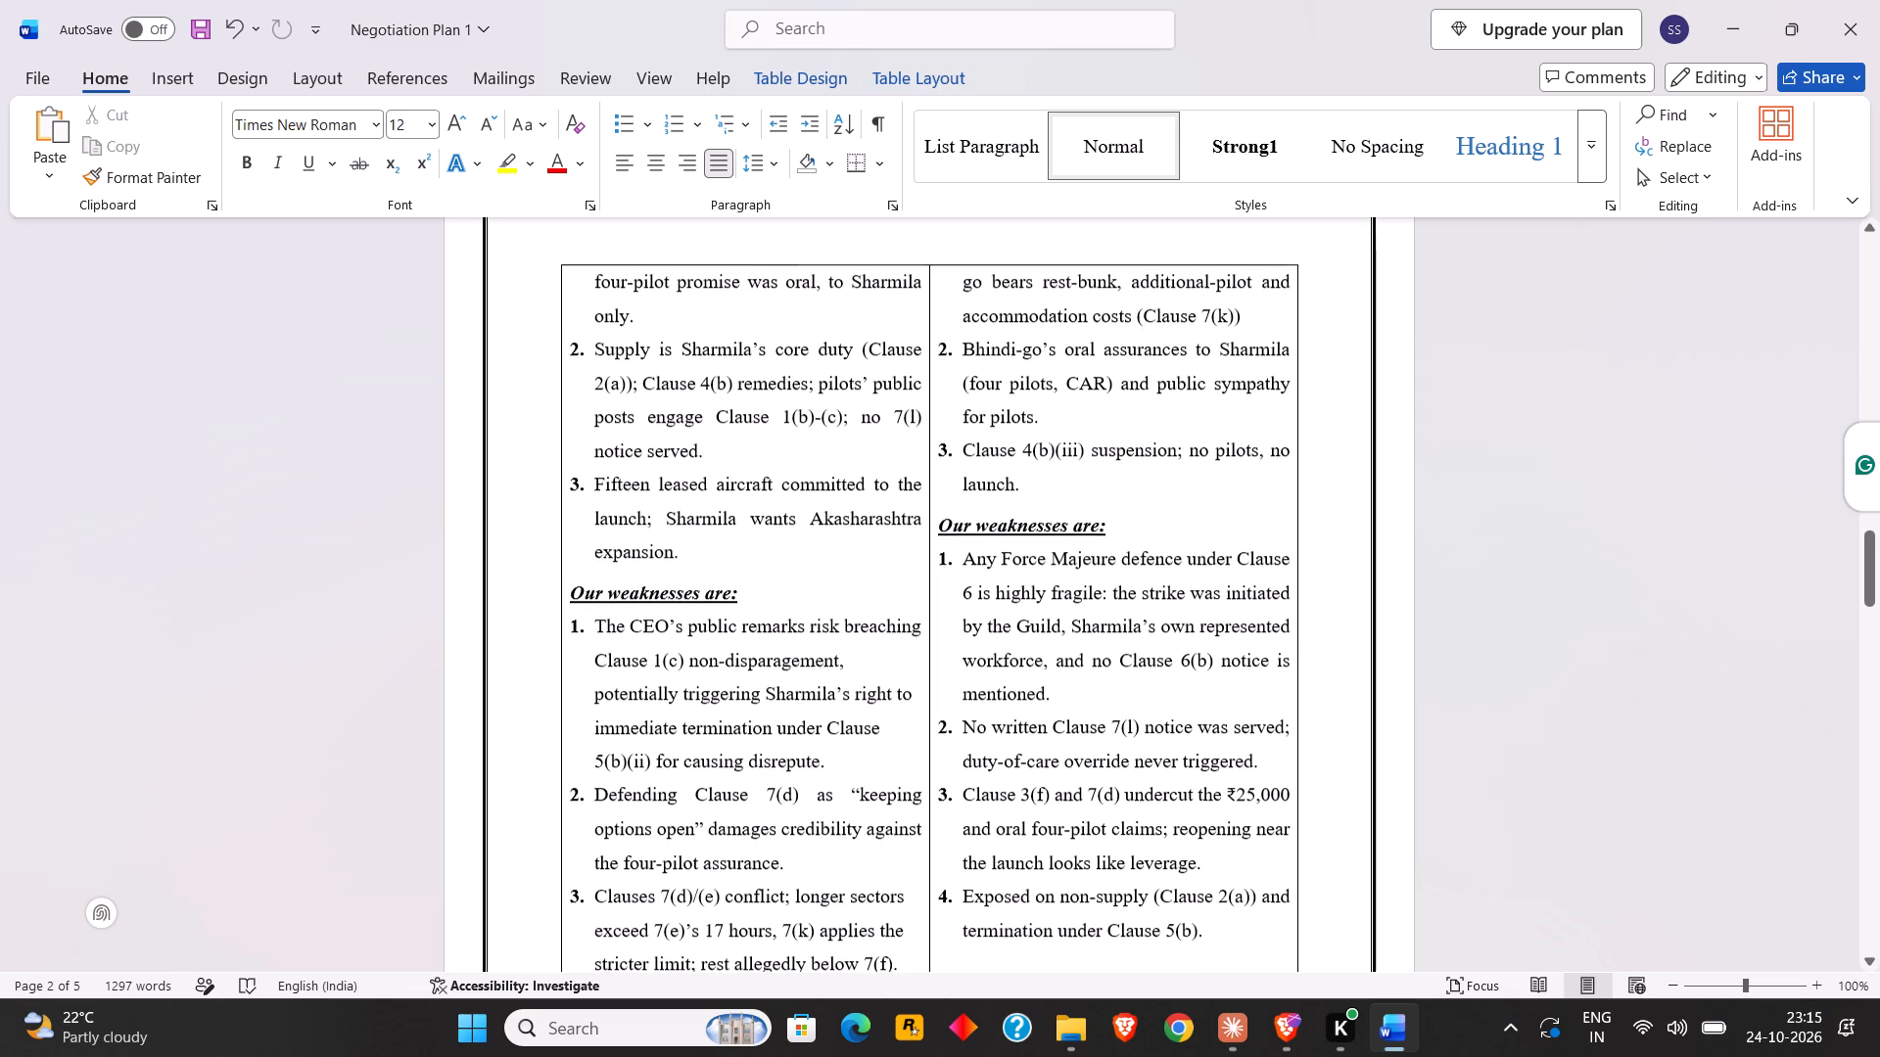
{"action": "scroll", "coordinate": [1116, 575], "scroll_direction": "down", "scroll_amount": 1}
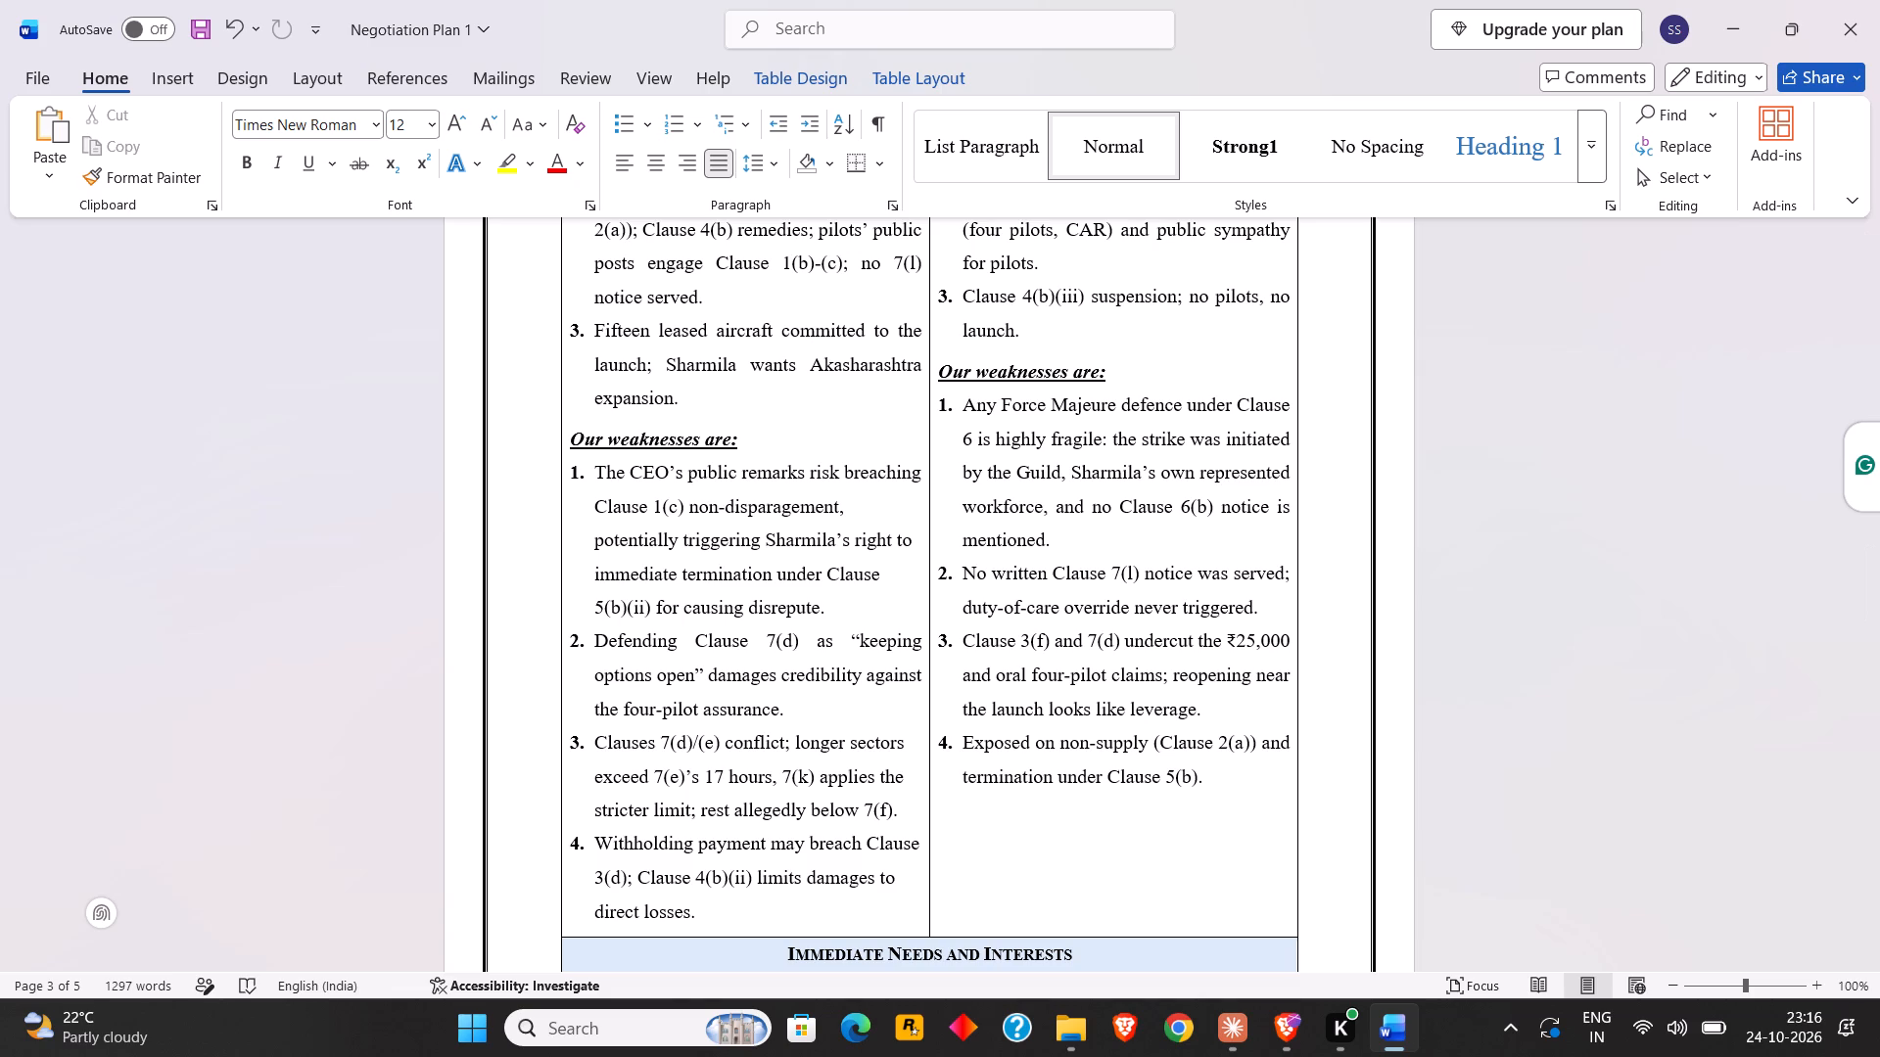
{"action": "scroll", "coordinate": [1116, 575], "scroll_direction": "down", "scroll_amount": 1}
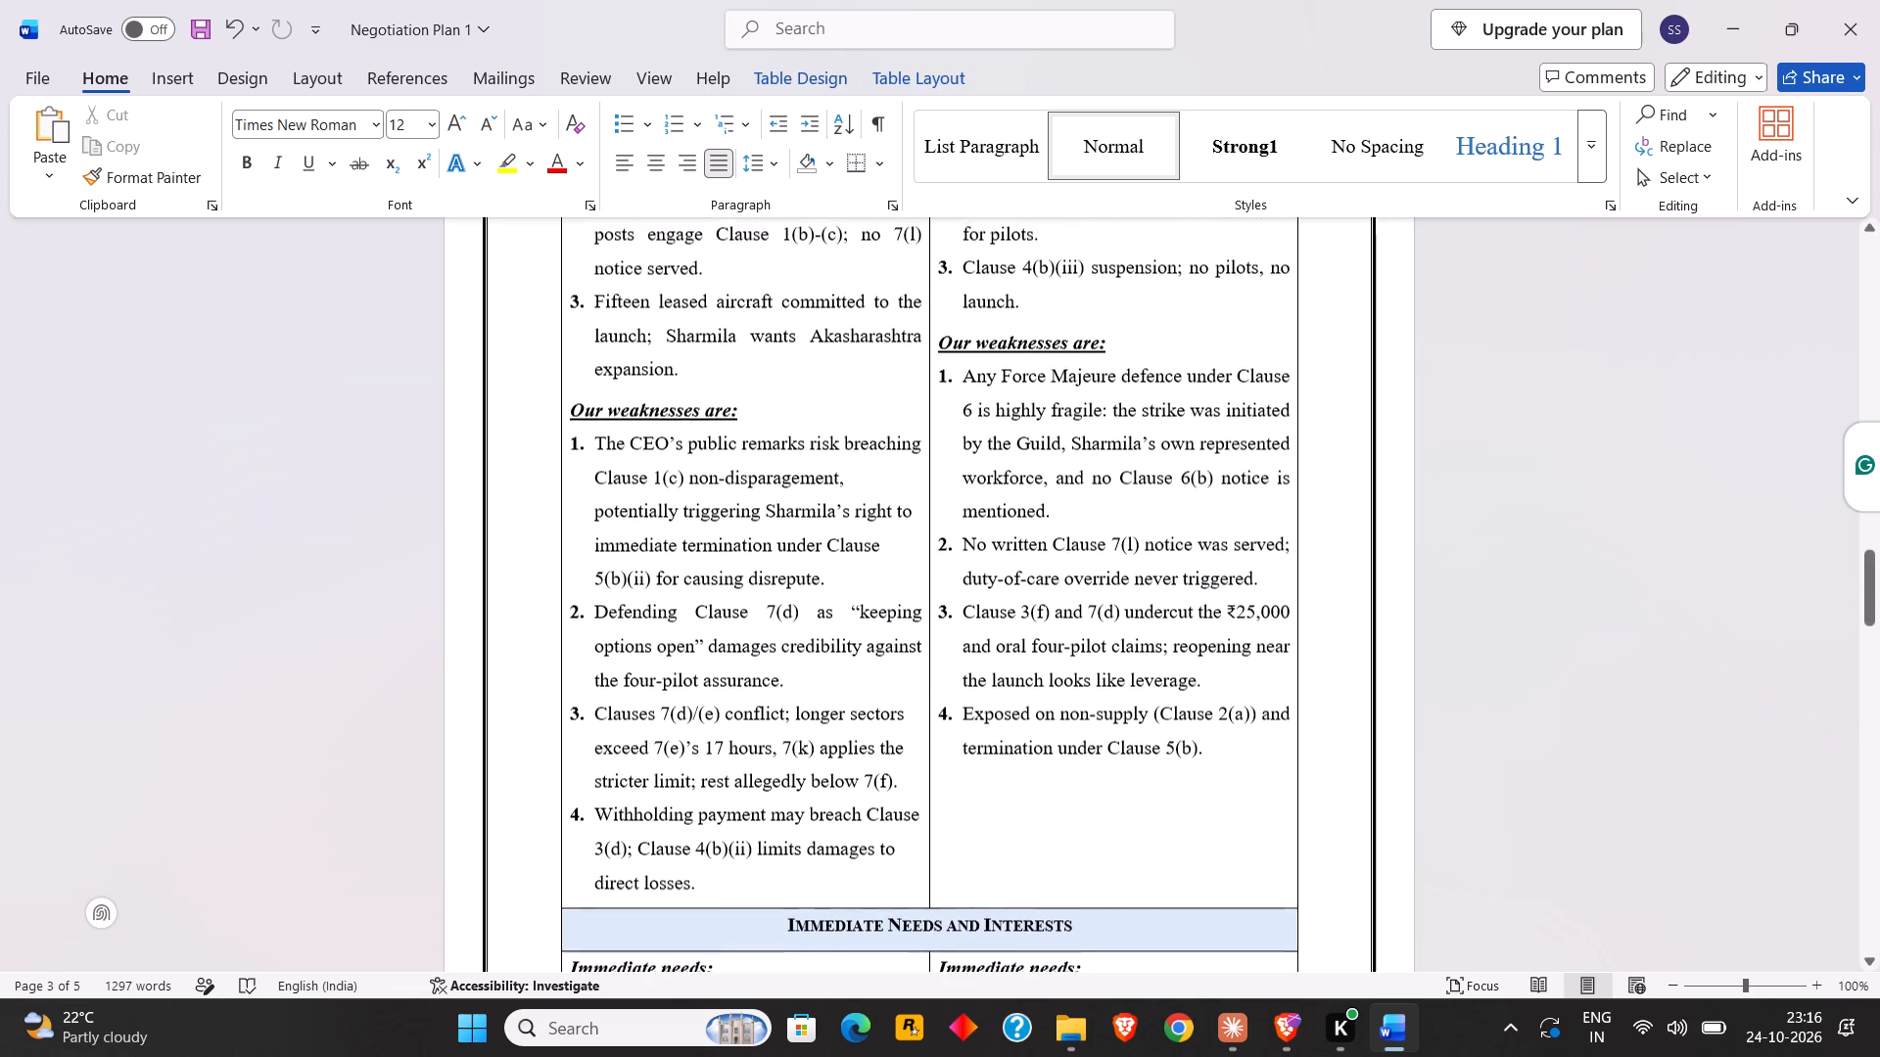
{"action": "scroll", "coordinate": [1116, 575], "scroll_direction": "down", "scroll_amount": 2}
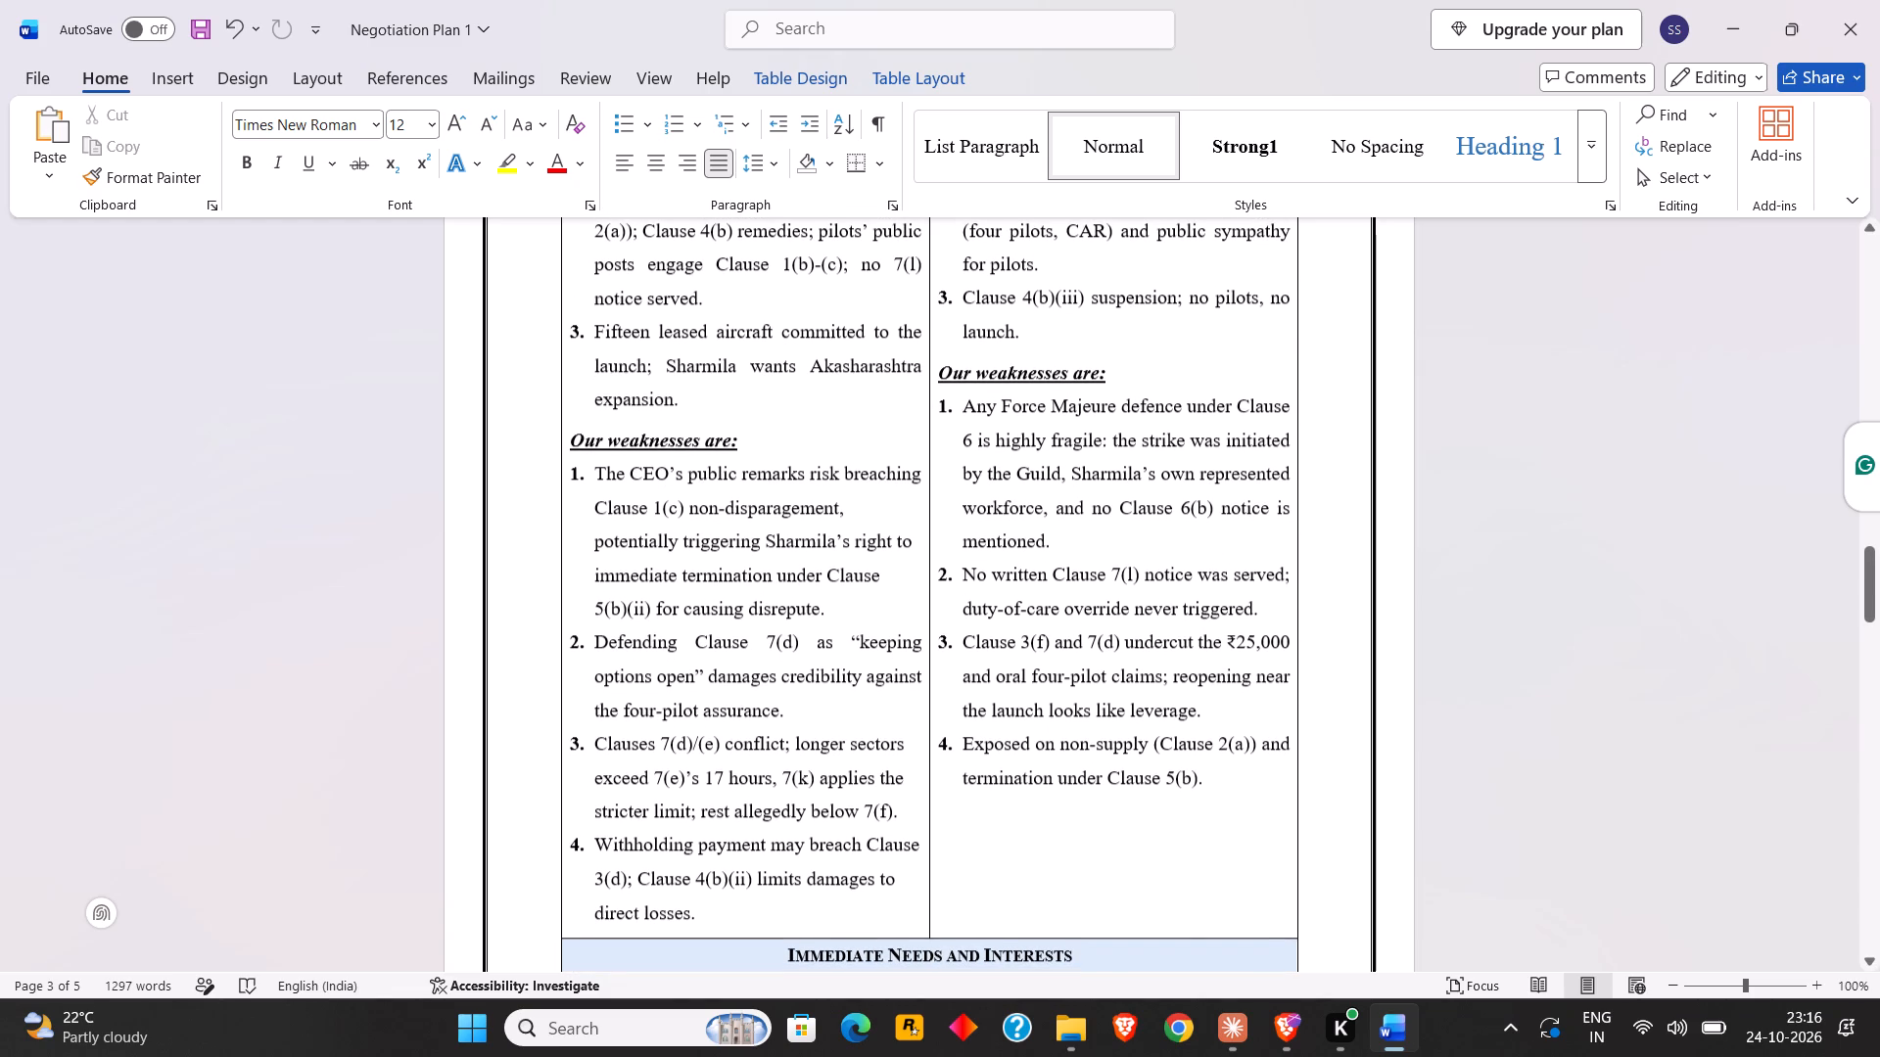
{"action": "scroll", "coordinate": [1116, 575], "scroll_direction": "down", "scroll_amount": 2}
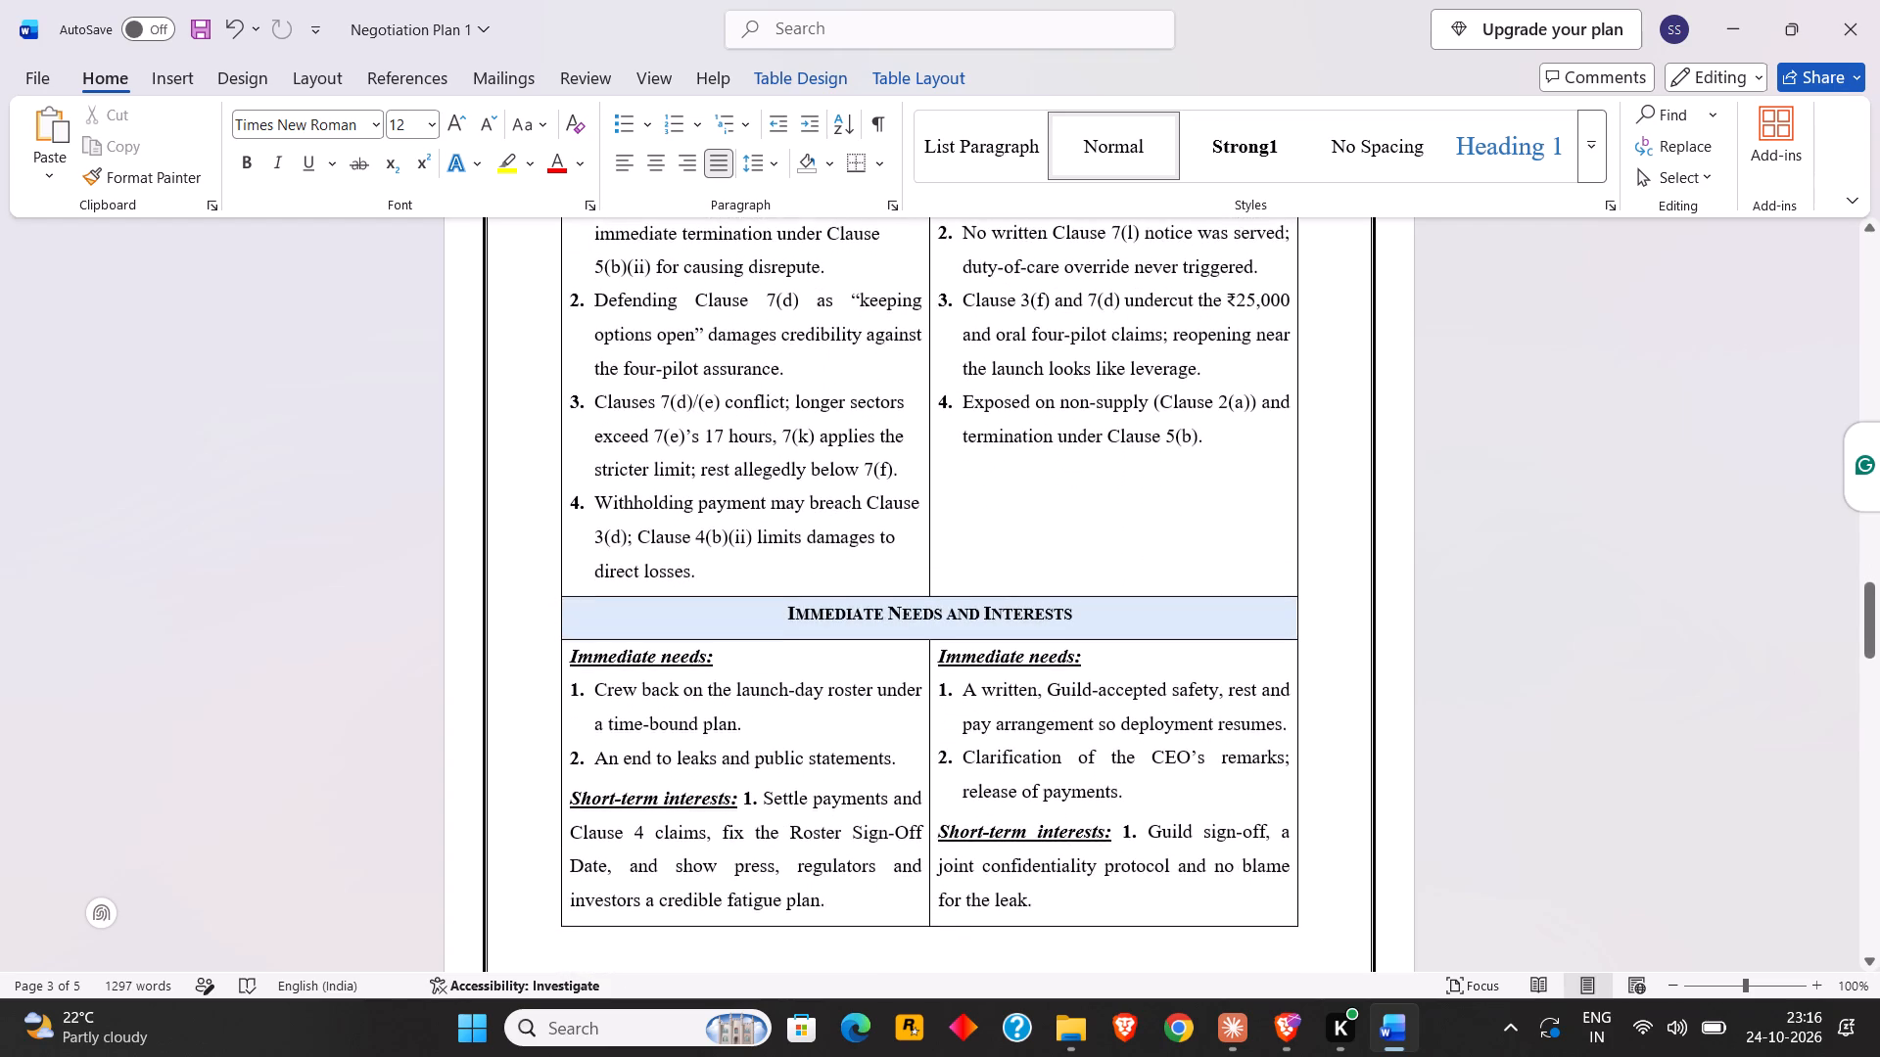
{"action": "scroll", "coordinate": [1116, 575], "scroll_direction": "down", "scroll_amount": 2}
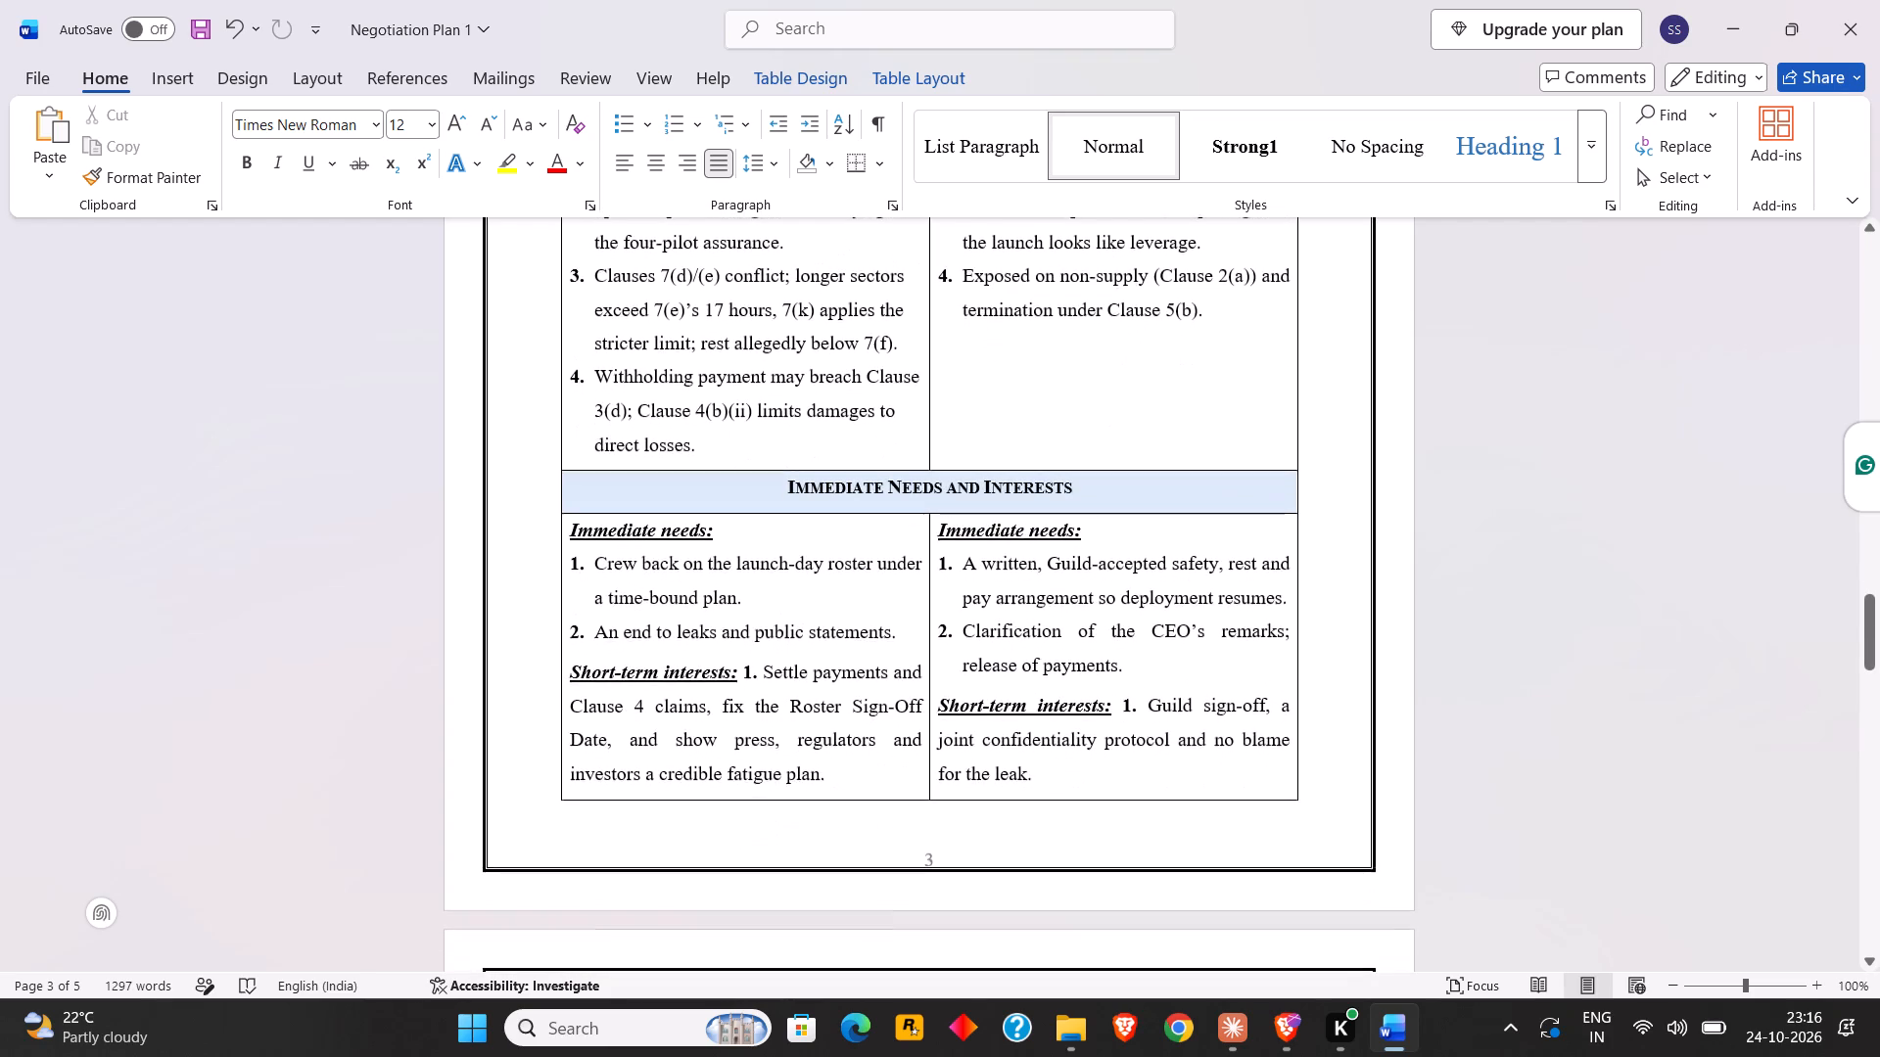
{"action": "scroll", "coordinate": [1116, 575], "scroll_direction": "down", "scroll_amount": 1}
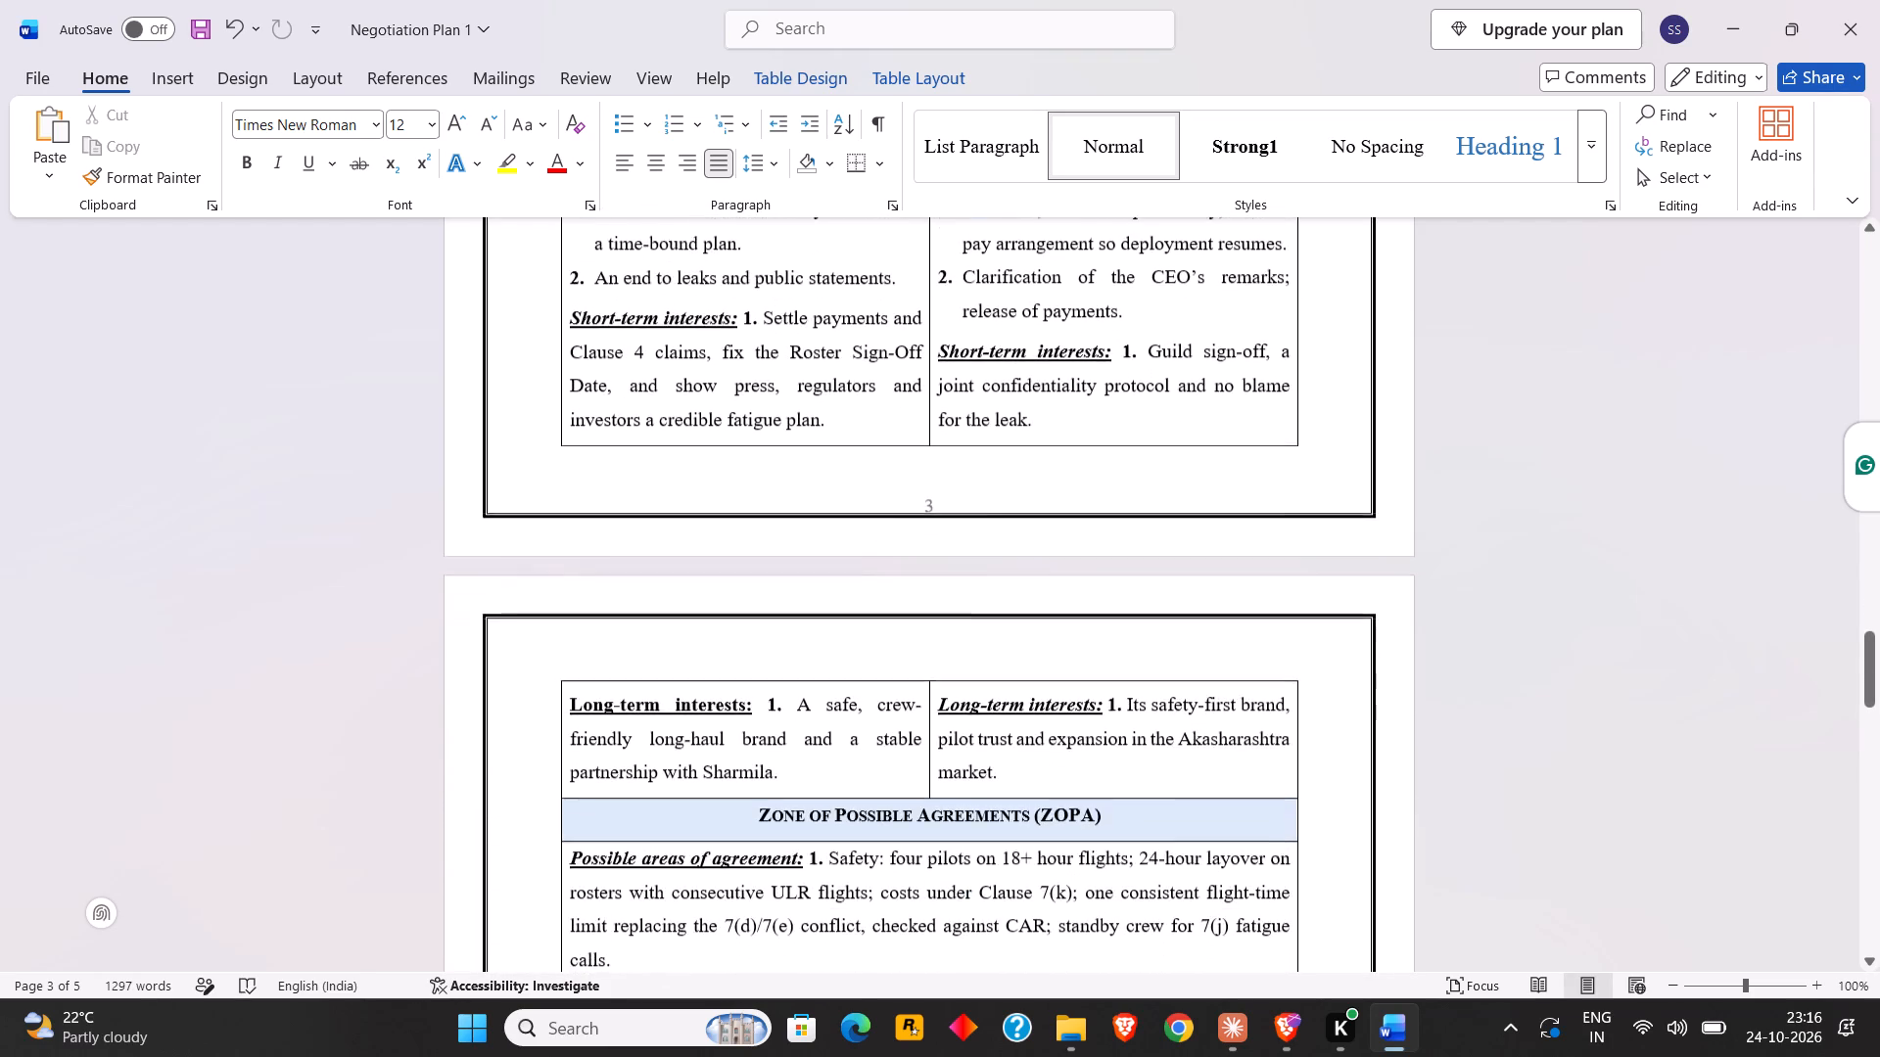
{"action": "scroll", "coordinate": [1116, 575], "scroll_direction": "down", "scroll_amount": 3}
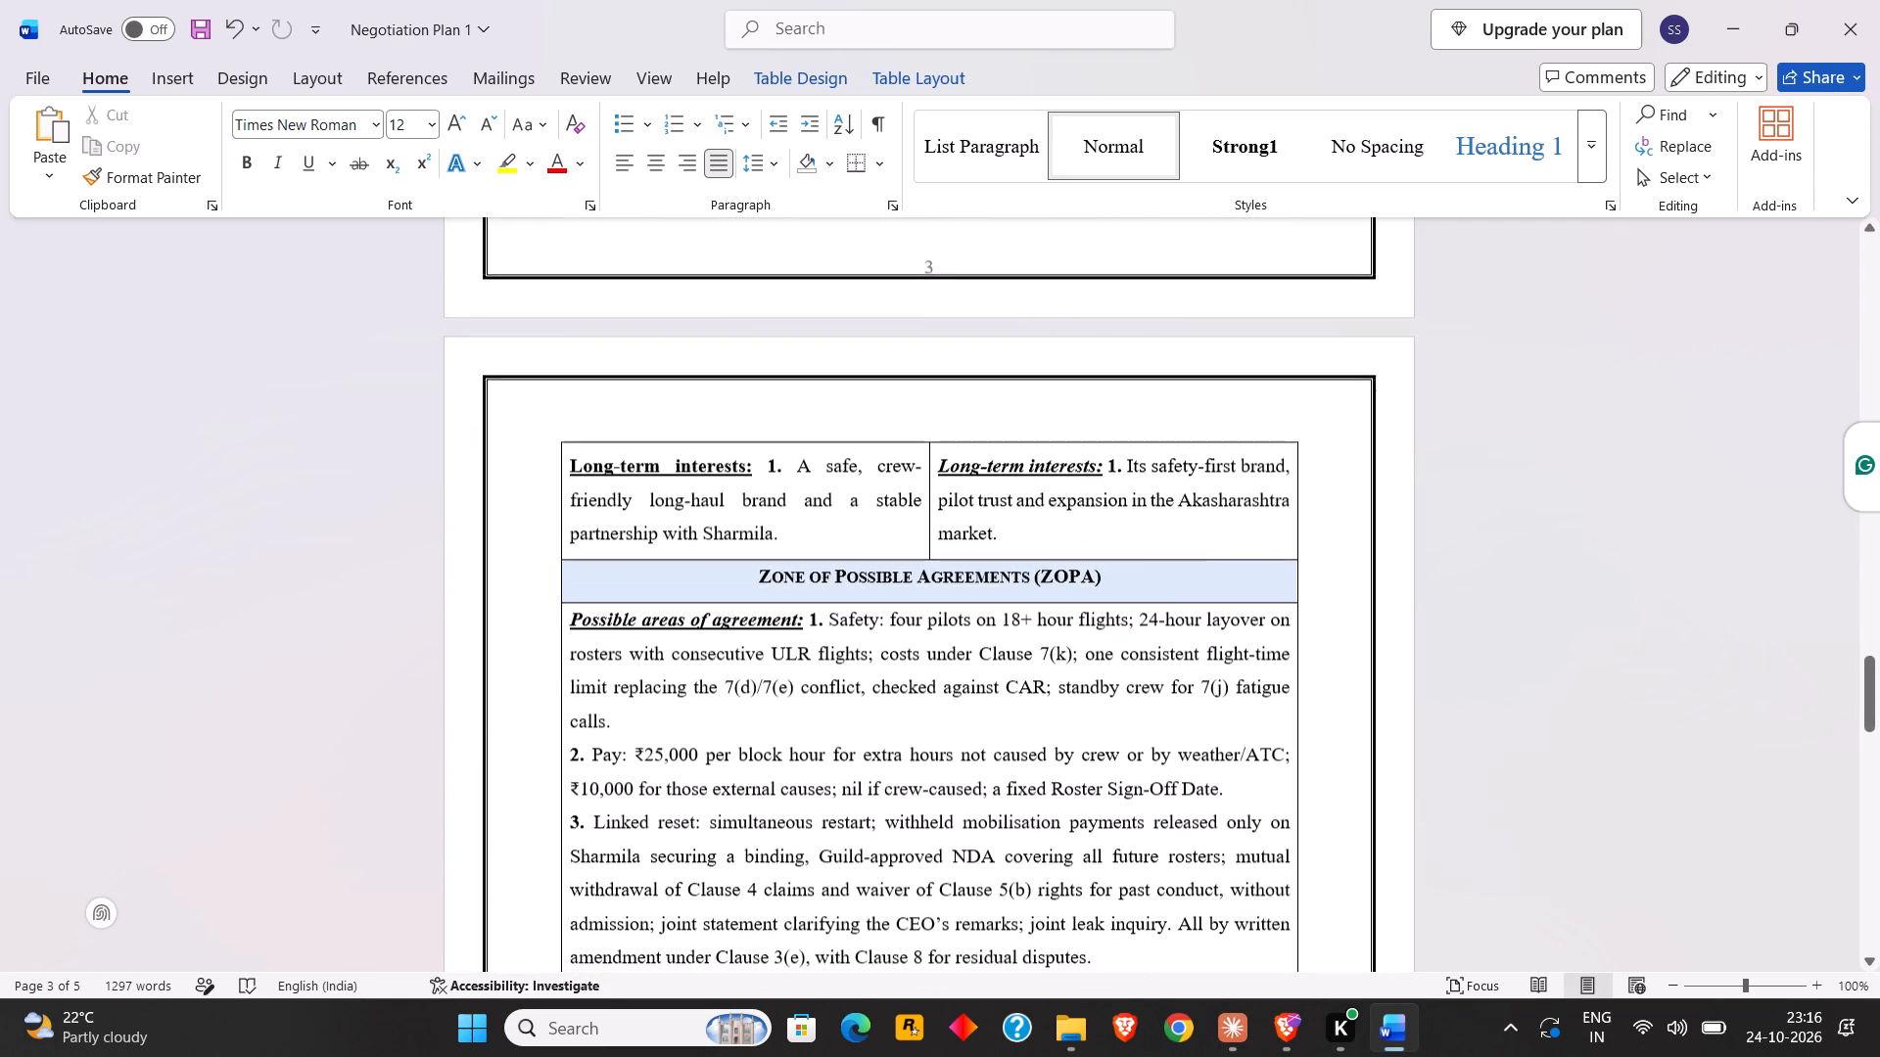
{"action": "scroll", "coordinate": [1116, 575], "scroll_direction": "down", "scroll_amount": 1}
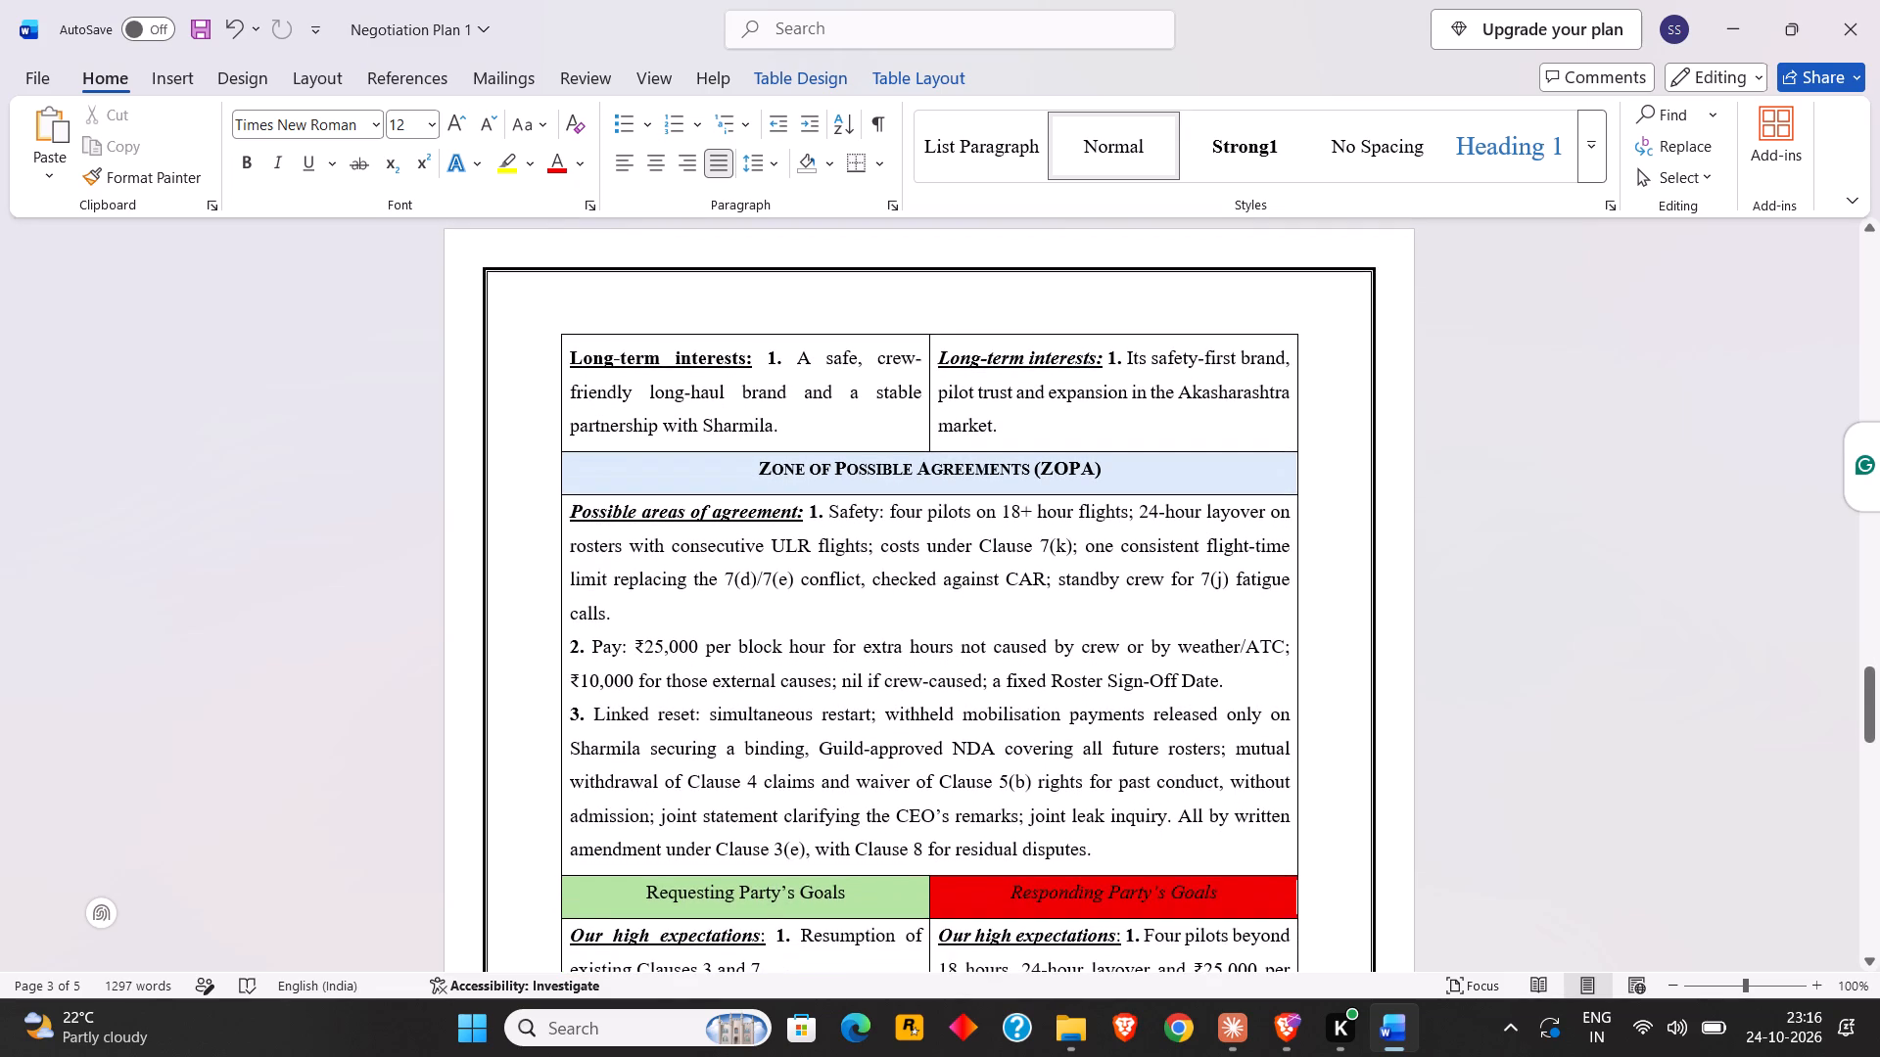
Italicise and underline the "Requesting Party's Goals" heading in the green cell below the ZOPA section.
{"action": "scroll", "coordinate": [1116, 575], "scroll_direction": "down", "scroll_amount": 2}
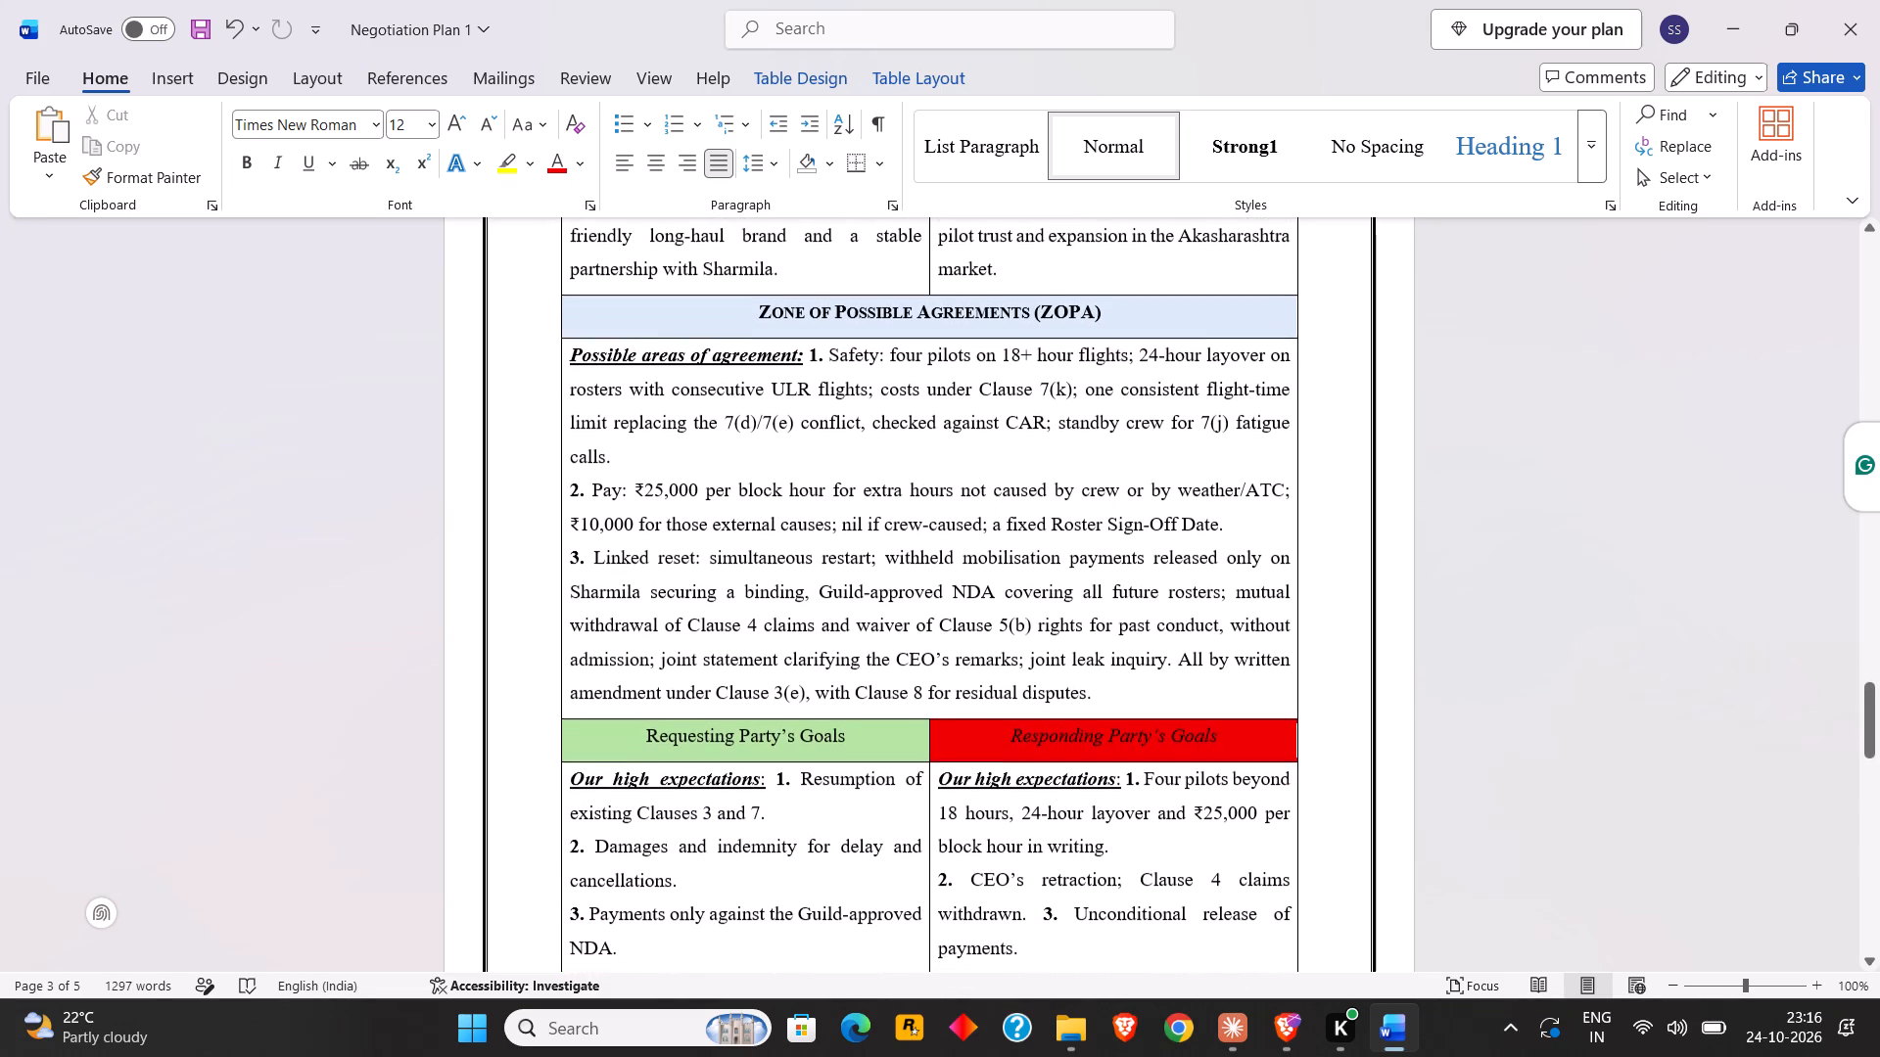
{"action": "scroll", "coordinate": [1116, 575], "scroll_direction": "down", "scroll_amount": 1}
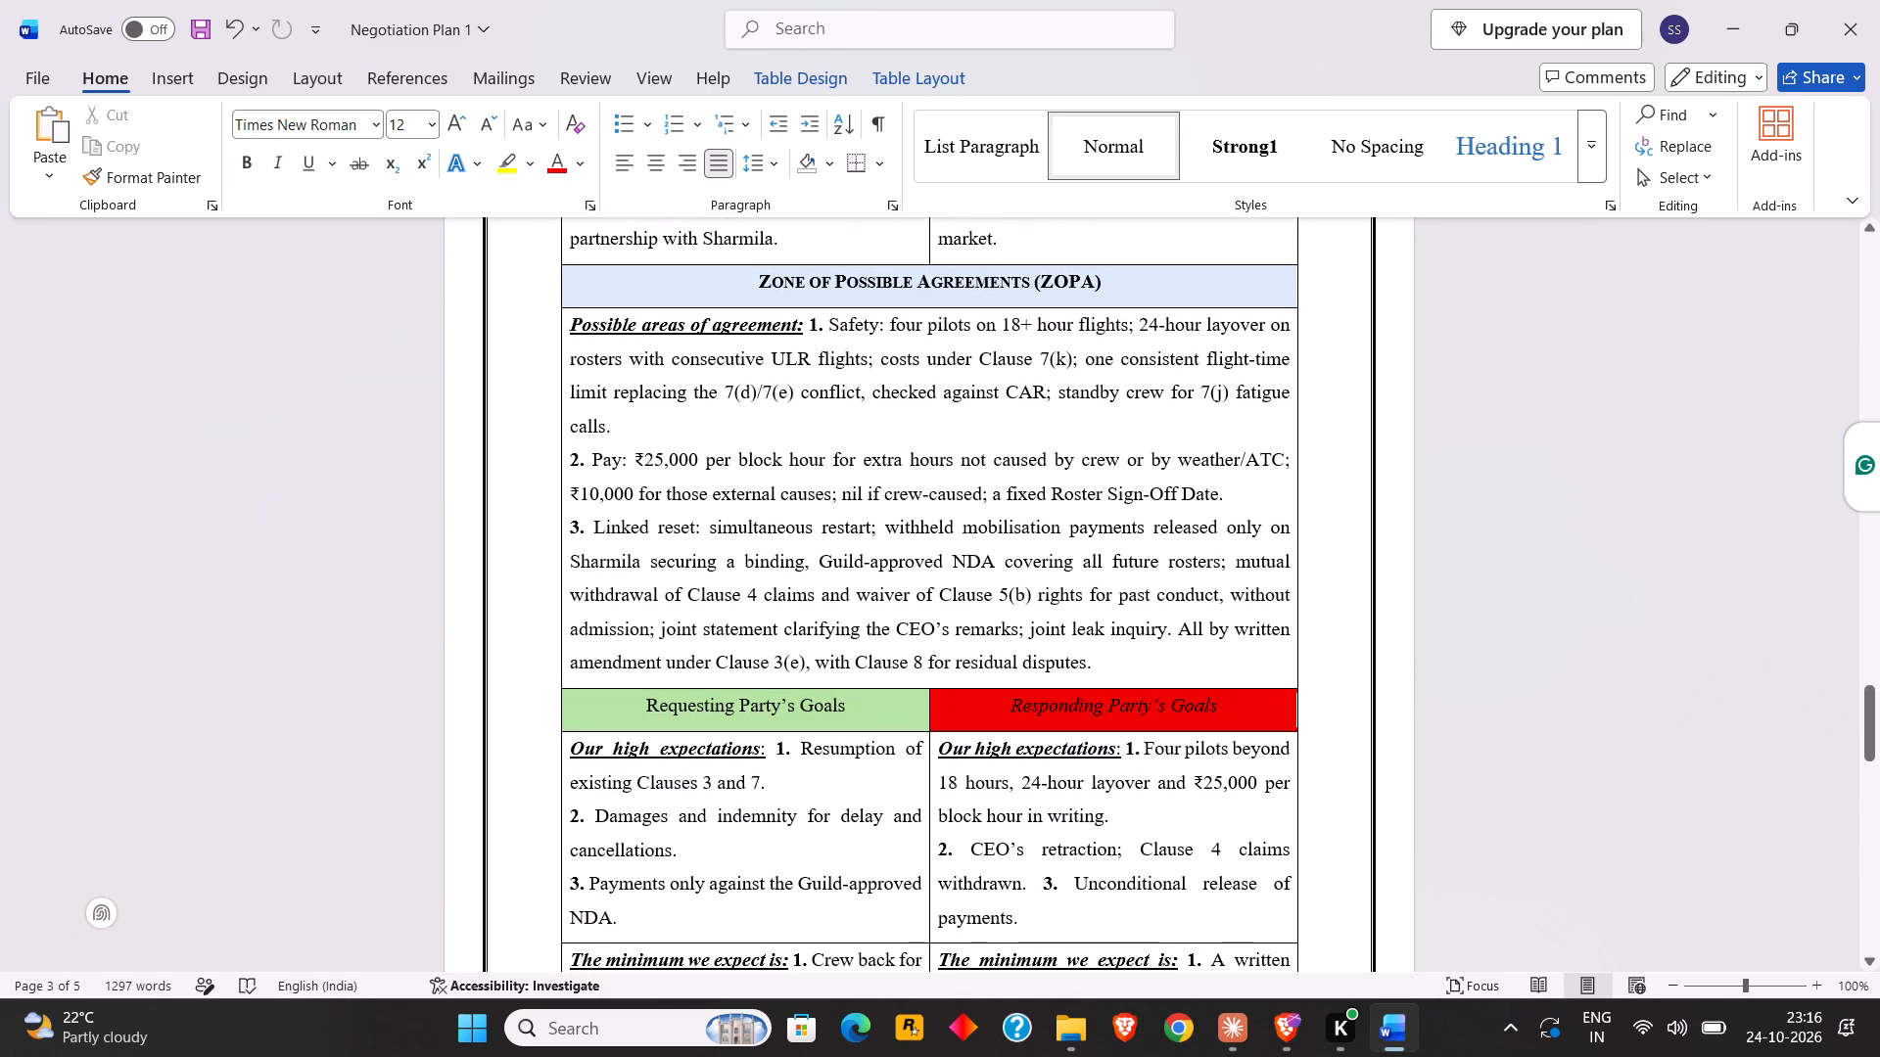
{"action": "left_click_drag", "start_coordinate": [851, 711], "coordinate": [659, 703]}
{"action": "key", "text": "ctrl+i"}
{"action": "key", "text": "ctrl+u"}
Underline the "Responding Party's Goals" heading in the red cell and switch off its italics.
{"action": "triple_click", "coordinate": [1071, 712]}
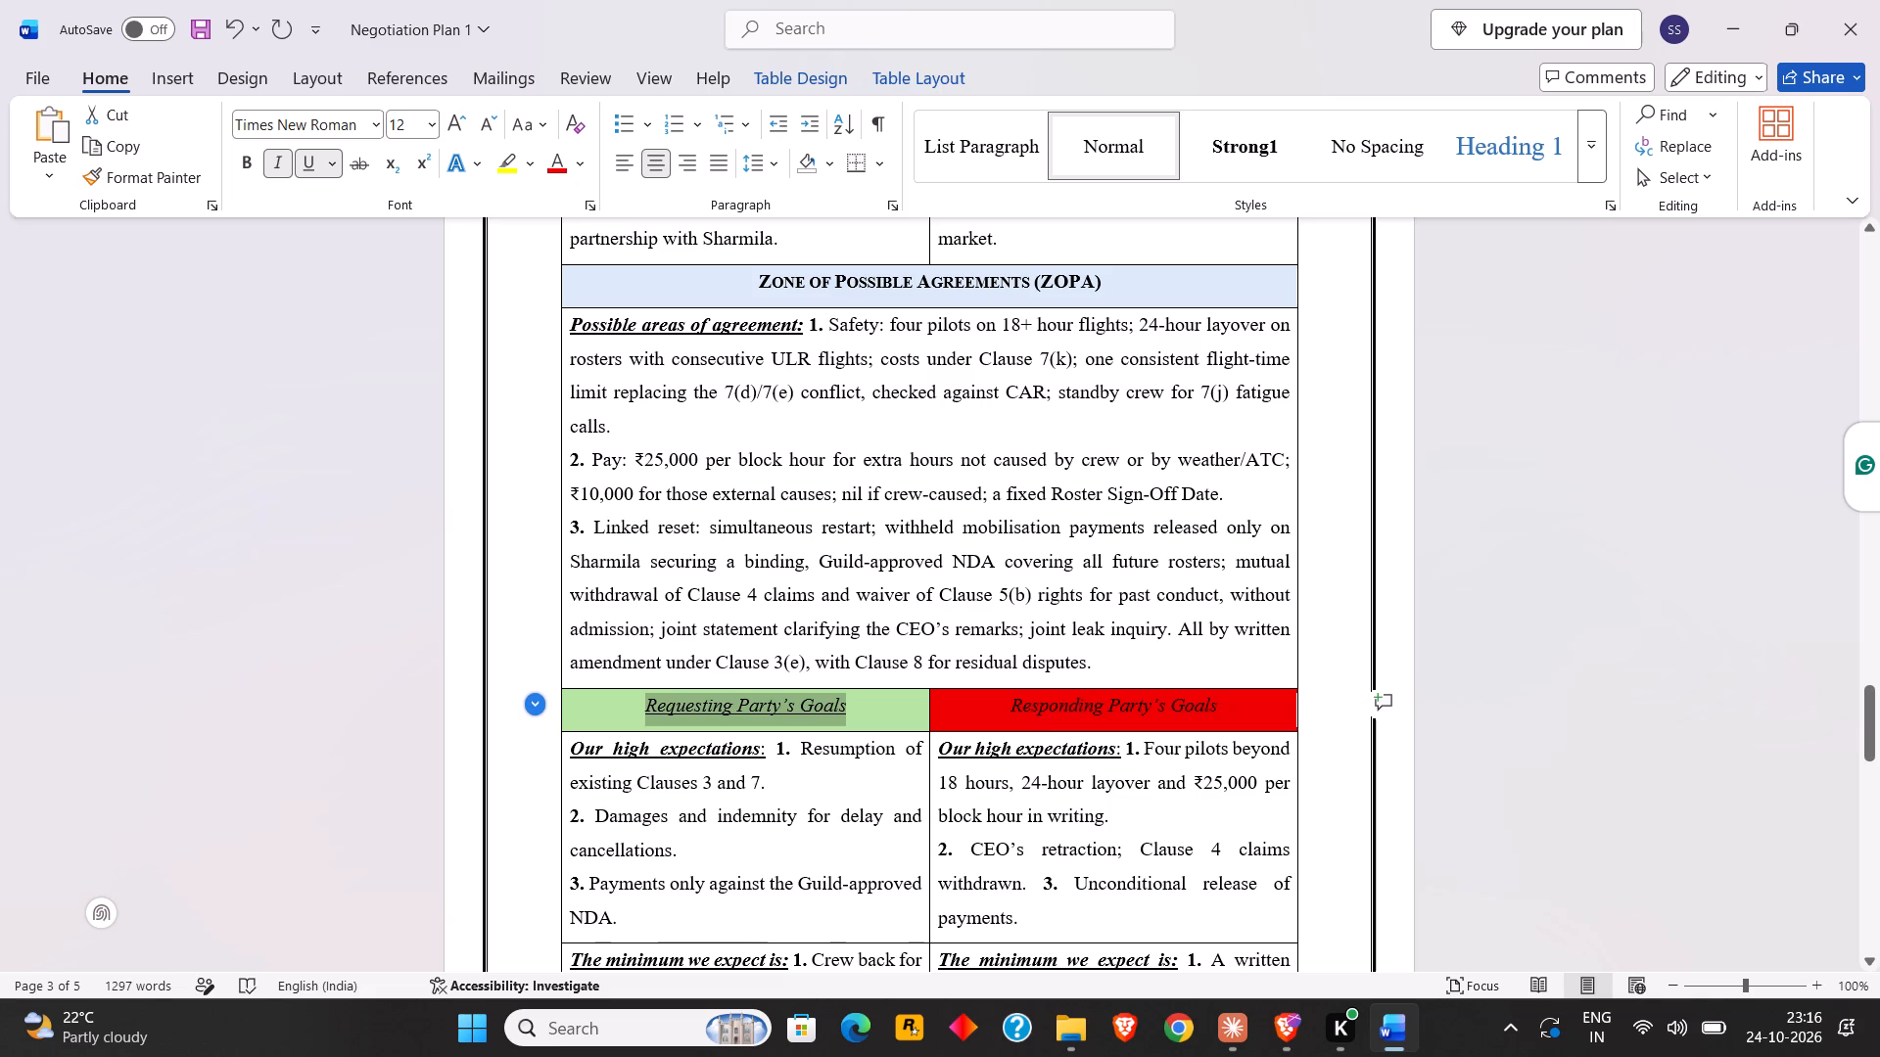
{"action": "key", "text": "ctrl+i"}
{"action": "key", "text": "ctrl+u"}
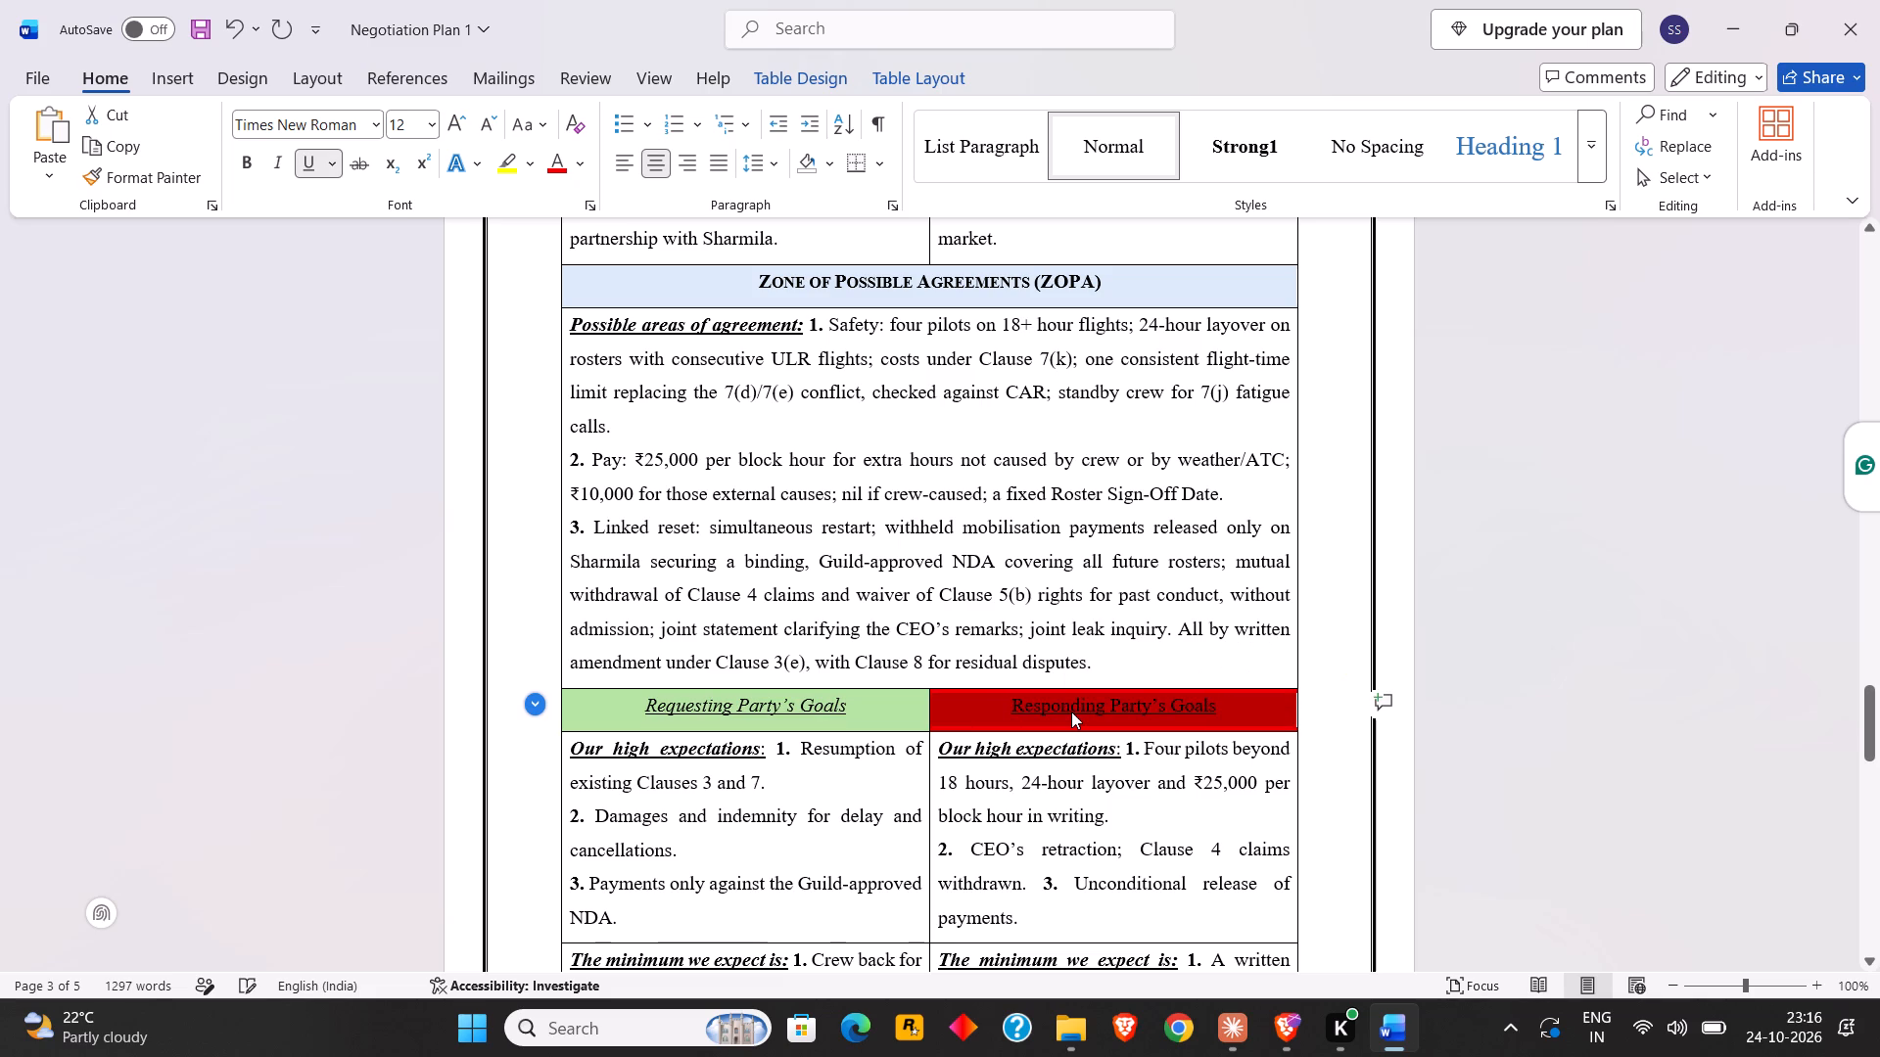
Italicise the "Responding Party's Goals" heading in the red cell.
{"action": "key", "text": "ctrl+i"}
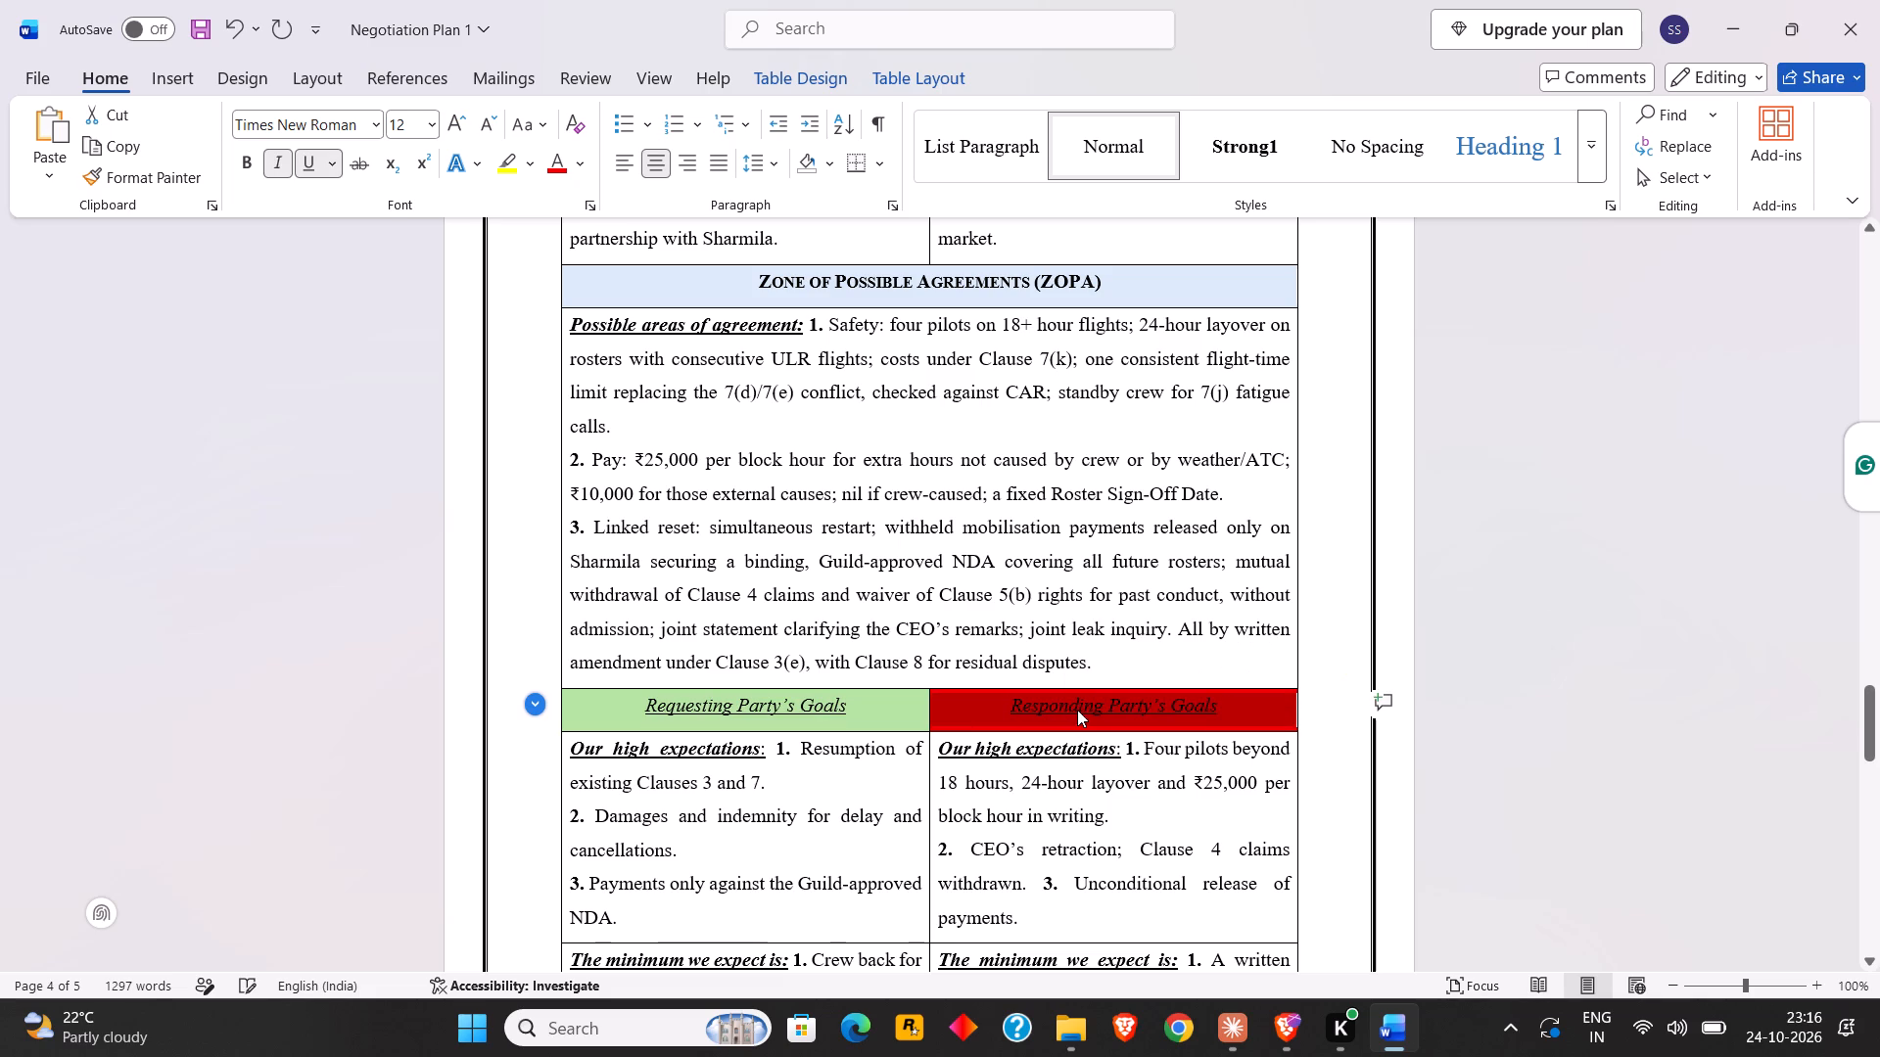
{"action": "left_click", "coordinate": [1077, 710]}
Review both parties' high expectations, minimum expectations and acceptable middle ground rows across the page 4 to 5 break.
{"action": "scroll", "coordinate": [1077, 710], "scroll_direction": "down", "scroll_amount": 1}
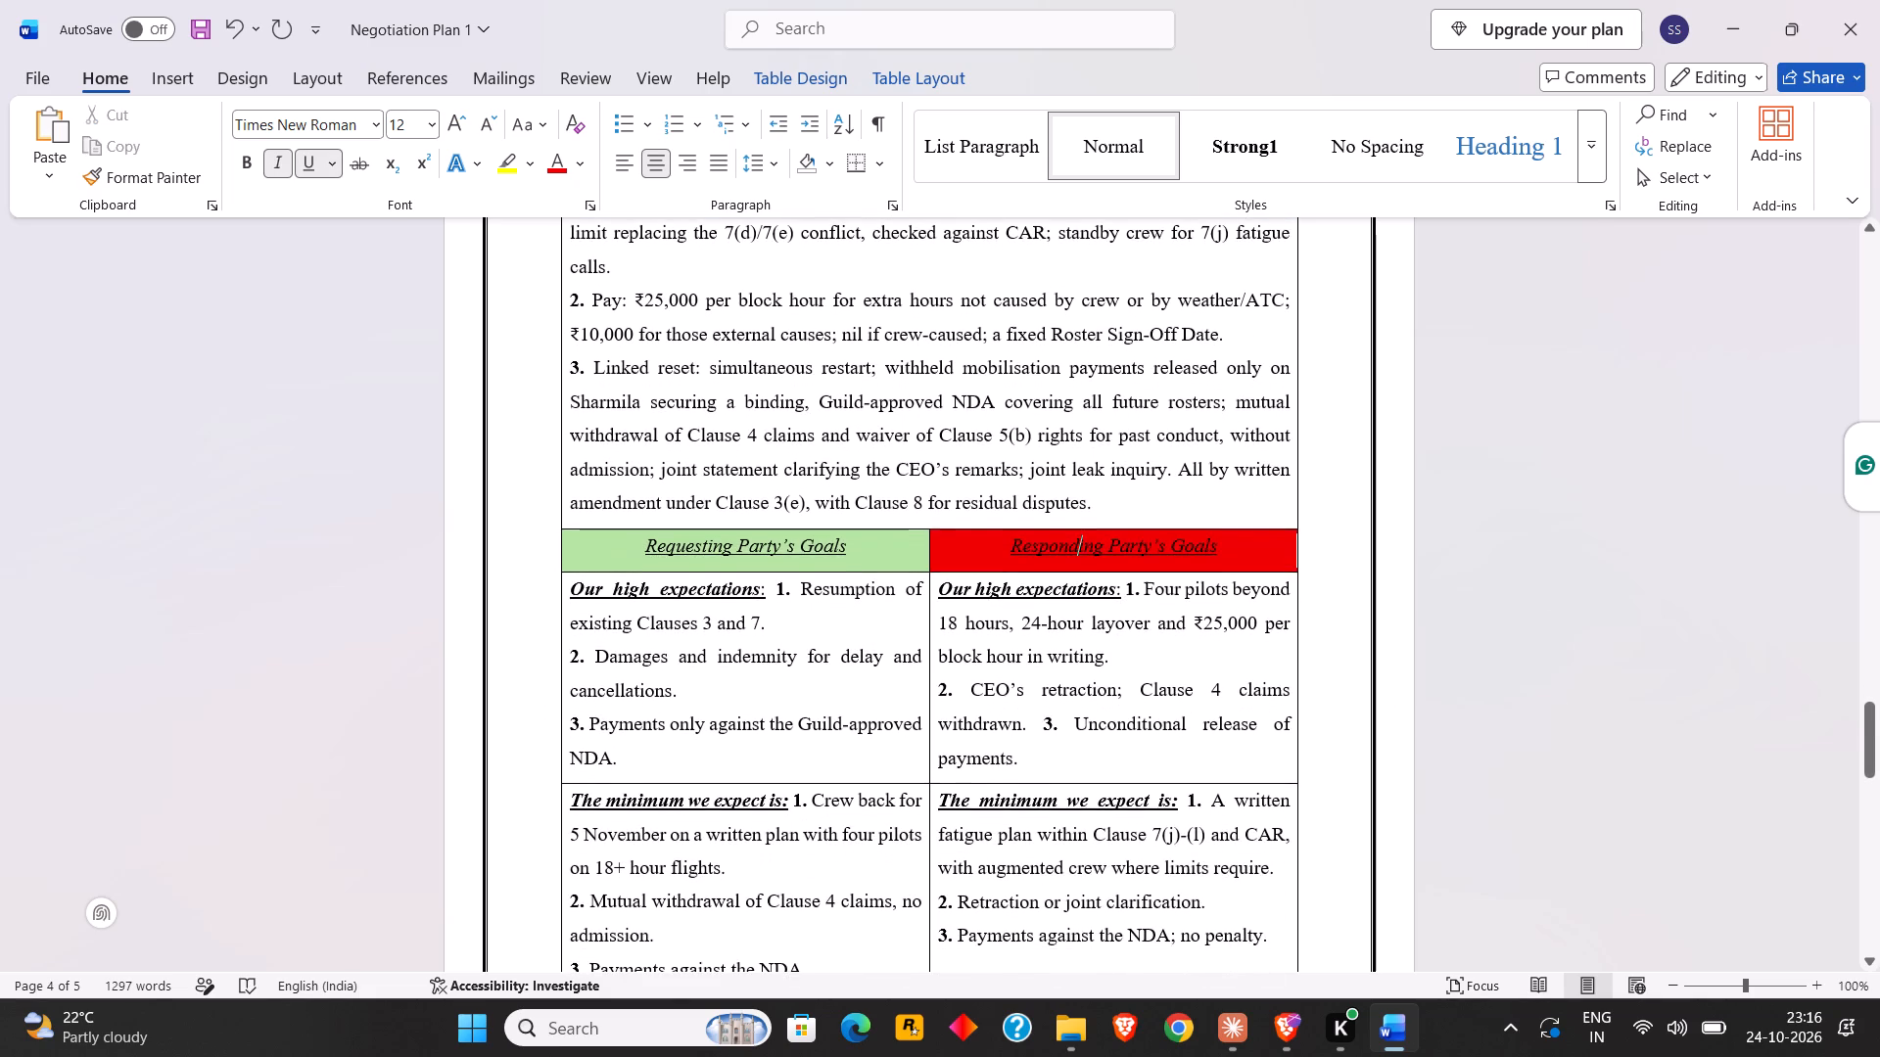
{"action": "scroll", "coordinate": [1077, 710], "scroll_direction": "down", "scroll_amount": 1}
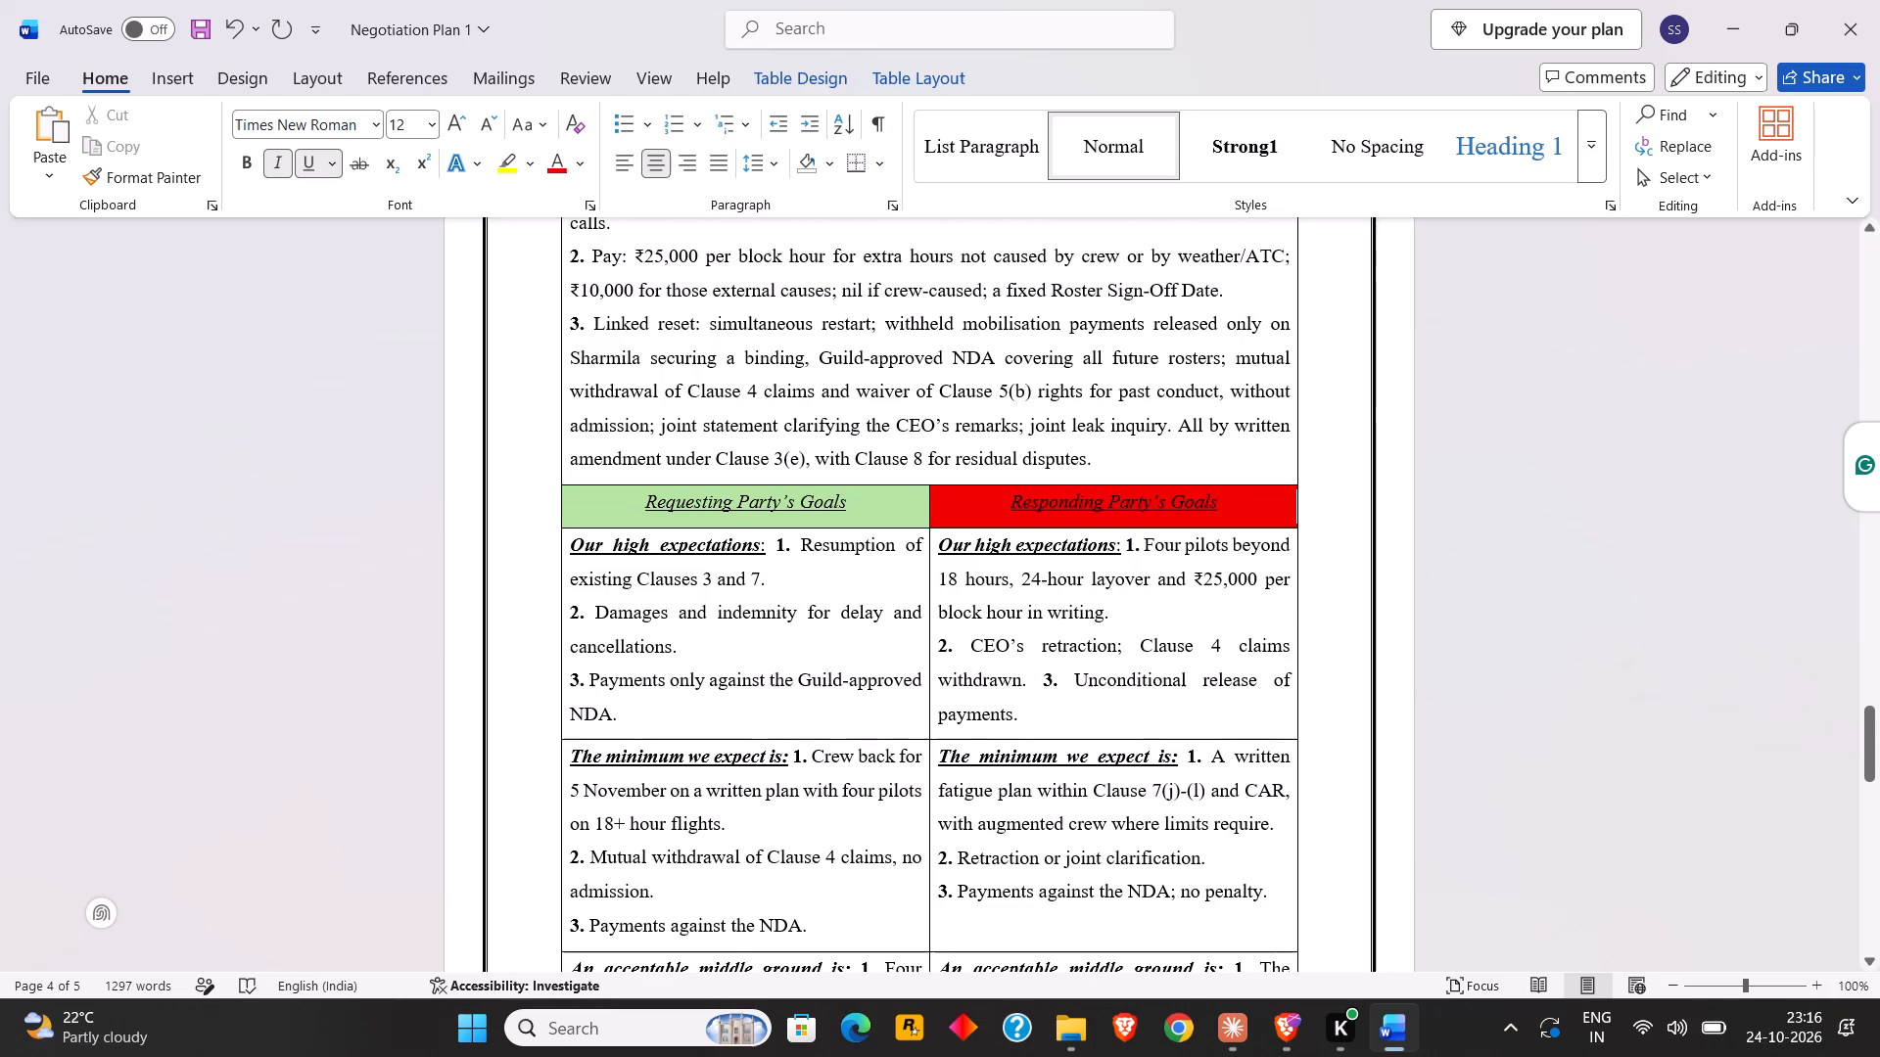
{"action": "scroll", "coordinate": [1077, 710], "scroll_direction": "down", "scroll_amount": 1}
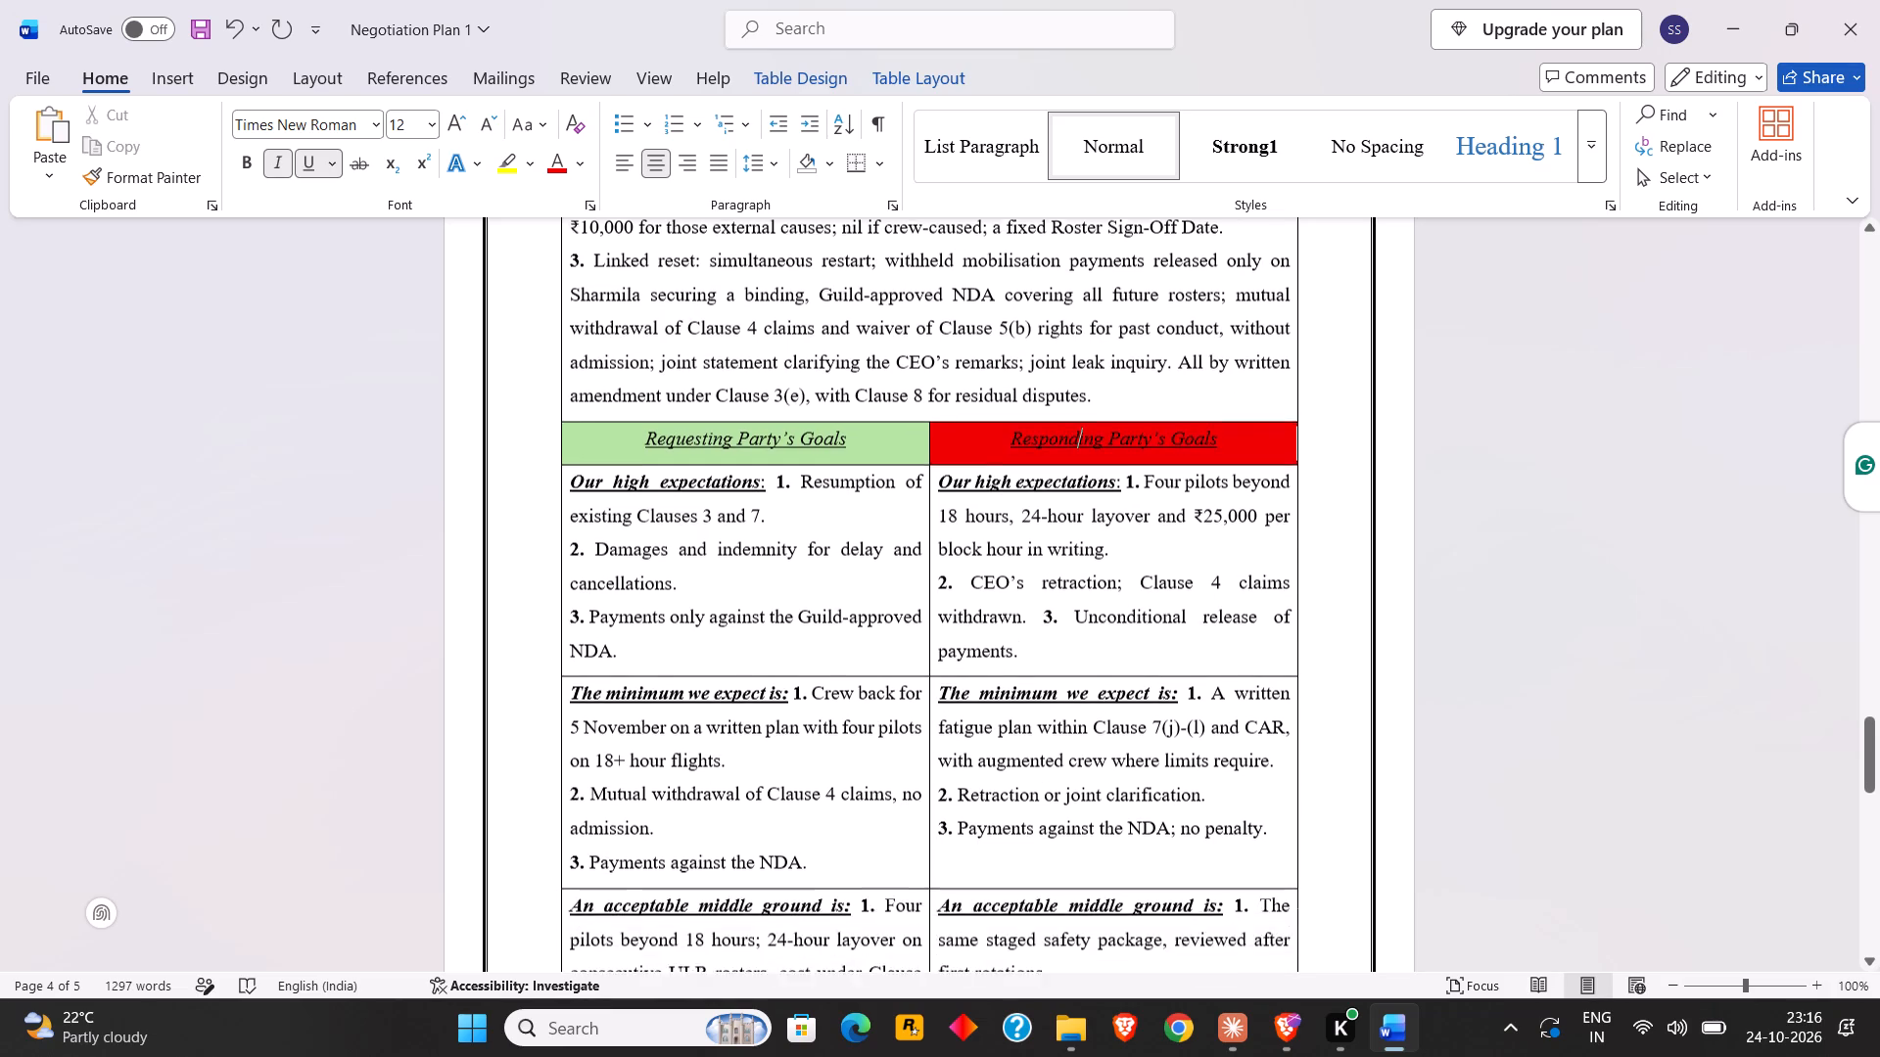
{"action": "scroll", "coordinate": [1077, 710], "scroll_direction": "down", "scroll_amount": 1}
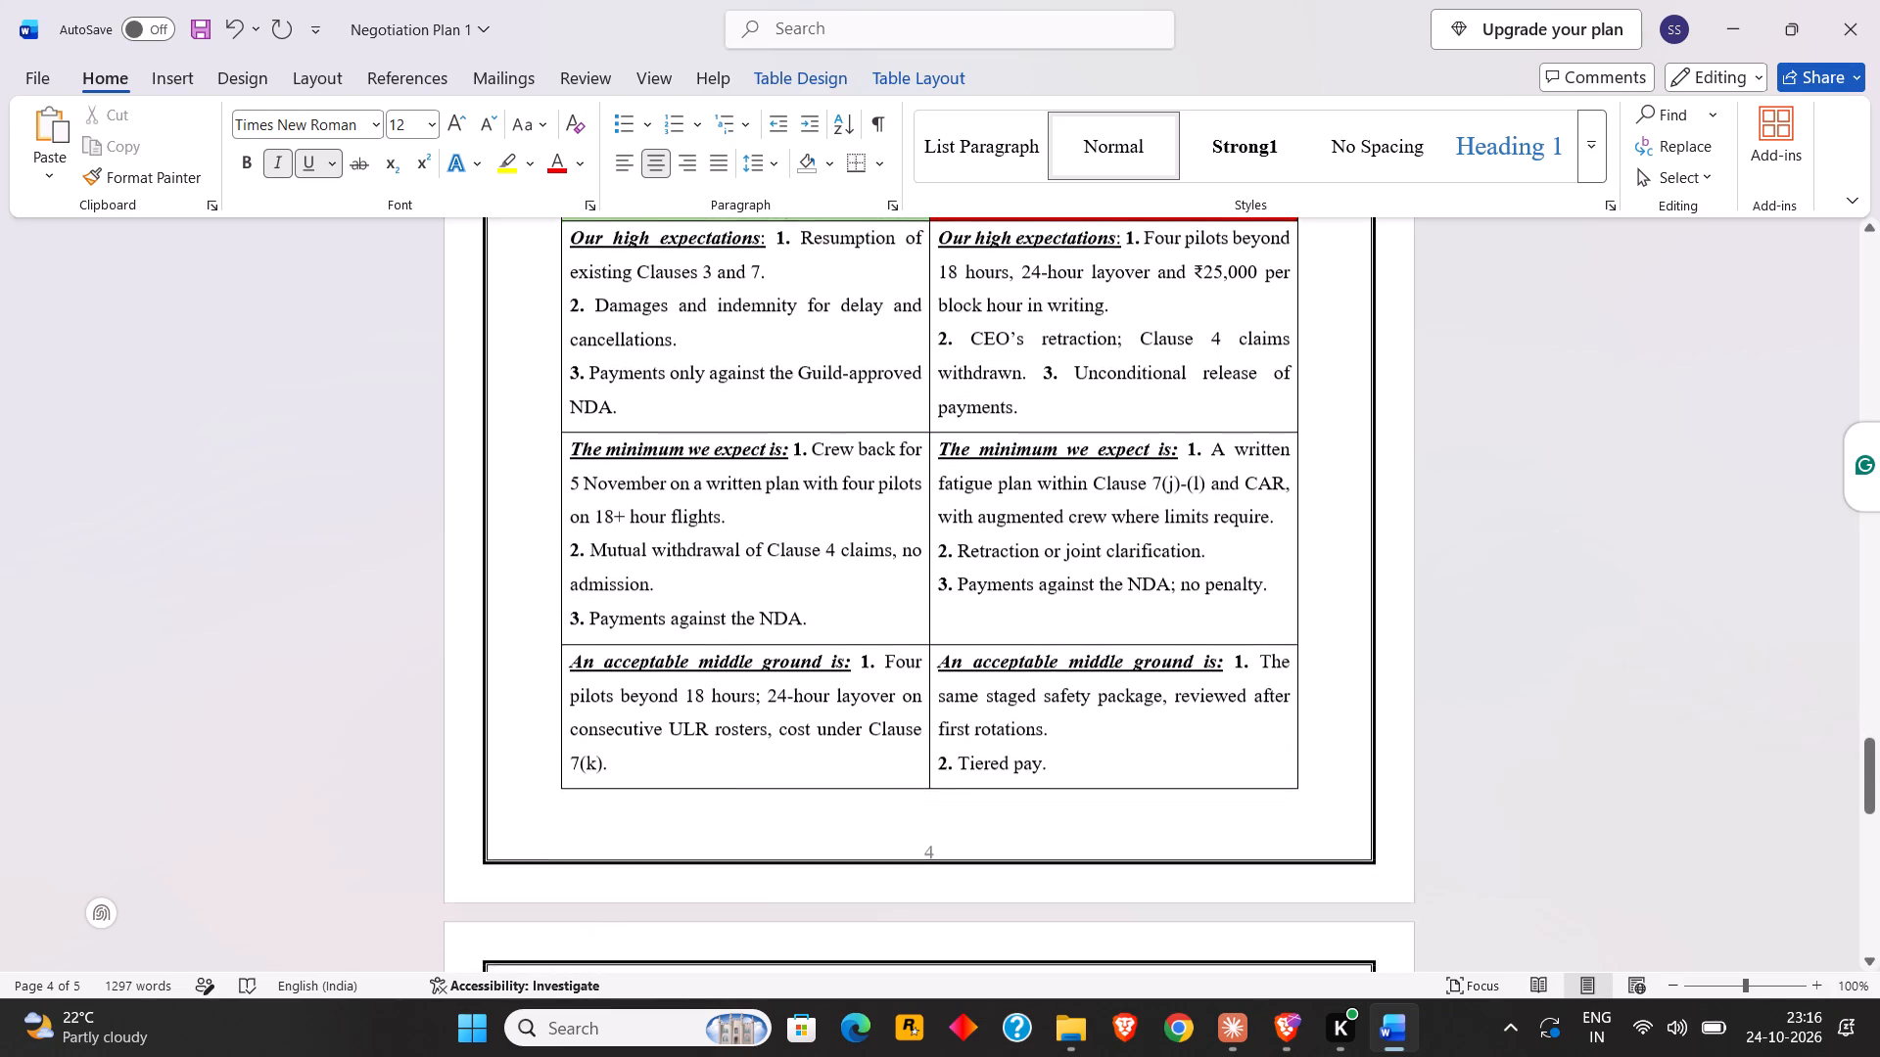
{"action": "scroll", "coordinate": [1077, 710], "scroll_direction": "down", "scroll_amount": 1}
{"action": "scroll", "coordinate": [1077, 710], "scroll_direction": "up", "scroll_amount": 1}
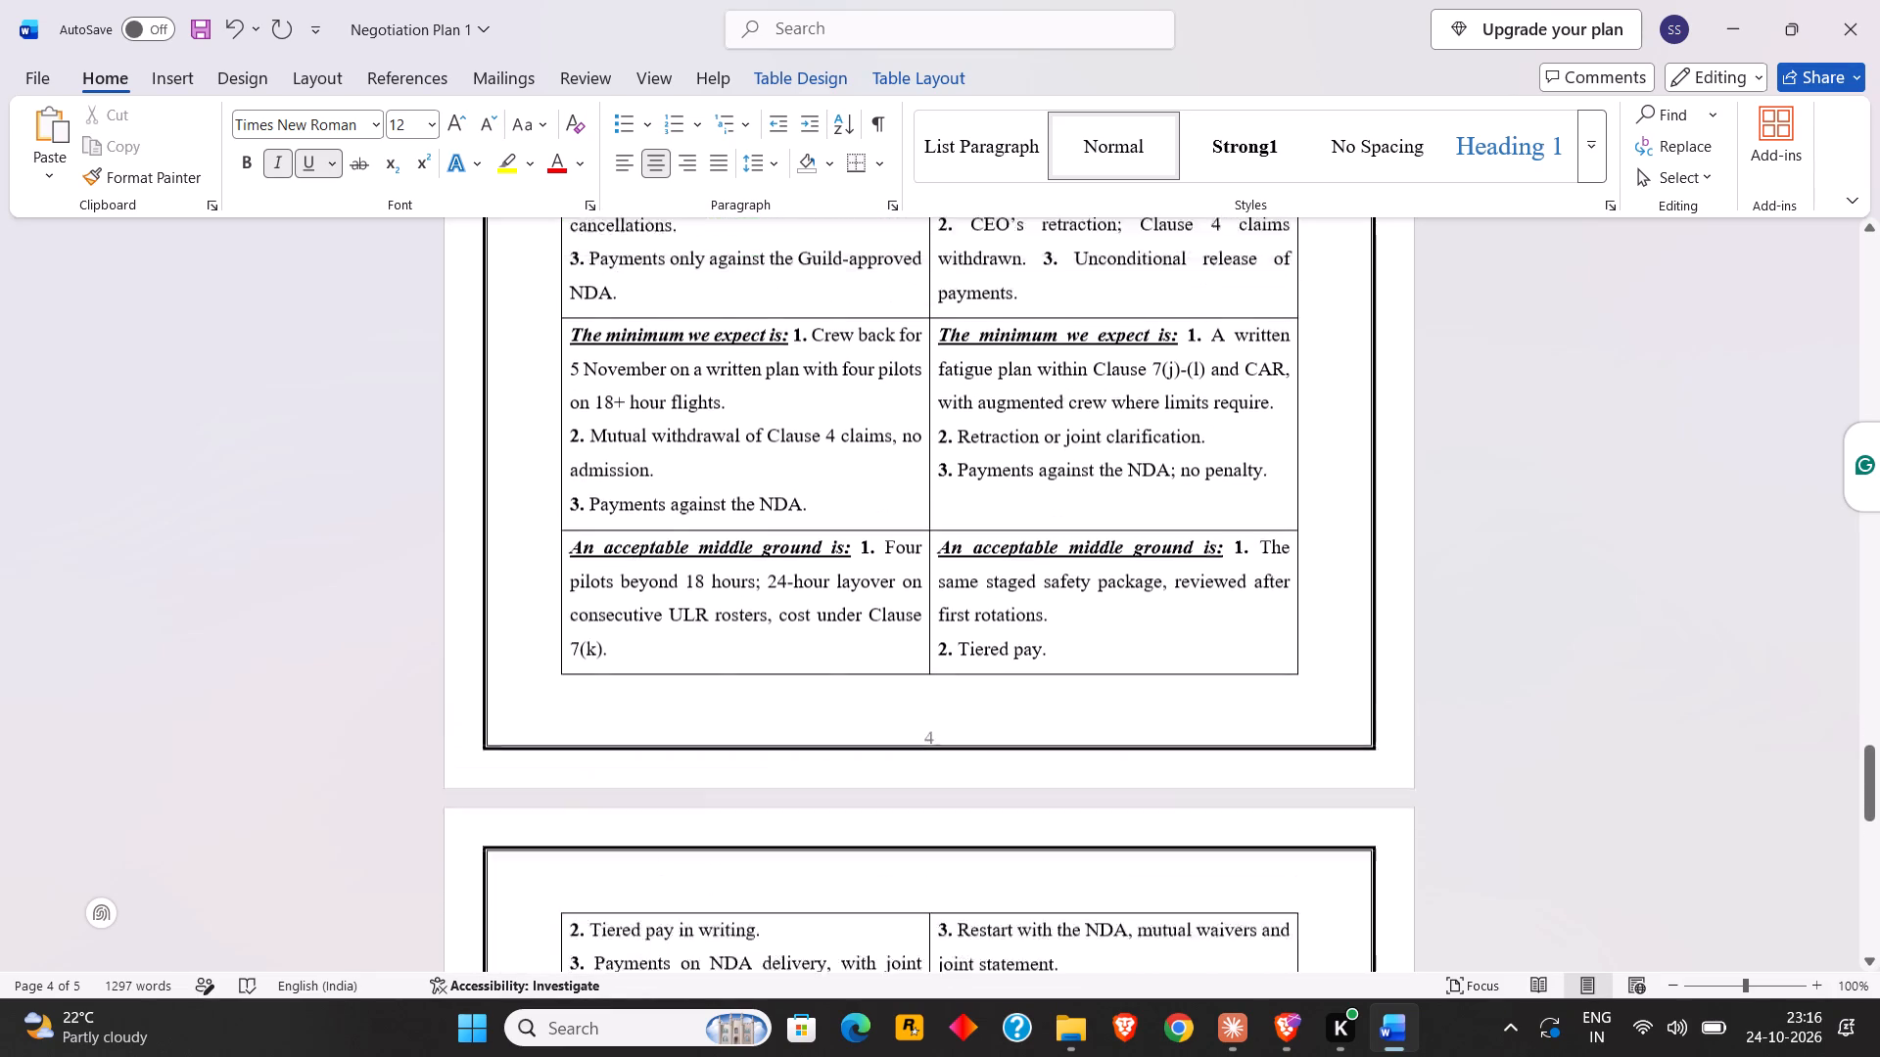
{"action": "scroll", "coordinate": [1077, 710], "scroll_direction": "up", "scroll_amount": 1}
{"action": "scroll", "coordinate": [1077, 710], "scroll_direction": "down", "scroll_amount": 1}
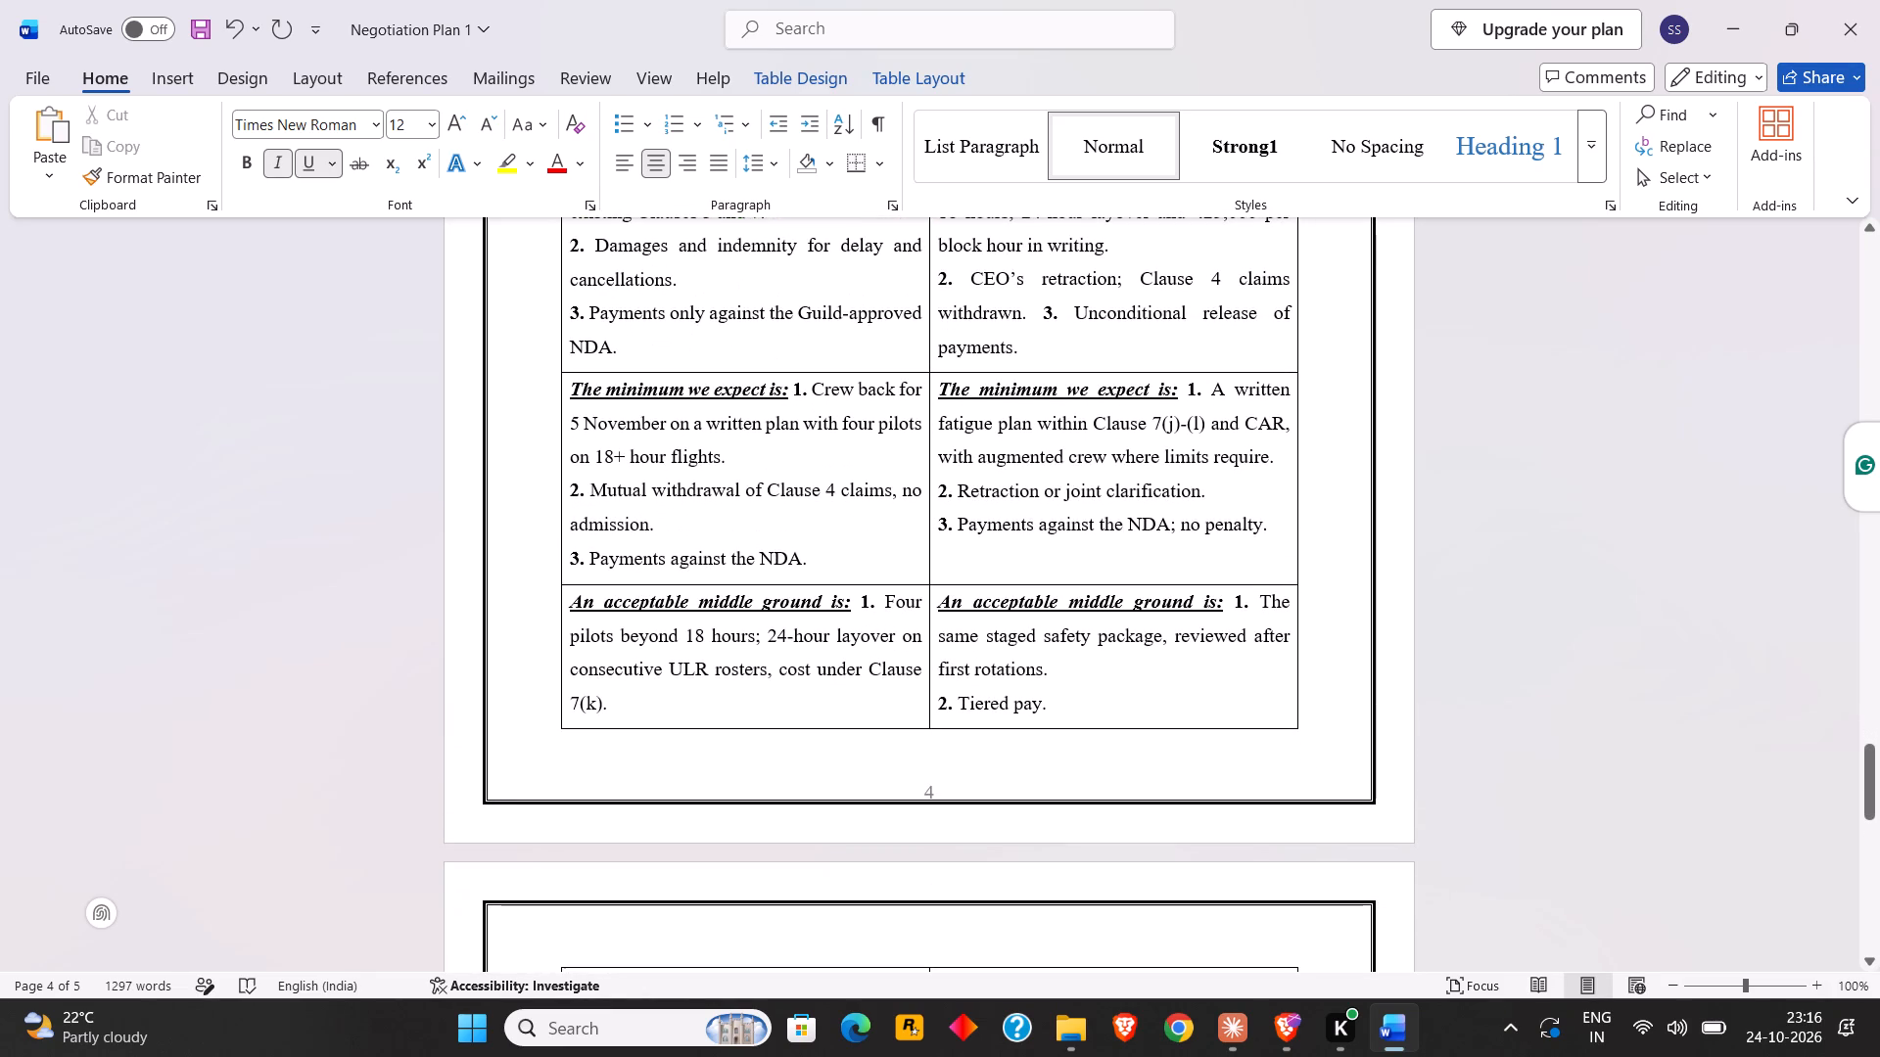
{"action": "scroll", "coordinate": [1077, 710], "scroll_direction": "down", "scroll_amount": 1}
{"action": "scroll", "coordinate": [1077, 710], "scroll_direction": "up", "scroll_amount": 1}
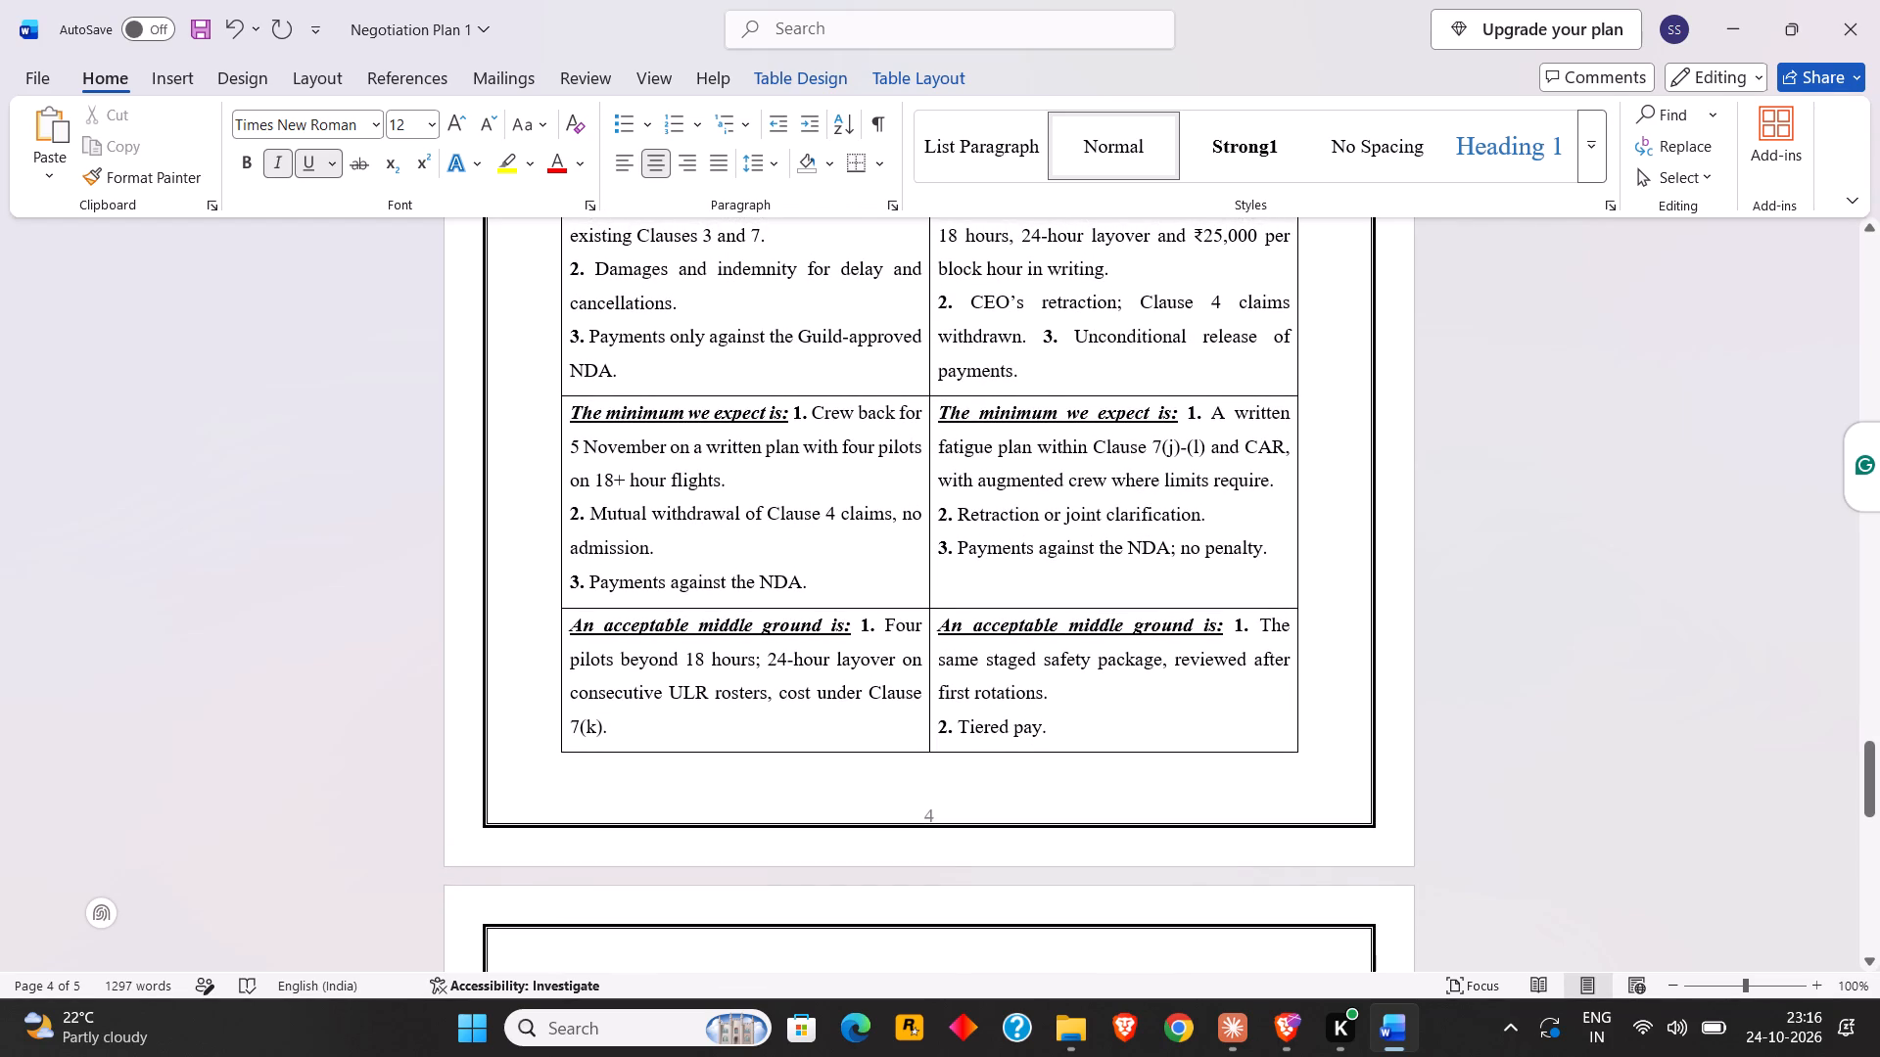
{"action": "scroll", "coordinate": [1077, 710], "scroll_direction": "down", "scroll_amount": 1}
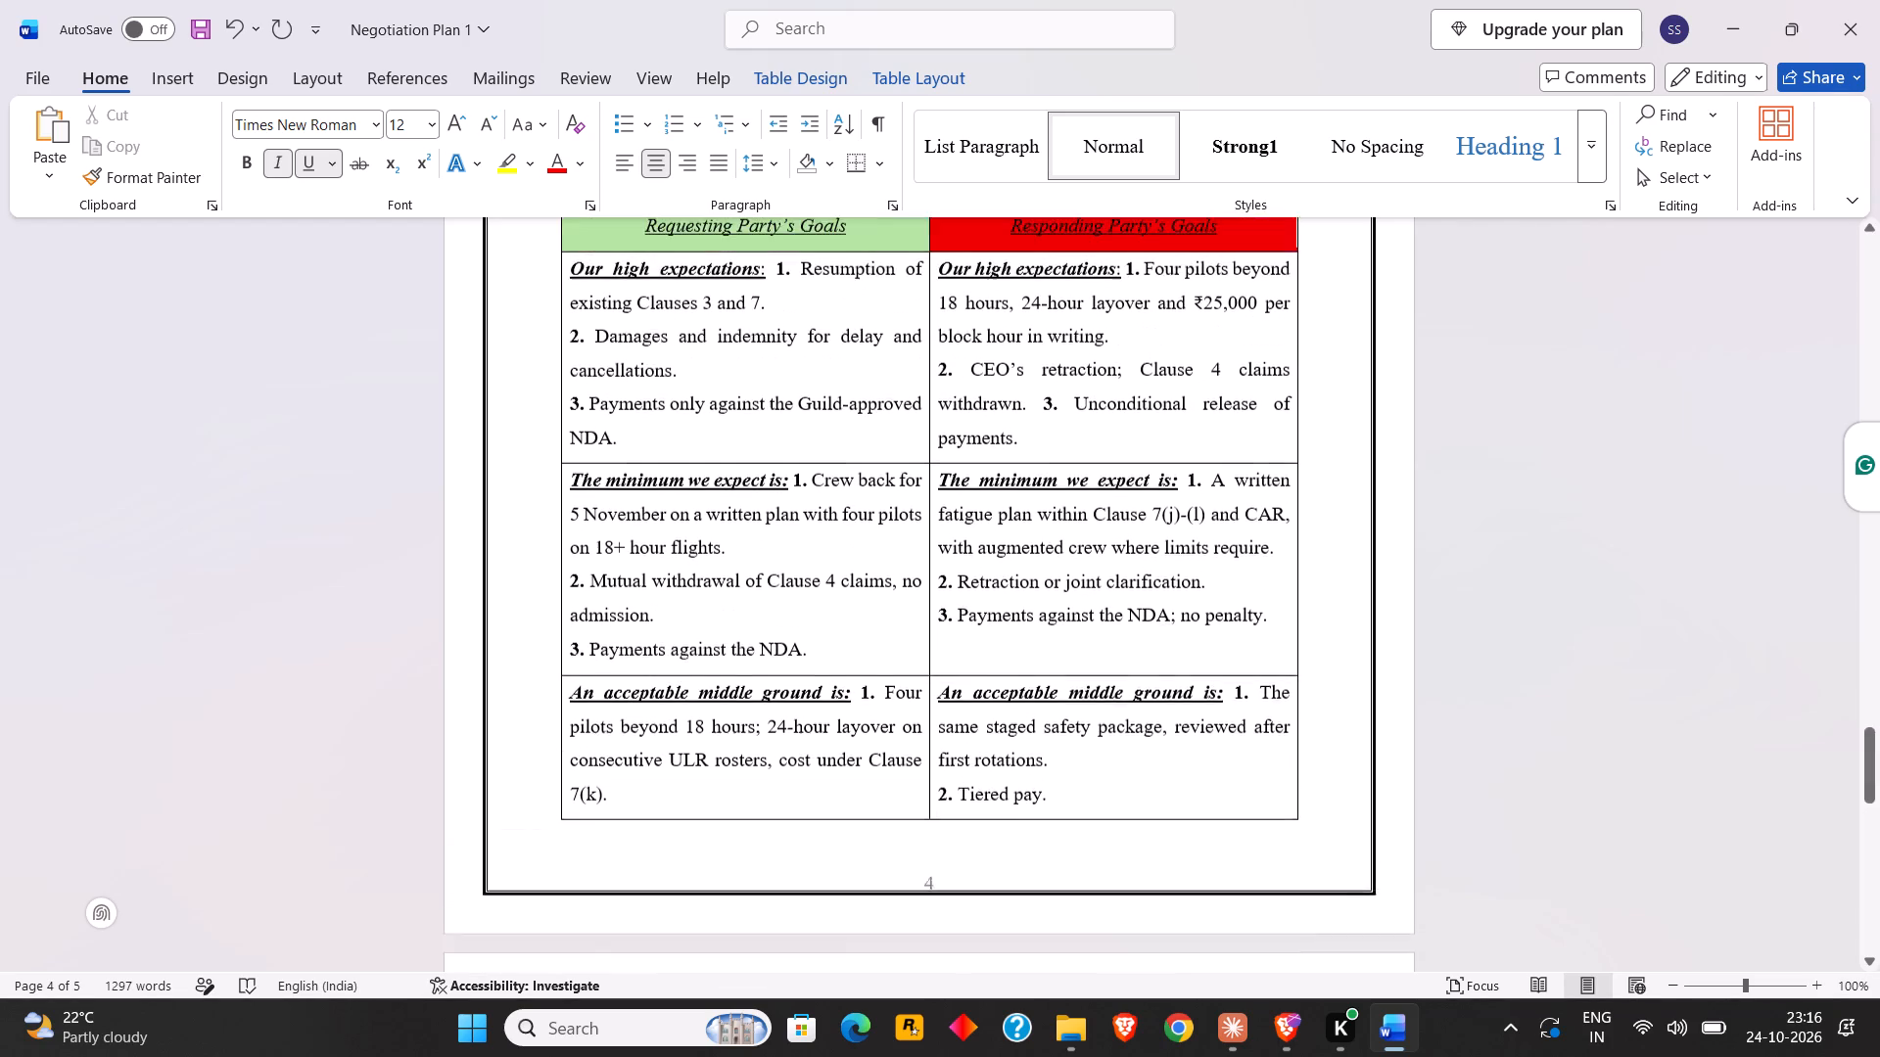
{"action": "scroll", "coordinate": [1077, 710], "scroll_direction": "down", "scroll_amount": 1}
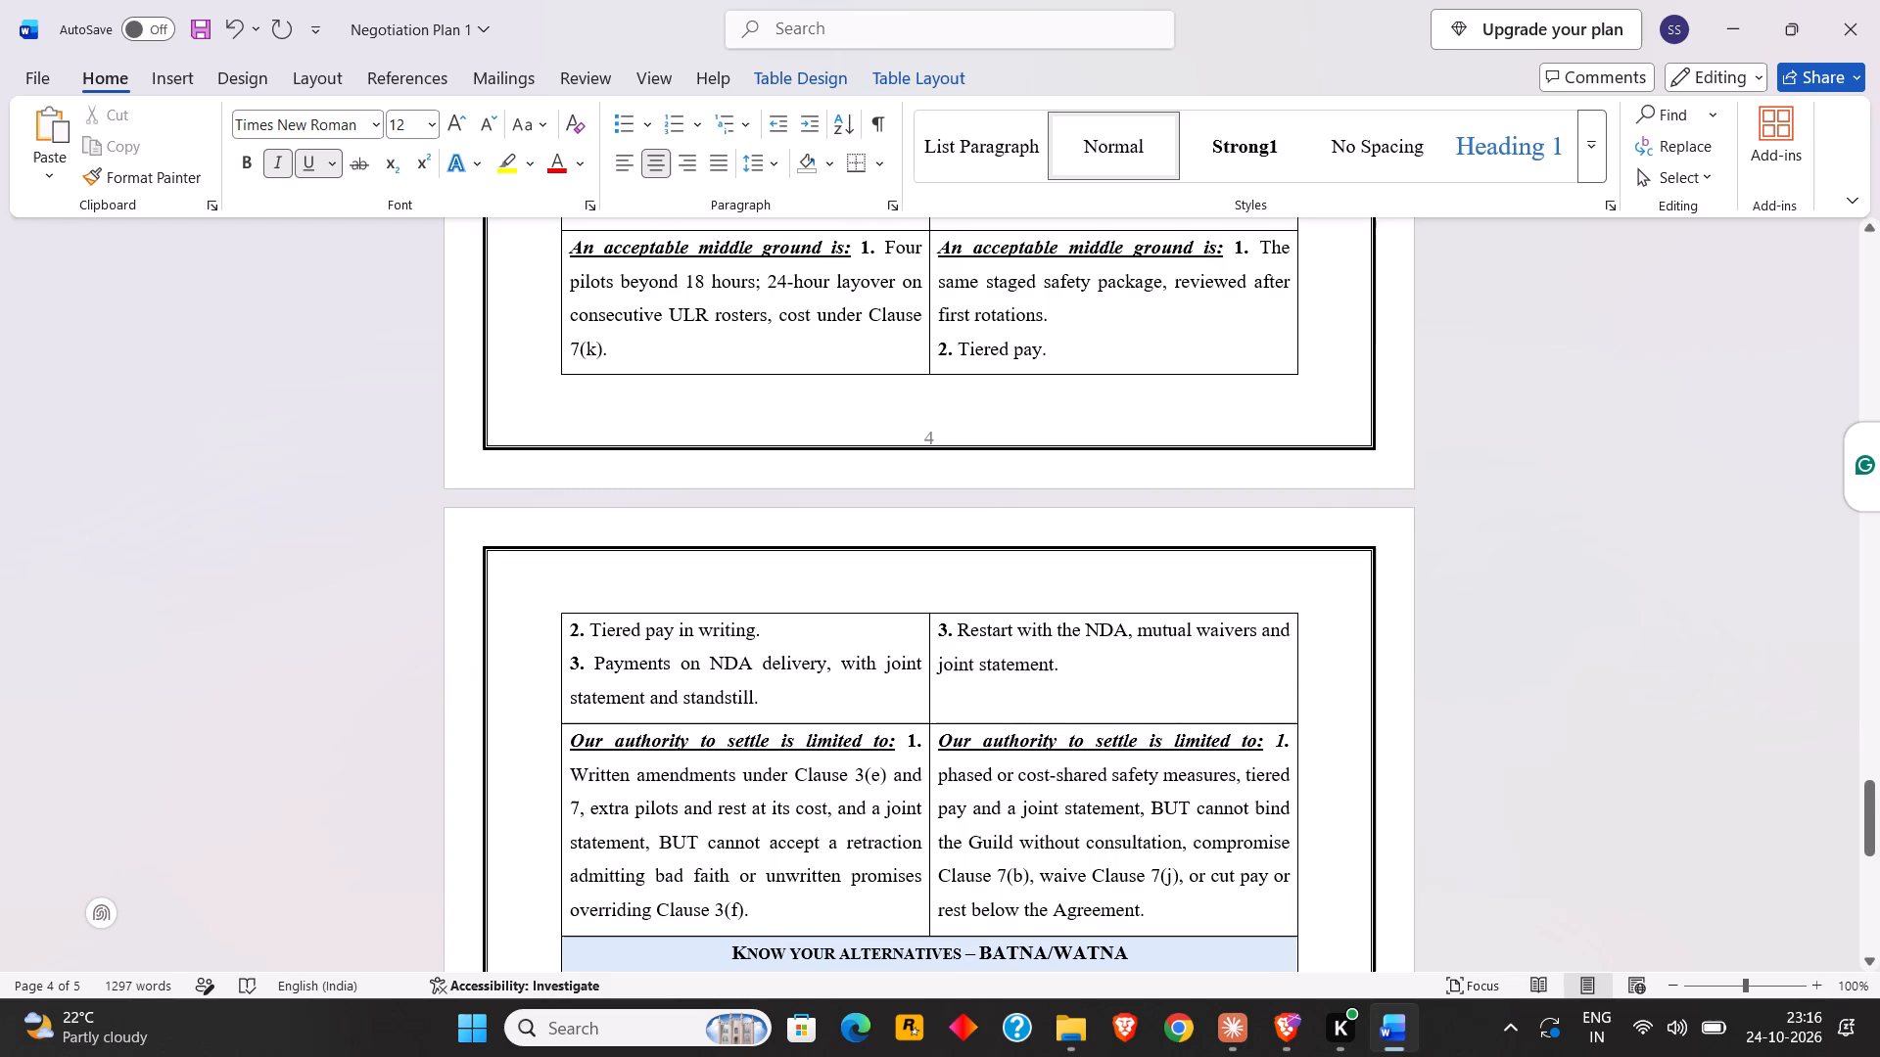
{"action": "scroll", "coordinate": [762, 658], "scroll_direction": "up", "scroll_amount": 1}
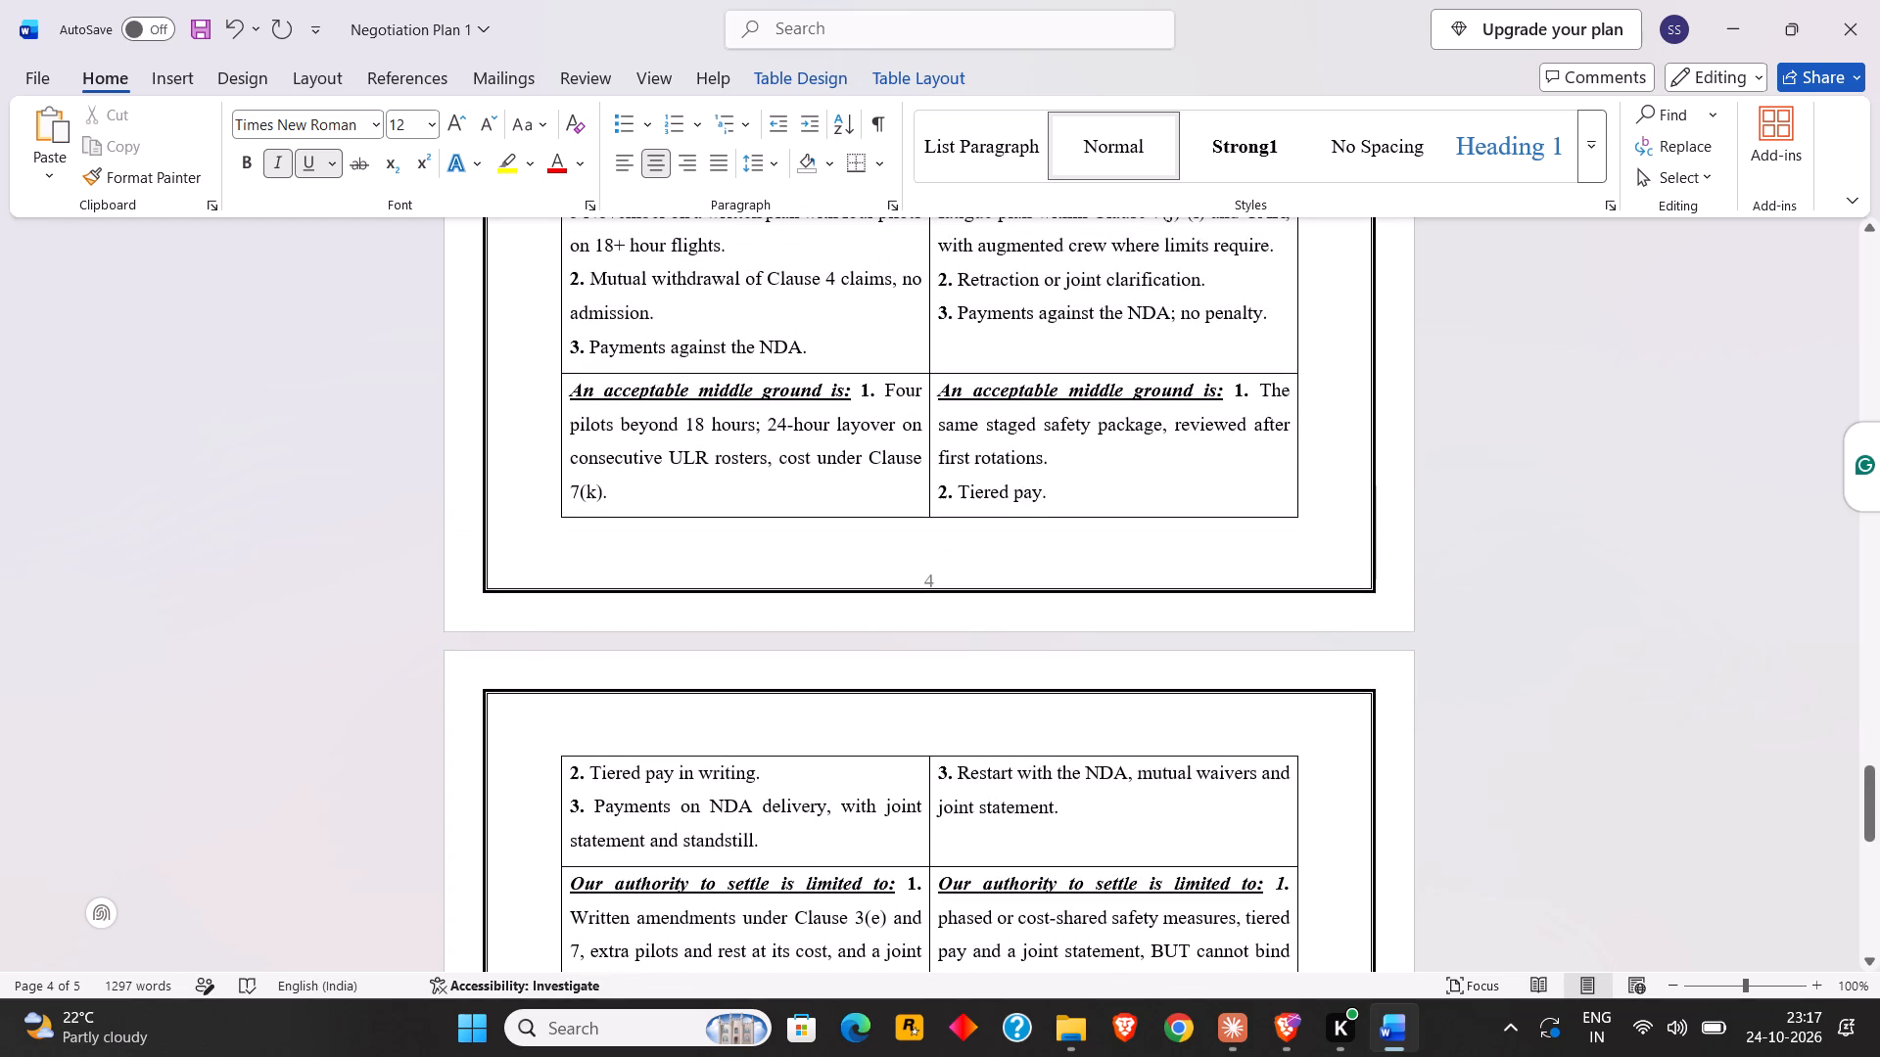
{"action": "scroll", "coordinate": [762, 658], "scroll_direction": "up", "scroll_amount": 1}
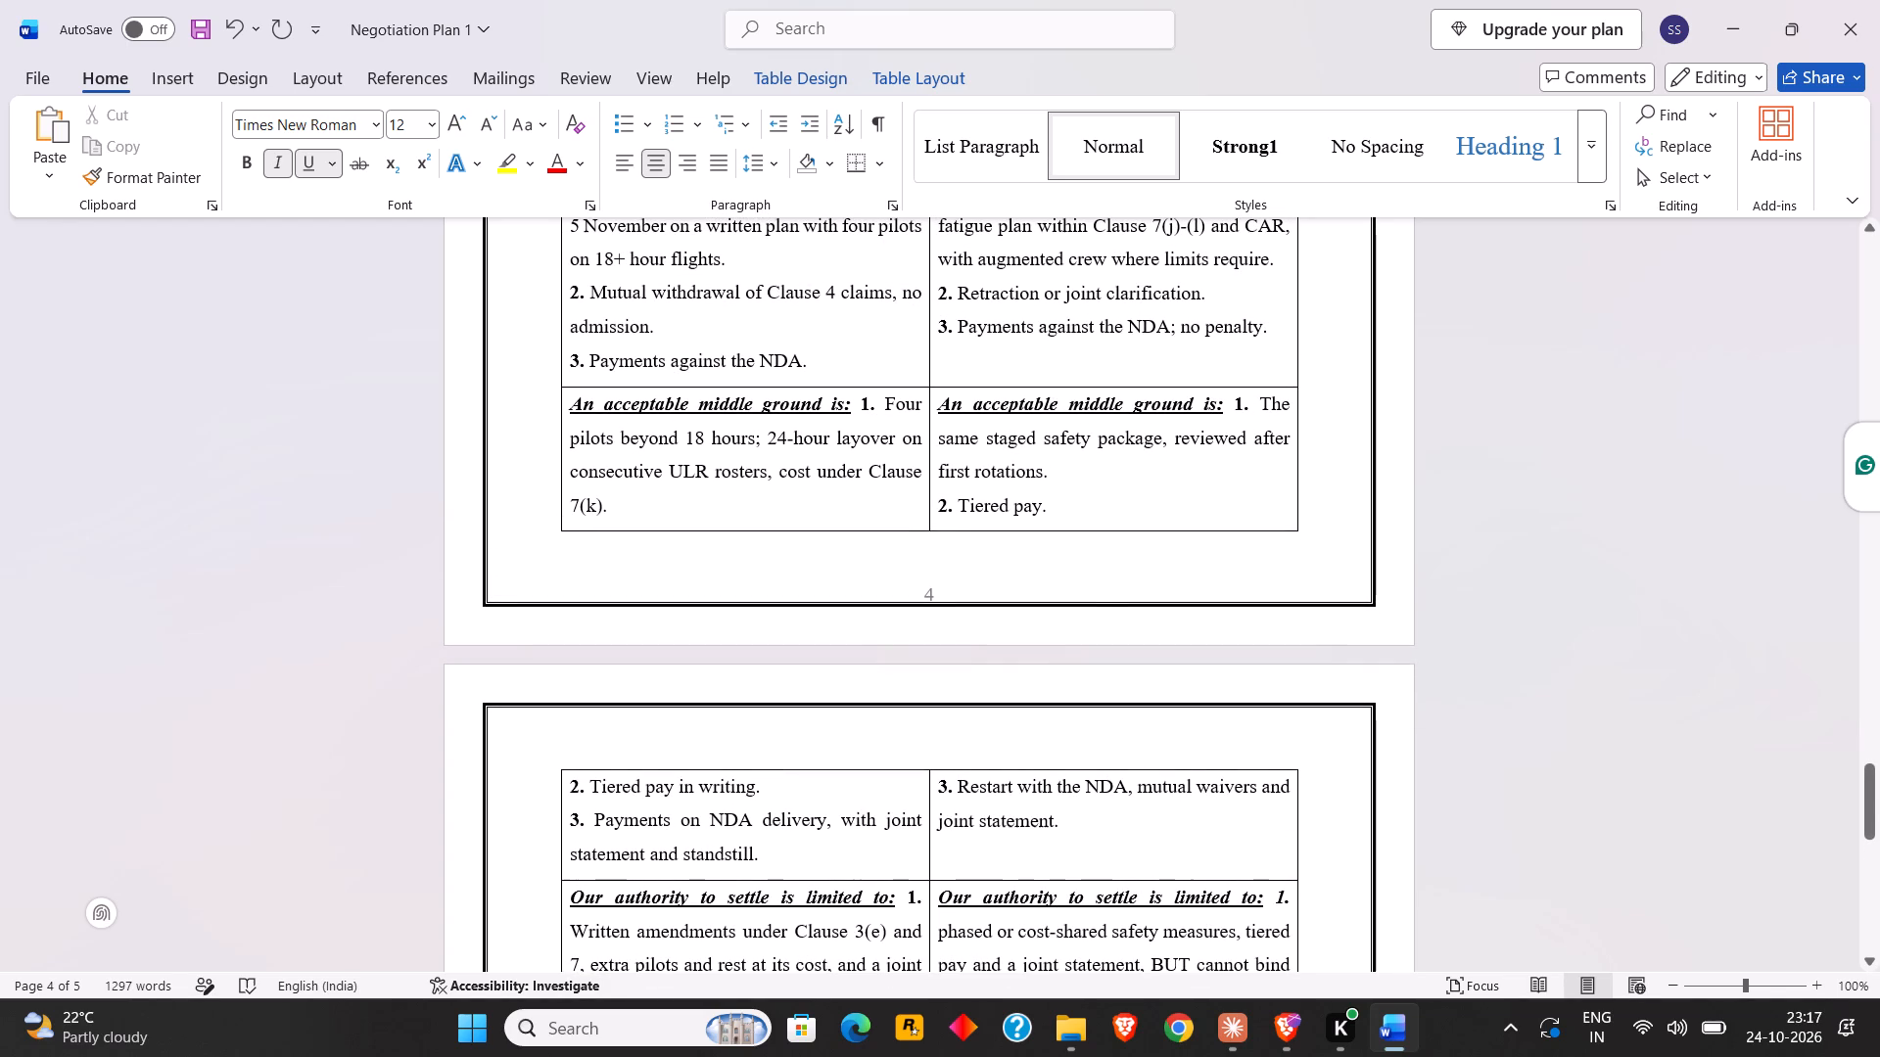
{"action": "scroll", "coordinate": [1104, 559], "scroll_direction": "up", "scroll_amount": 1}
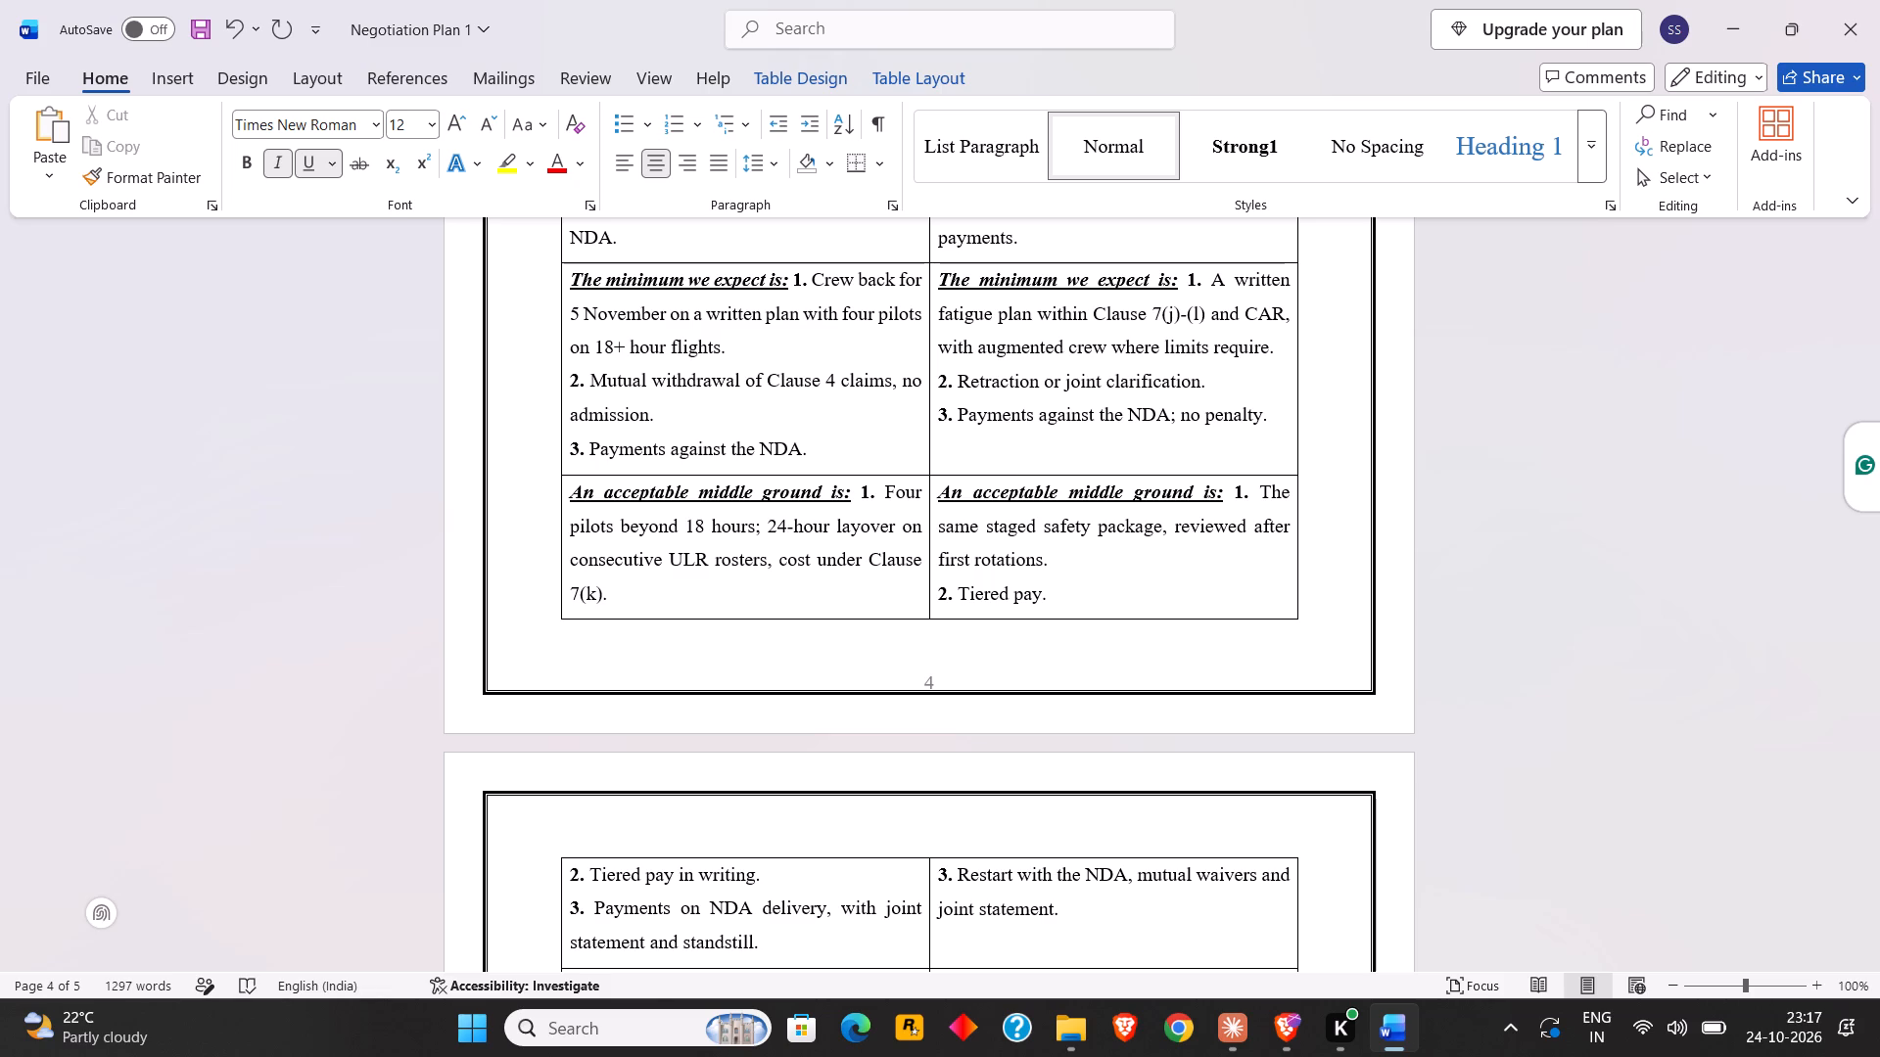
Underline the "Responding Party's" and "Requesting Party's" headings below the BATNA/WATNA title on page 5.
{"action": "scroll", "coordinate": [1184, 574], "scroll_direction": "down", "scroll_amount": 1}
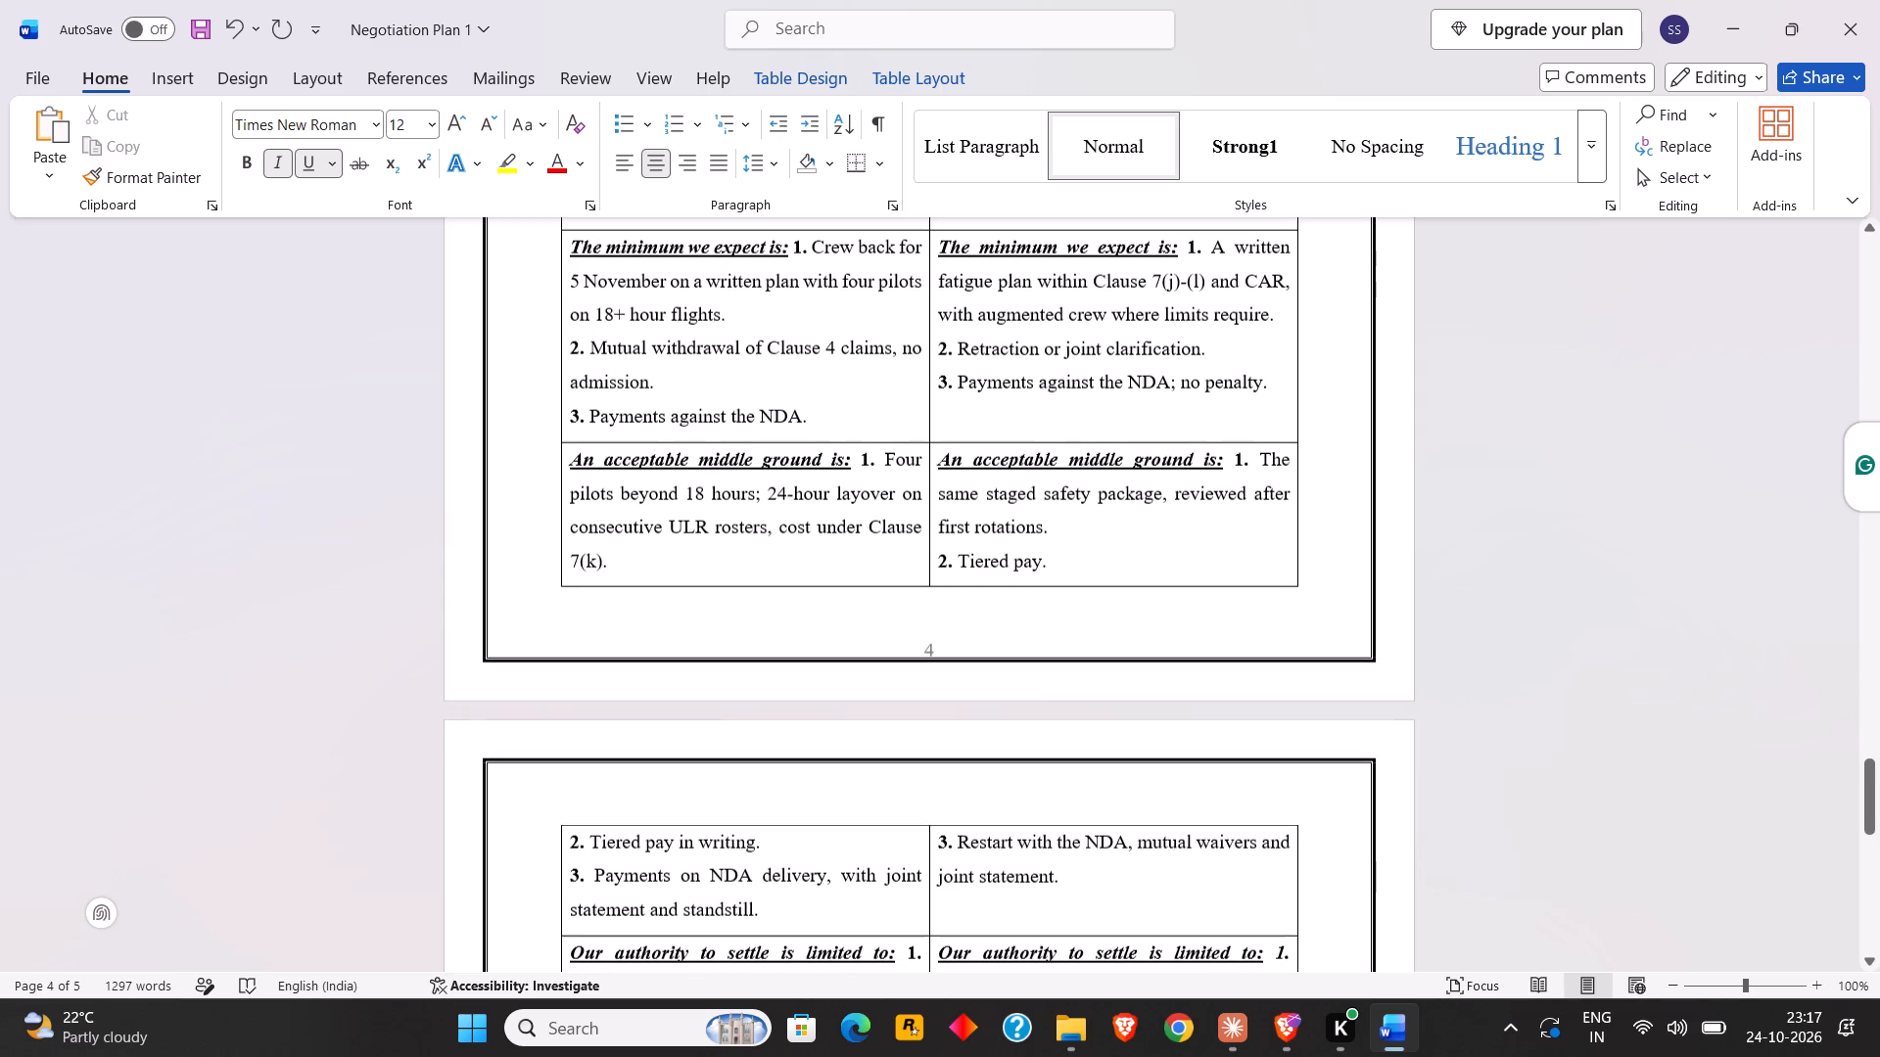
{"action": "scroll", "coordinate": [1184, 574], "scroll_direction": "down", "scroll_amount": 2}
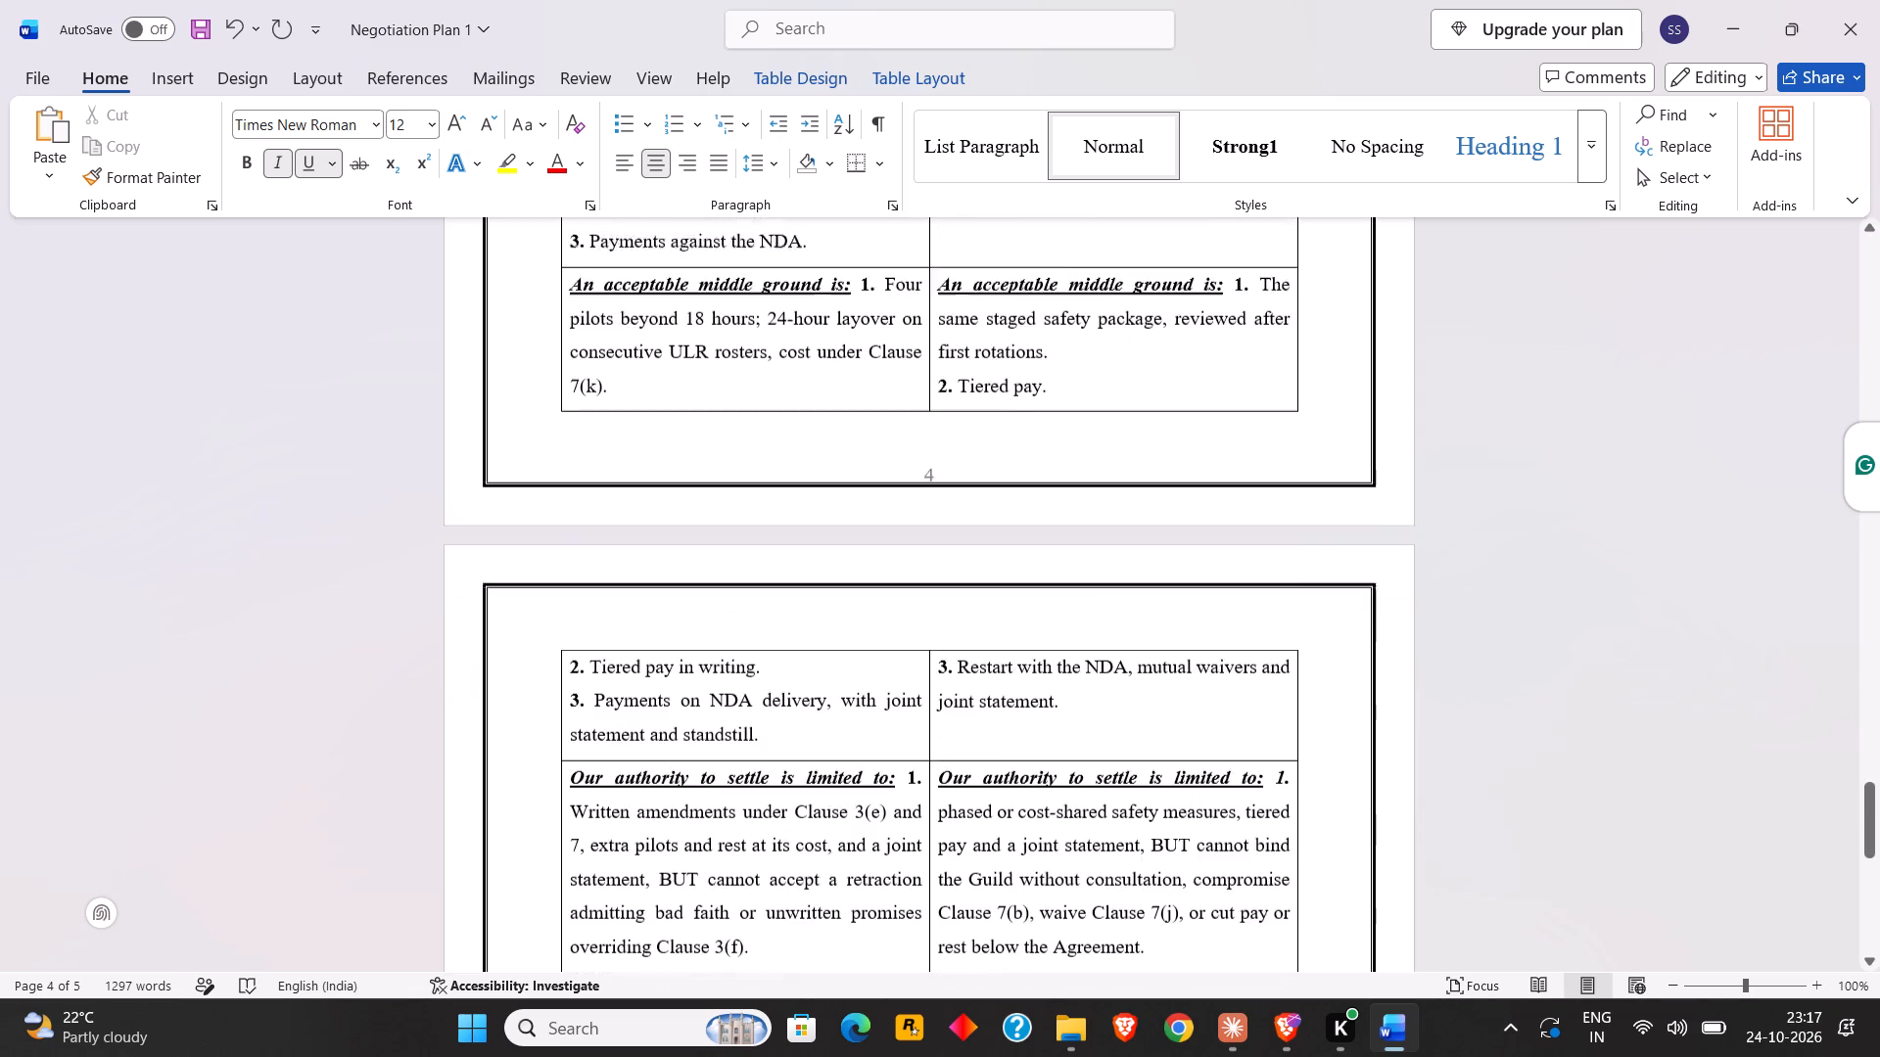
{"action": "scroll", "coordinate": [1184, 574], "scroll_direction": "down", "scroll_amount": 2}
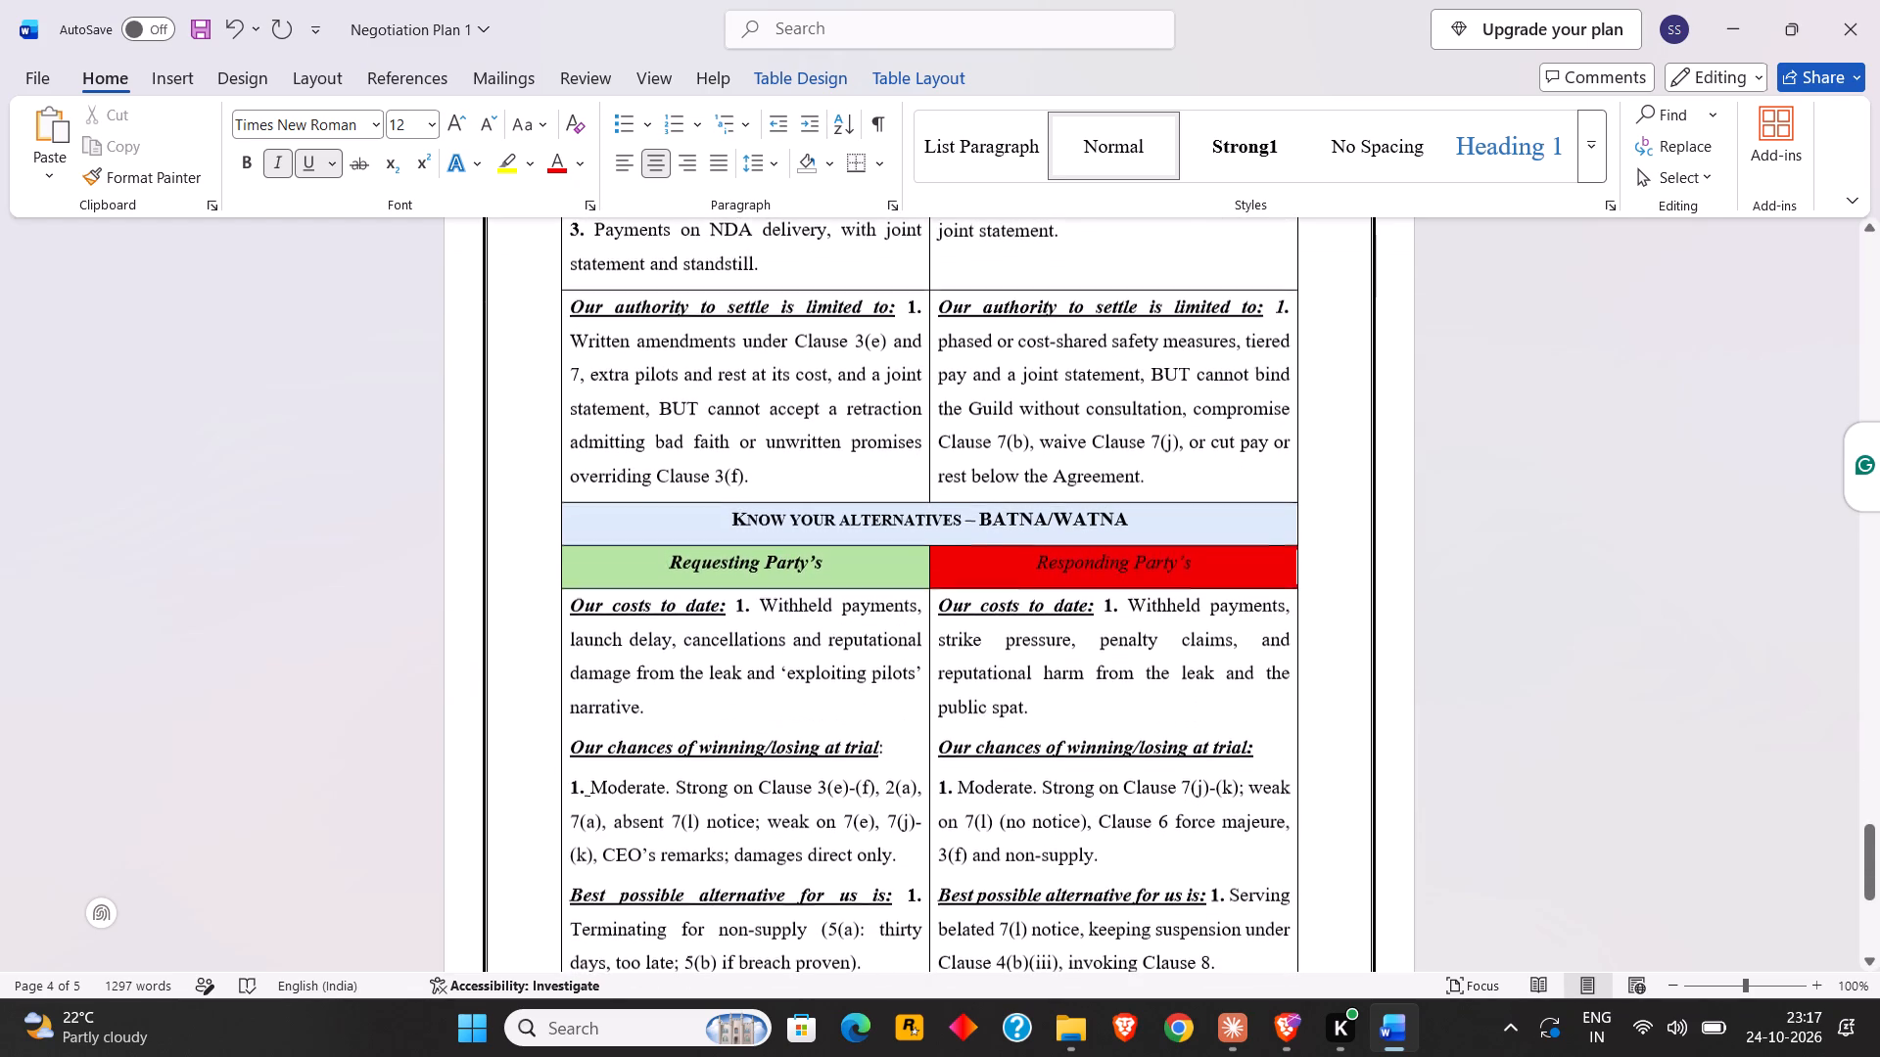
{"action": "triple_click", "coordinate": [1190, 557]}
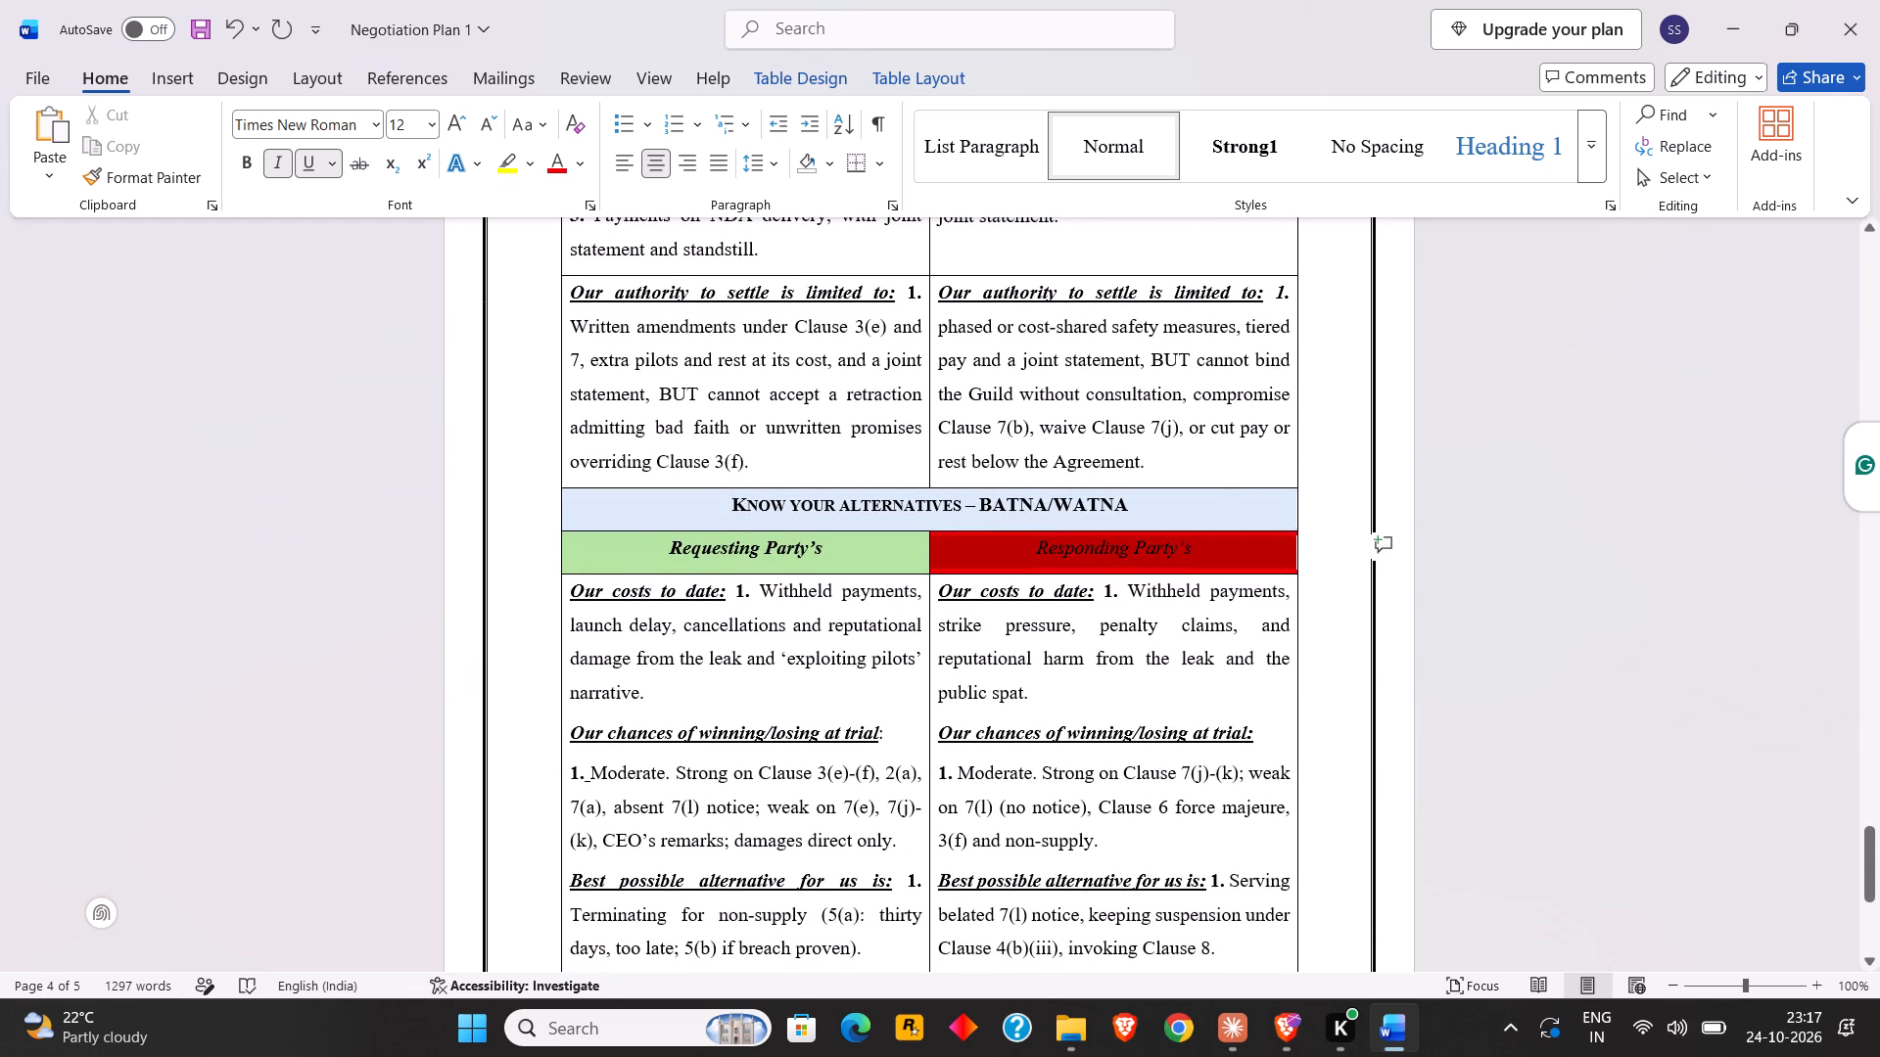
{"action": "key", "text": "ctrl+u"}
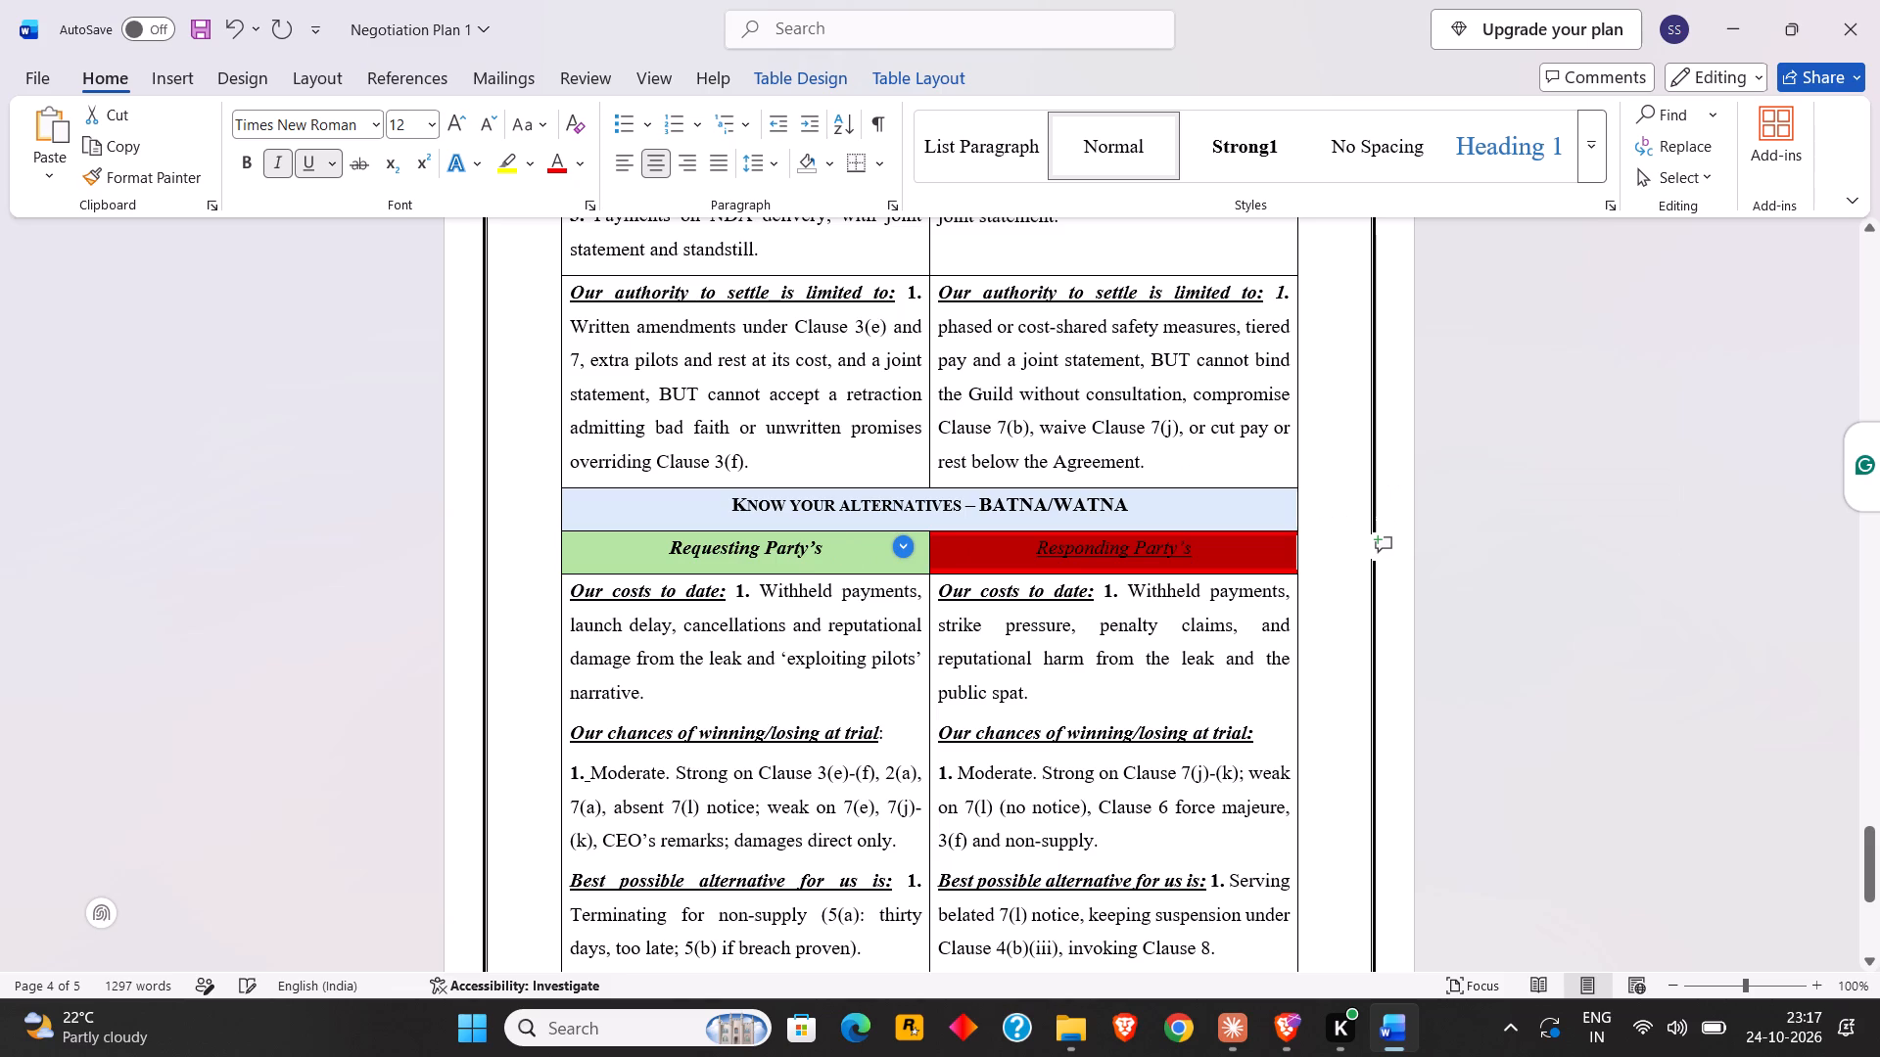
{"action": "triple_click", "coordinate": [790, 551]}
{"action": "key", "text": "ctrl+u"}
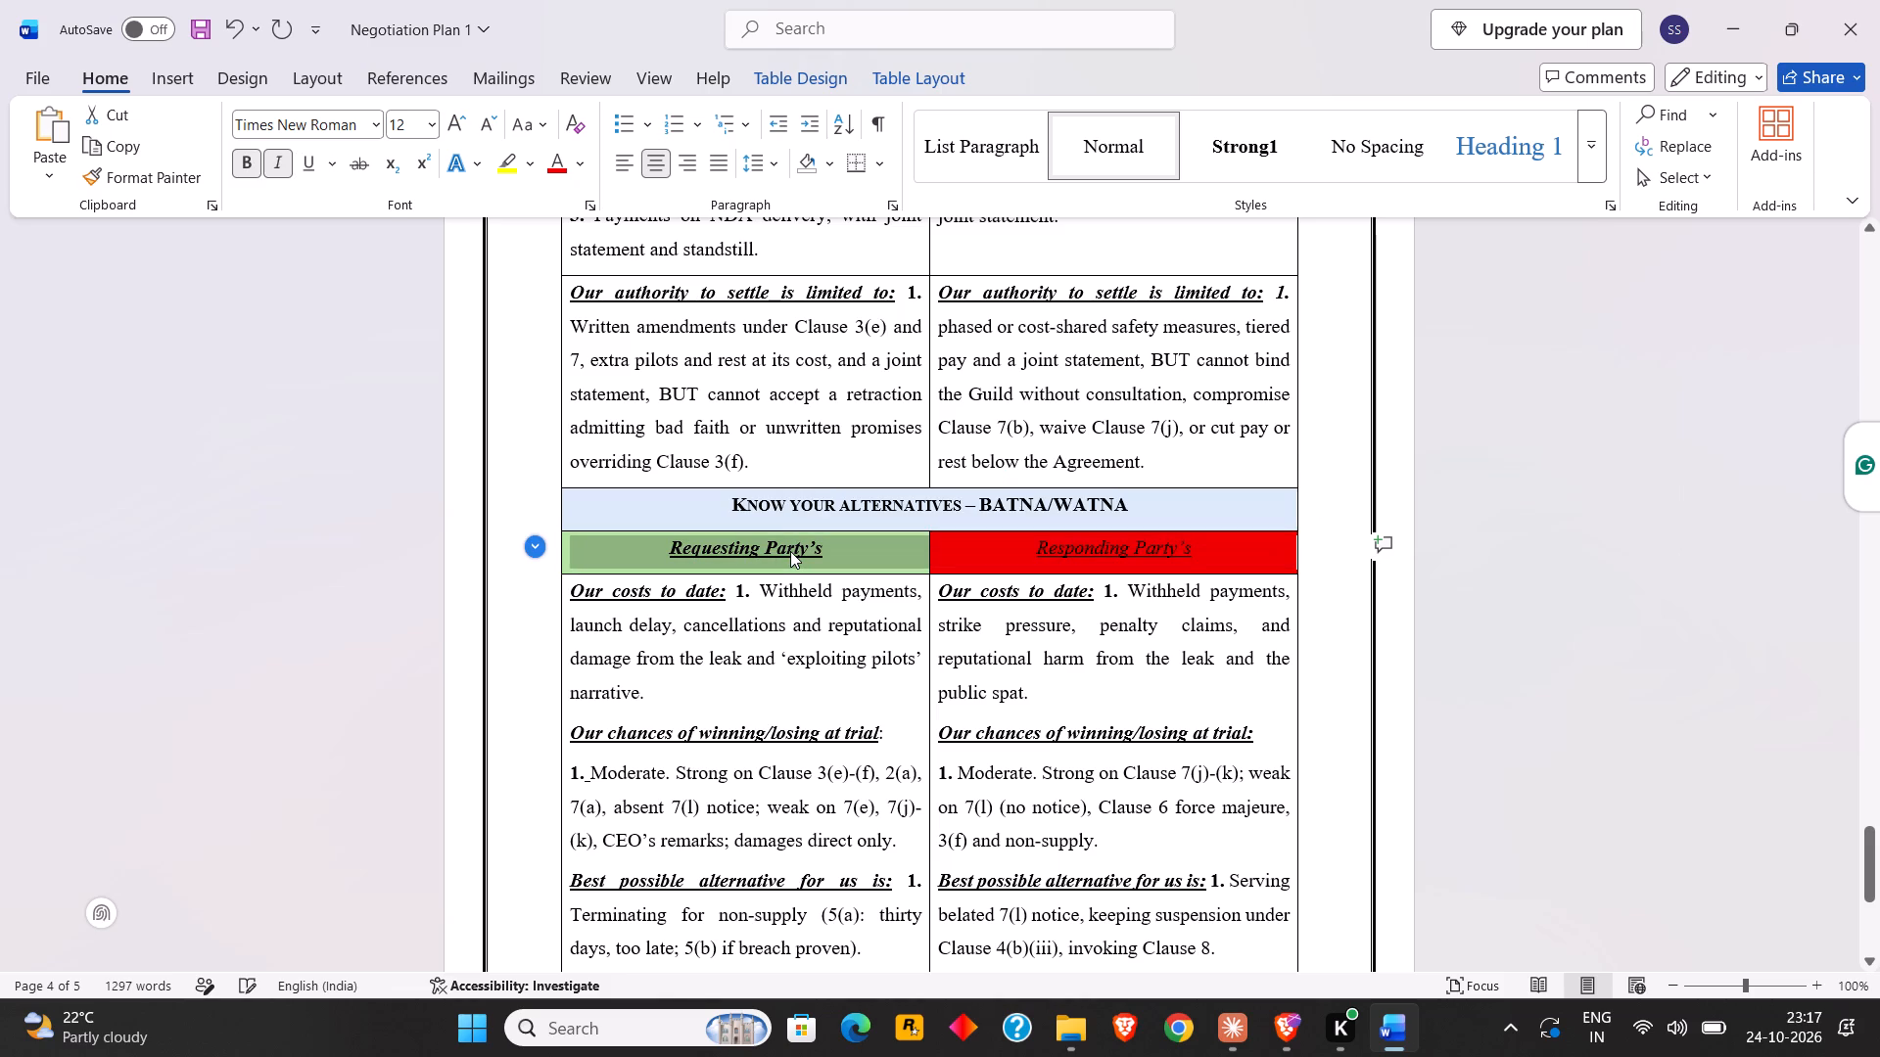
{"action": "left_click", "coordinate": [790, 551]}
Insert the Accent Bar 4 page number at the bottom of the page, replacing the plain footer number.
{"action": "scroll", "coordinate": [992, 711], "scroll_direction": "down", "scroll_amount": 1}
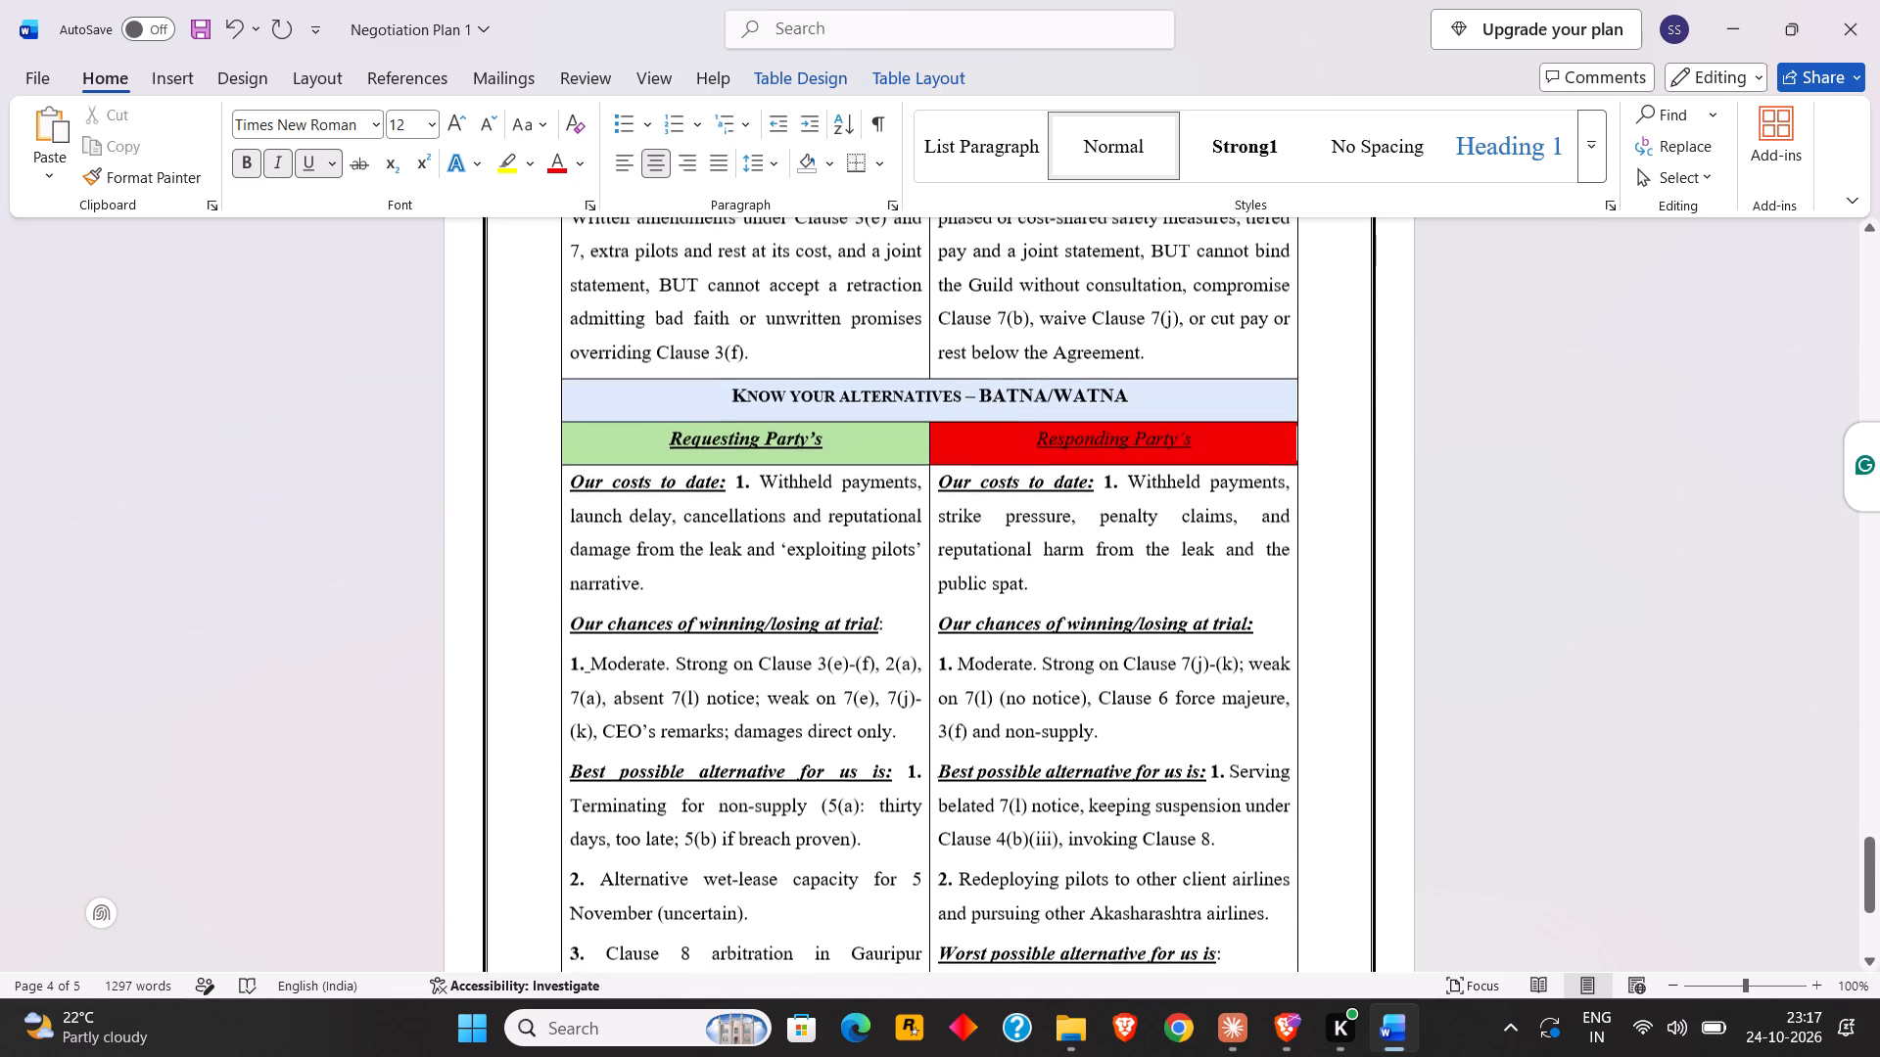
{"action": "scroll", "coordinate": [992, 711], "scroll_direction": "down", "scroll_amount": 2}
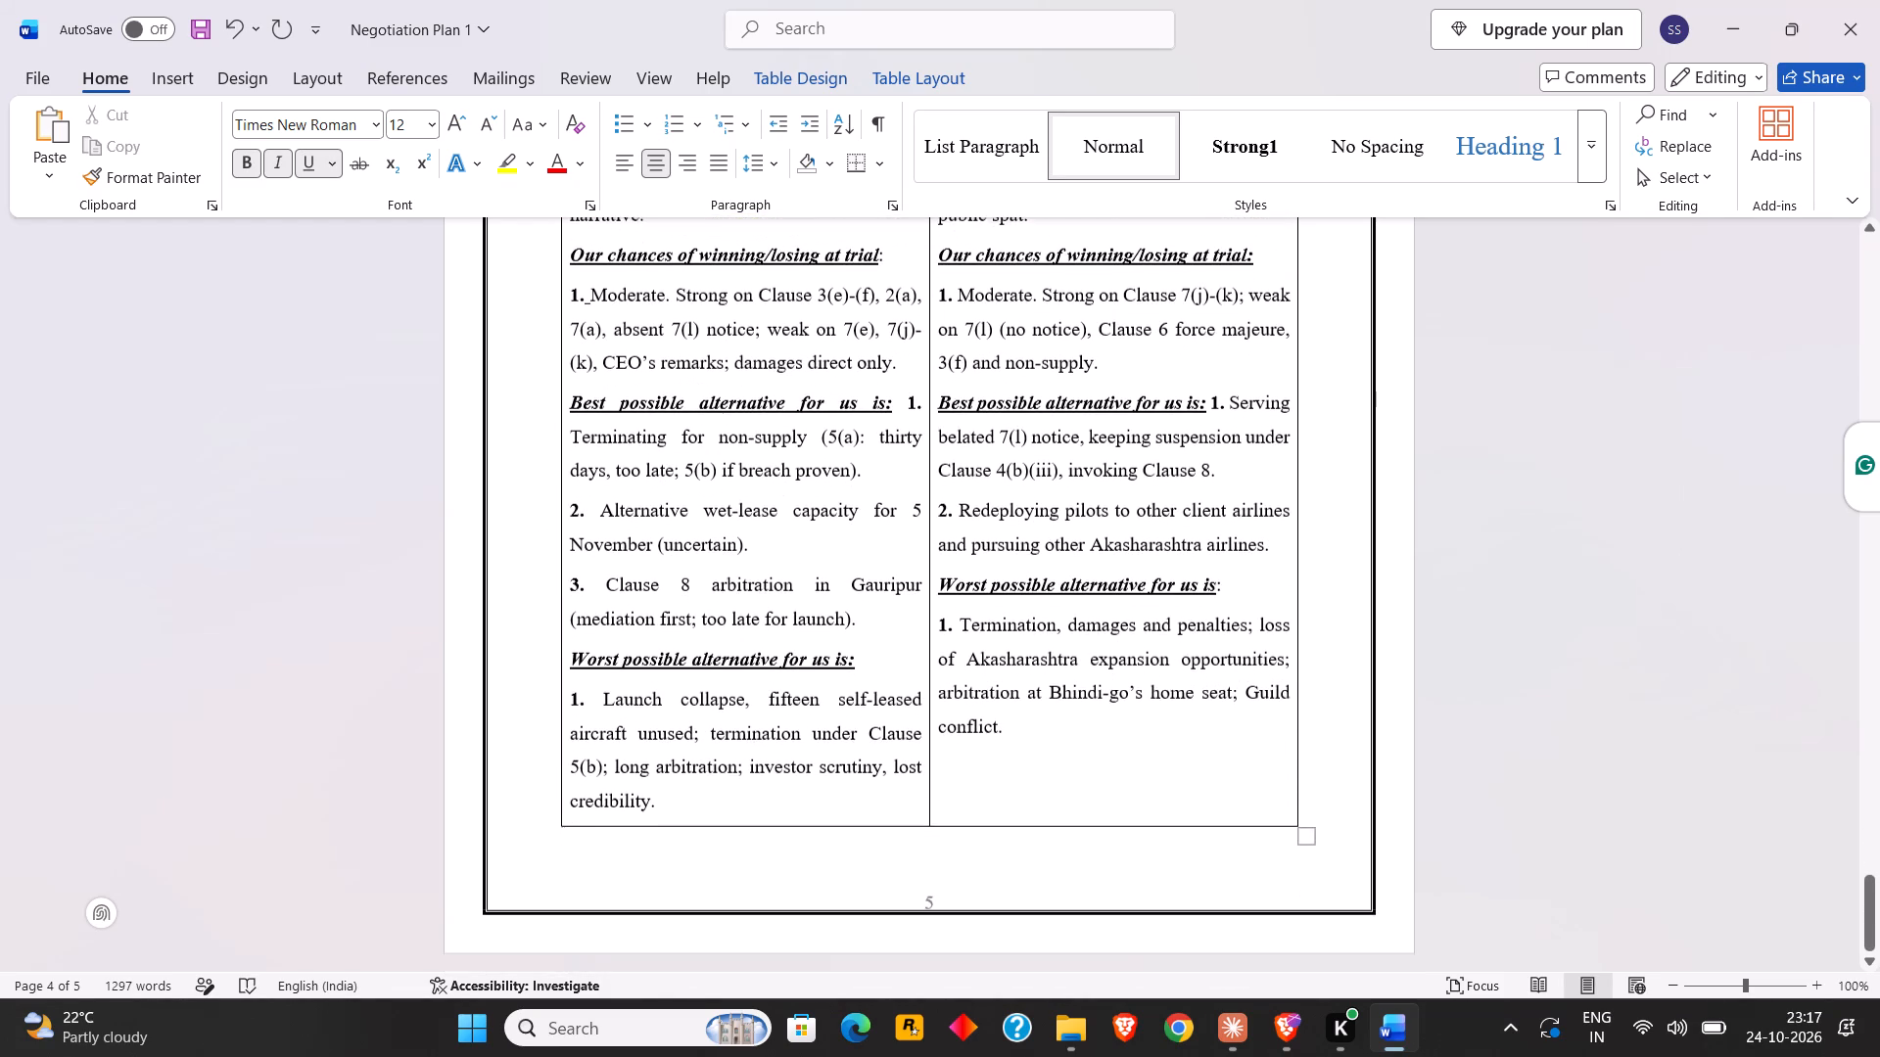
{"action": "scroll", "coordinate": [992, 711], "scroll_direction": "down", "scroll_amount": 1}
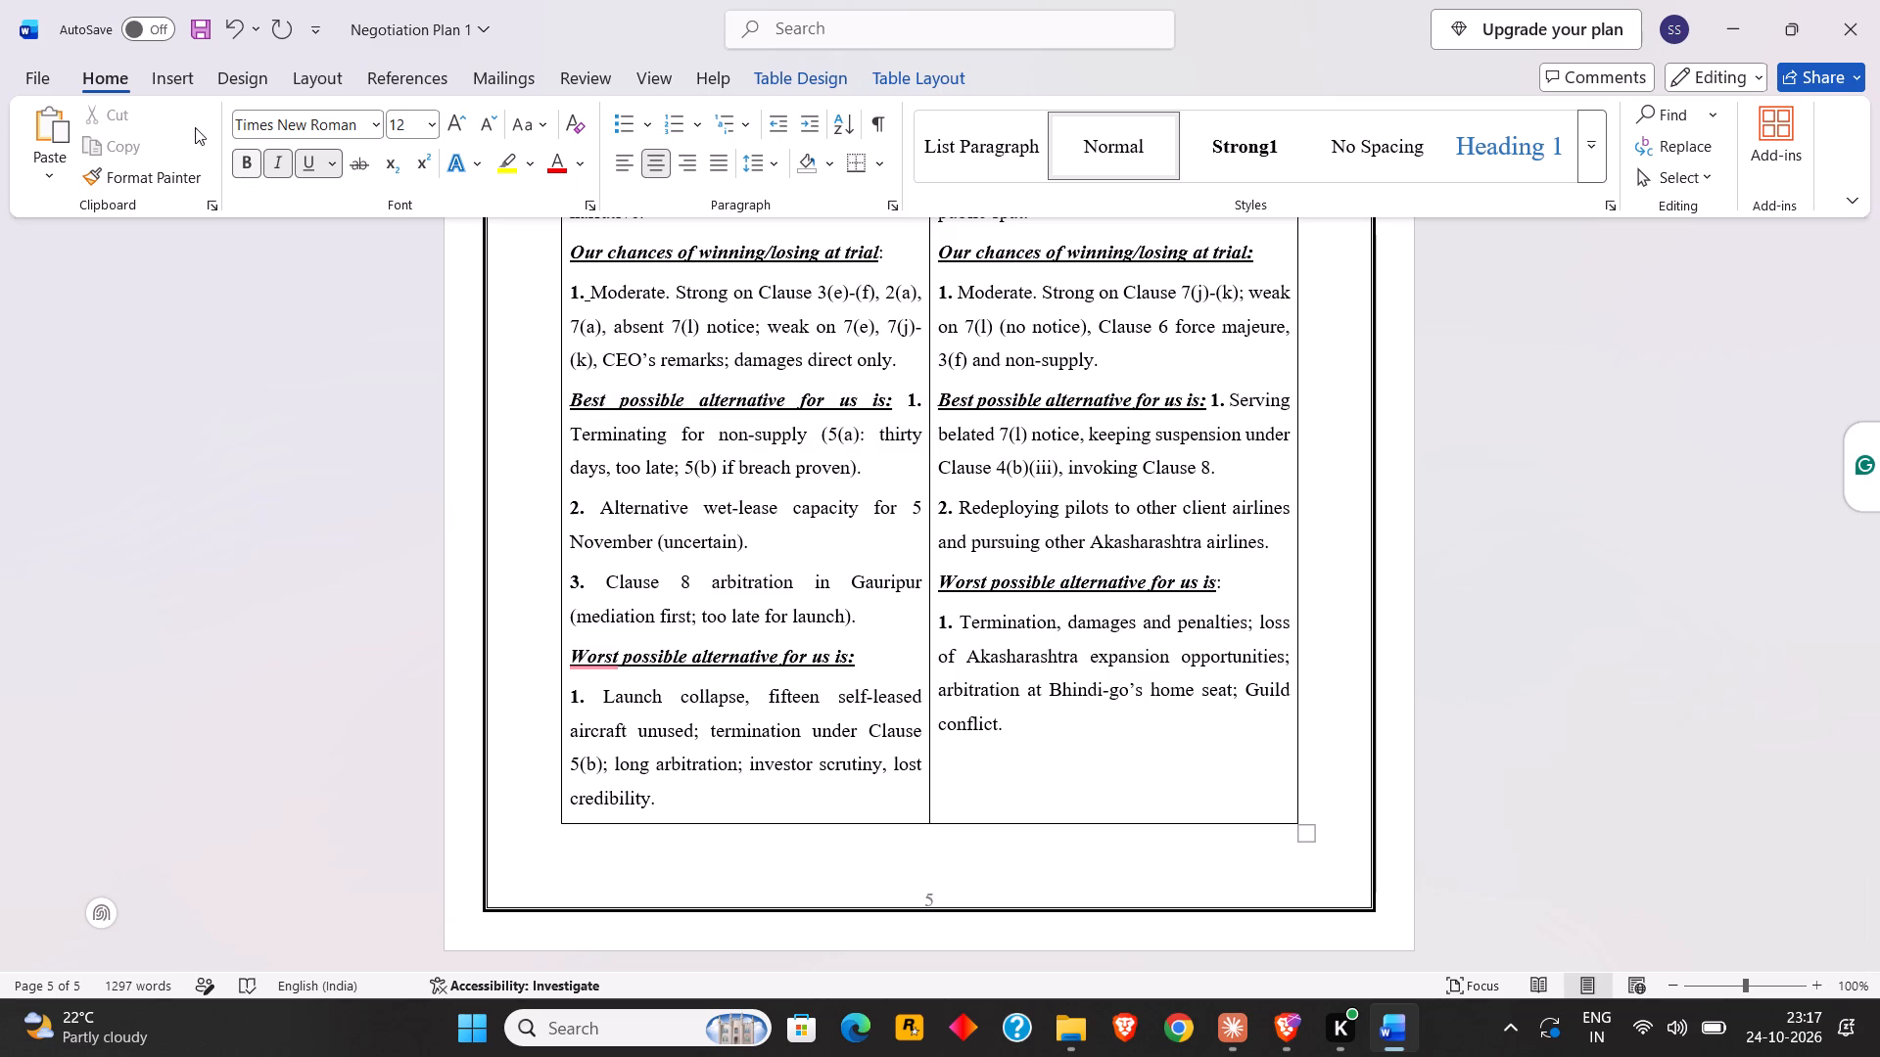
{"action": "left_click", "coordinate": [168, 95]}
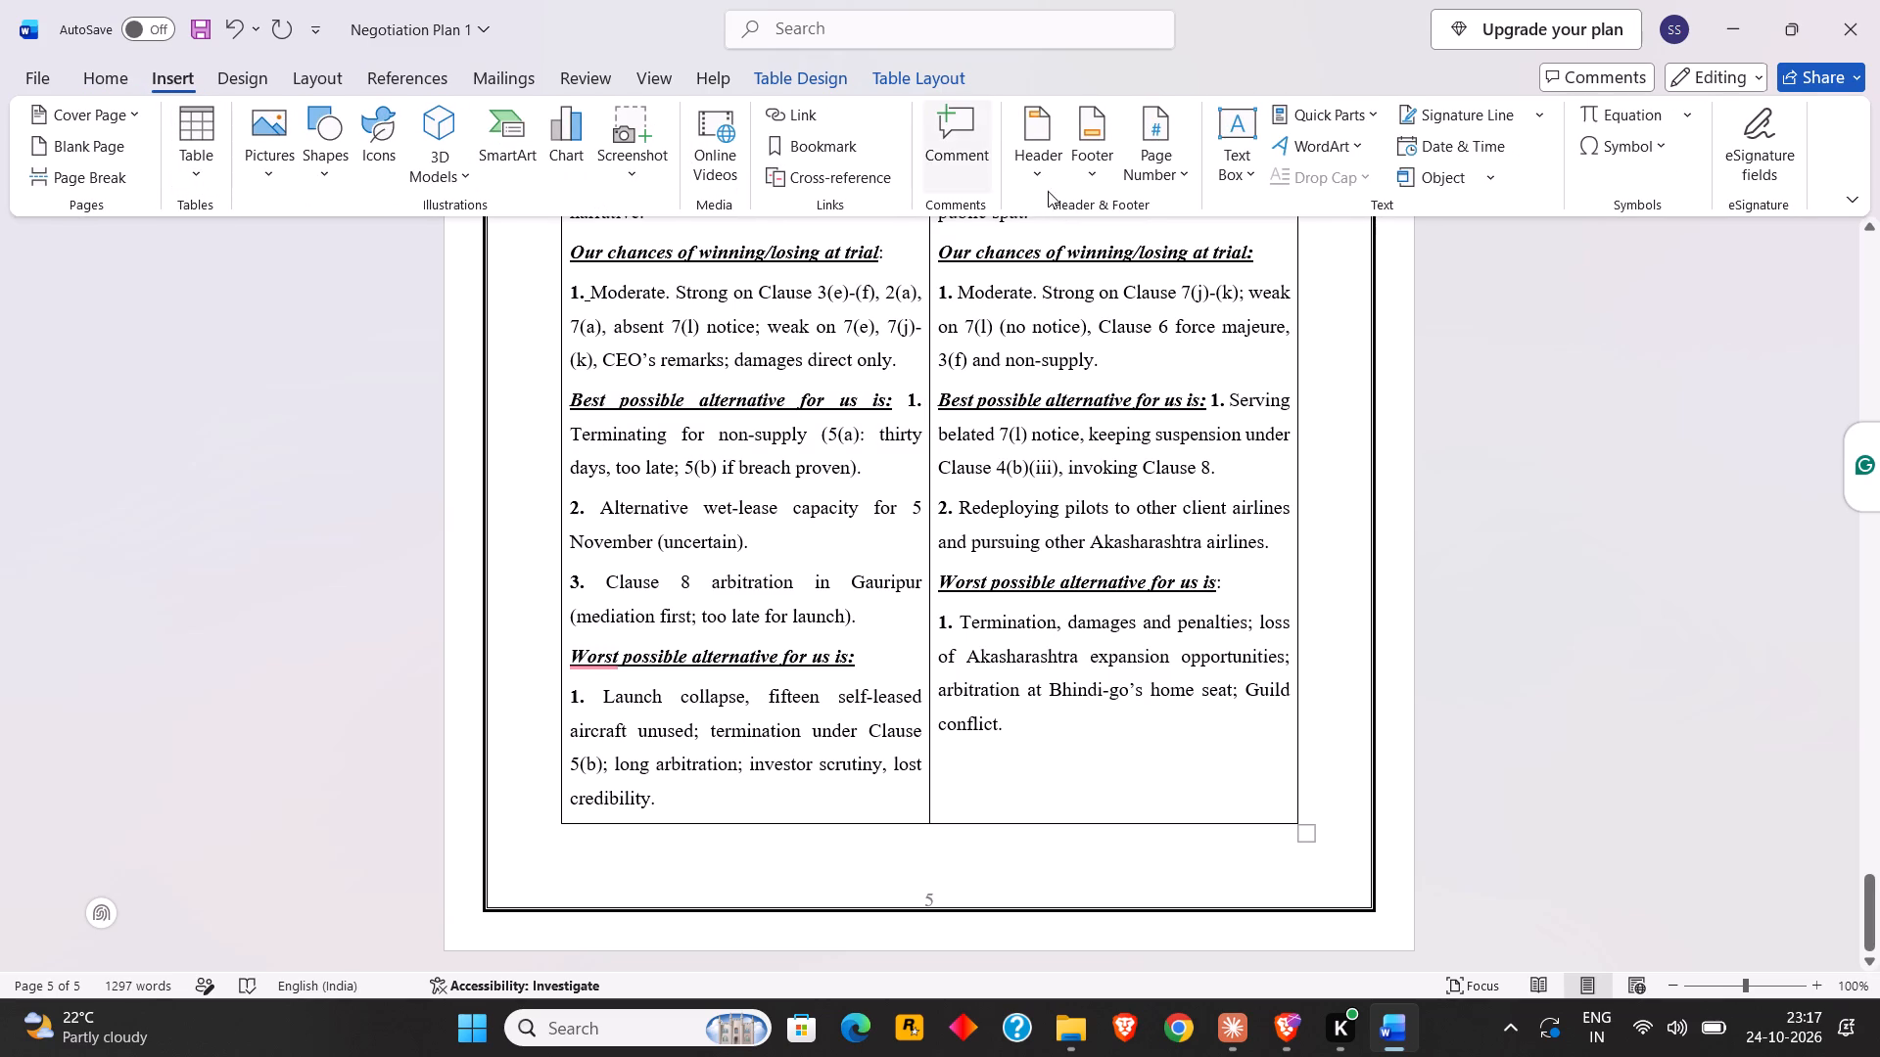
{"action": "left_click", "coordinate": [1142, 185]}
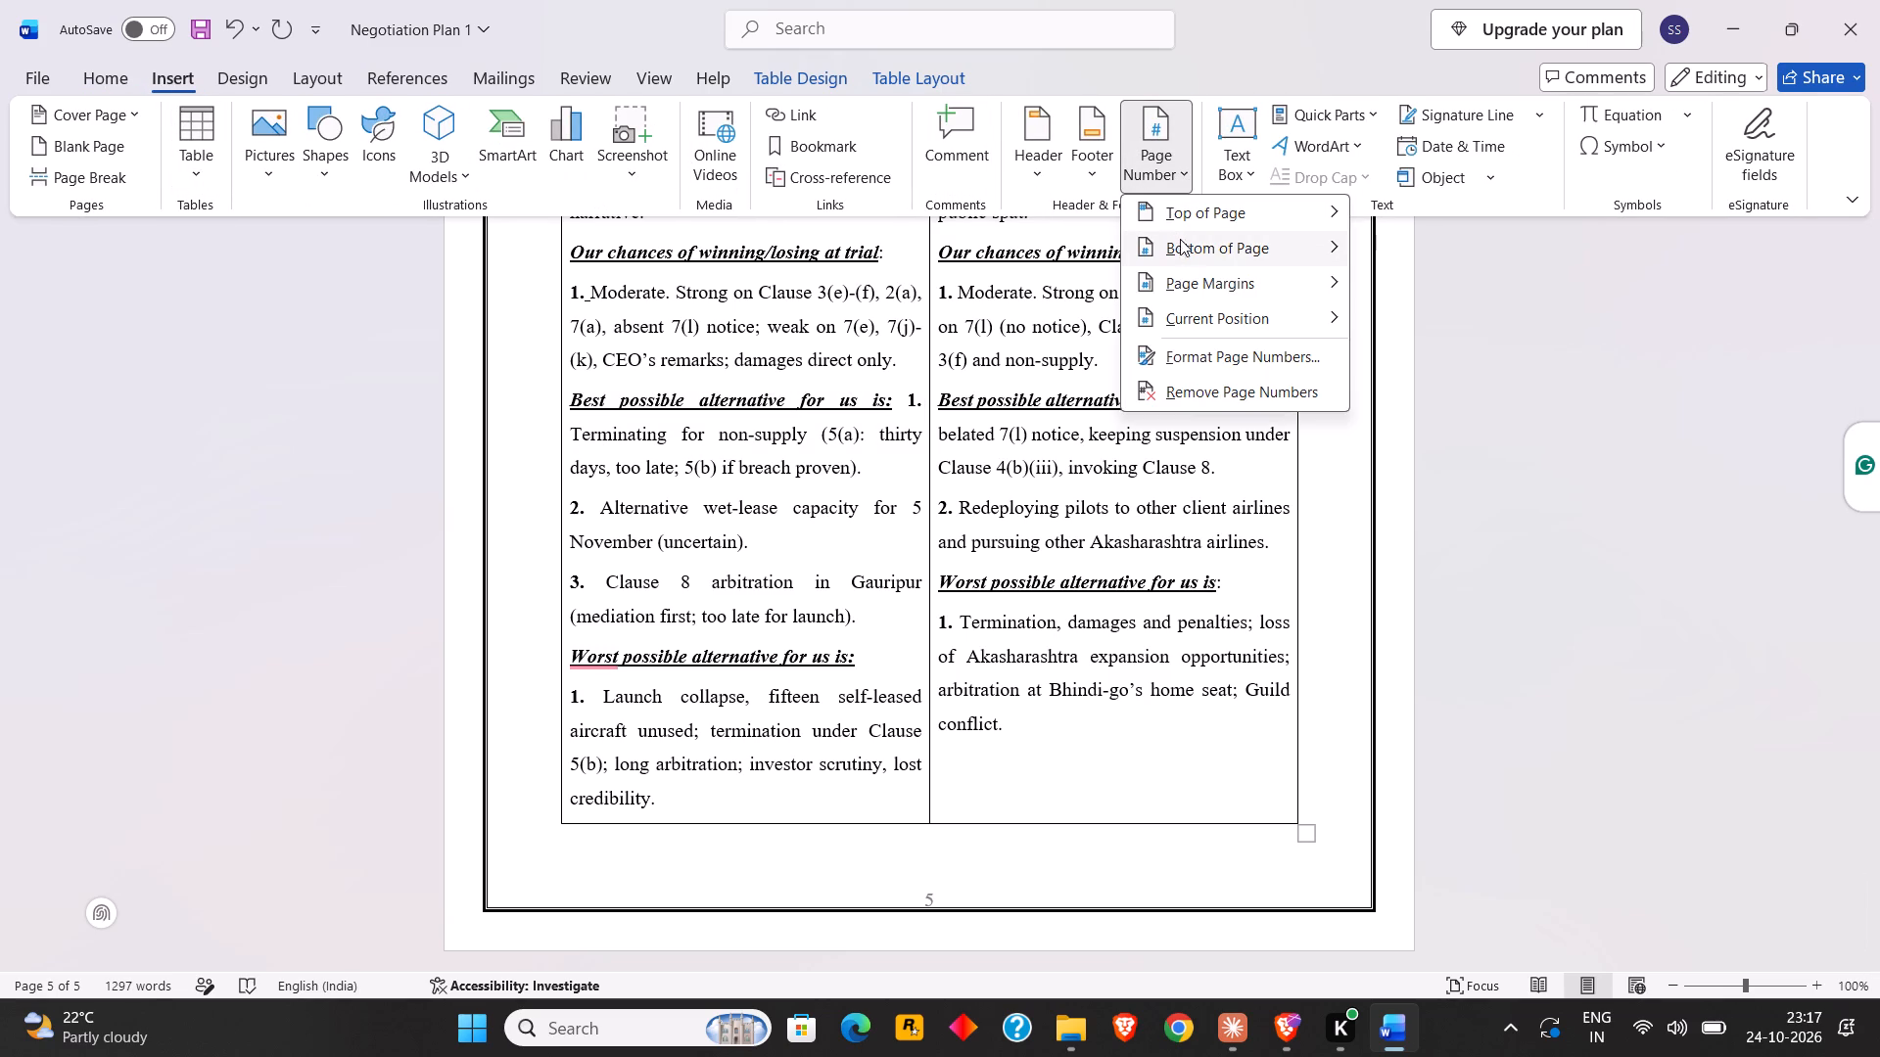
{"action": "scroll", "coordinate": [1514, 608], "scroll_direction": "down", "scroll_amount": 1}
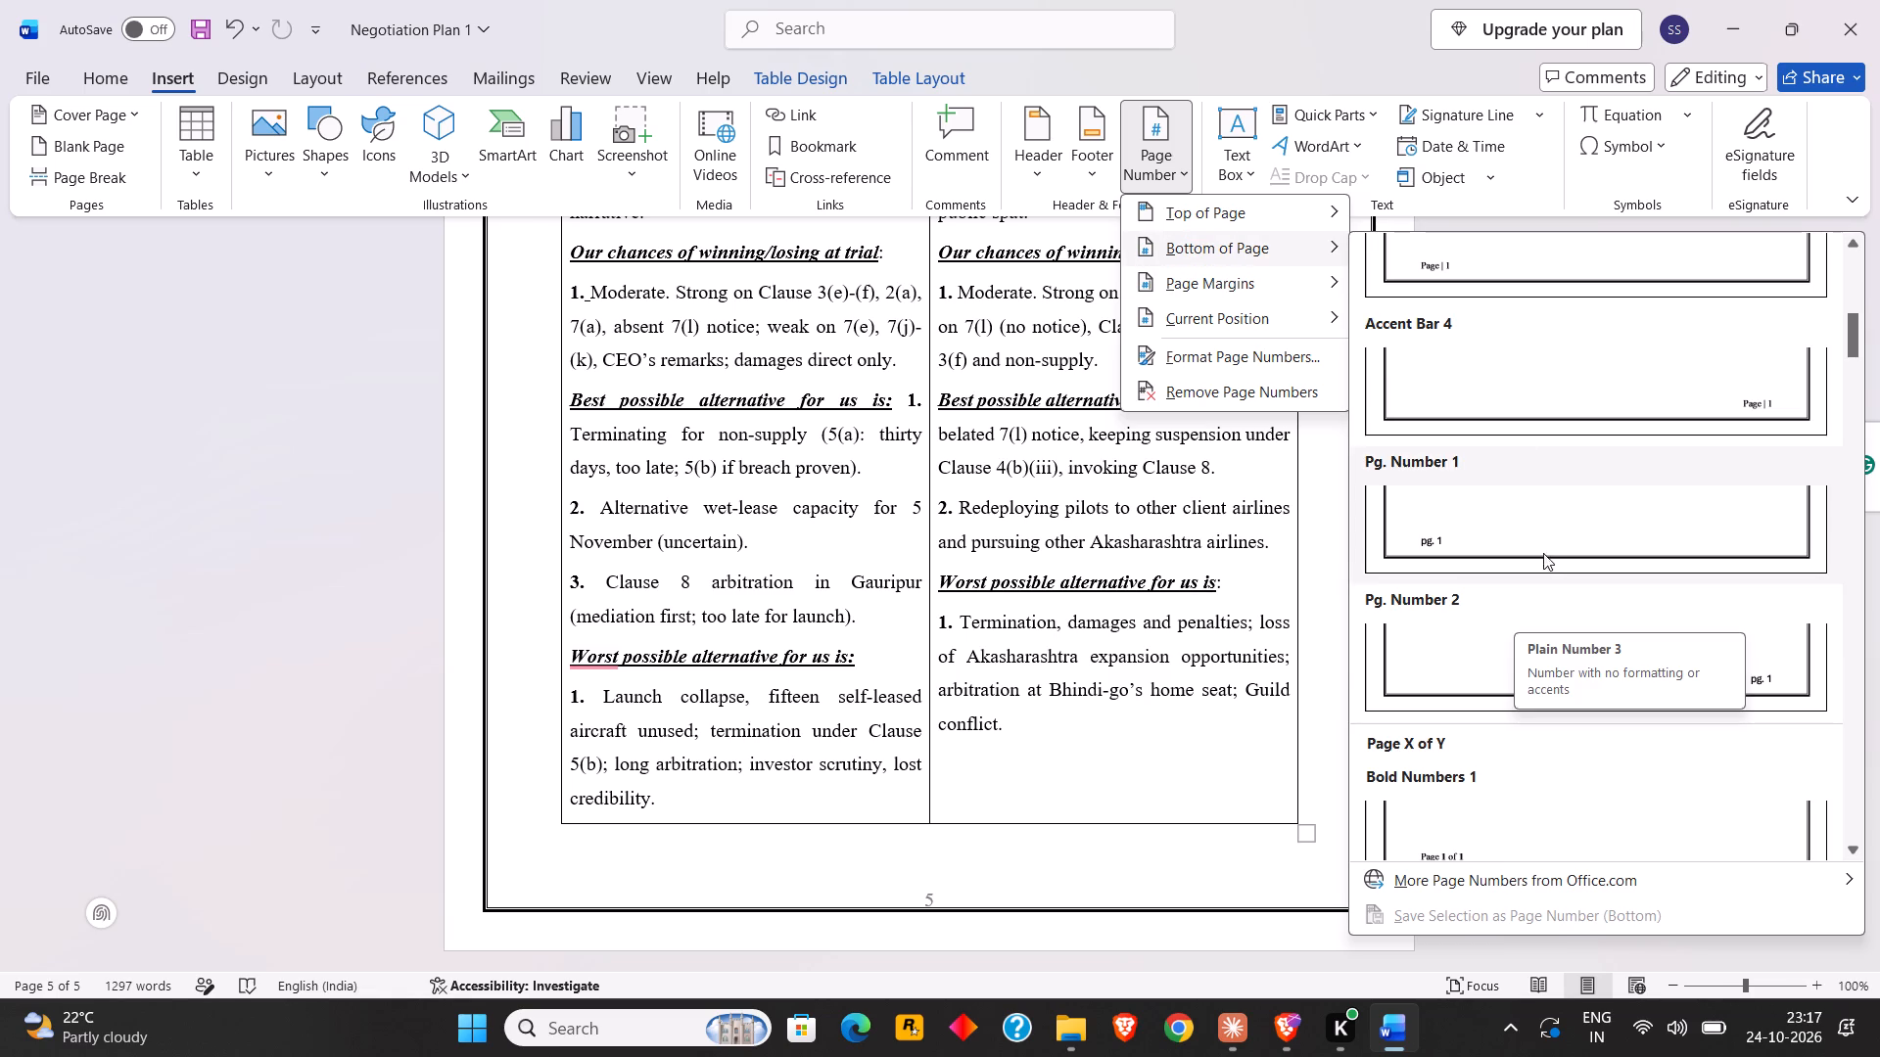
{"action": "scroll", "coordinate": [1511, 432], "scroll_direction": "up", "scroll_amount": 1}
{"action": "key", "text": "Down"}
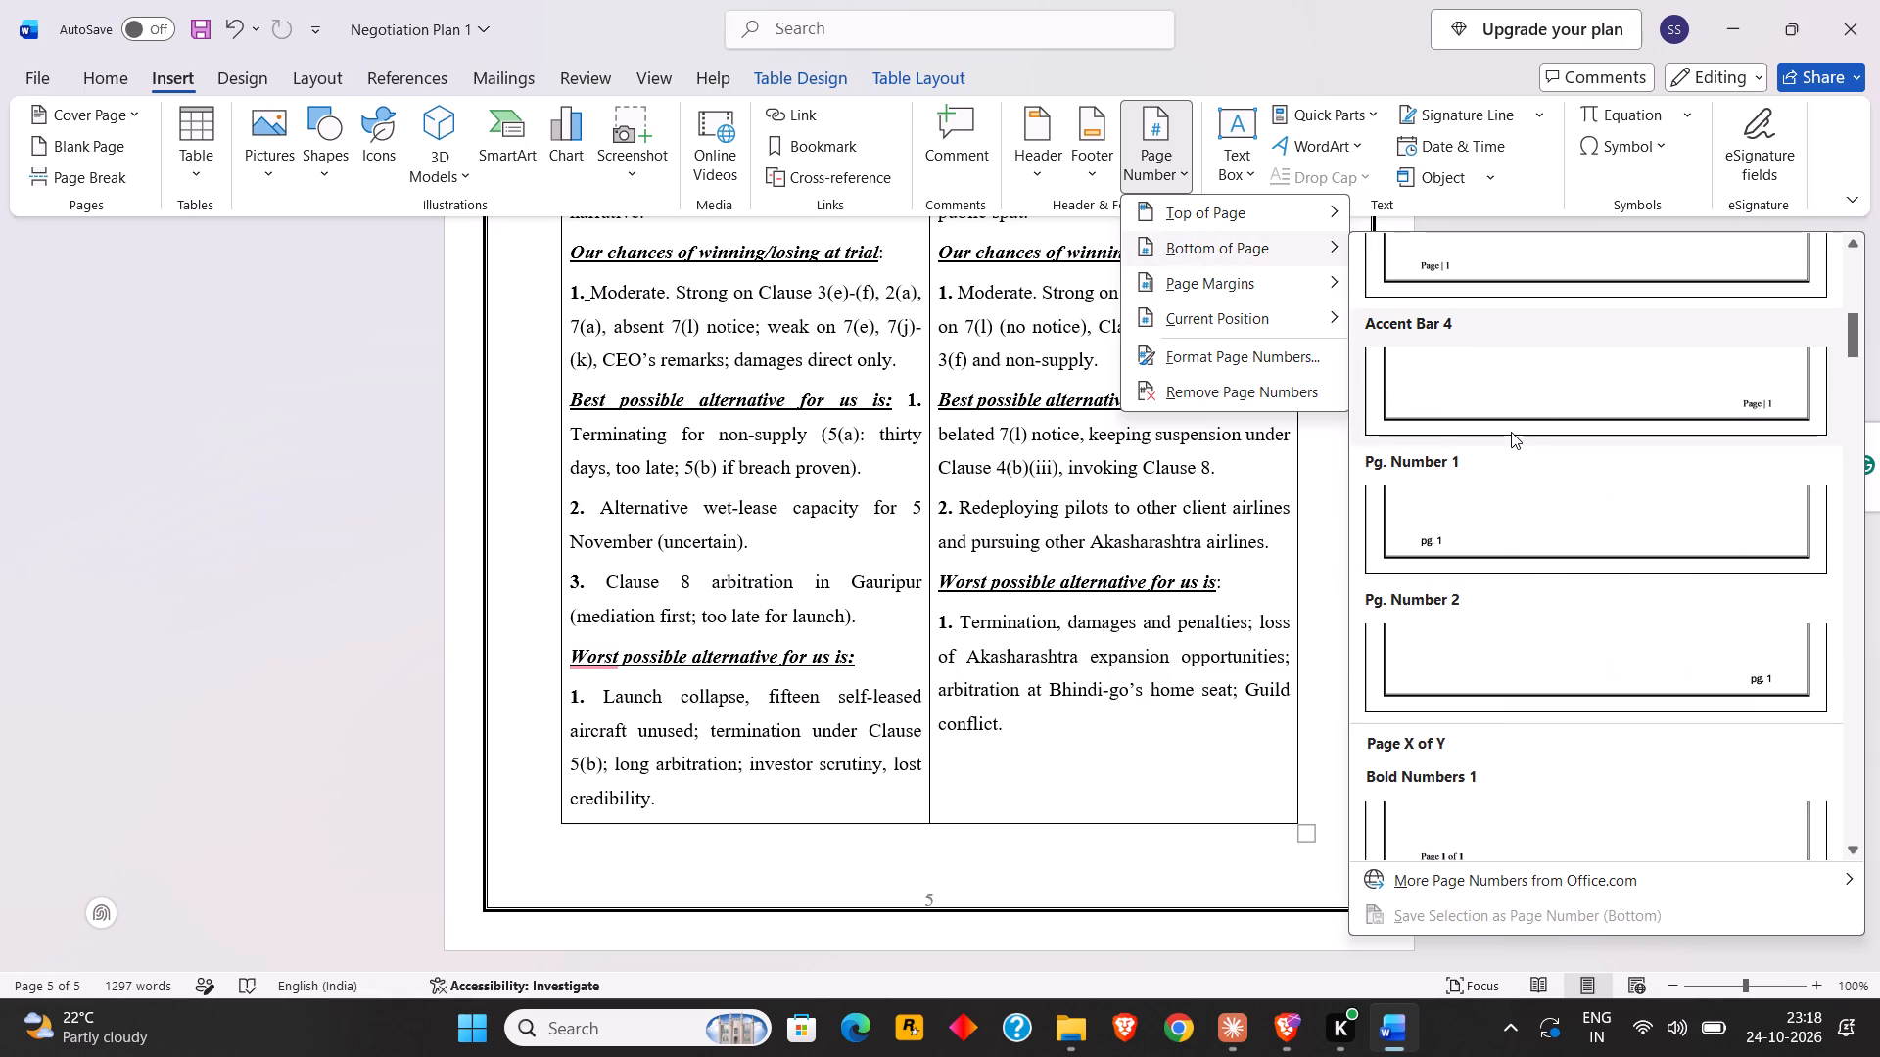
{"action": "key", "text": "Down"}
{"action": "key", "text": "Down"}
{"action": "key", "text": "Down"}
{"action": "key", "text": "Down"}
{"action": "key", "text": "Down"}
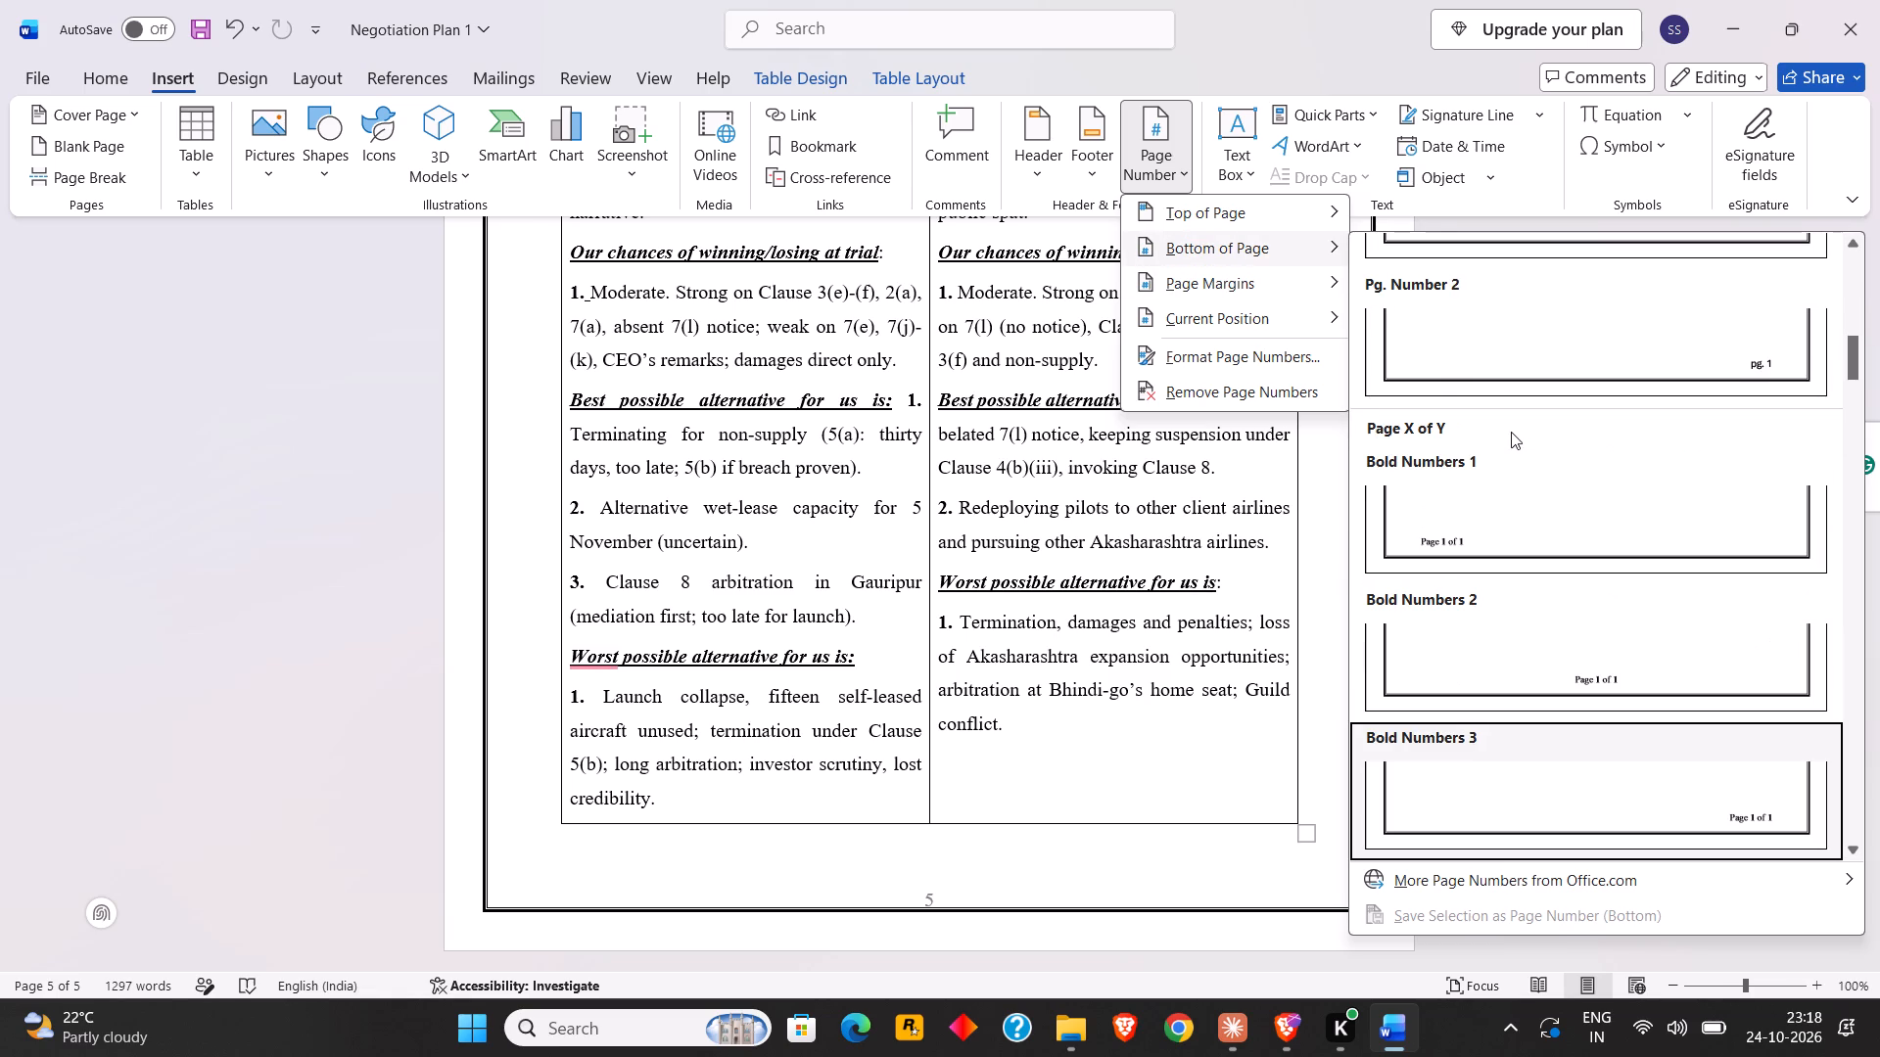
{"action": "key", "text": "Down"}
{"action": "key", "text": "Up"}
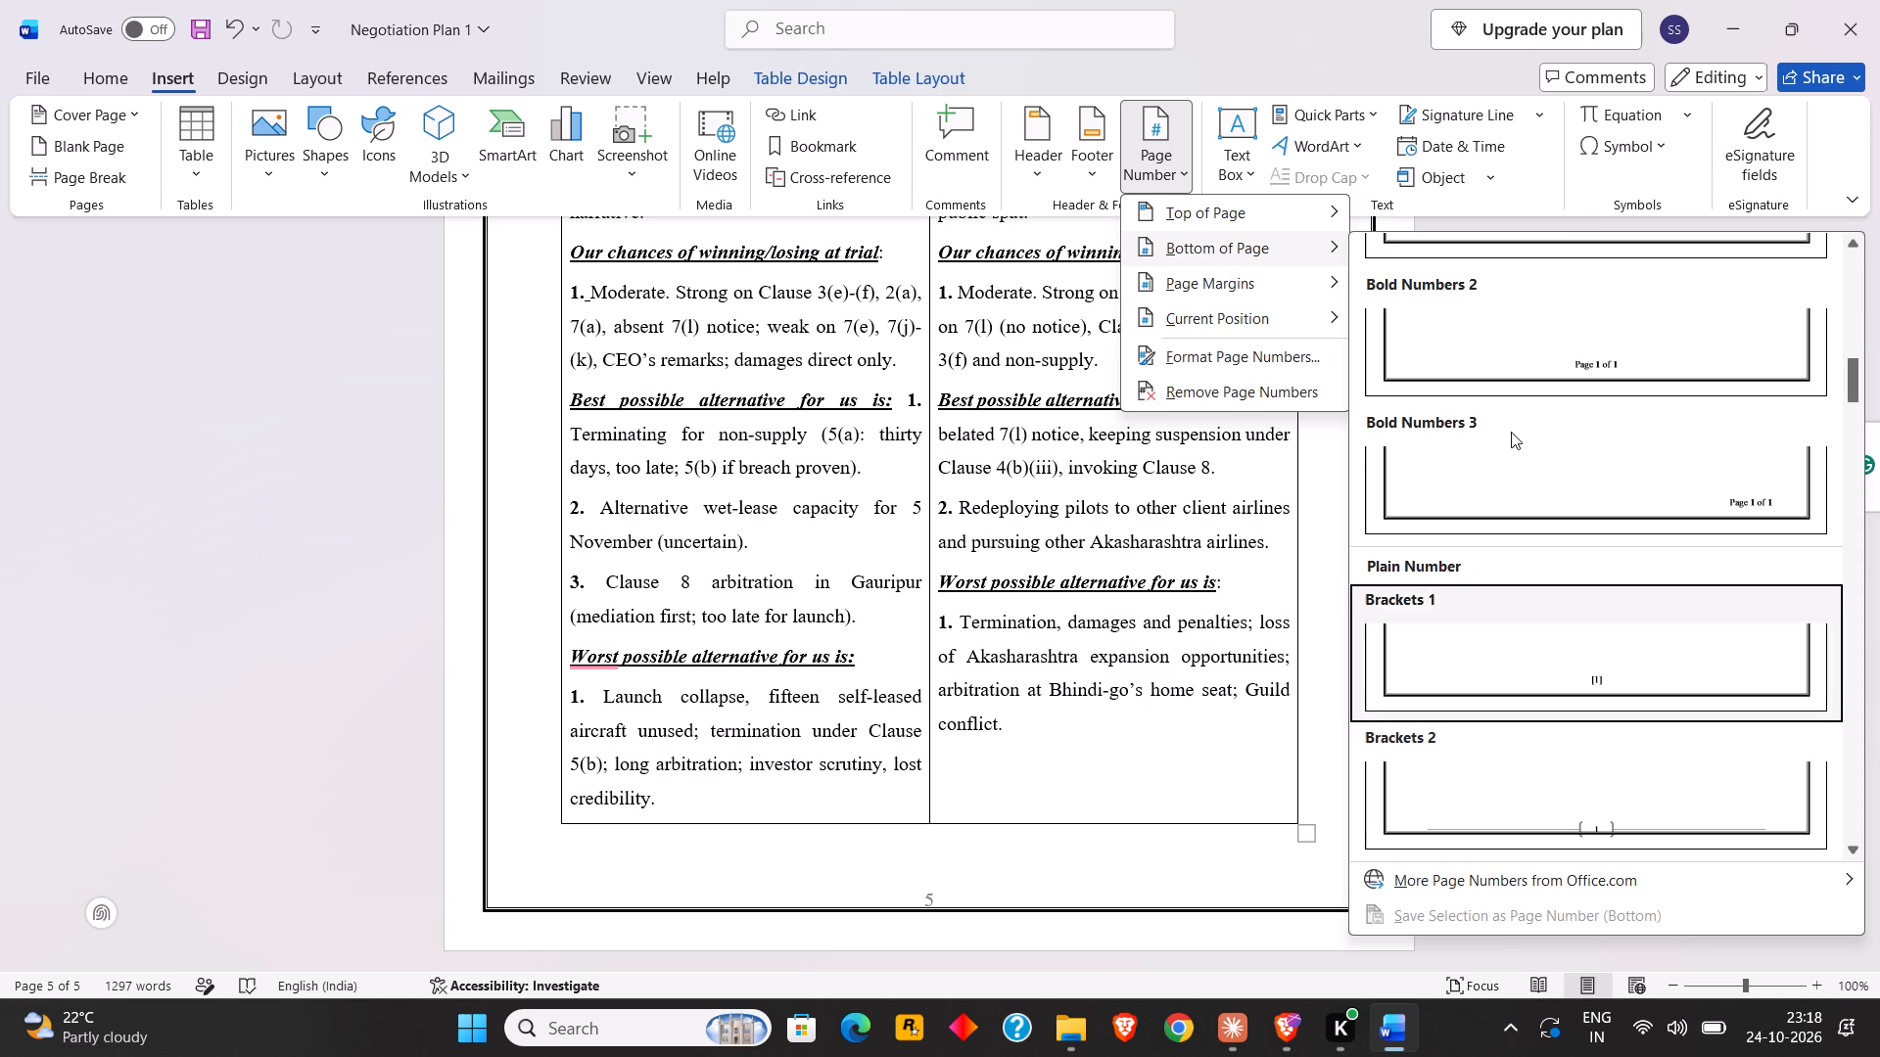
{"action": "key", "text": "Up"}
{"action": "key", "text": "Up"}
{"action": "key", "text": "Up"}
{"action": "key", "text": "Up"}
{"action": "key", "text": "Up"}
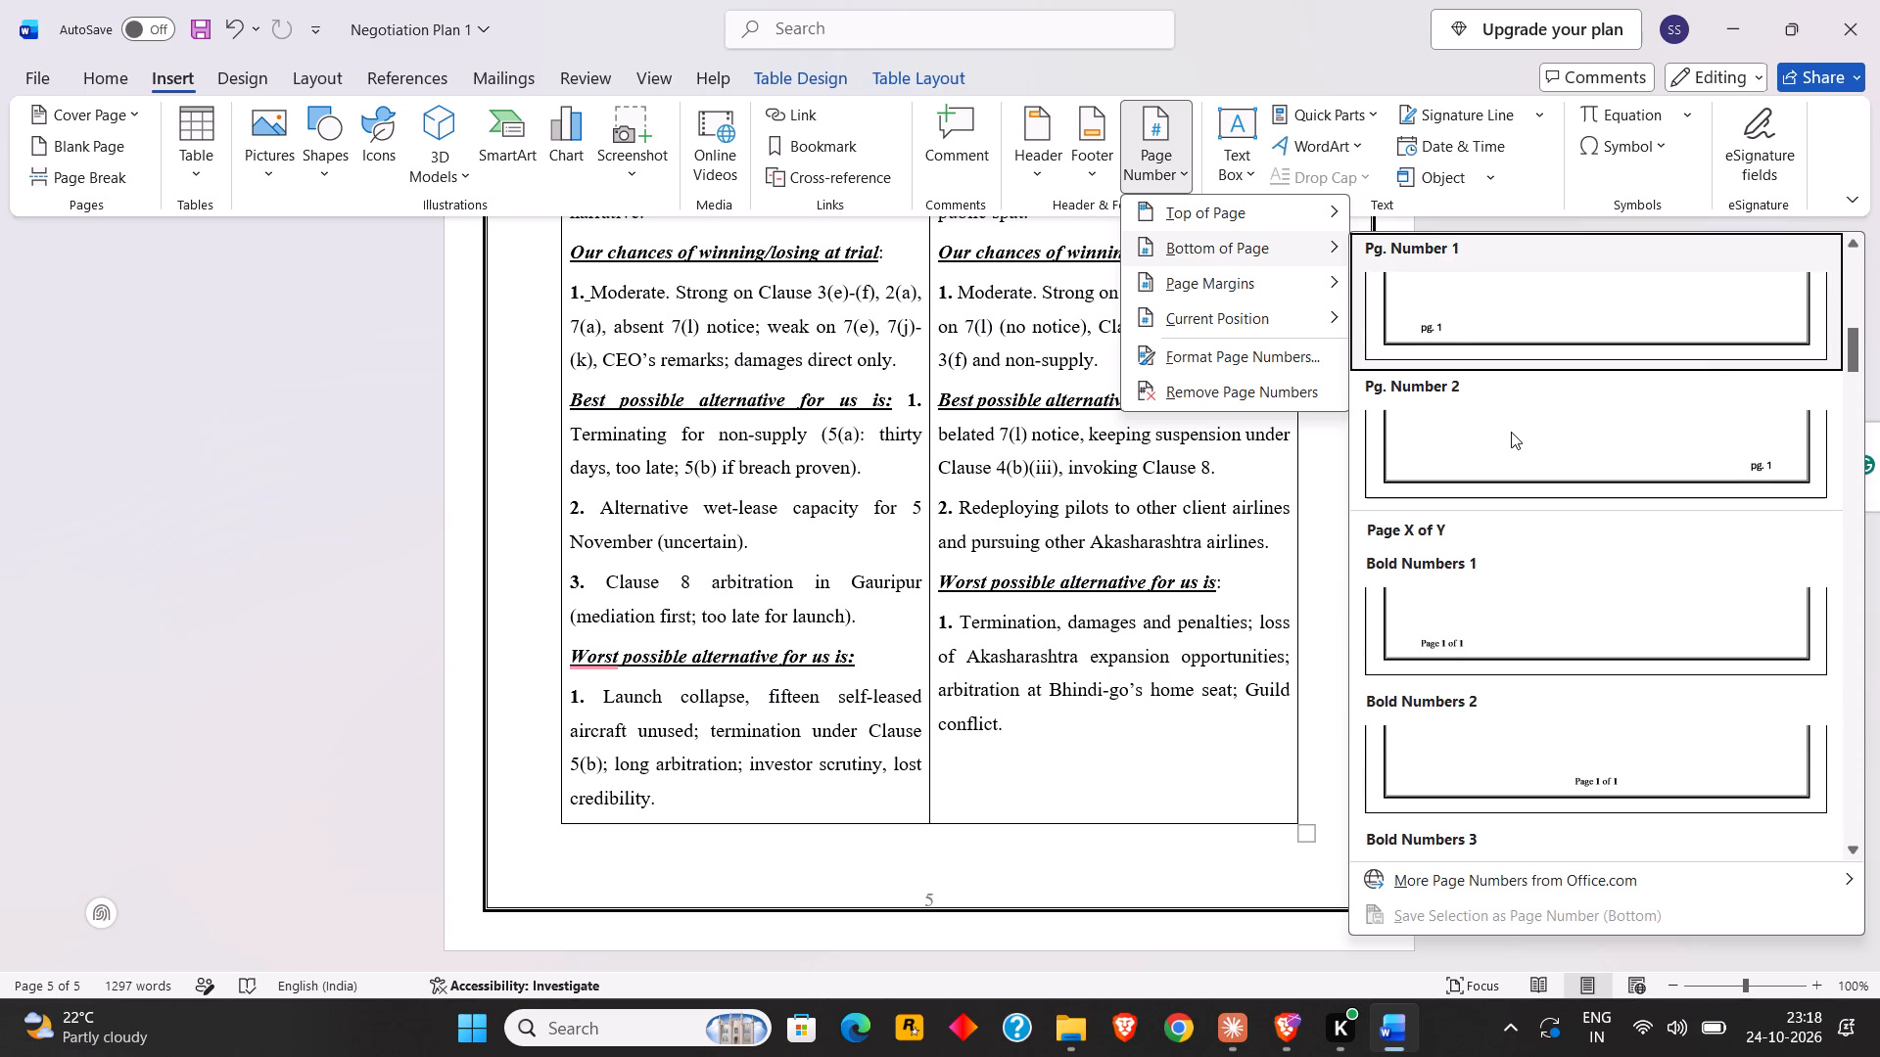
{"action": "key", "text": "Up"}
{"action": "key", "text": "Up"}
{"action": "key", "text": "Up"}
{"action": "key", "text": "Up"}
{"action": "key", "text": "Up"}
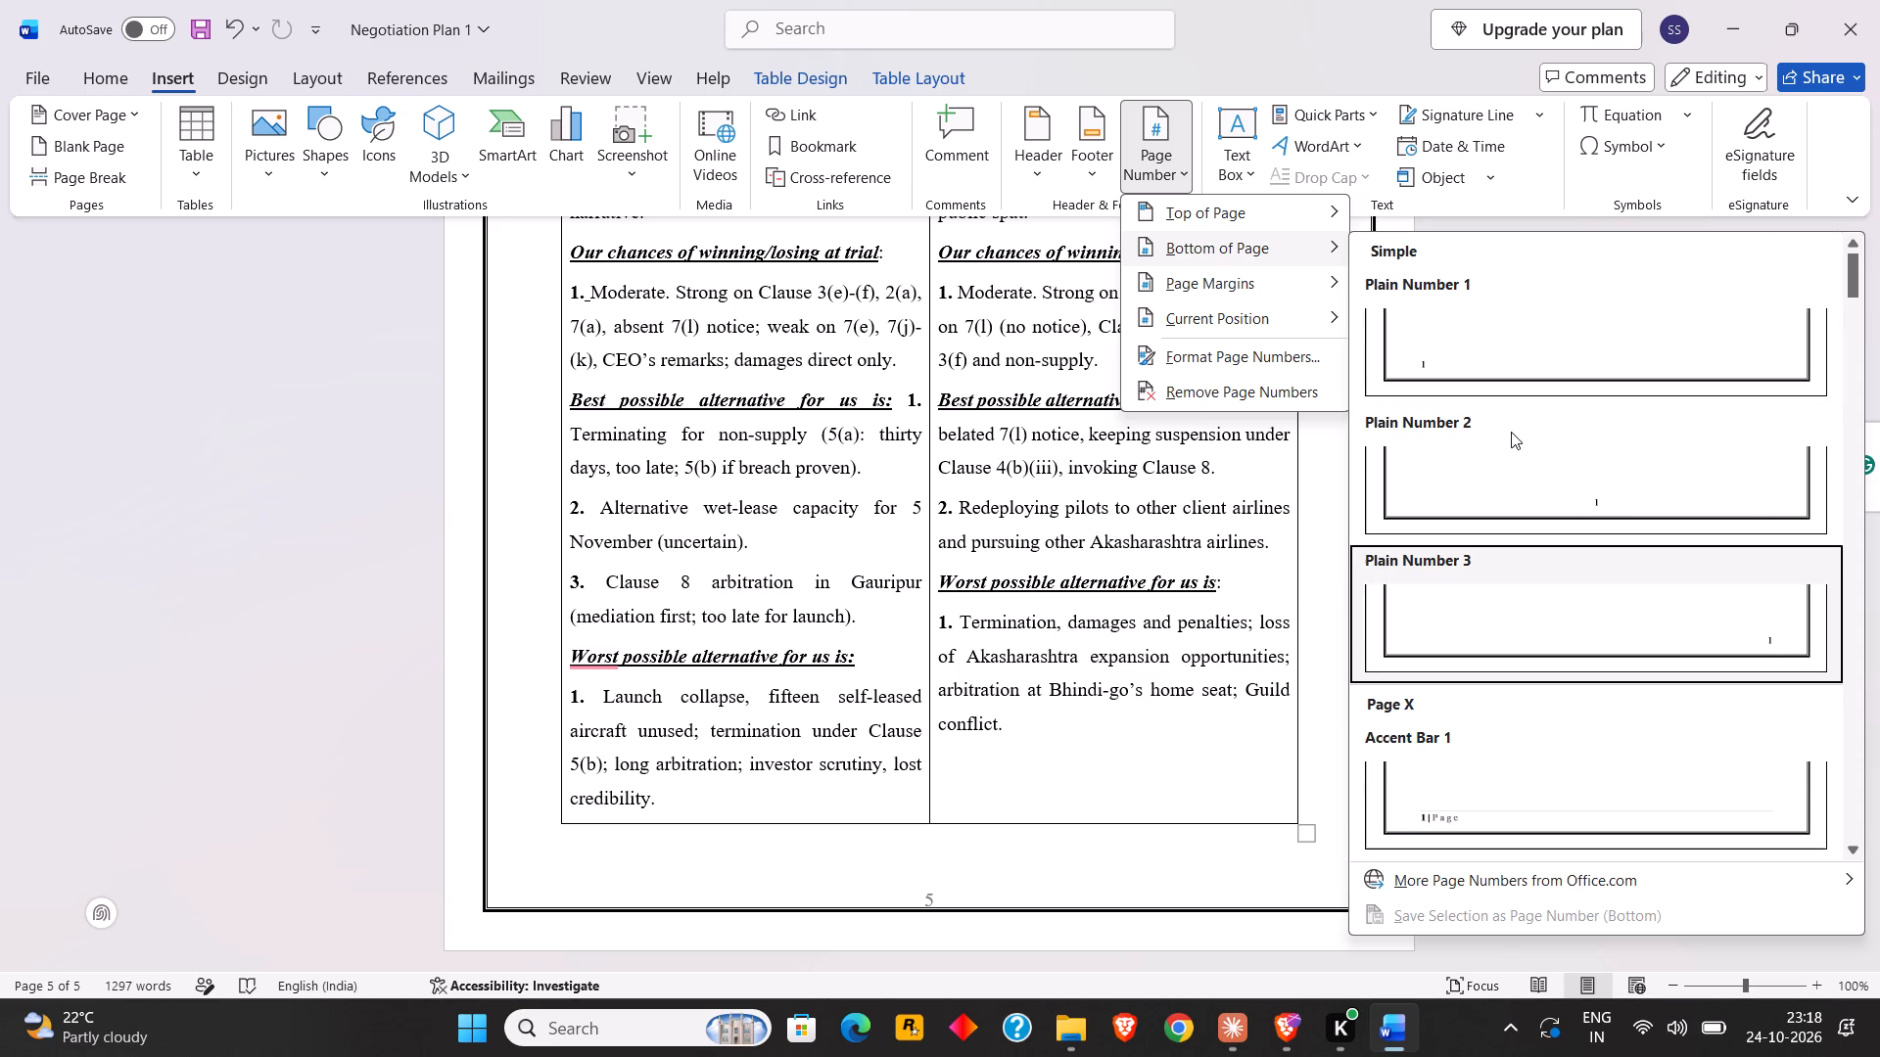
{"action": "key", "text": "Down"}
{"action": "key", "text": "Down"}
{"action": "key", "text": "Down"}
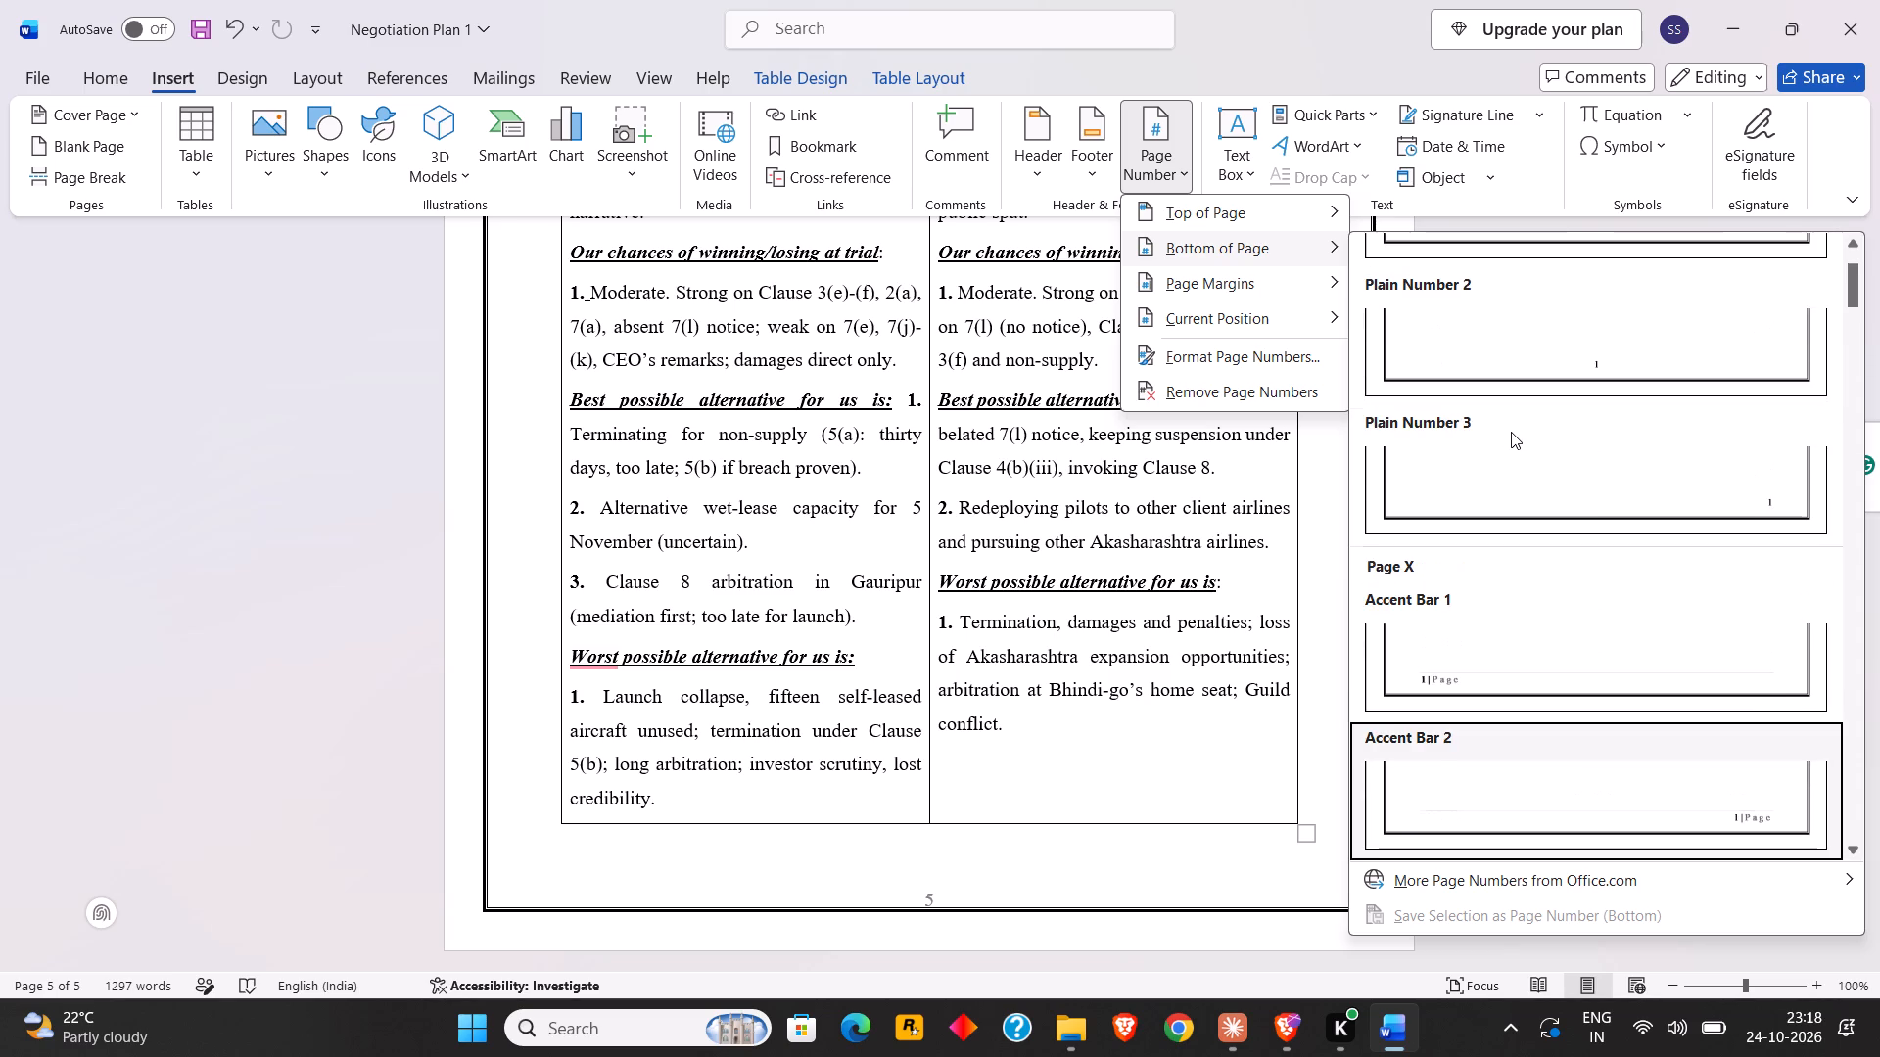
{"action": "key", "text": "Down"}
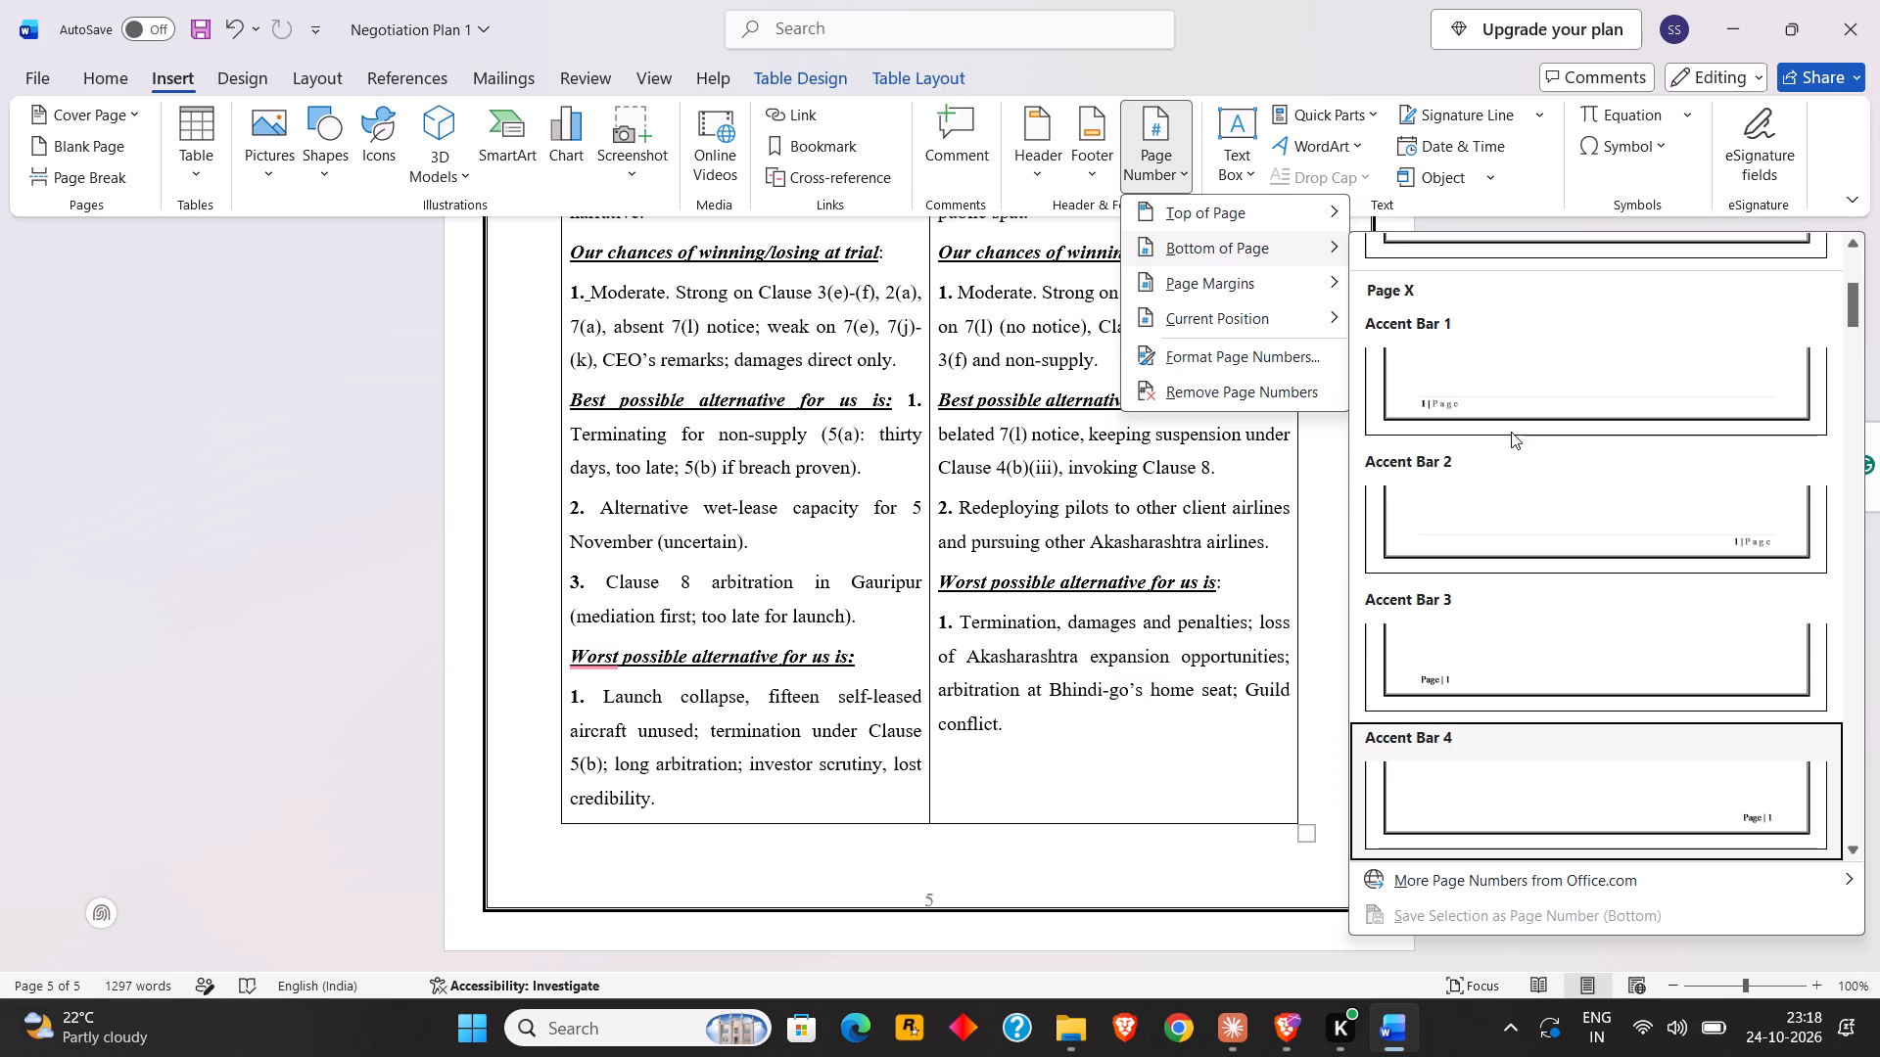
{"action": "key", "text": "Return"}
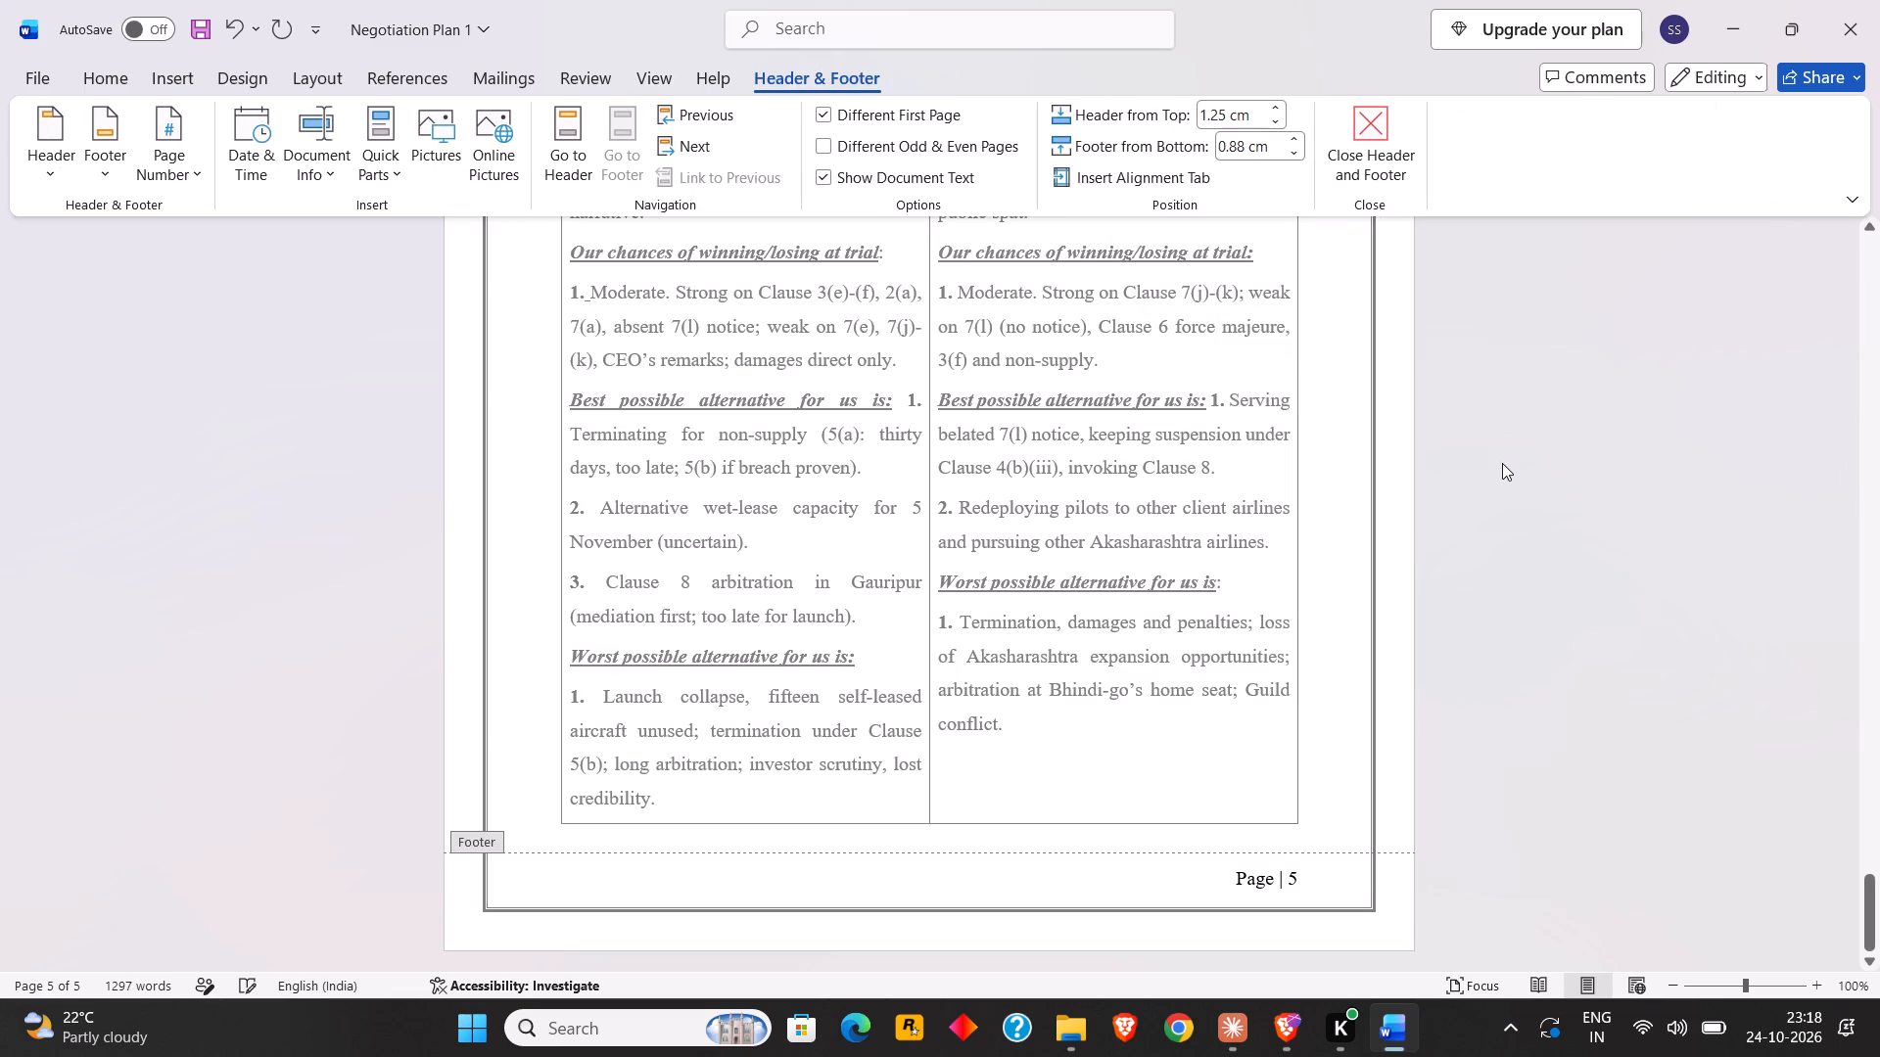
Centre the "Page | 5" page number in the footer and close footer editing.
{"action": "key", "text": "ctrl+e"}
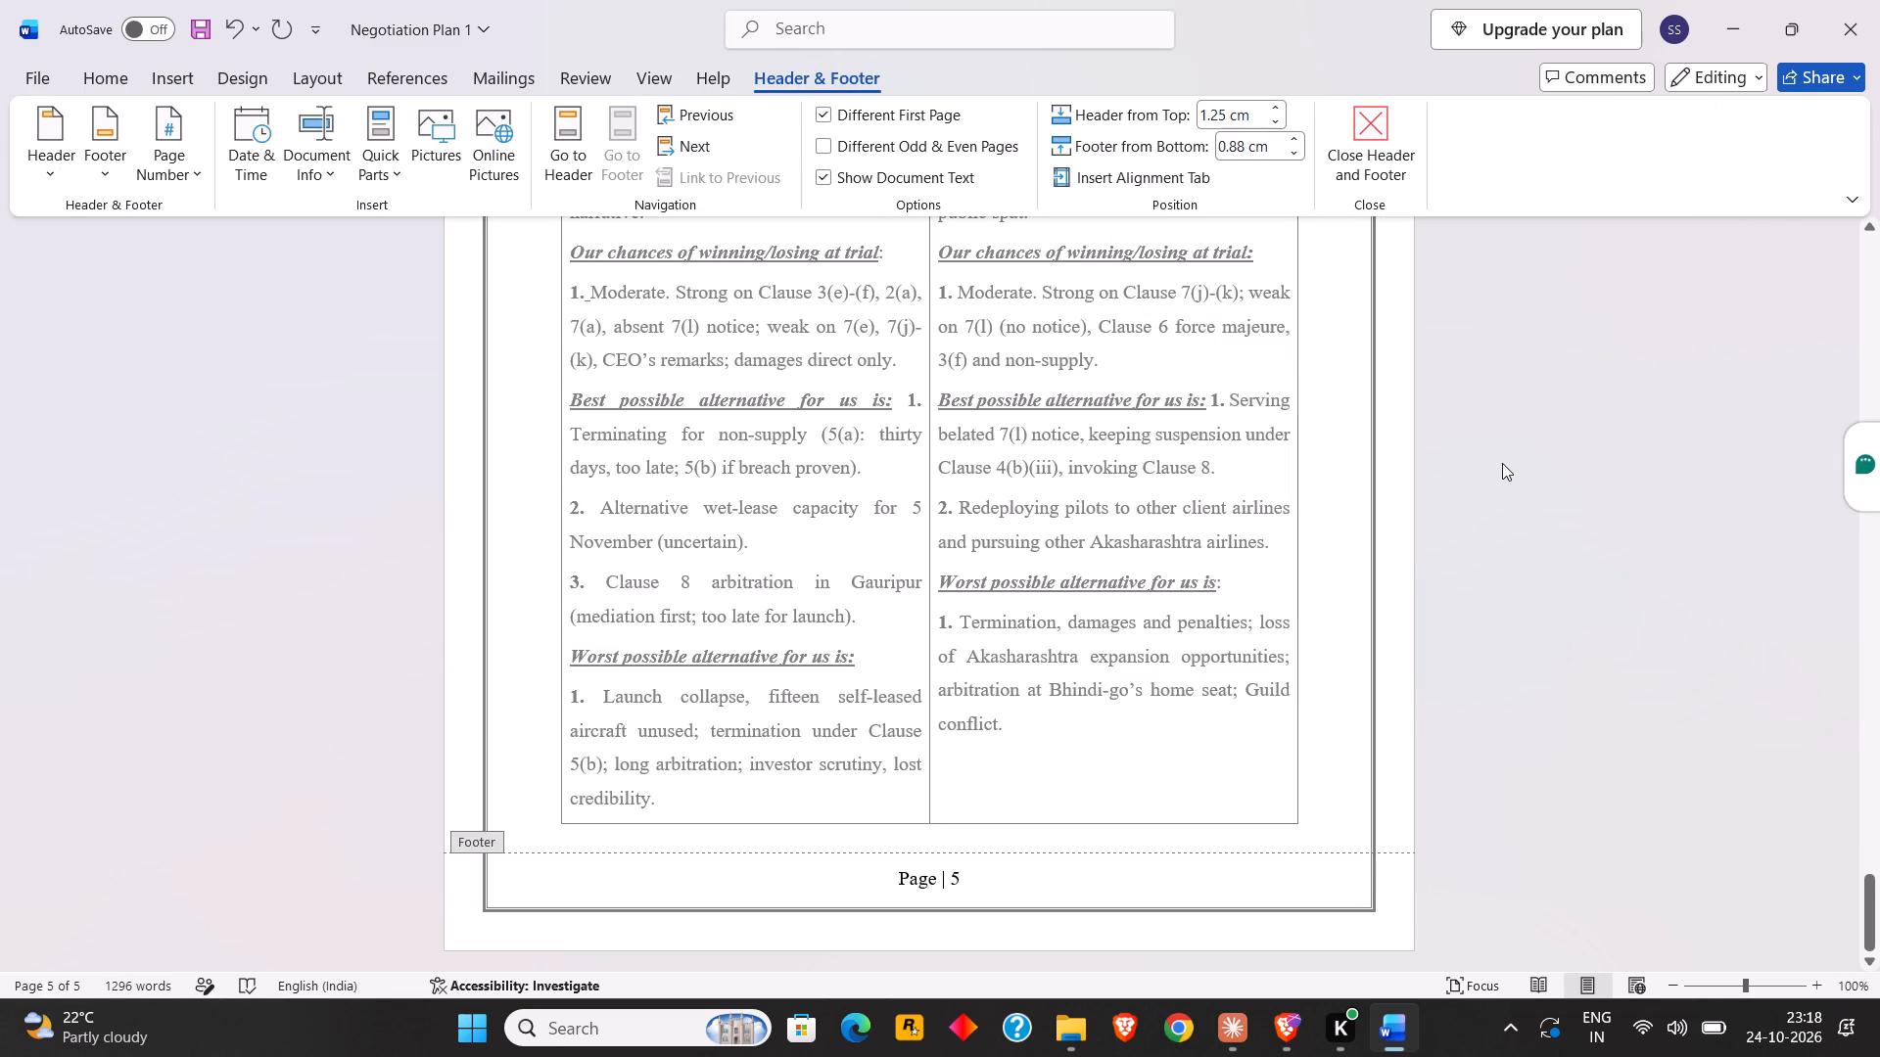
{"action": "left_click", "coordinate": [1358, 131]}
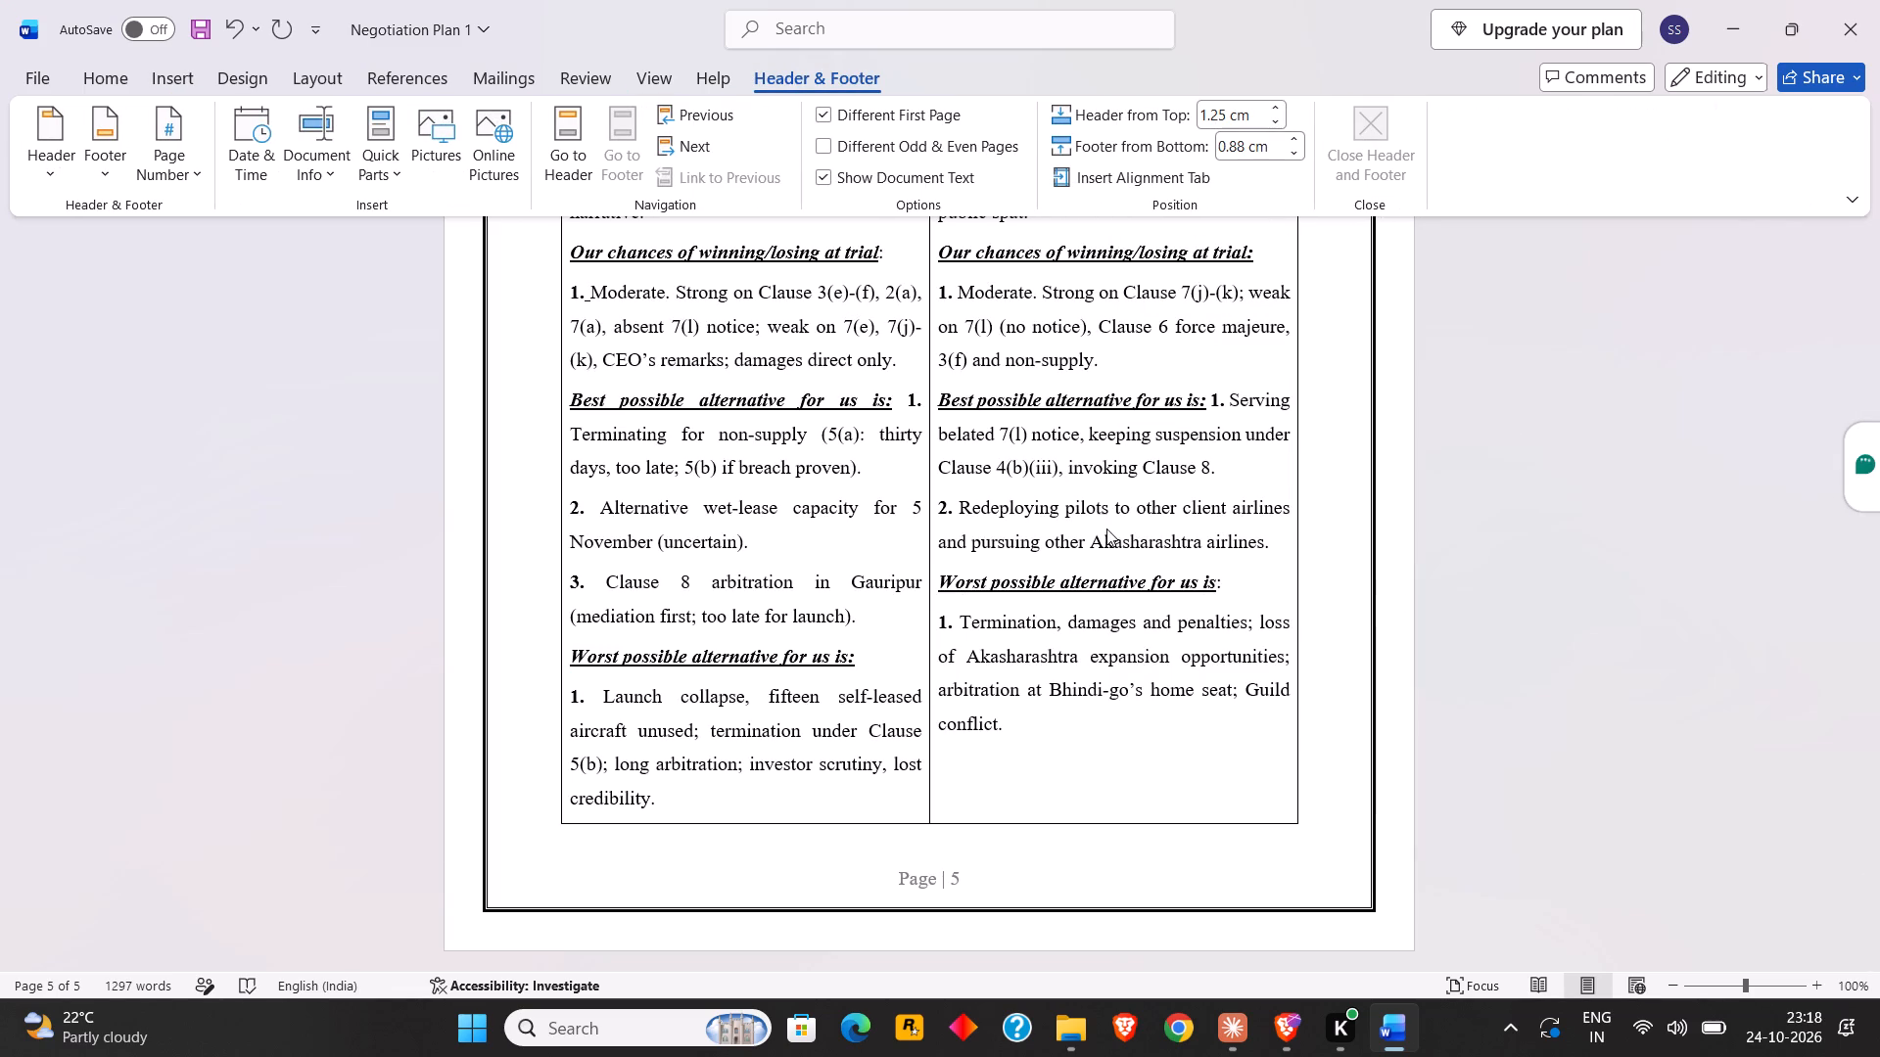
Return to the cover page and save the formatted Negotiation Plan 1 document.
{"action": "scroll", "coordinate": [1079, 620], "scroll_direction": "down", "scroll_amount": 7}
{"action": "scroll", "coordinate": [1003, 799], "scroll_direction": "up", "scroll_amount": 5}
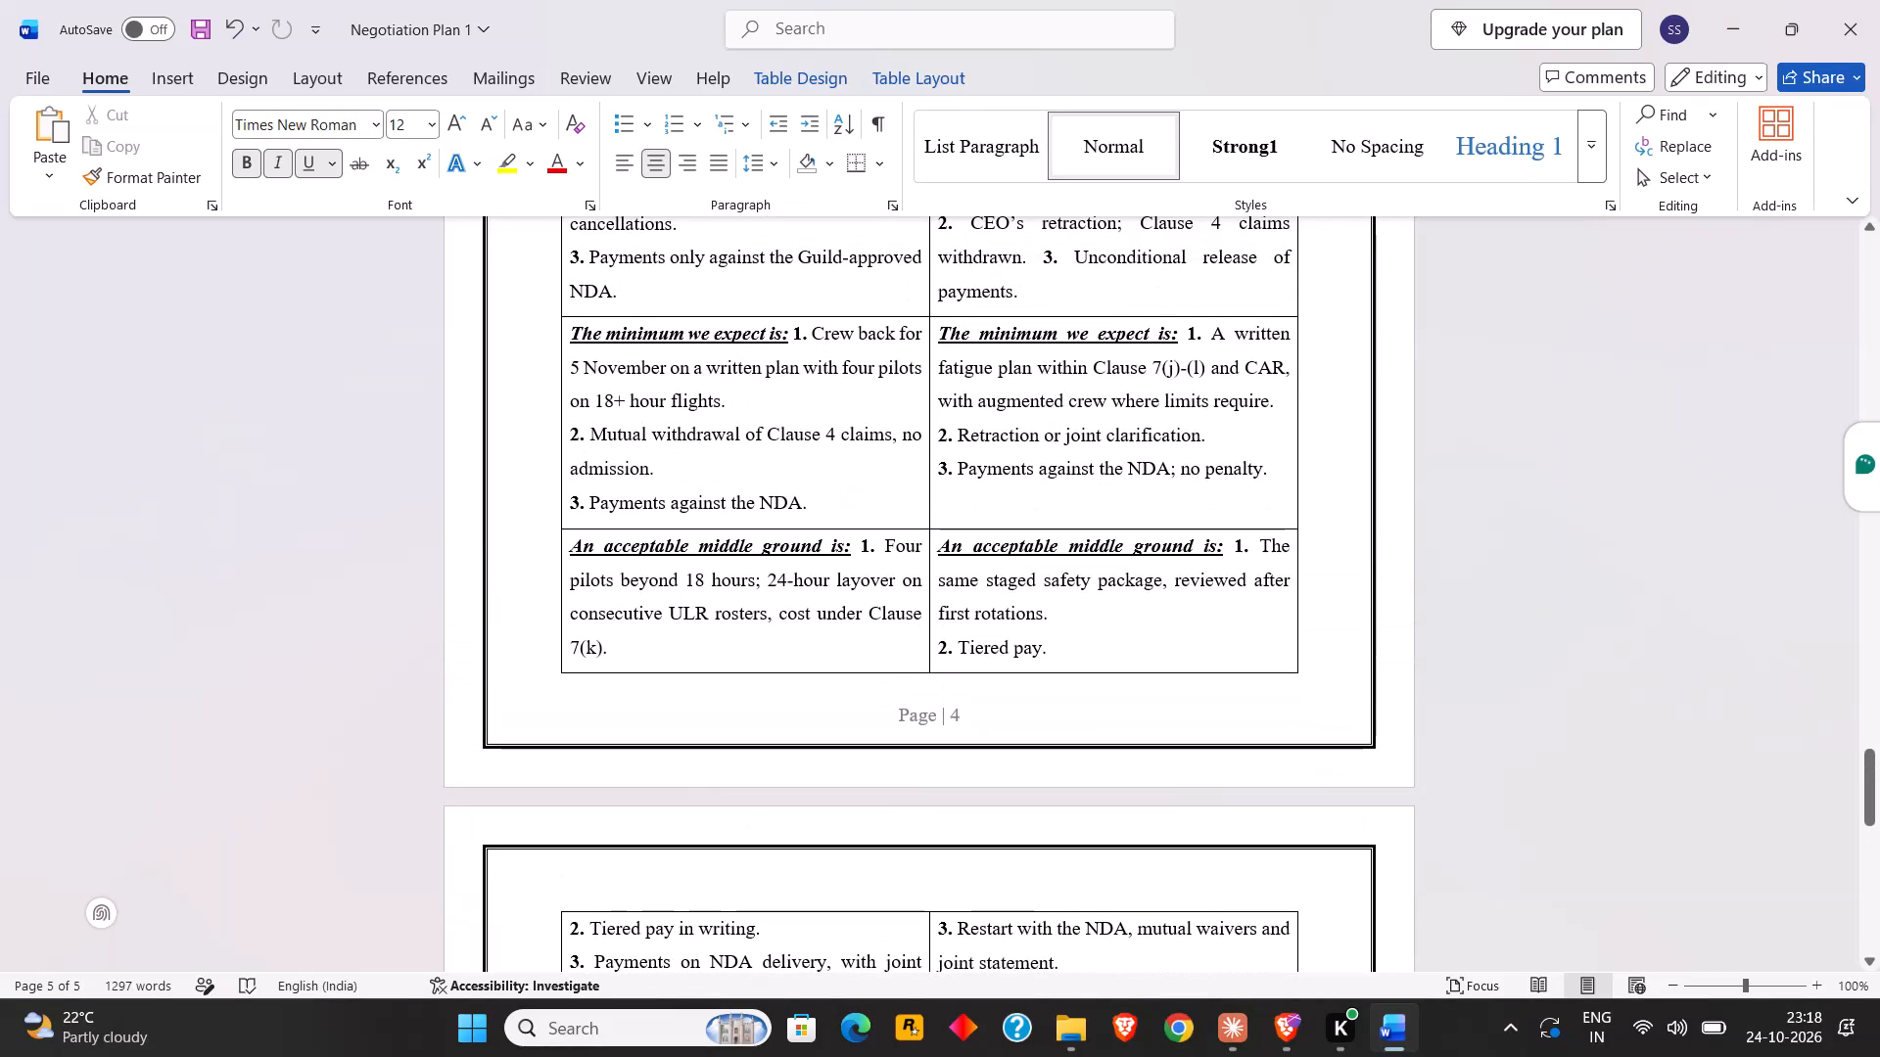
{"action": "scroll", "coordinate": [1003, 799], "scroll_direction": "up", "scroll_amount": 10}
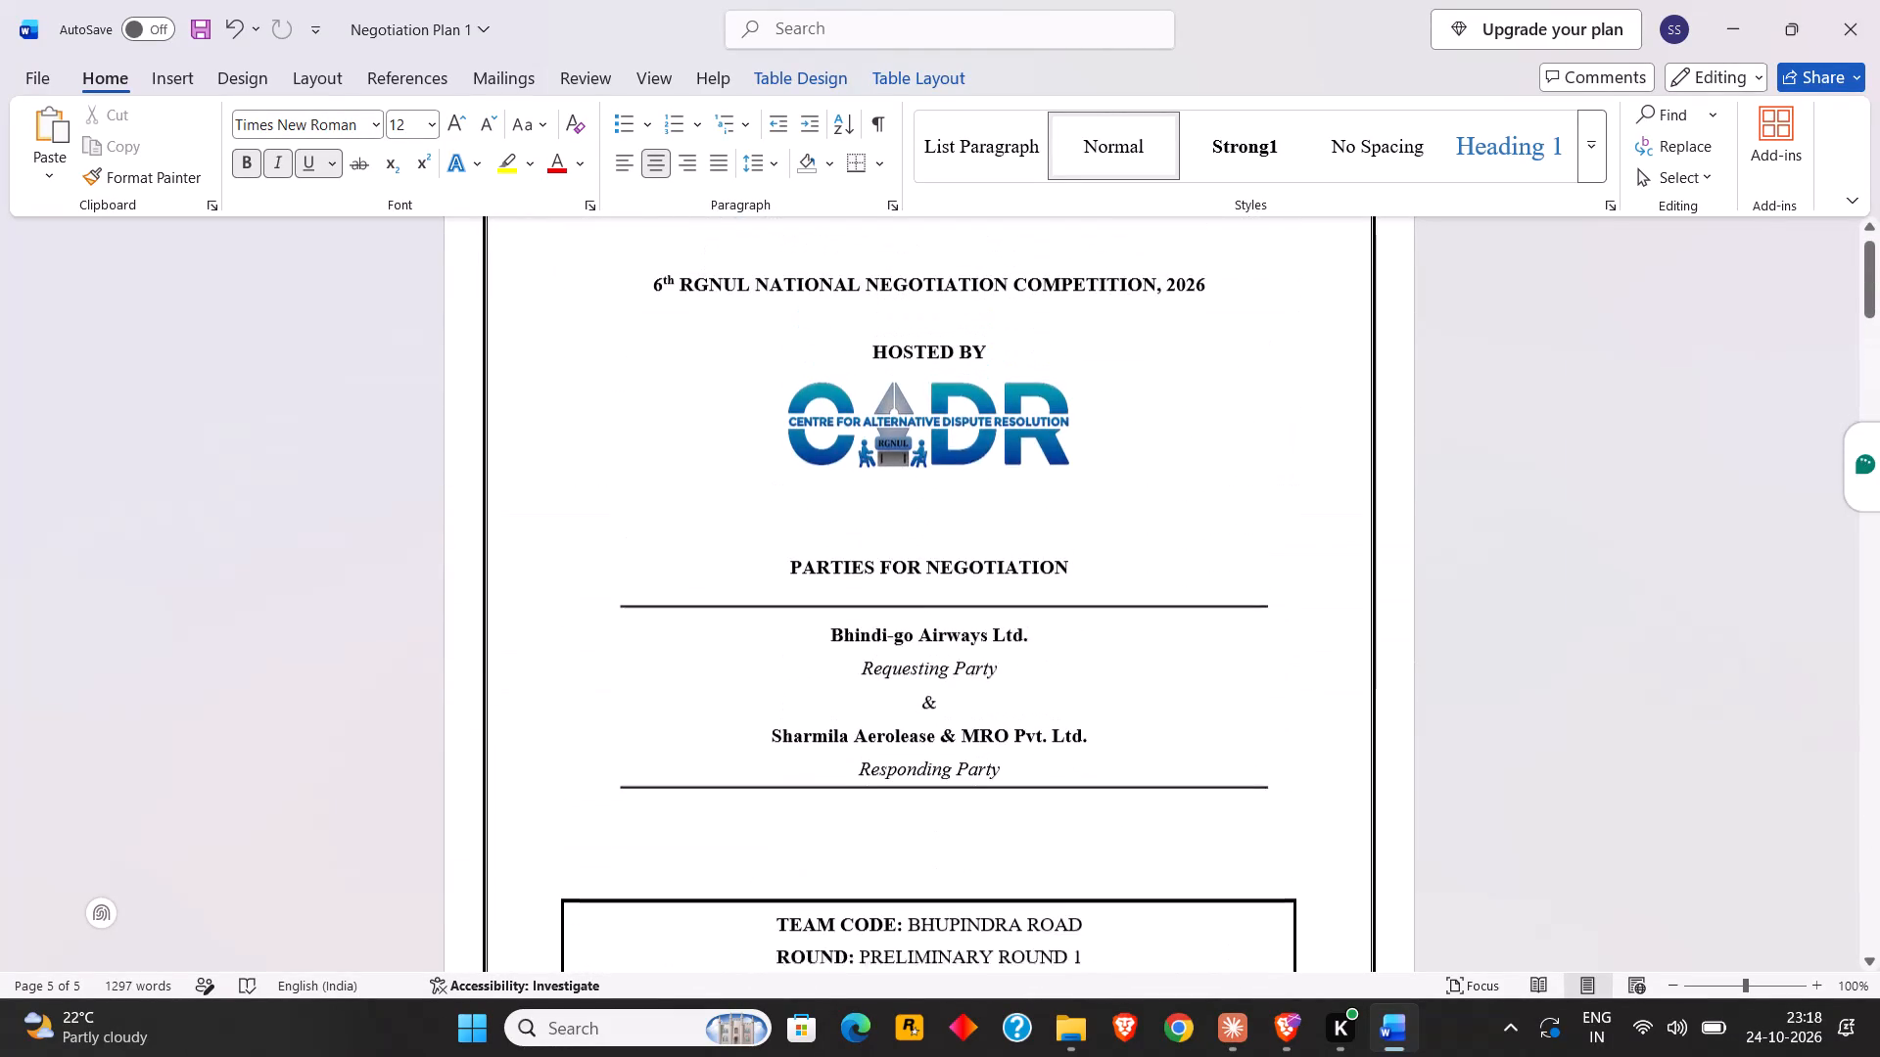
{"action": "left_click", "coordinate": [197, 20]}
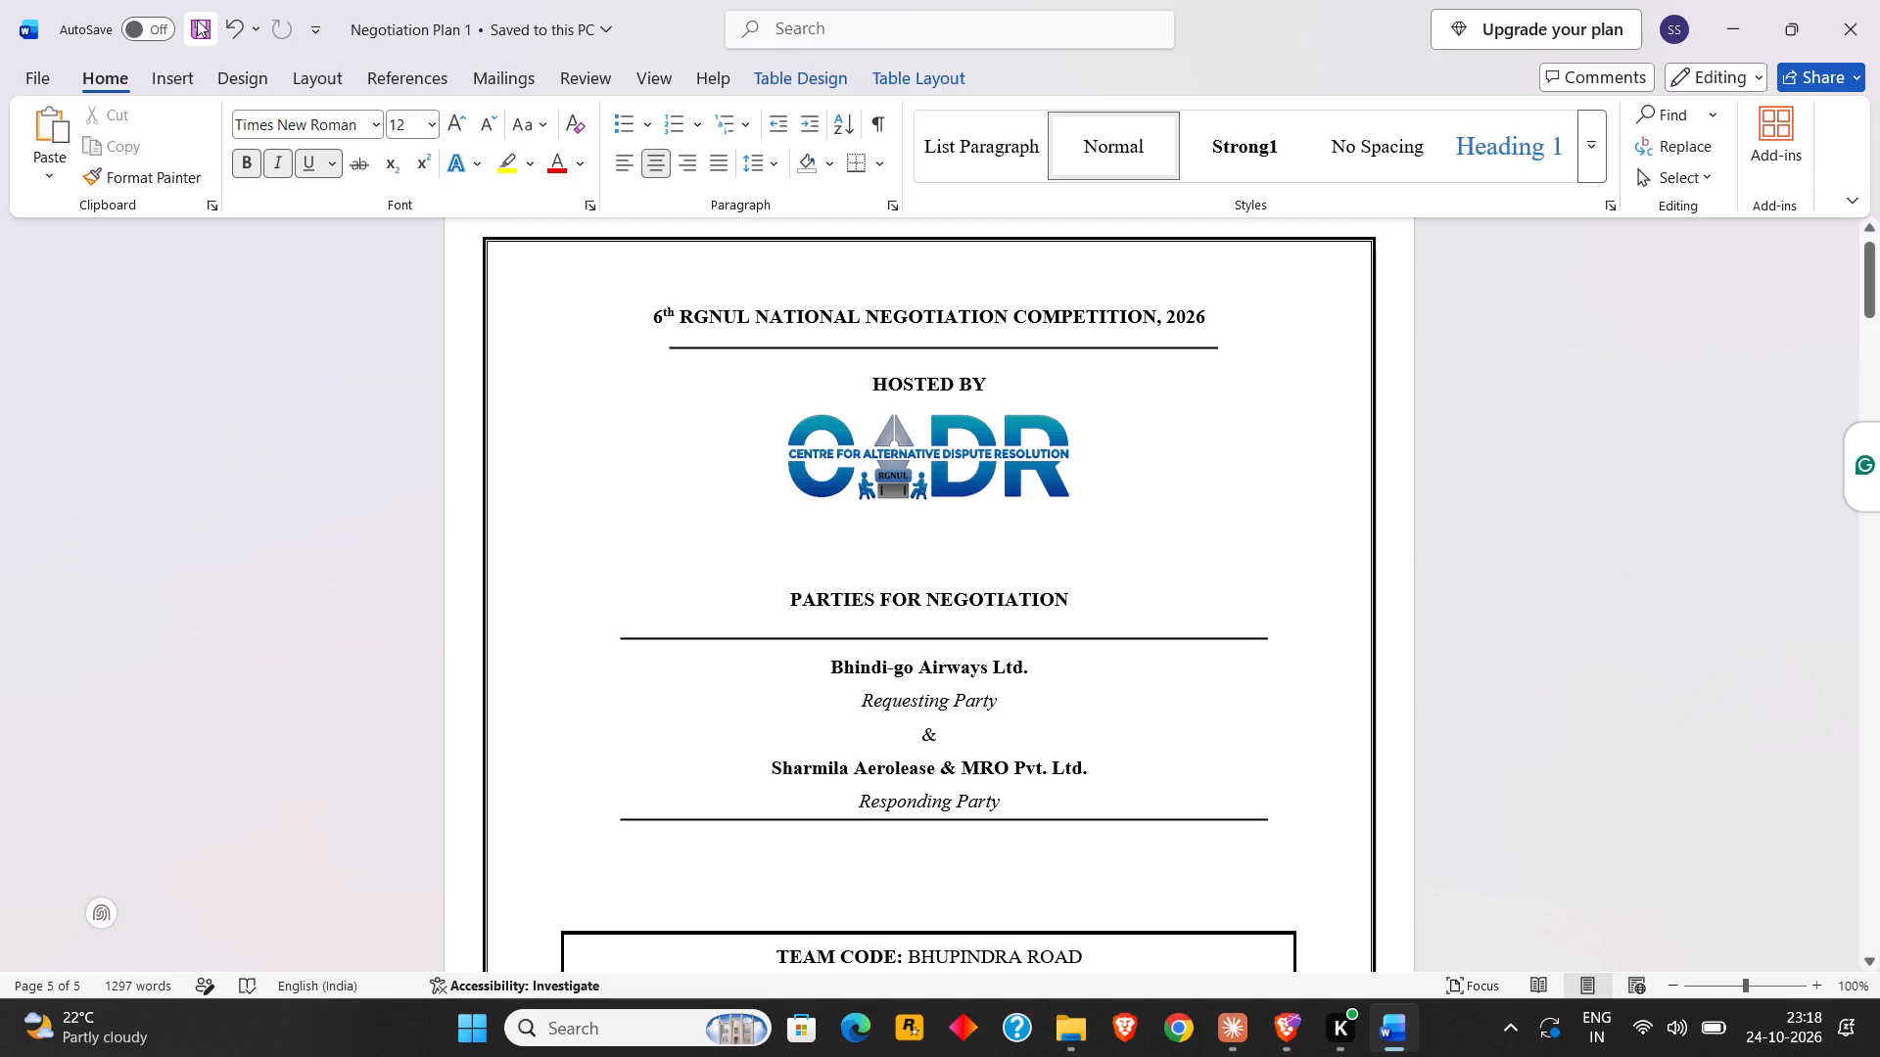
Start saving a copy of the document in the Downloads folder and clear the suggested file name.
{"action": "left_click", "coordinate": [62, 67]}
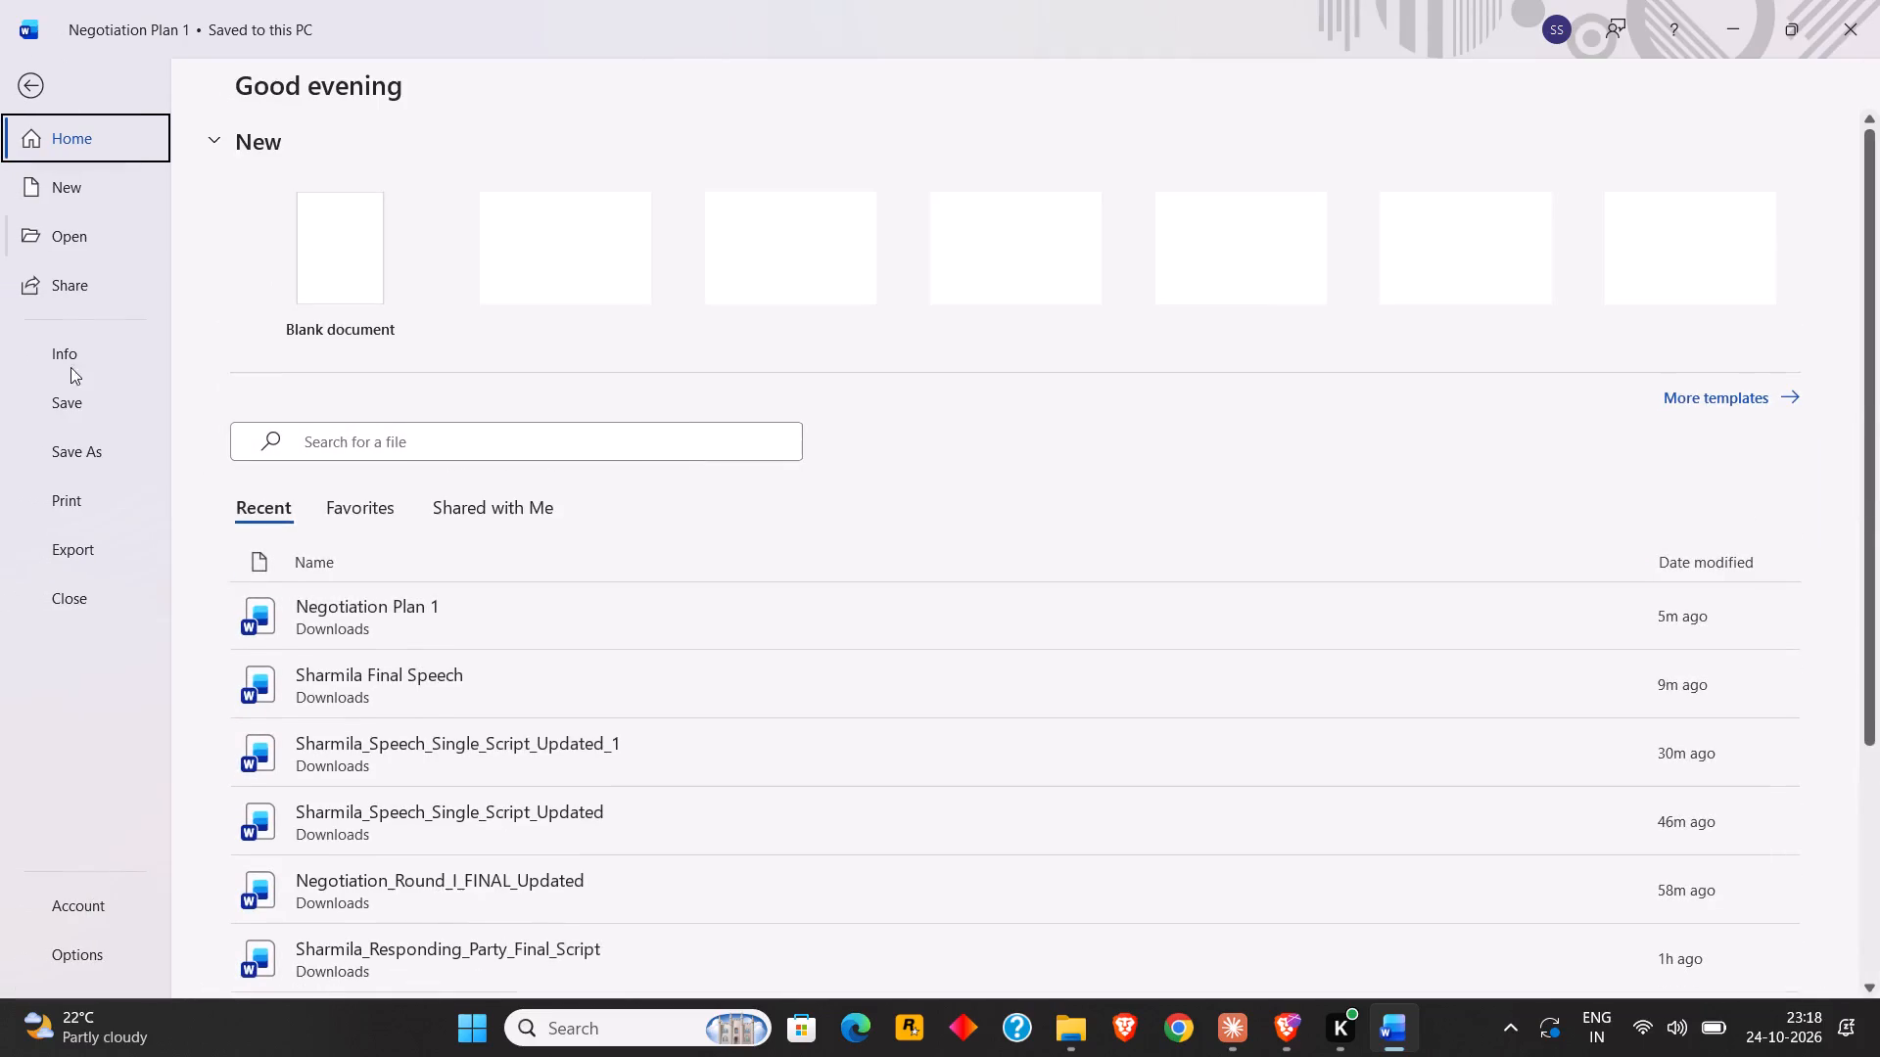
{"action": "left_click", "coordinate": [80, 468]}
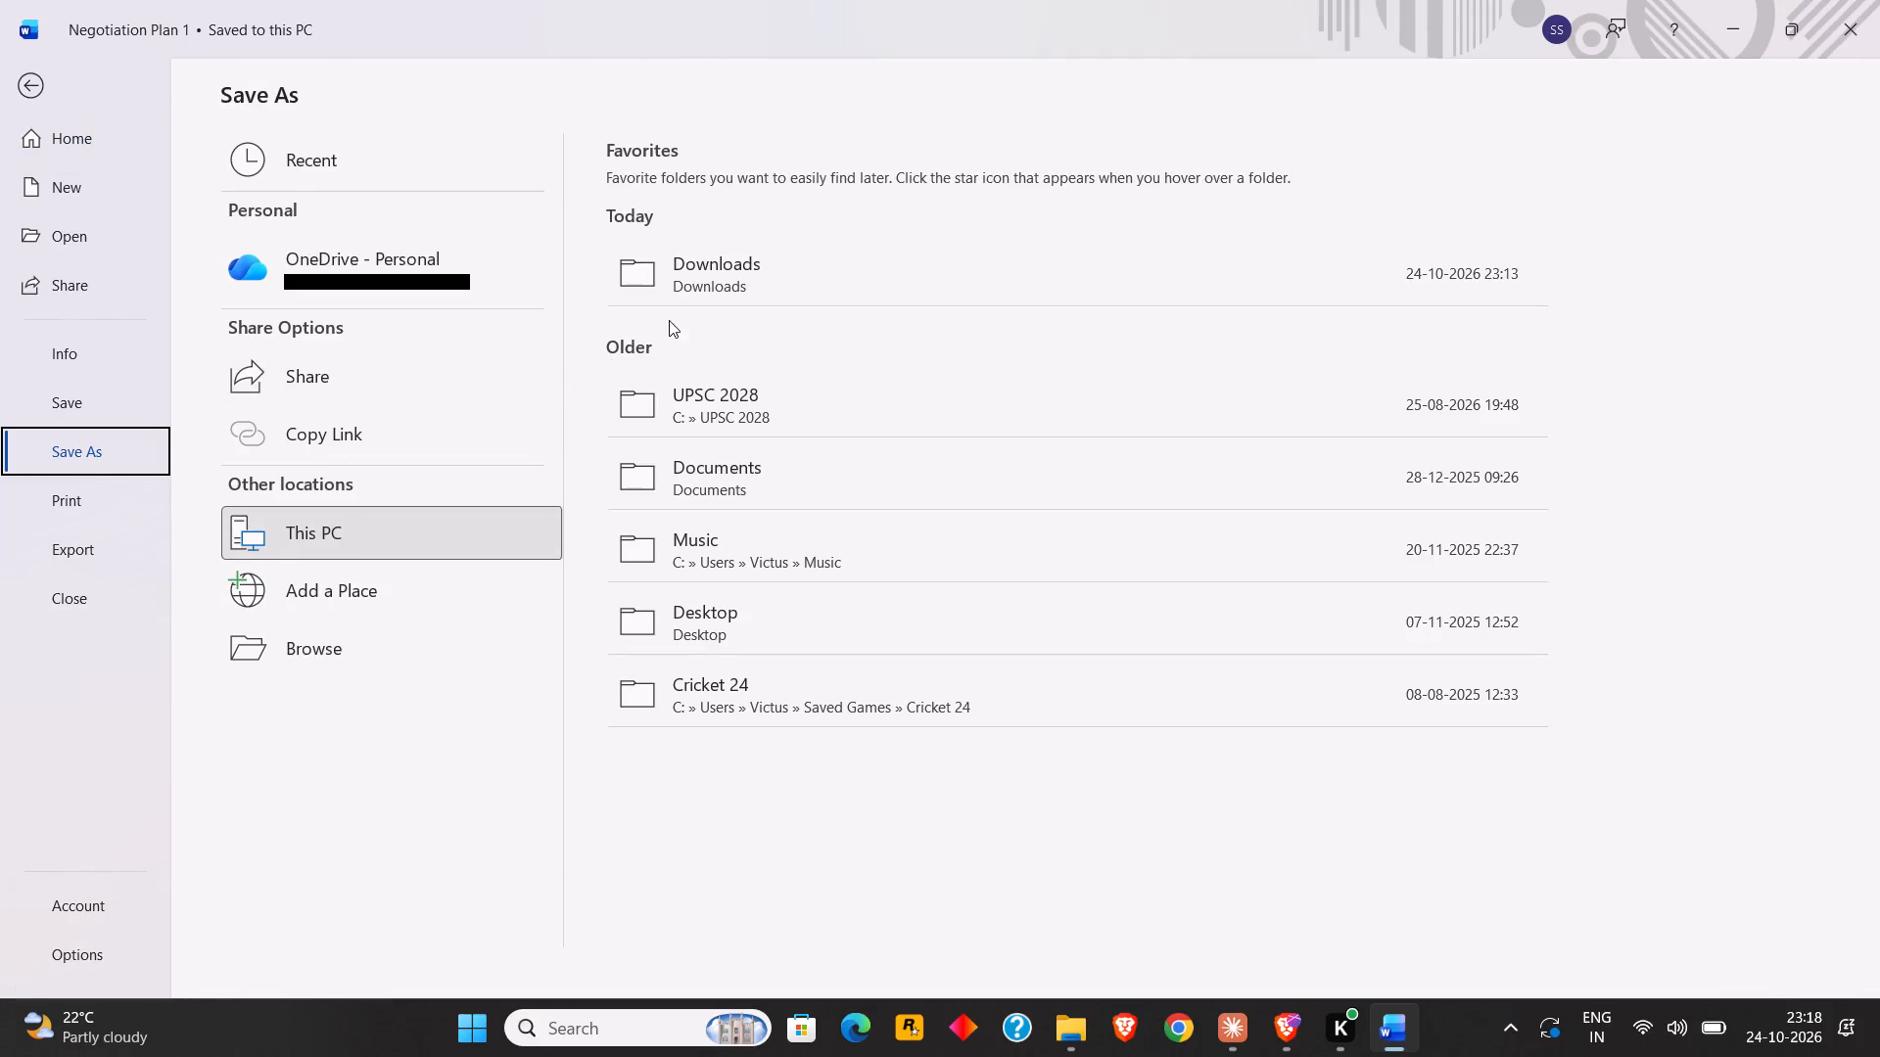
{"action": "left_click", "coordinate": [702, 297]}
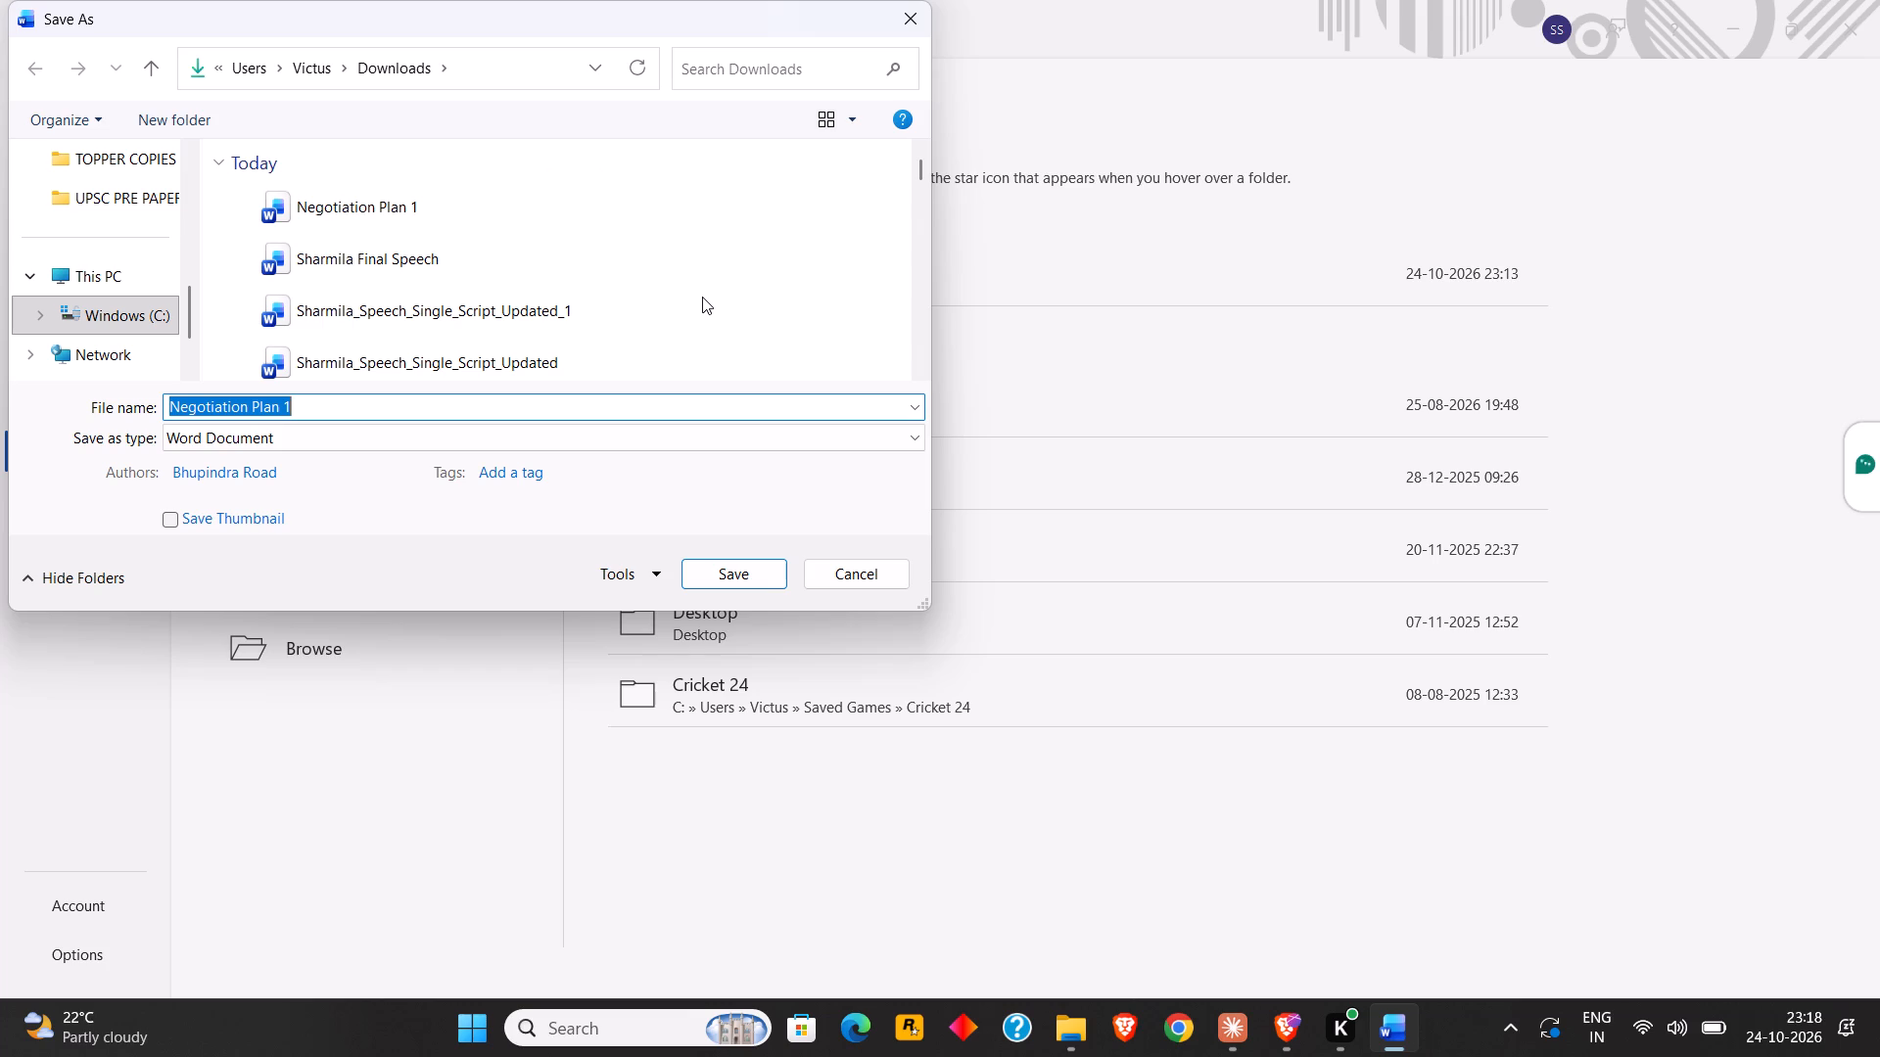
{"action": "scroll", "coordinate": [131, 263], "scroll_direction": "up", "scroll_amount": 4}
{"action": "scroll", "coordinate": [127, 283], "scroll_direction": "down", "scroll_amount": 1}
{"action": "scroll", "coordinate": [127, 283], "scroll_direction": "up", "scroll_amount": 1}
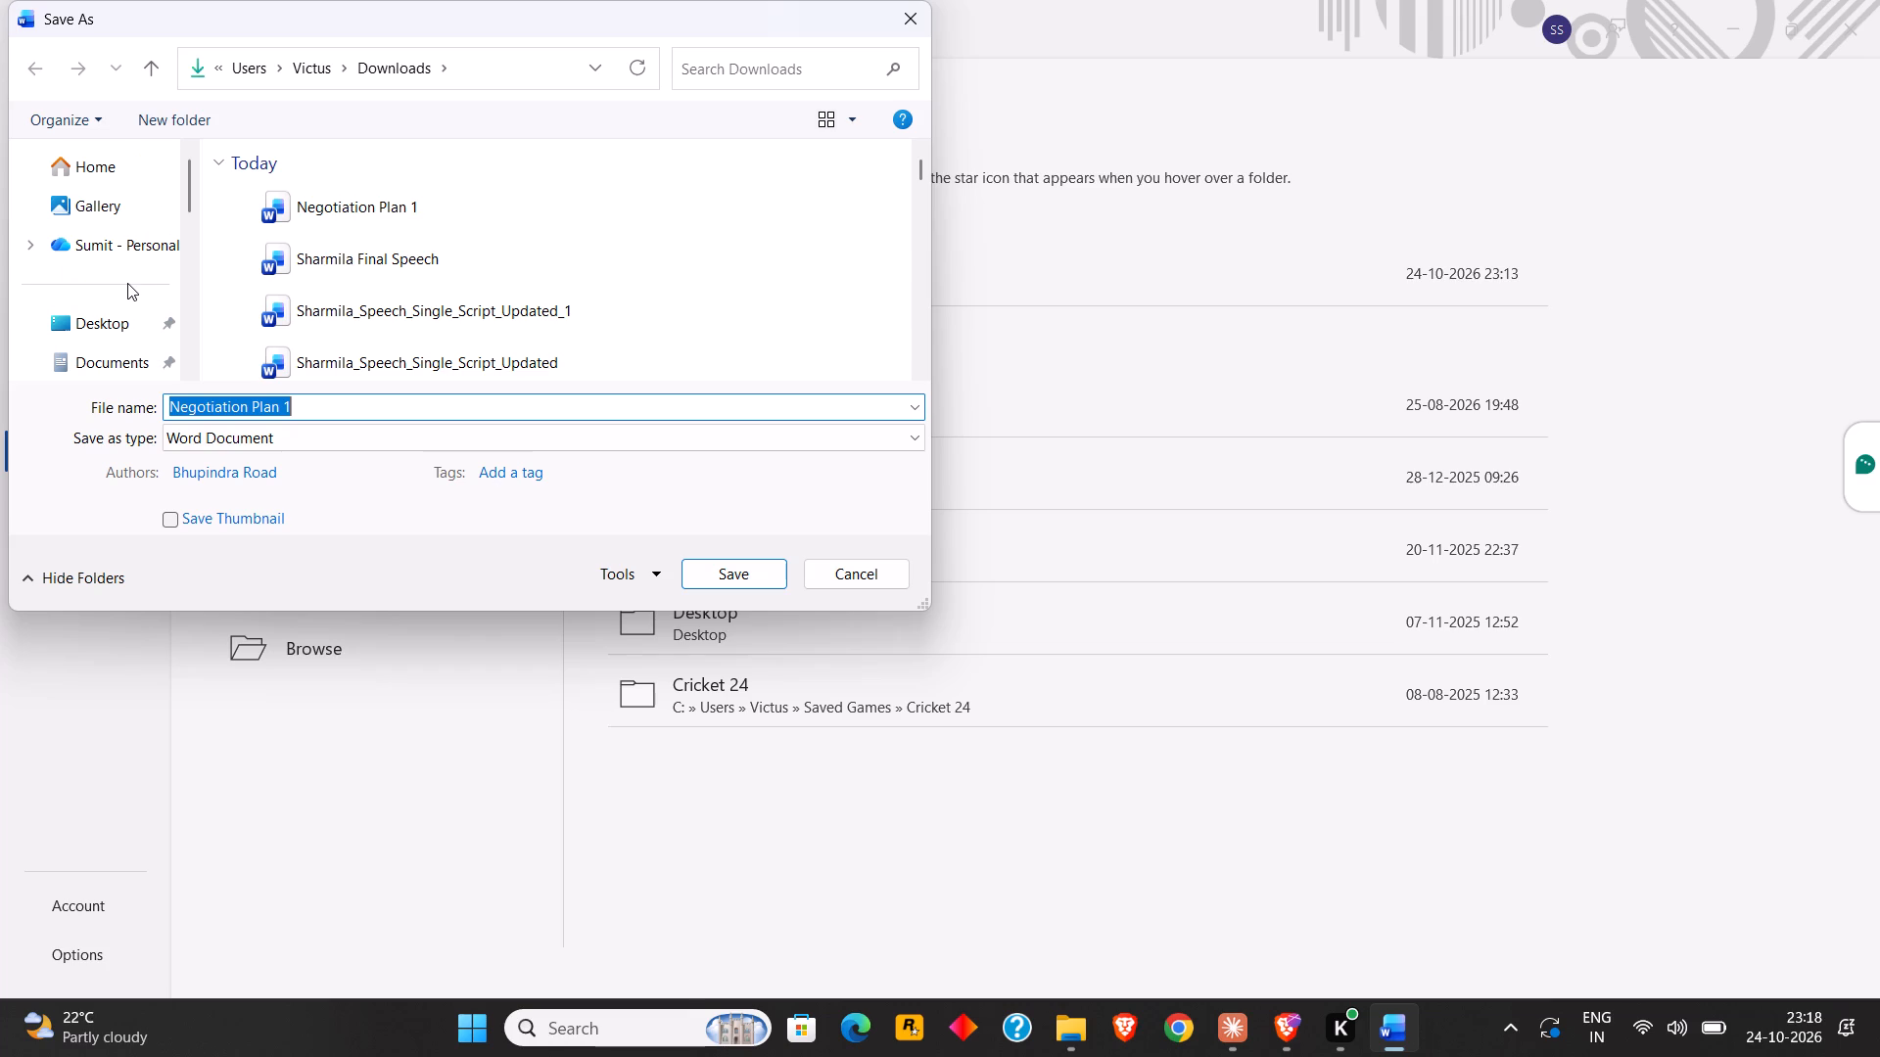
{"action": "scroll", "coordinate": [127, 283], "scroll_direction": "down", "scroll_amount": 2}
{"action": "left_click", "coordinate": [105, 161]}
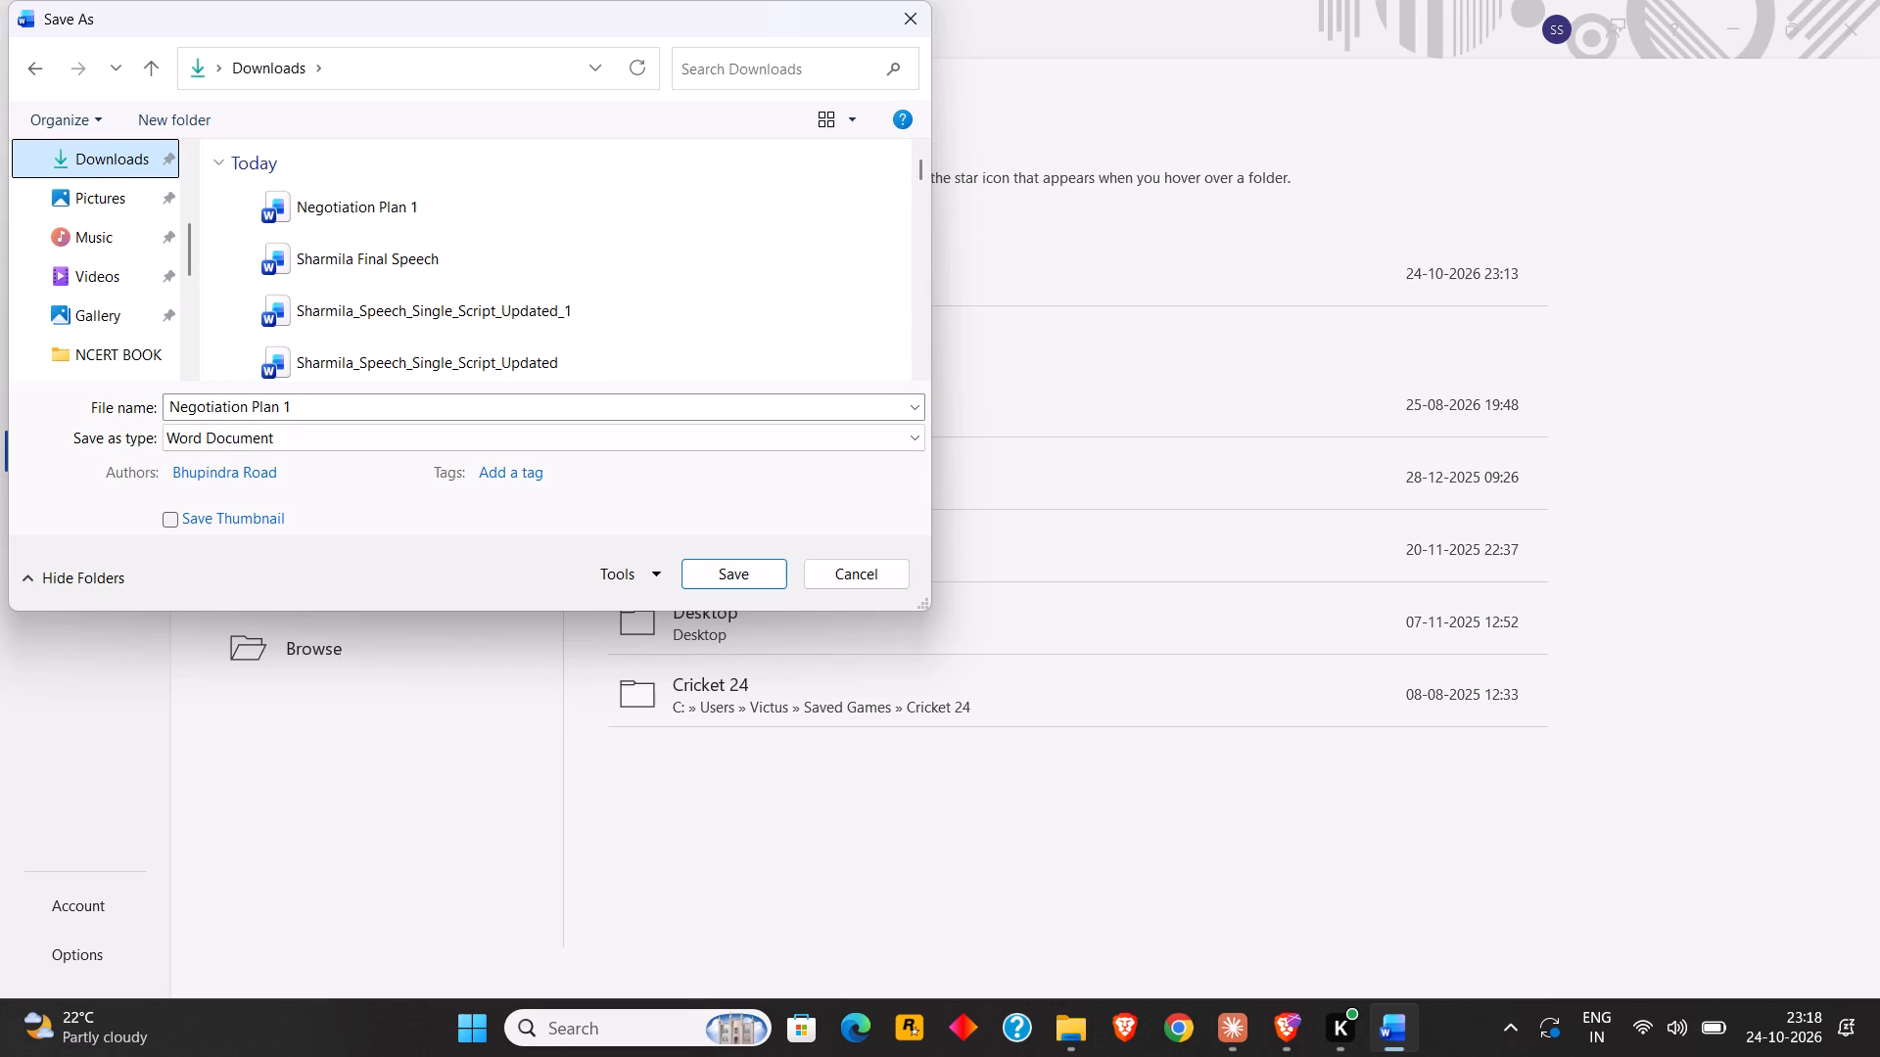
{"action": "left_click_drag", "start_coordinate": [298, 413], "coordinate": [197, 413]}
{"action": "key", "text": "BackSpace"}
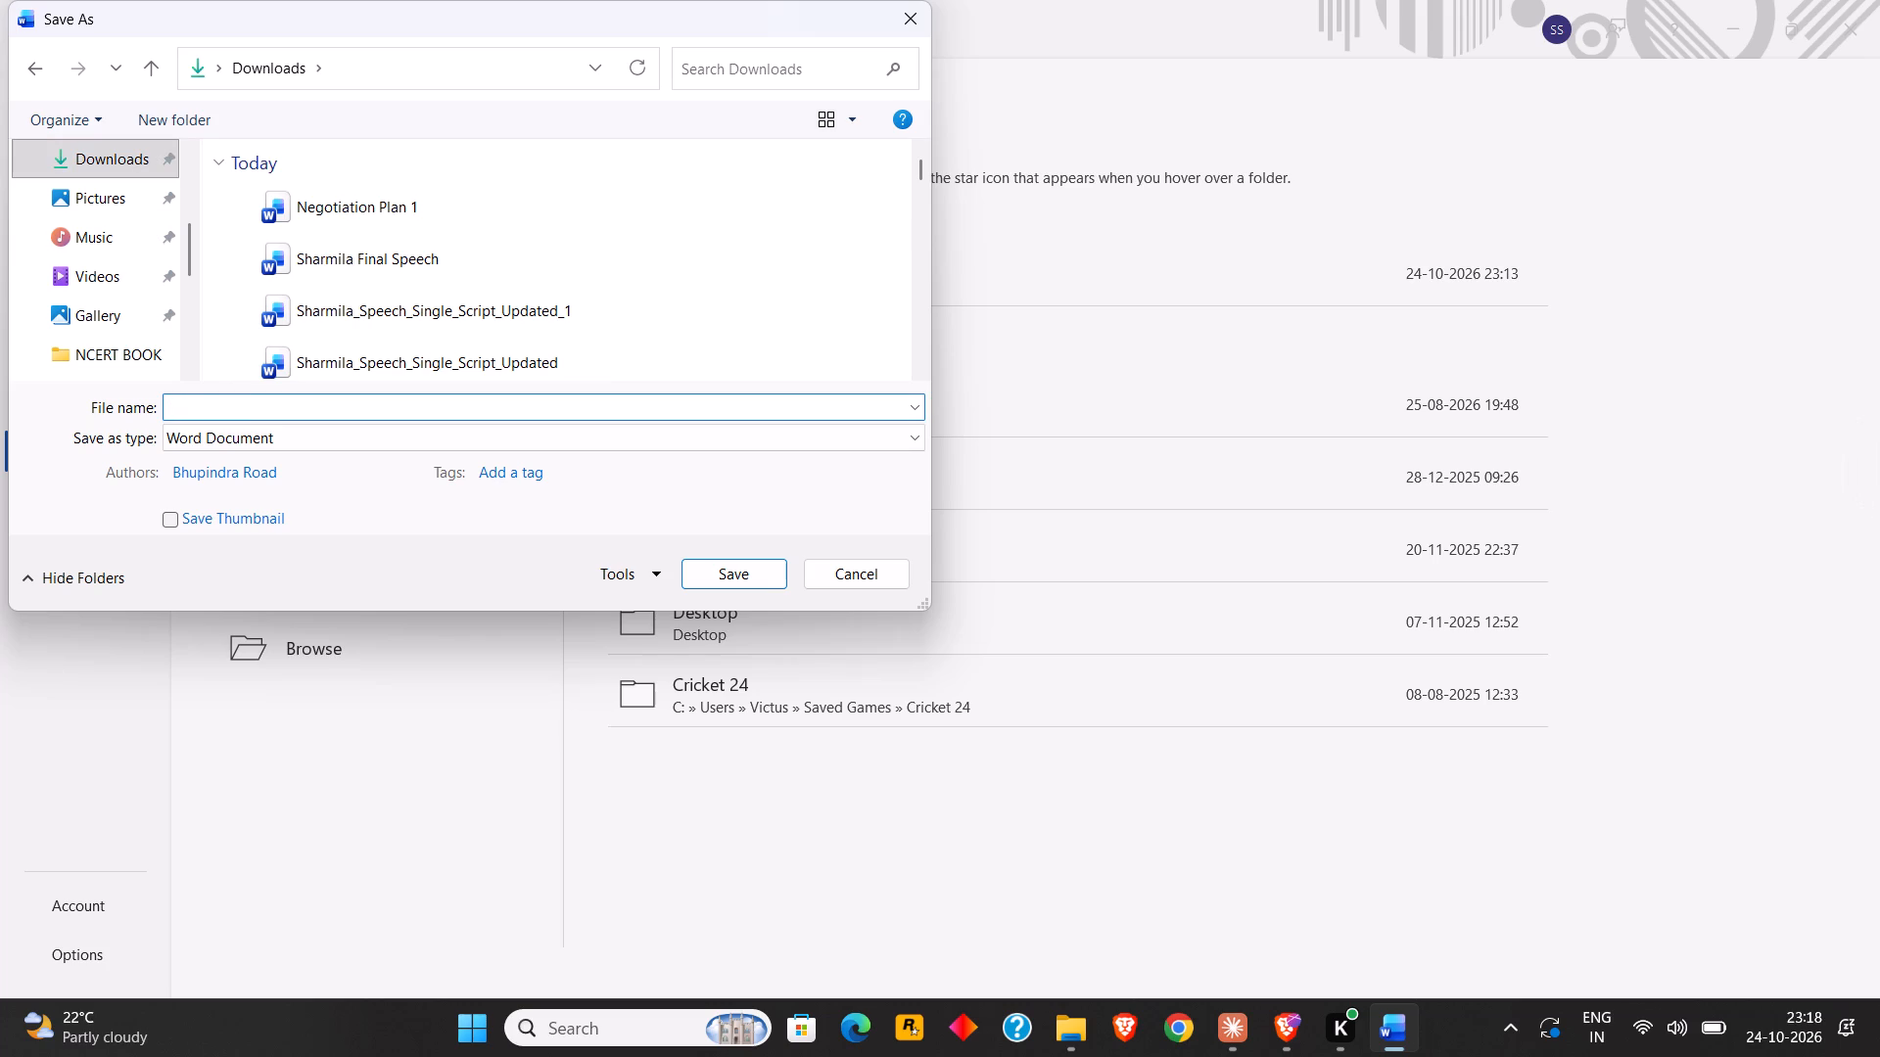
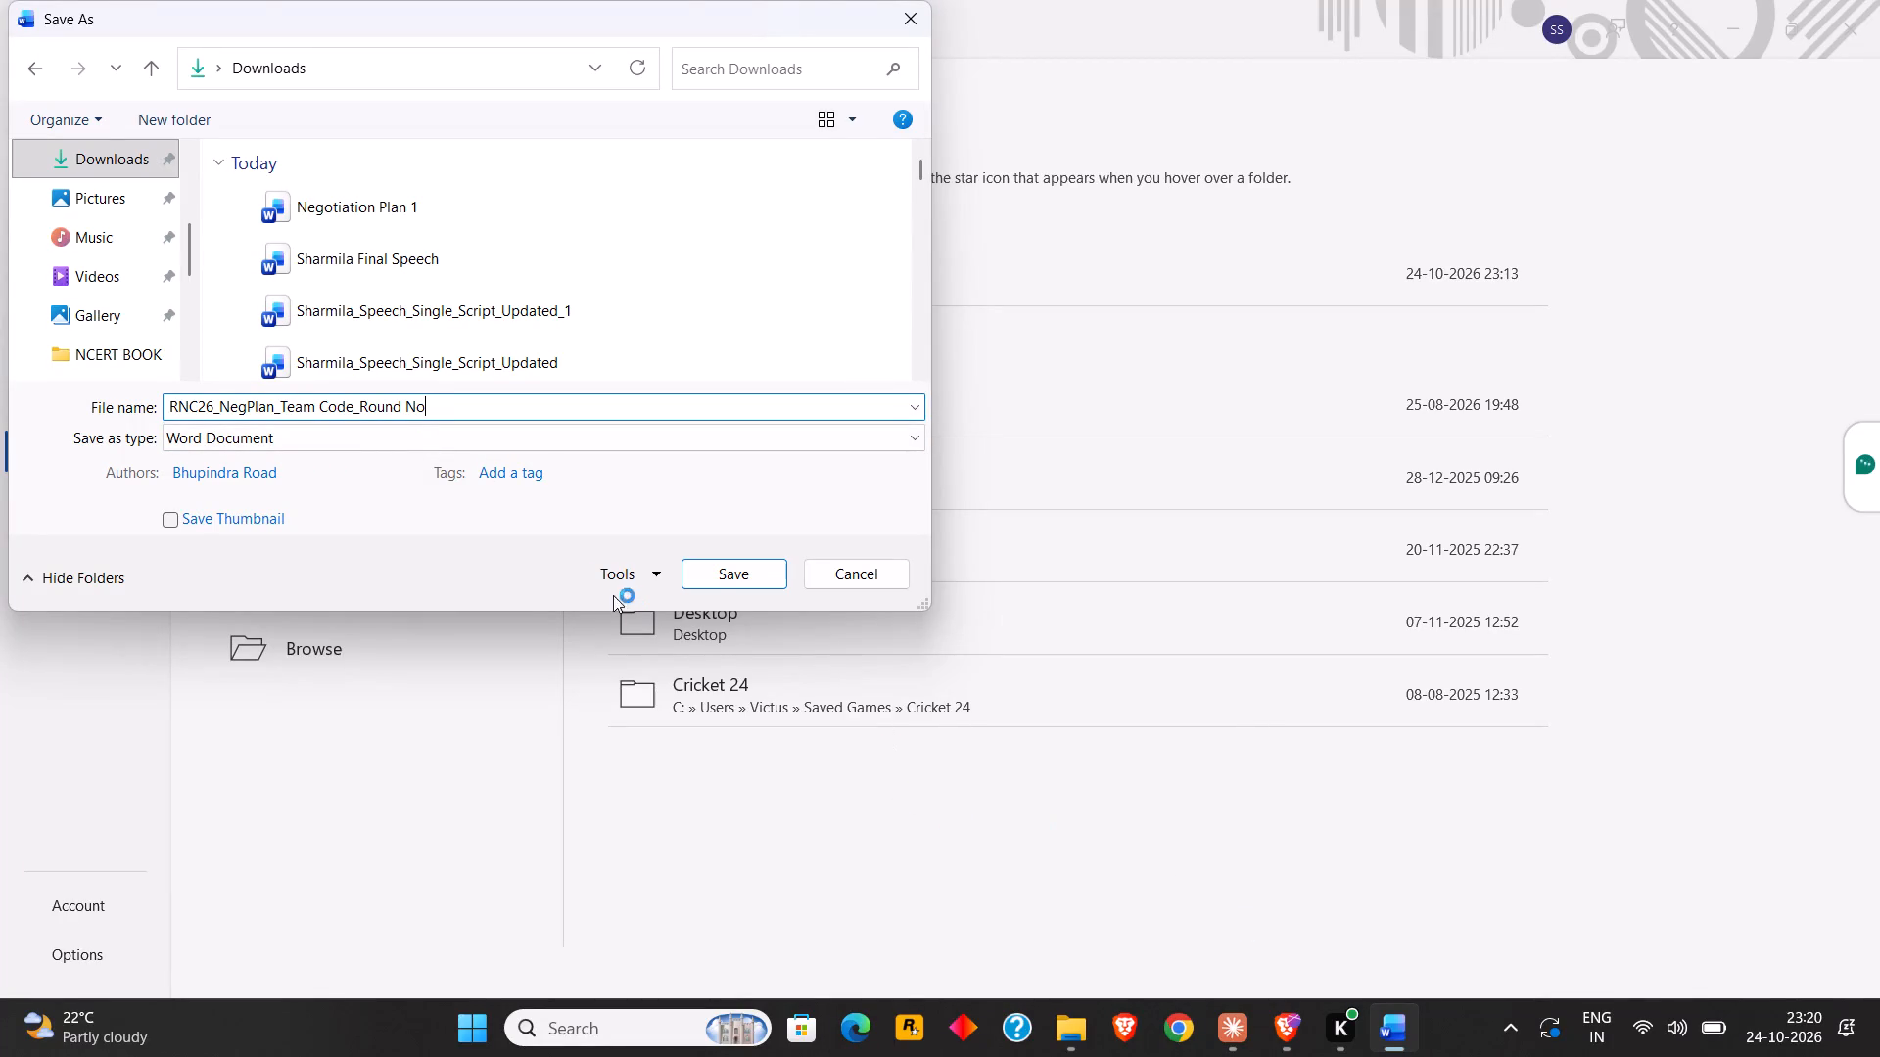
Replace the "Team Code" placeholder in the file name with "Bhupinder Road", followed by an underscore before "Round No".
{"action": "left_click", "coordinate": [358, 407]}
{"action": "type", "text": "BH"}
{"action": "key", "text": "BackSpace"}
{"action": "type", "text": "hu"}
{"action": "key", "text": "BackSpace"}
{"action": "key", "text": "BackSpace"}
{"action": "key", "text": "BackSpace"}
{"action": "key", "text": "BackSpace"}
{"action": "key", "text": "BackSpace"}
{"action": "key", "text": "BackSpace"}
{"action": "key", "text": "BackSpace"}
{"action": "key", "text": "BackSpace"}
{"action": "key", "text": "BackSpace"}
{"action": "key", "text": "BackSpace"}
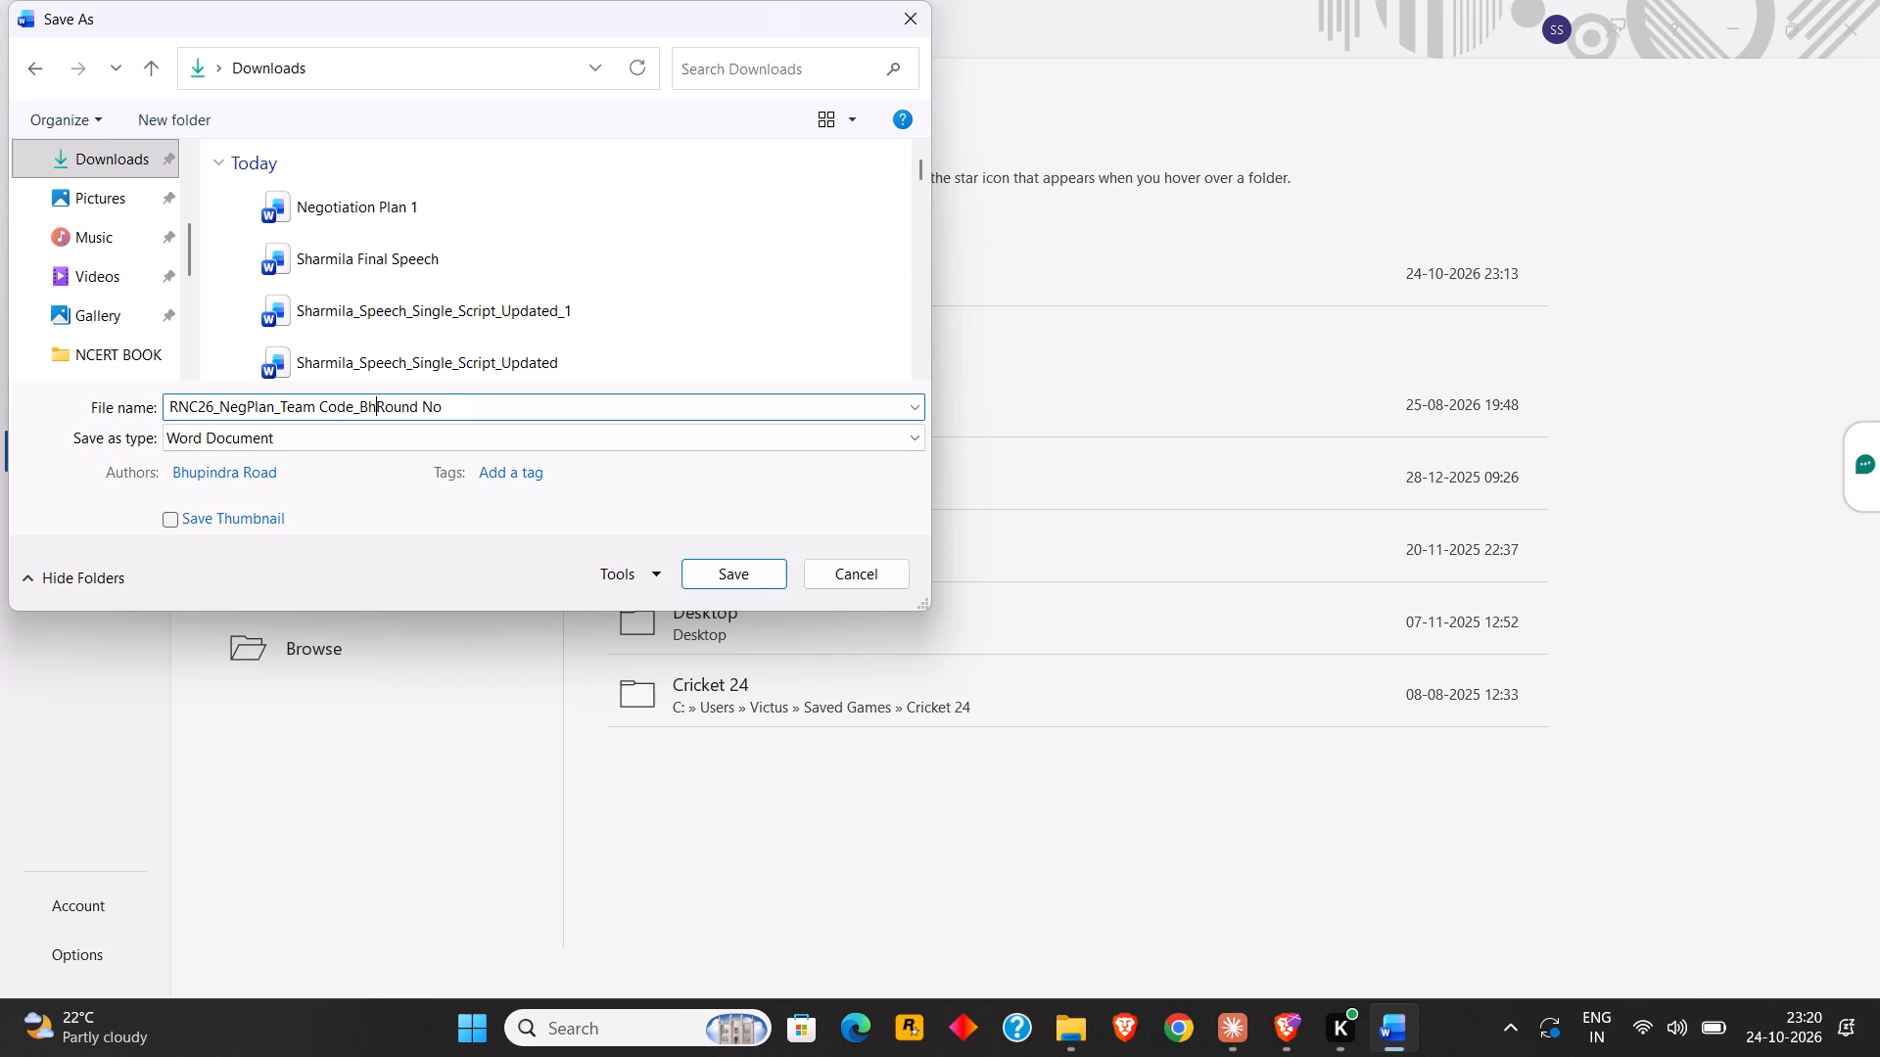
{"action": "key", "text": "BackSpace"}
{"action": "key", "text": "BackSpace"}
{"action": "key", "text": "BackSpace"}
{"action": "type", "text": "Bh"}
{"action": "type", "text": "upinder"}
{"action": "key", "text": "space"}
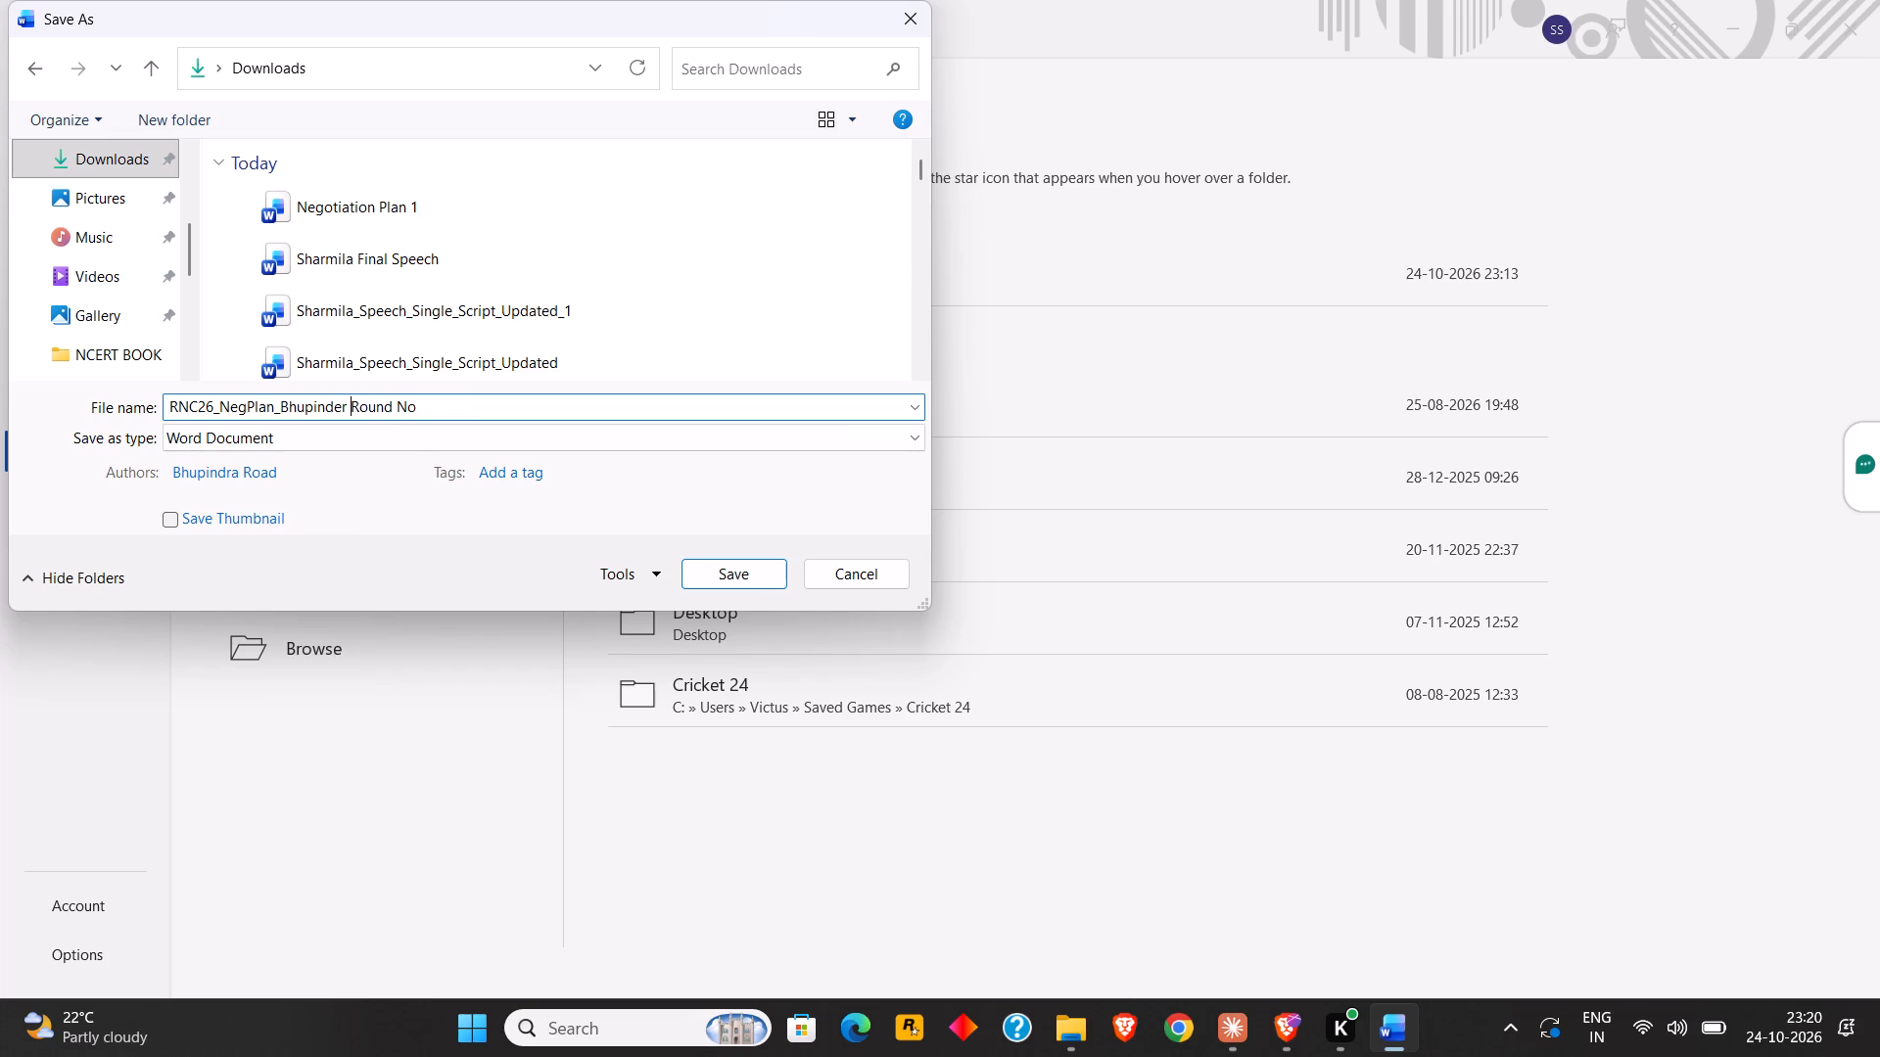
{"action": "type", "text": "Road"}
{"action": "key", "text": "shift+underscore"}
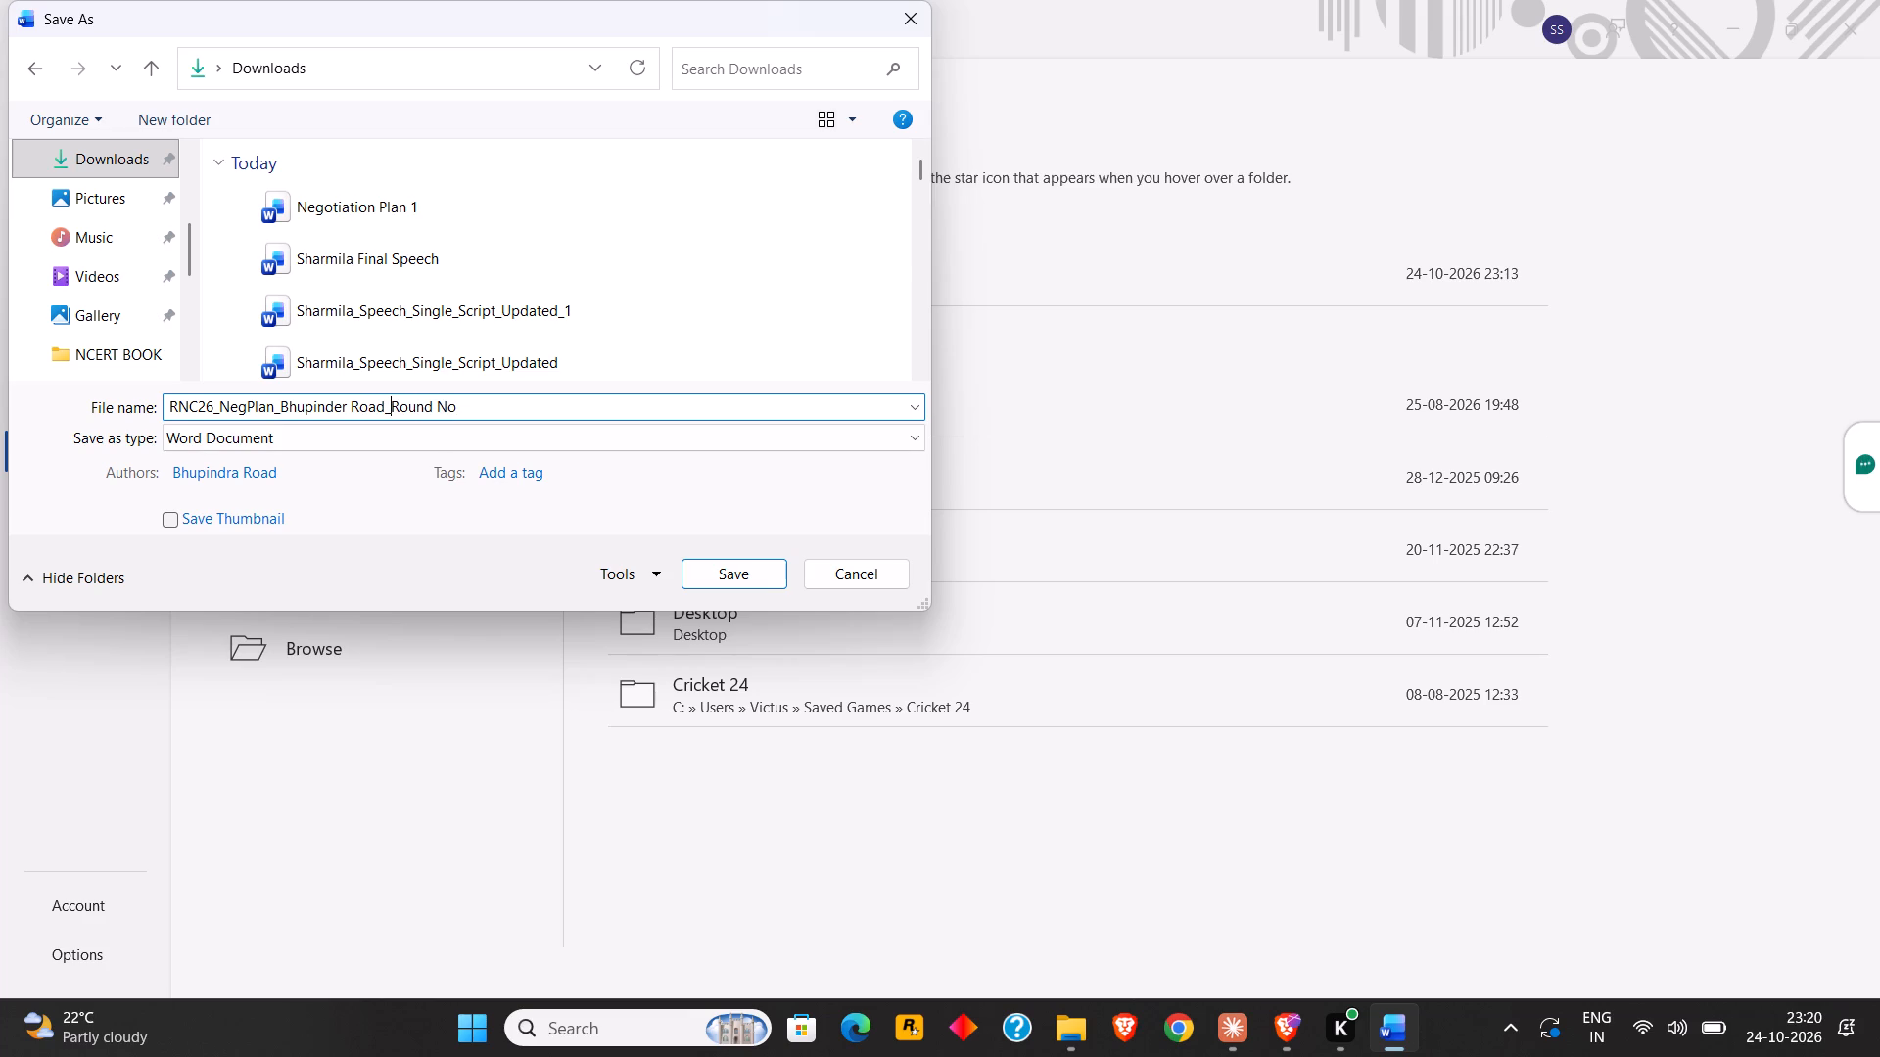
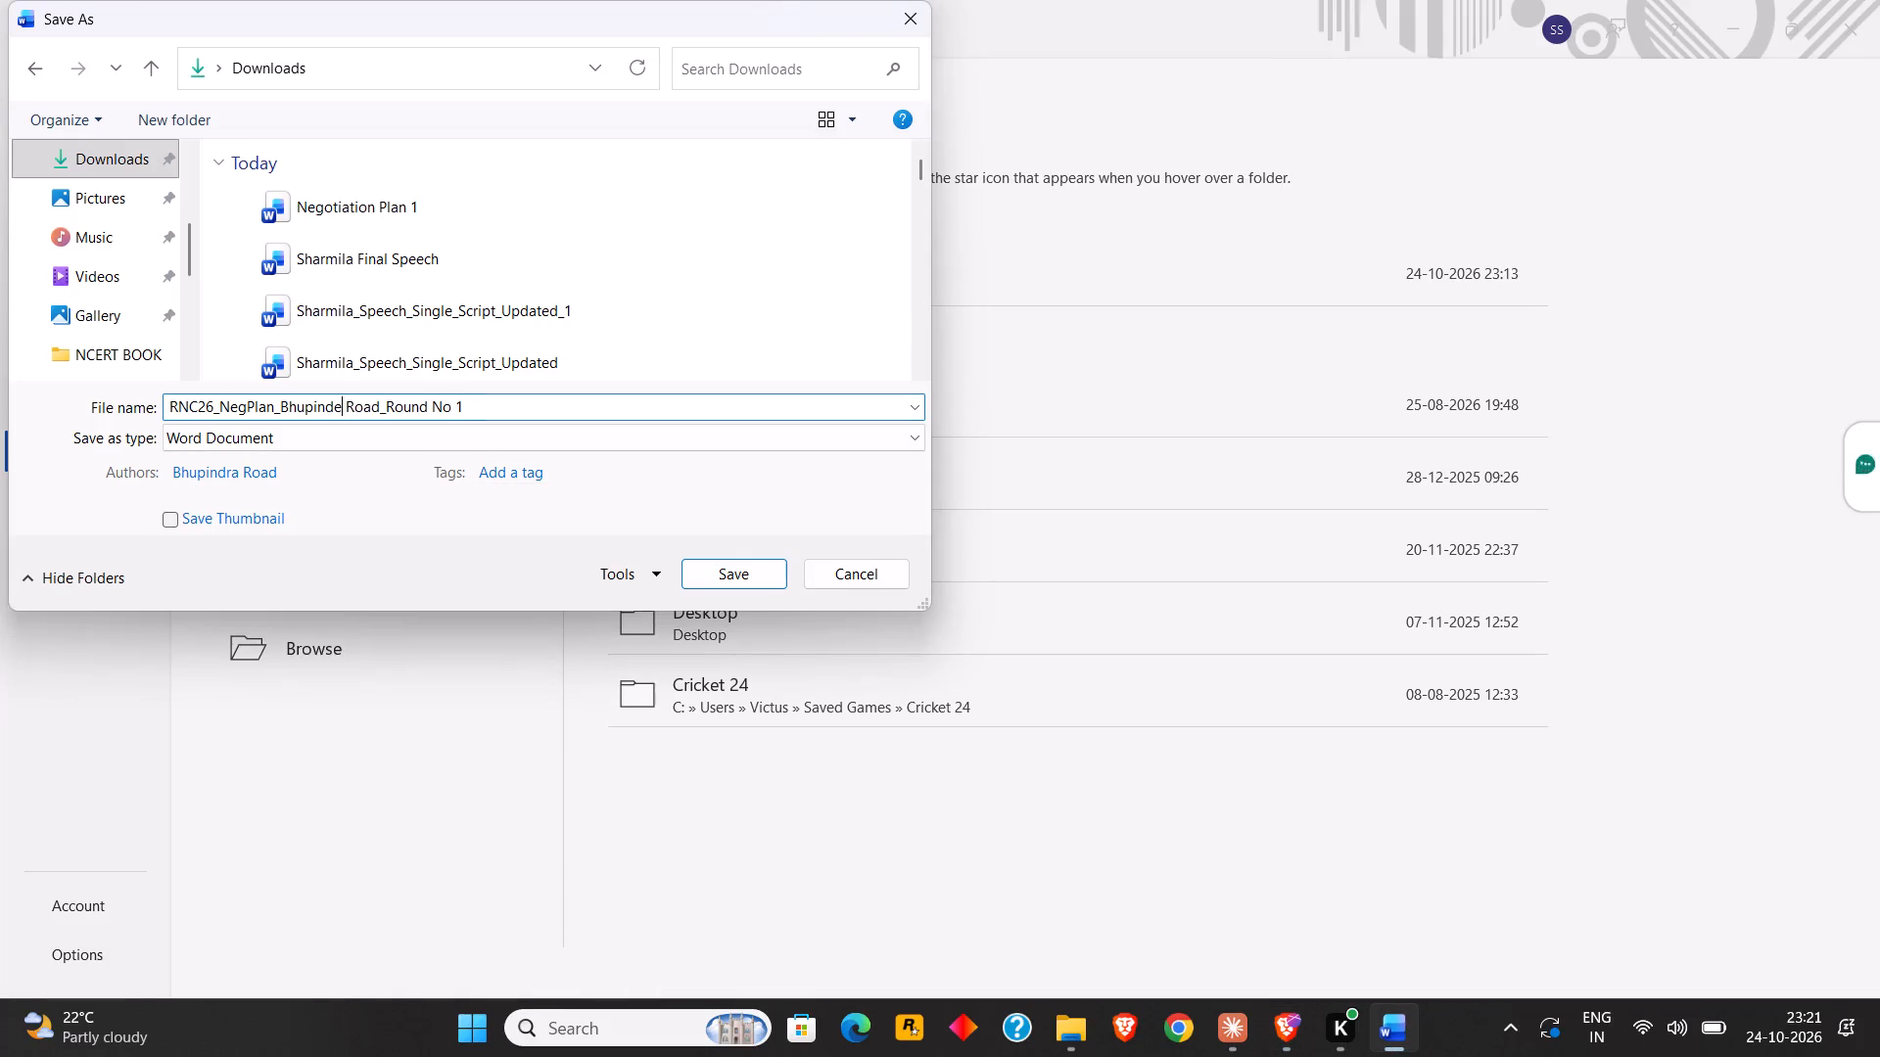
Correct the file name to "RNC26_NegPlan_Bhupindra Road_Round No. 1" and save the Word document copy in Downloads.
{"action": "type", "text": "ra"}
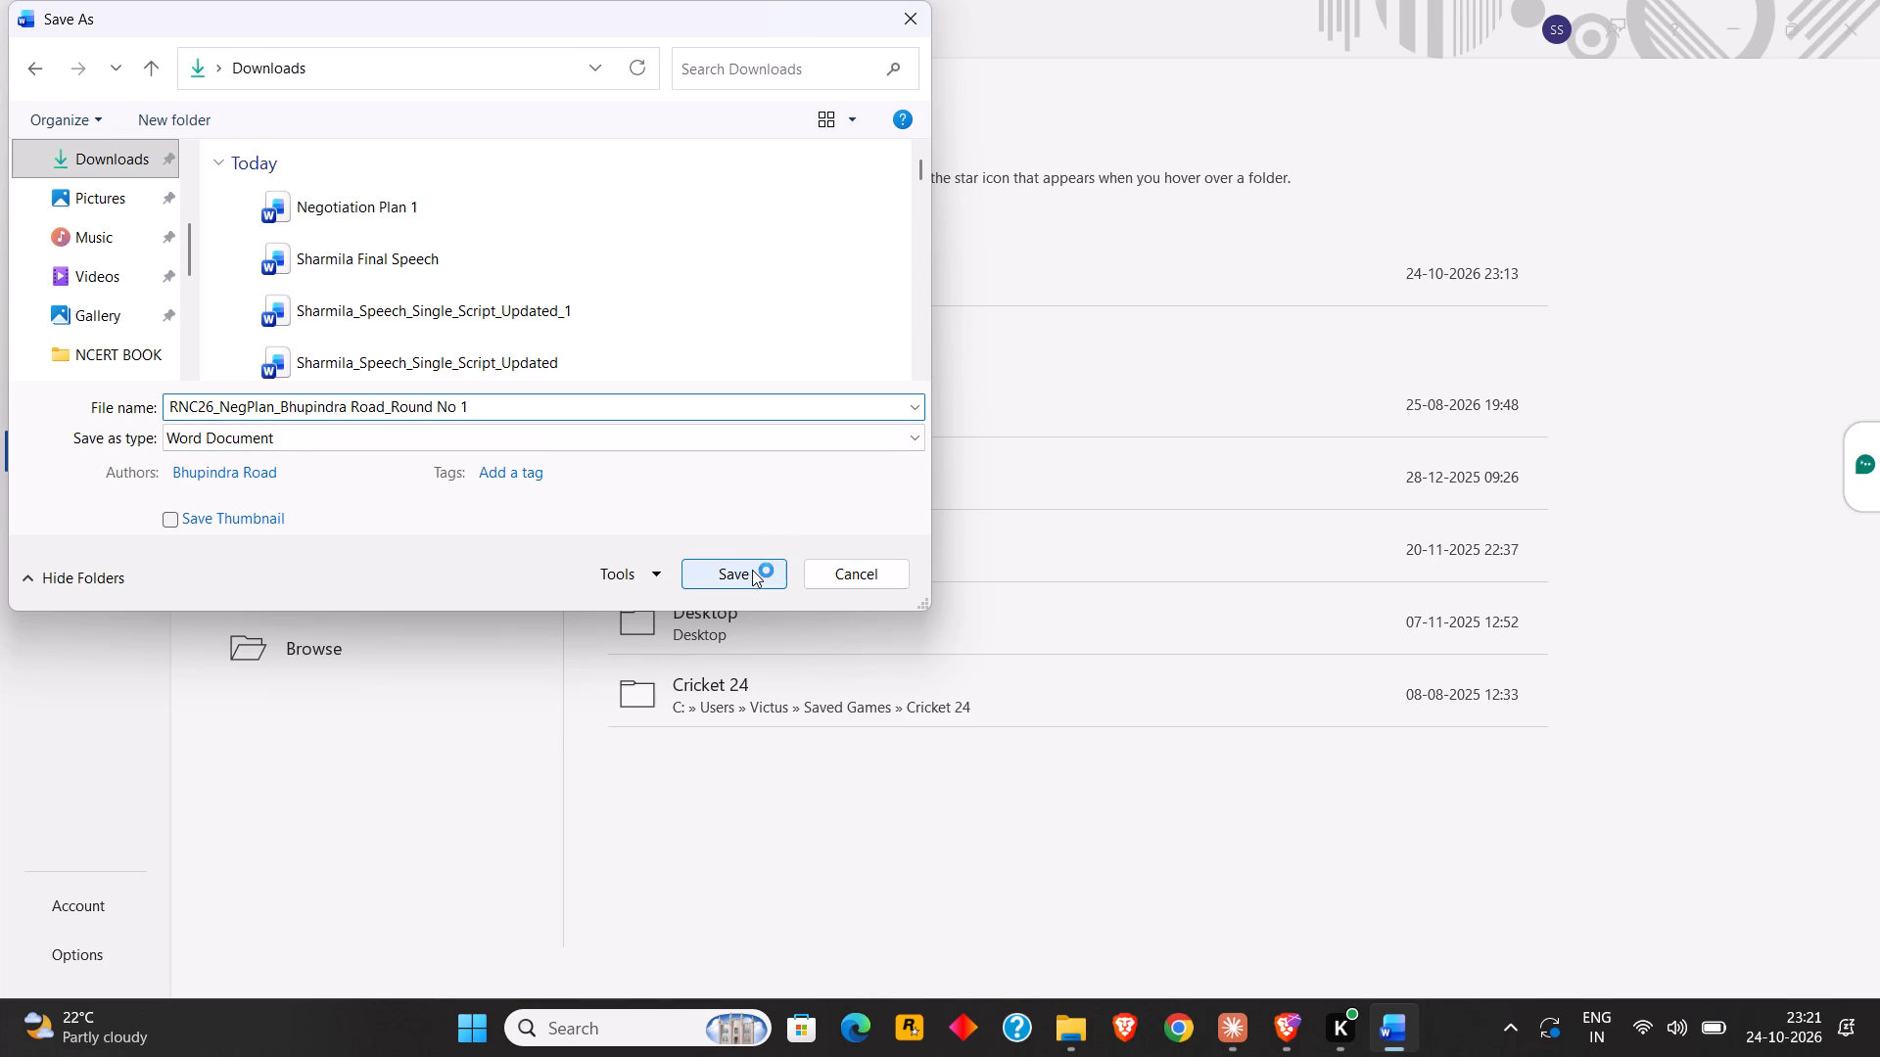
{"action": "left_click", "coordinate": [451, 413]}
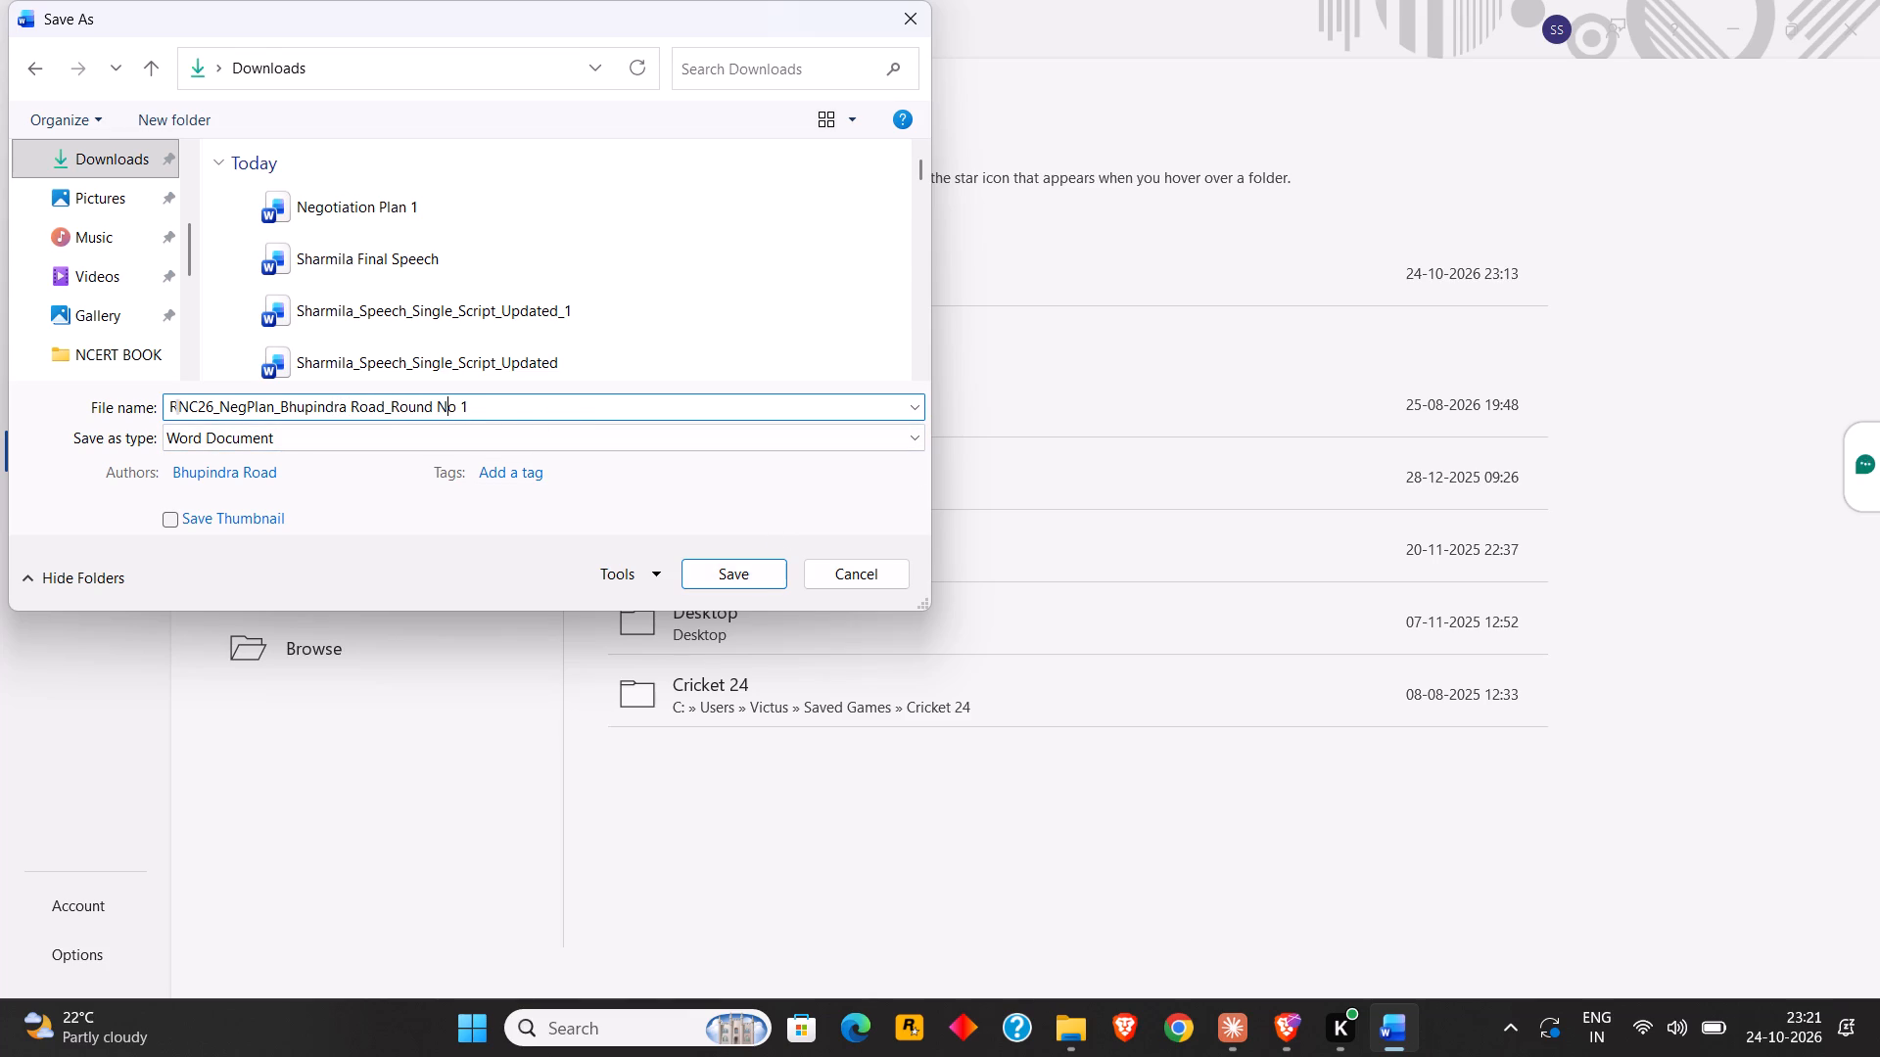
{"action": "key", "text": "Right"}
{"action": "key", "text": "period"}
{"action": "left_click", "coordinate": [731, 584]}
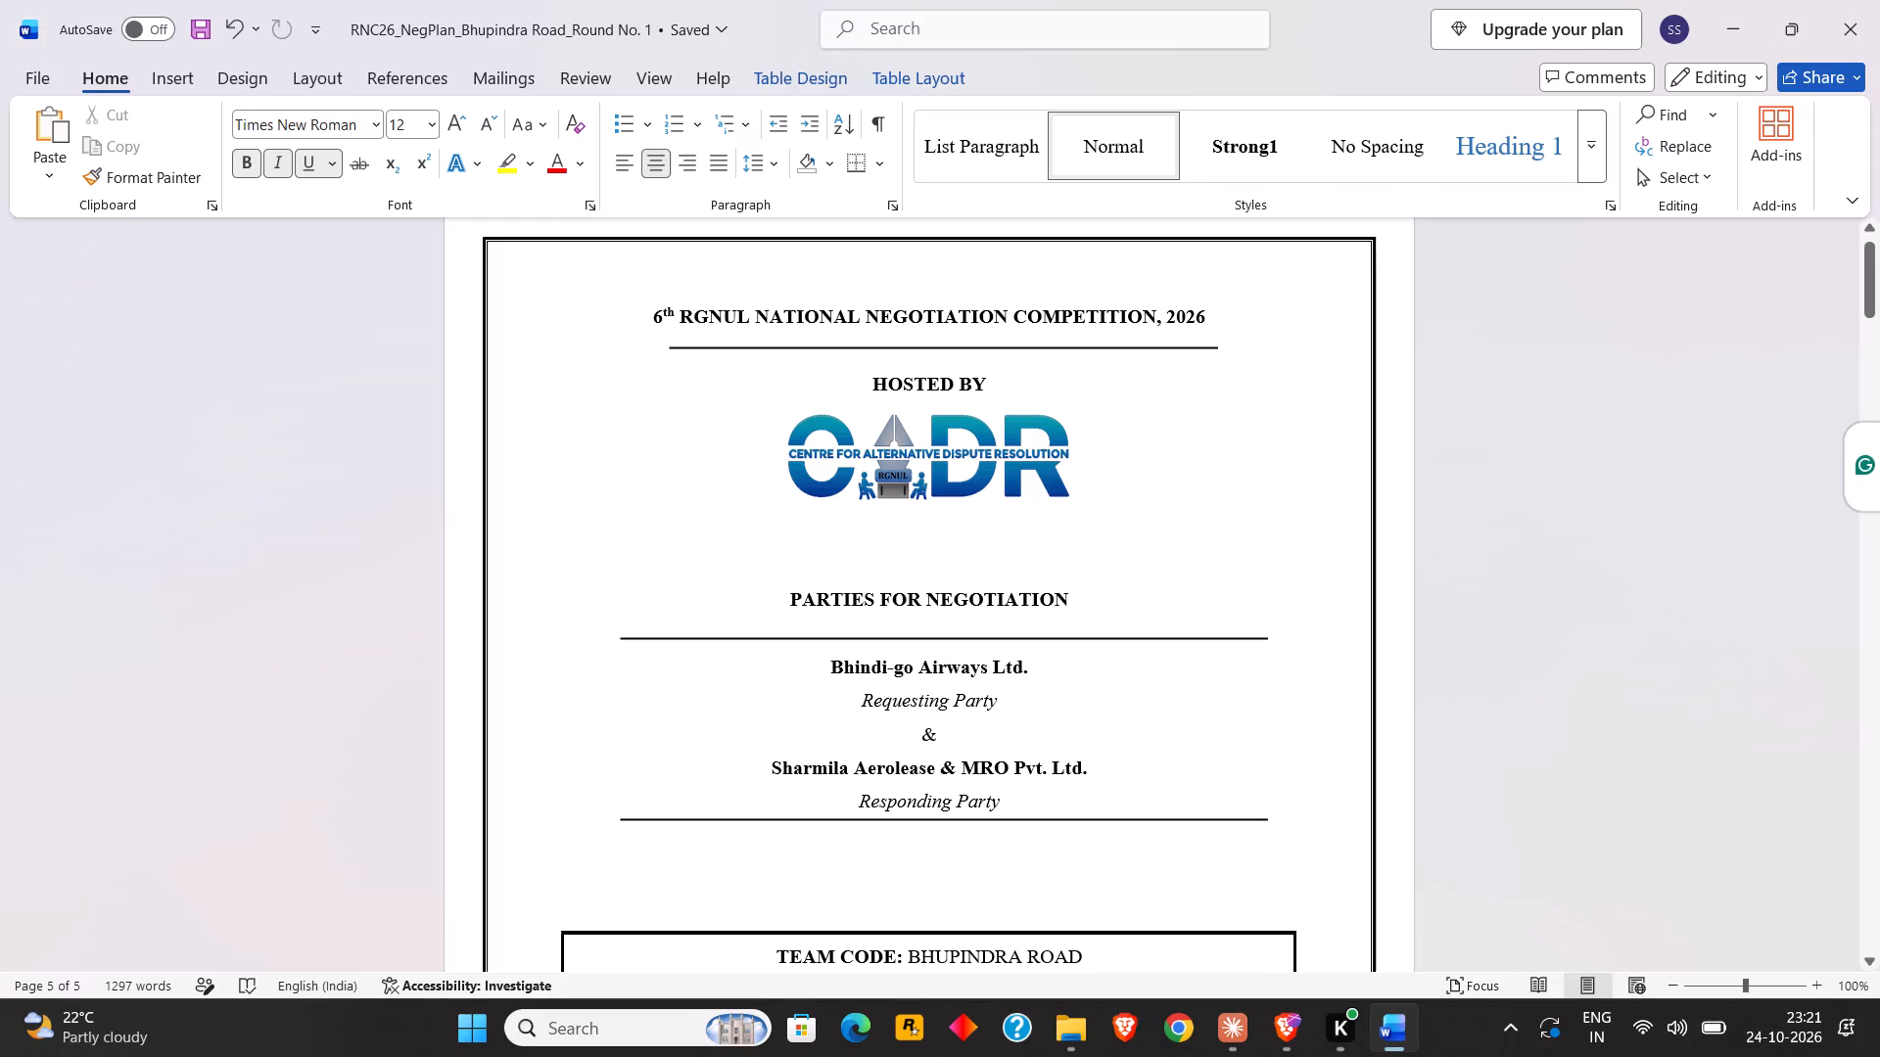
Save a PDF copy of the negotiation plan in Downloads, keeping the file name RNC26_NegPlan_Bhupindra Road_Round No. 1.
{"action": "scroll", "coordinate": [731, 584], "scroll_direction": "down", "scroll_amount": 7}
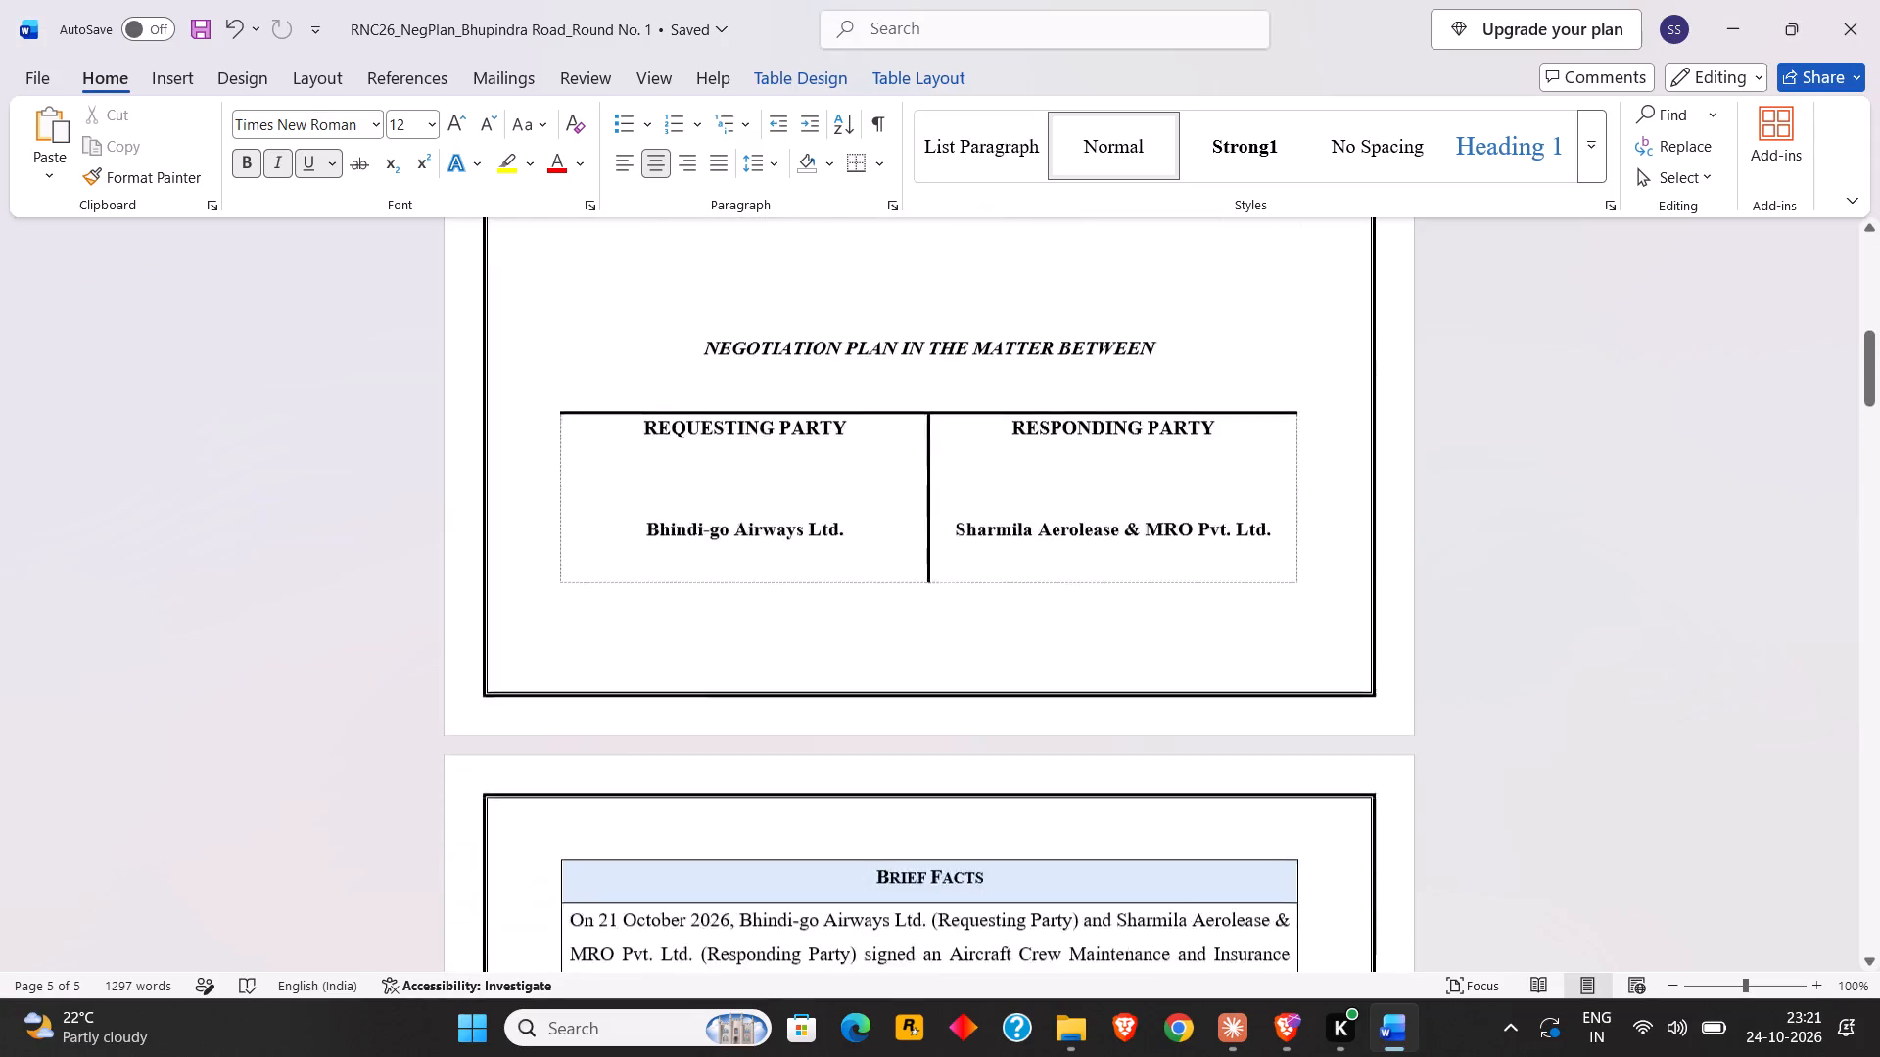
{"action": "scroll", "coordinate": [731, 584], "scroll_direction": "down", "scroll_amount": 8}
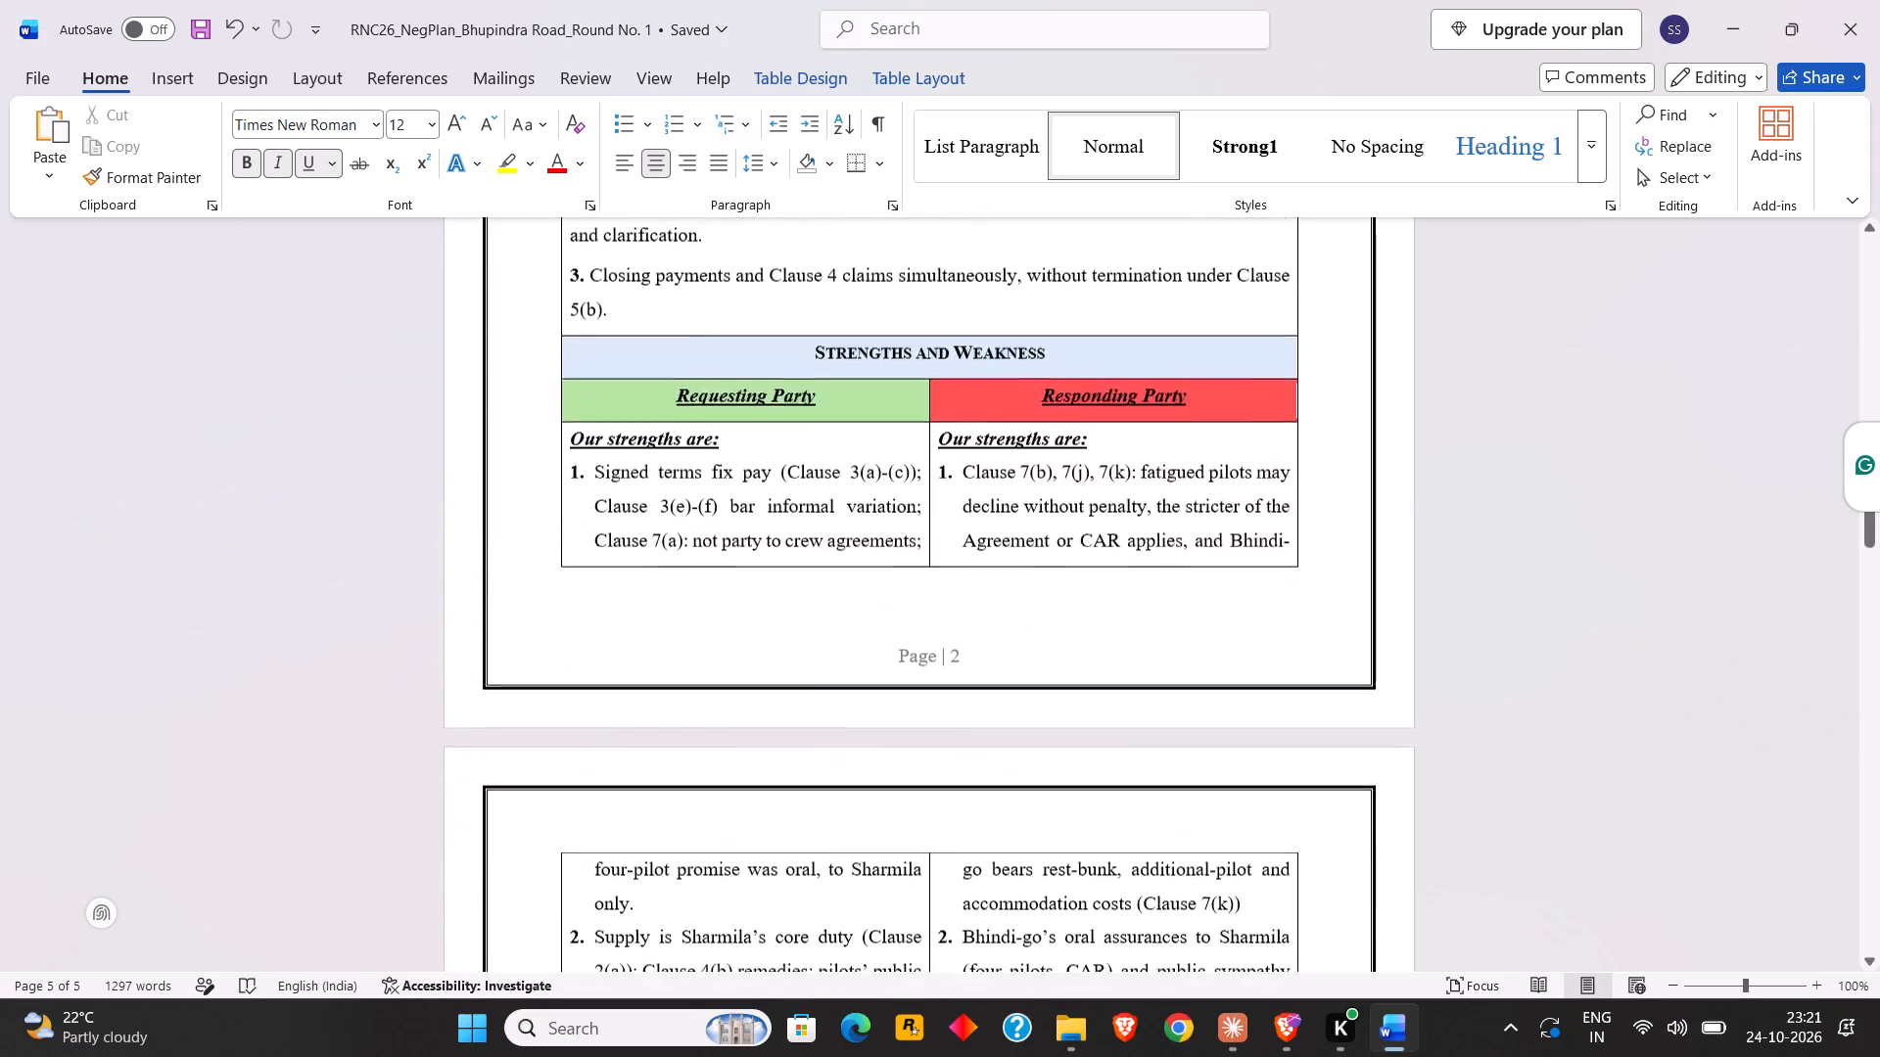
{"action": "scroll", "coordinate": [731, 584], "scroll_direction": "down", "scroll_amount": 8}
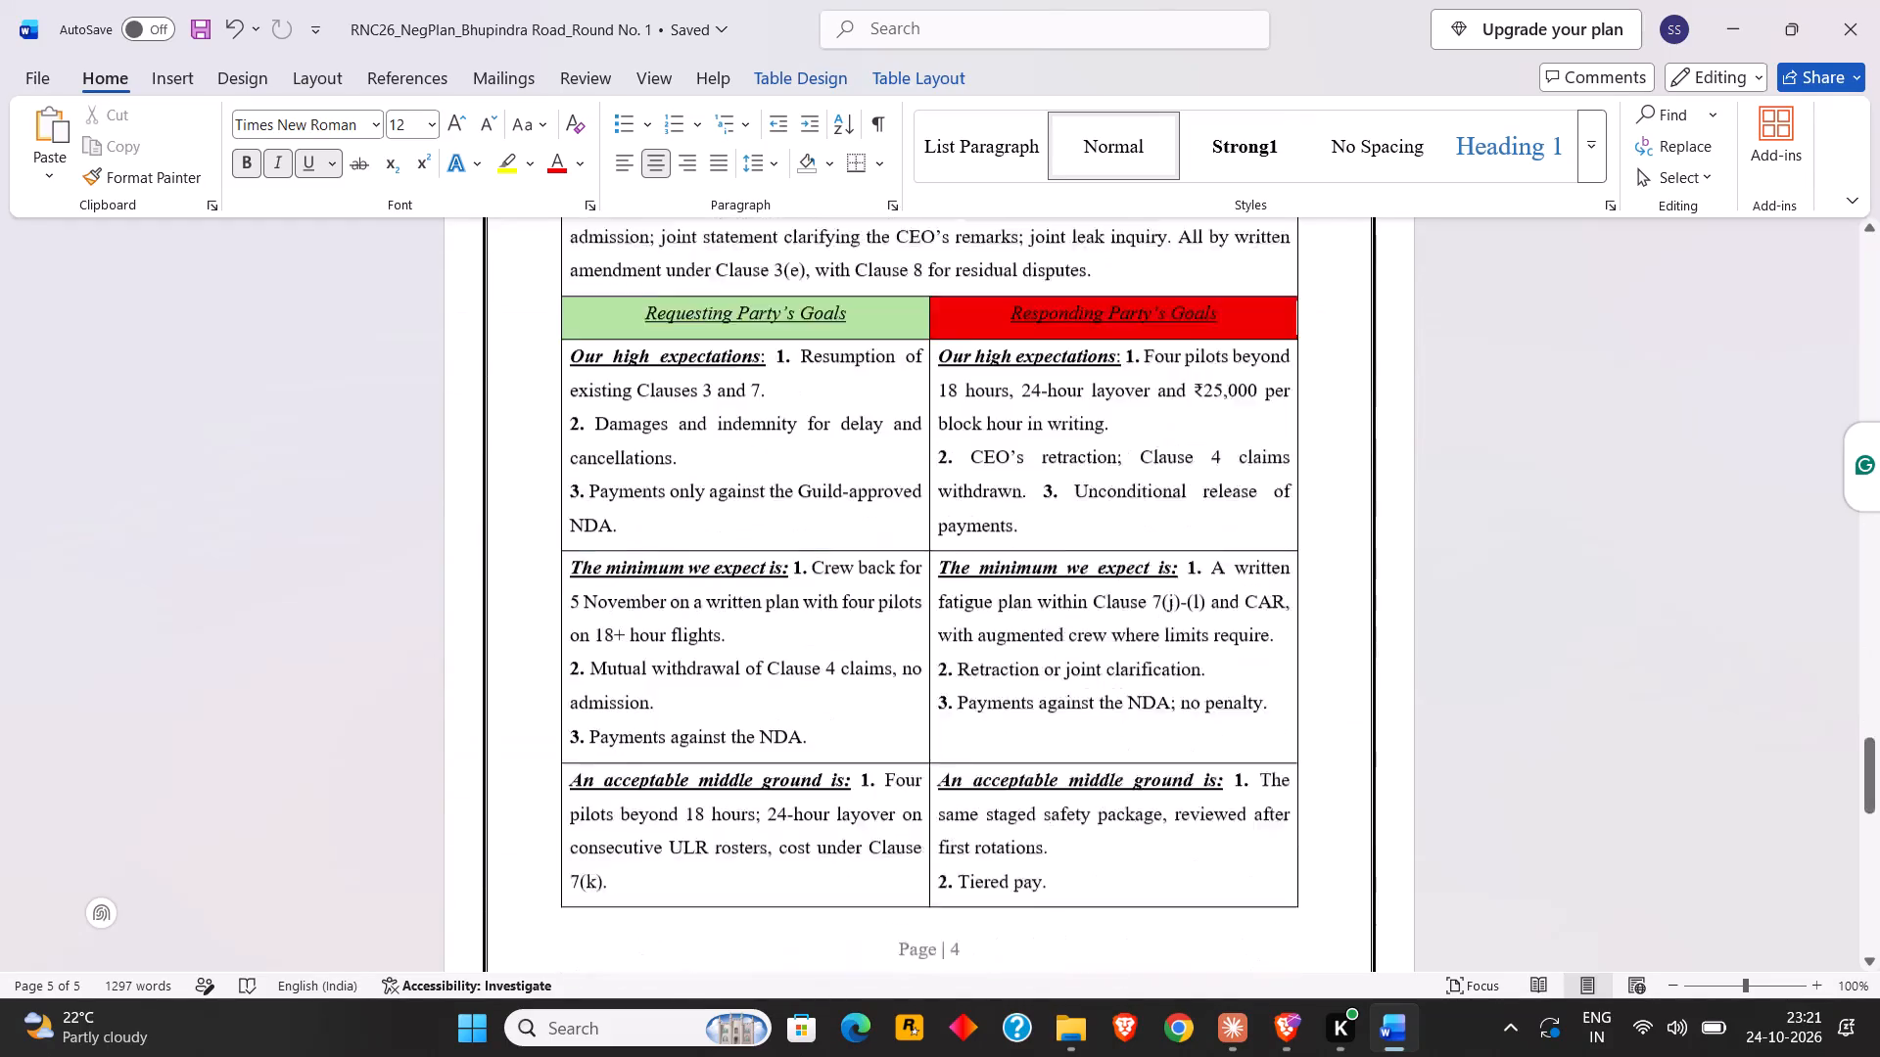
{"action": "scroll", "coordinate": [731, 584], "scroll_direction": "down", "scroll_amount": 4}
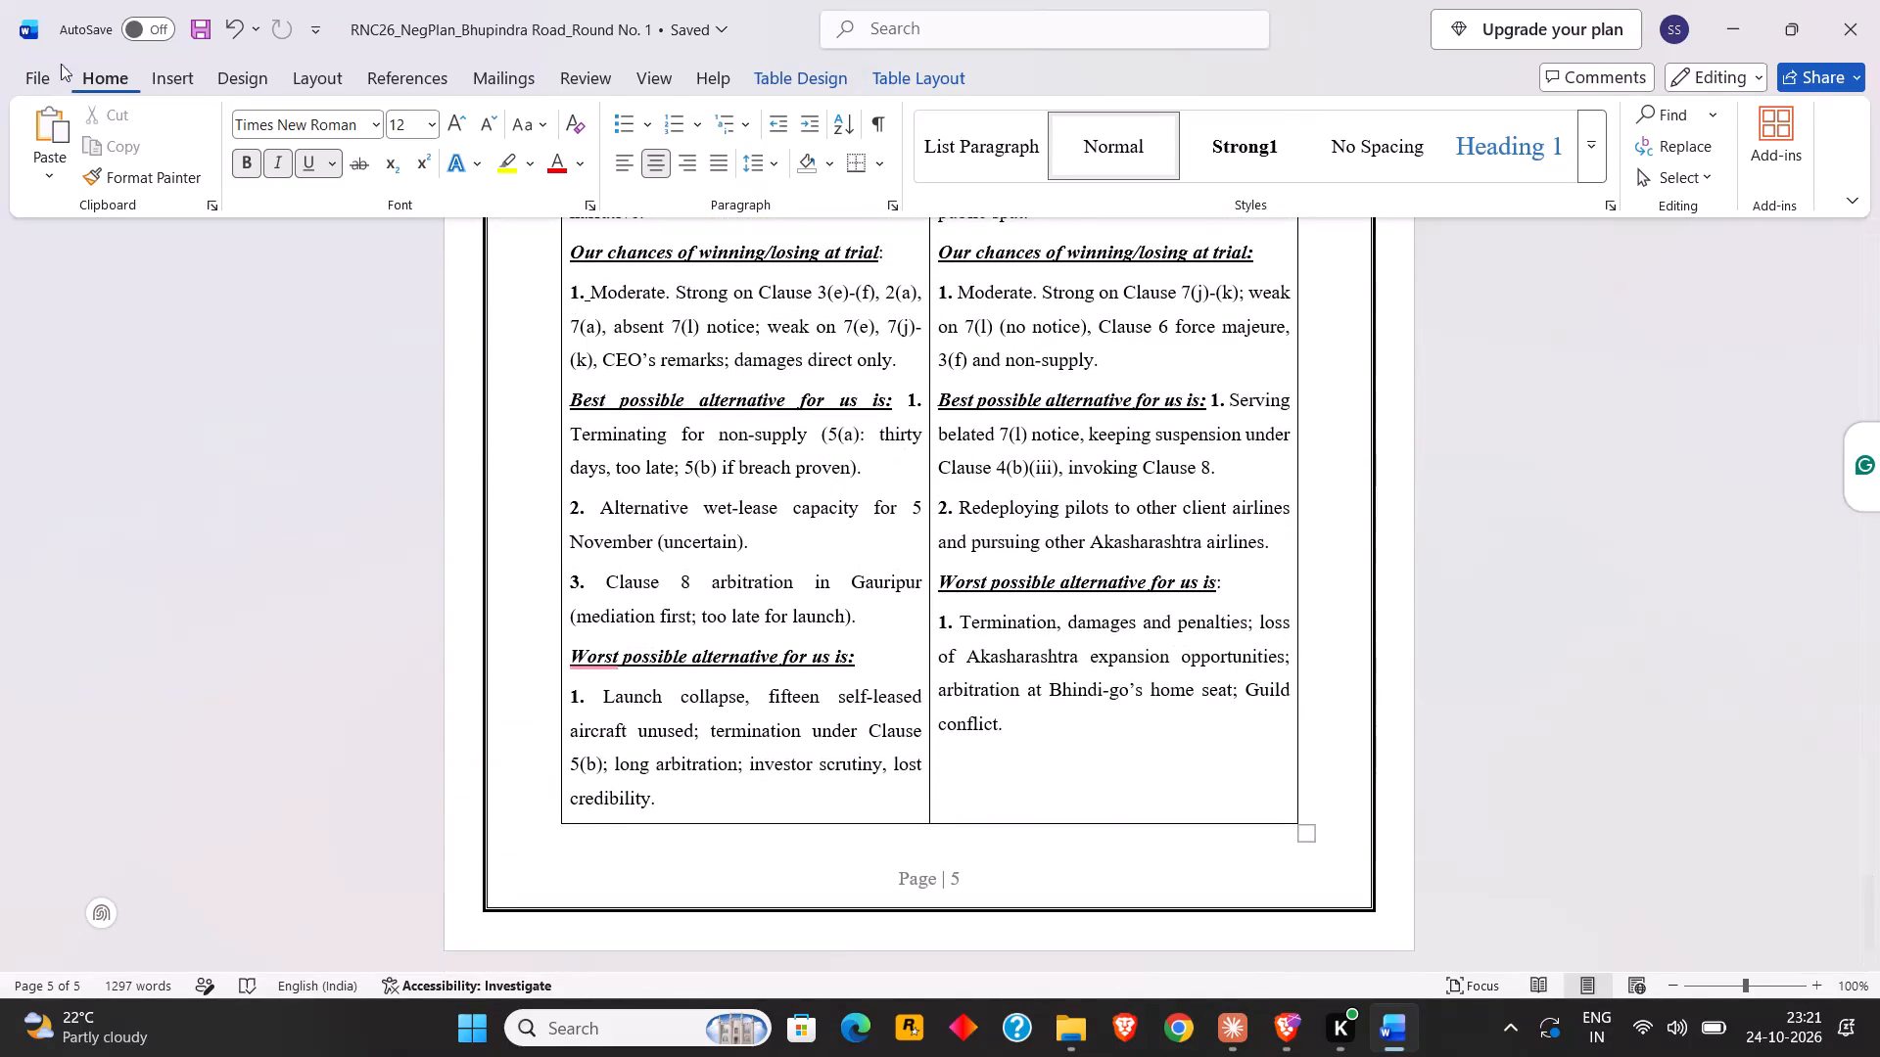
{"action": "left_click", "coordinate": [45, 69]}
{"action": "left_click", "coordinate": [97, 460]}
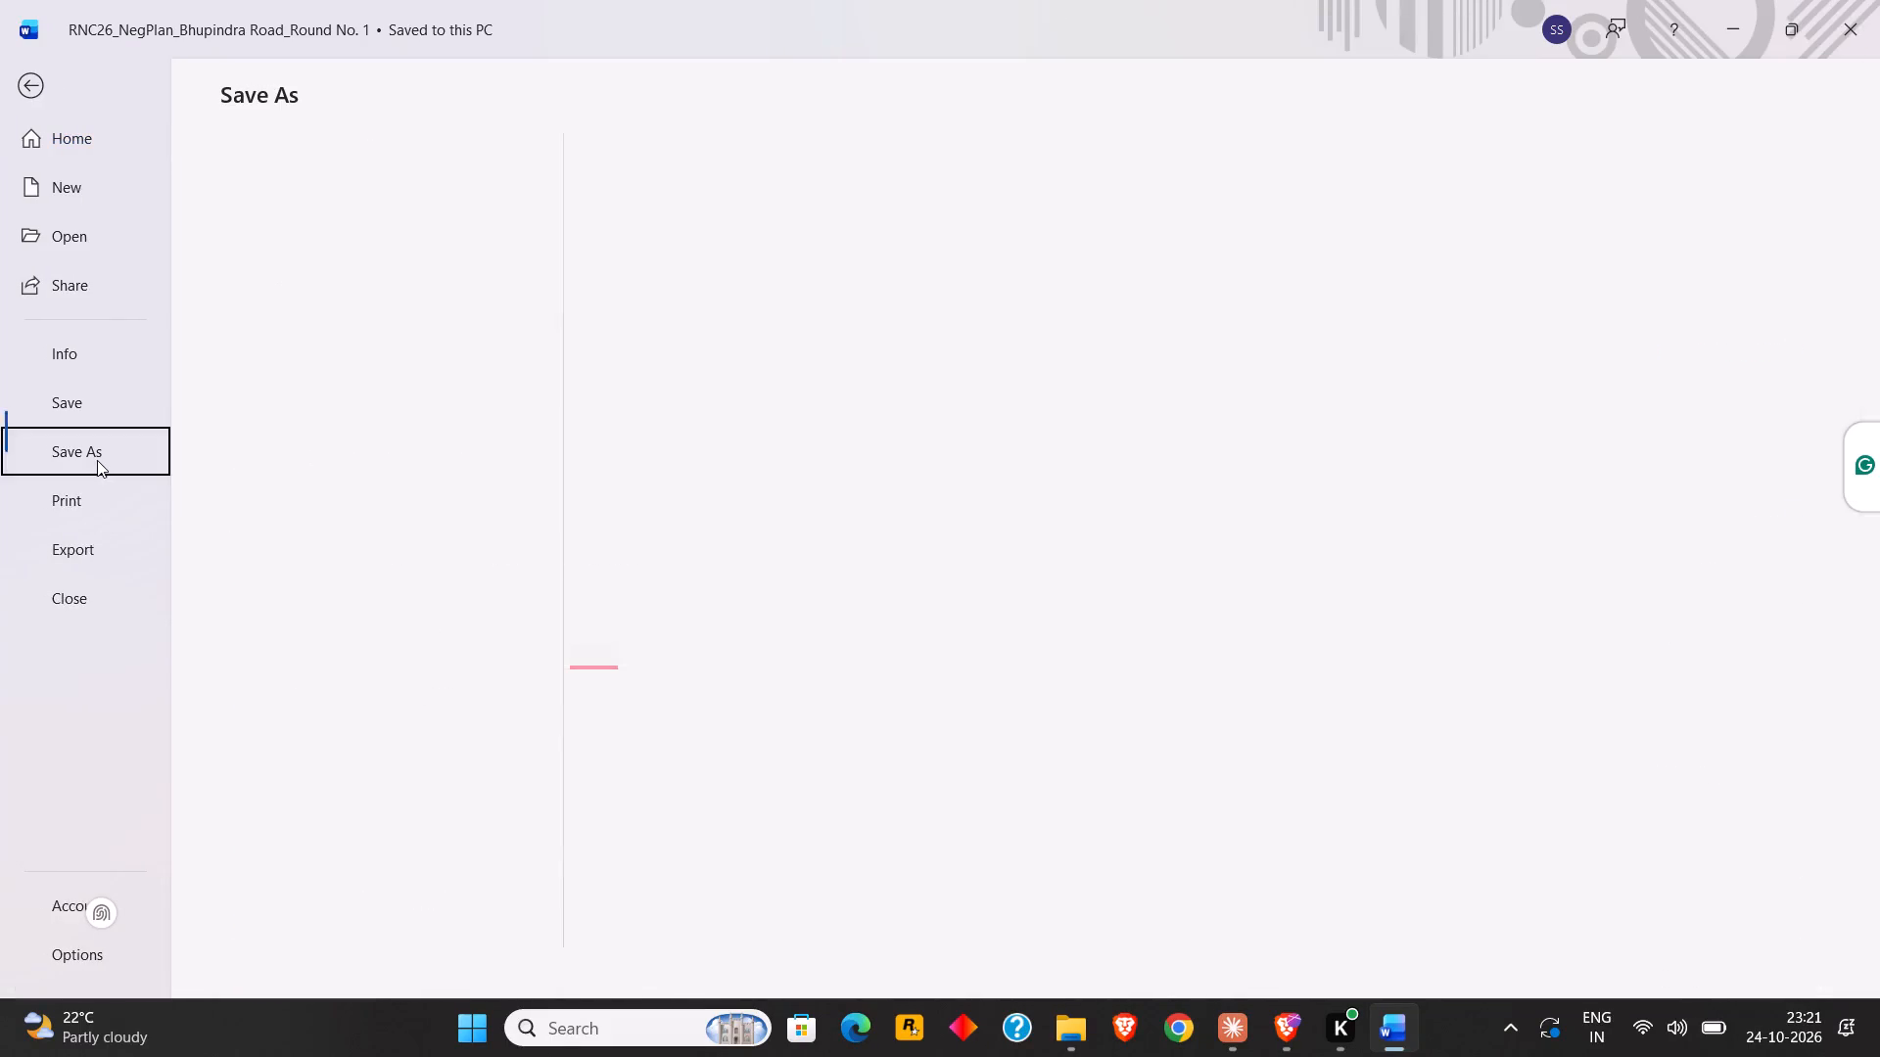
{"action": "left_click", "coordinate": [711, 257]}
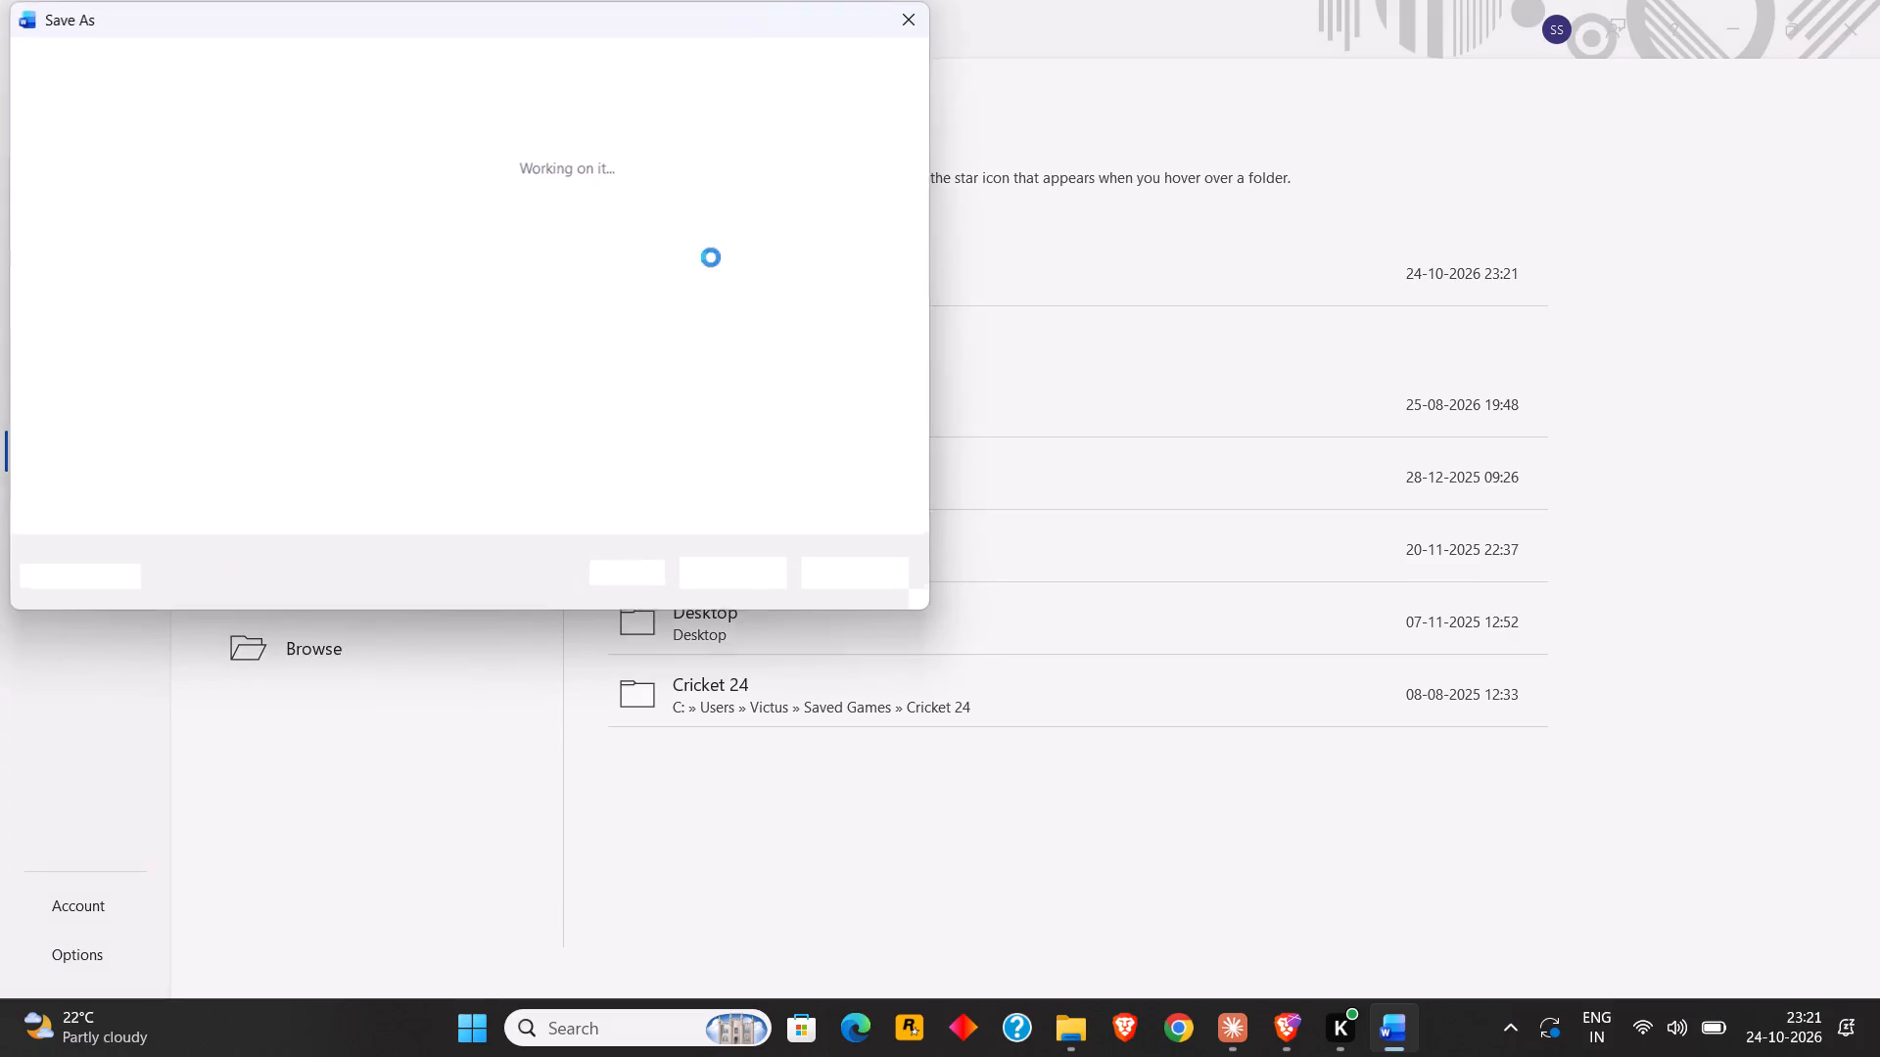
{"action": "scroll", "coordinate": [137, 286], "scroll_direction": "up", "scroll_amount": 12}
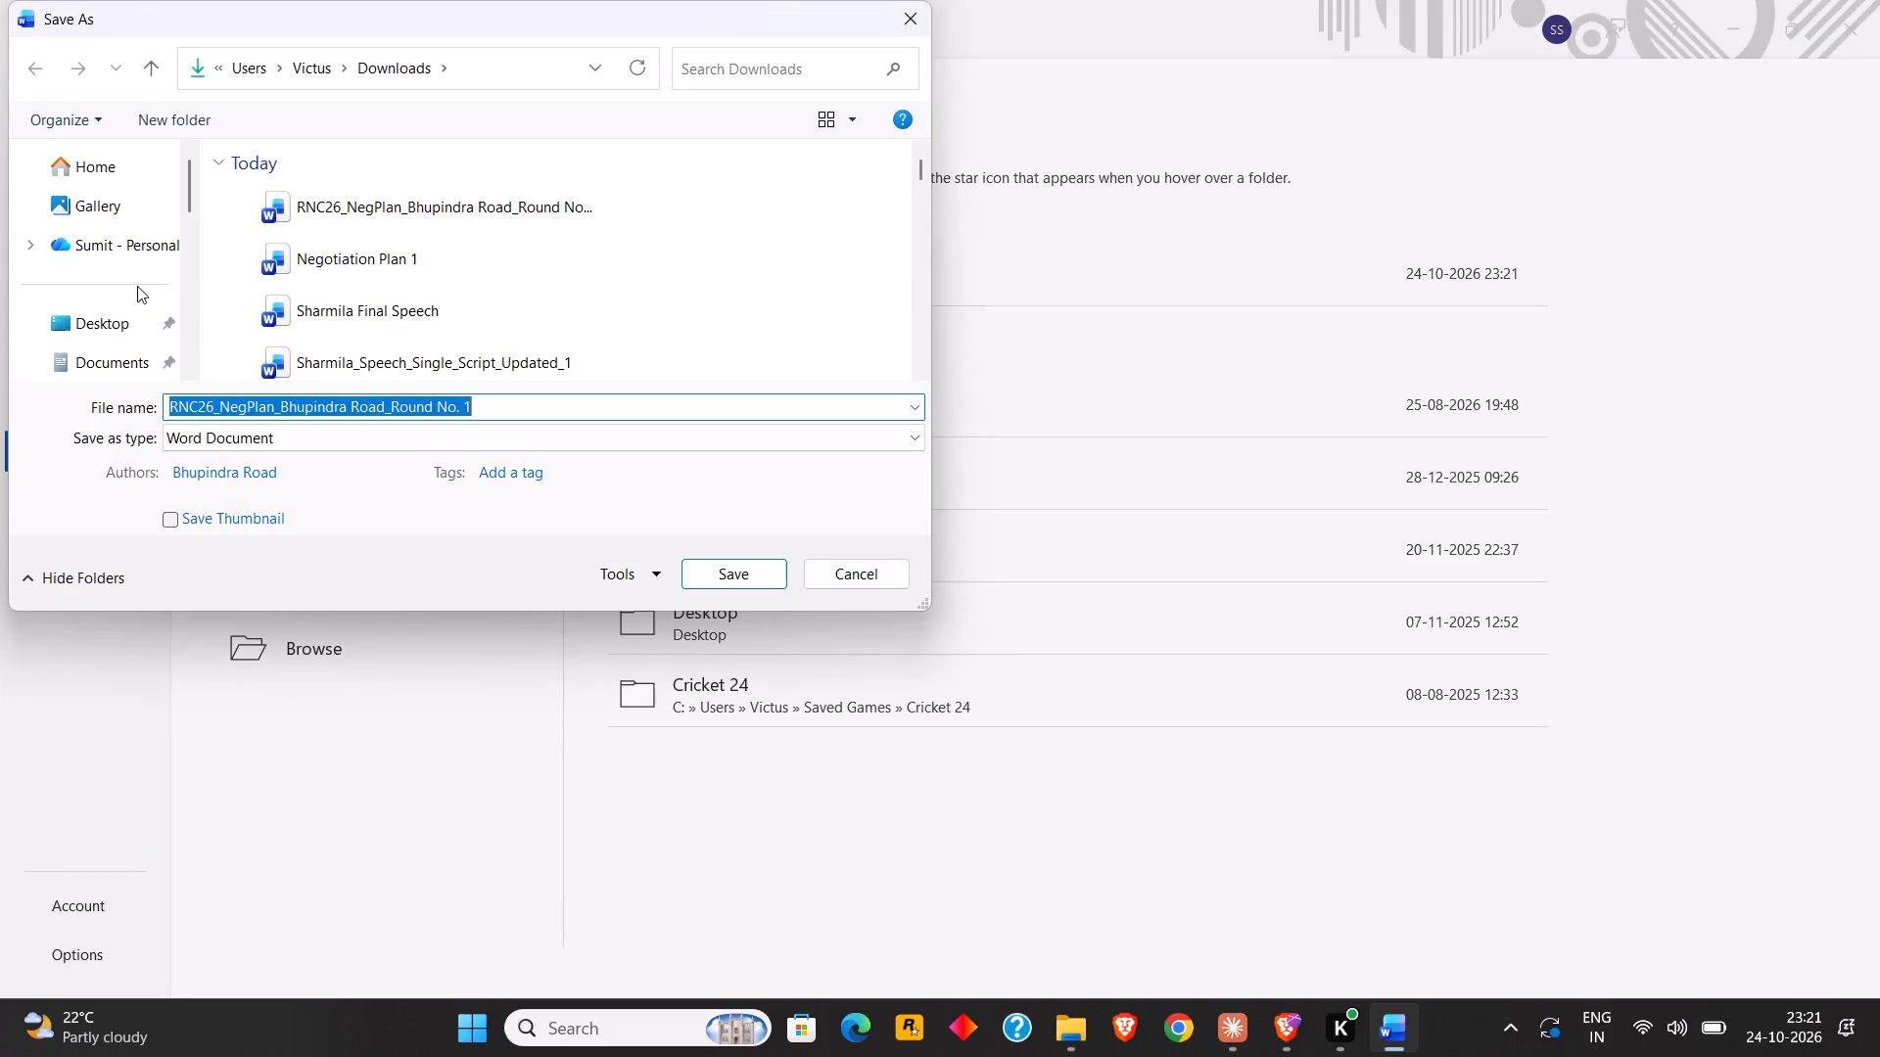
{"action": "scroll", "coordinate": [129, 320], "scroll_direction": "down", "scroll_amount": 1}
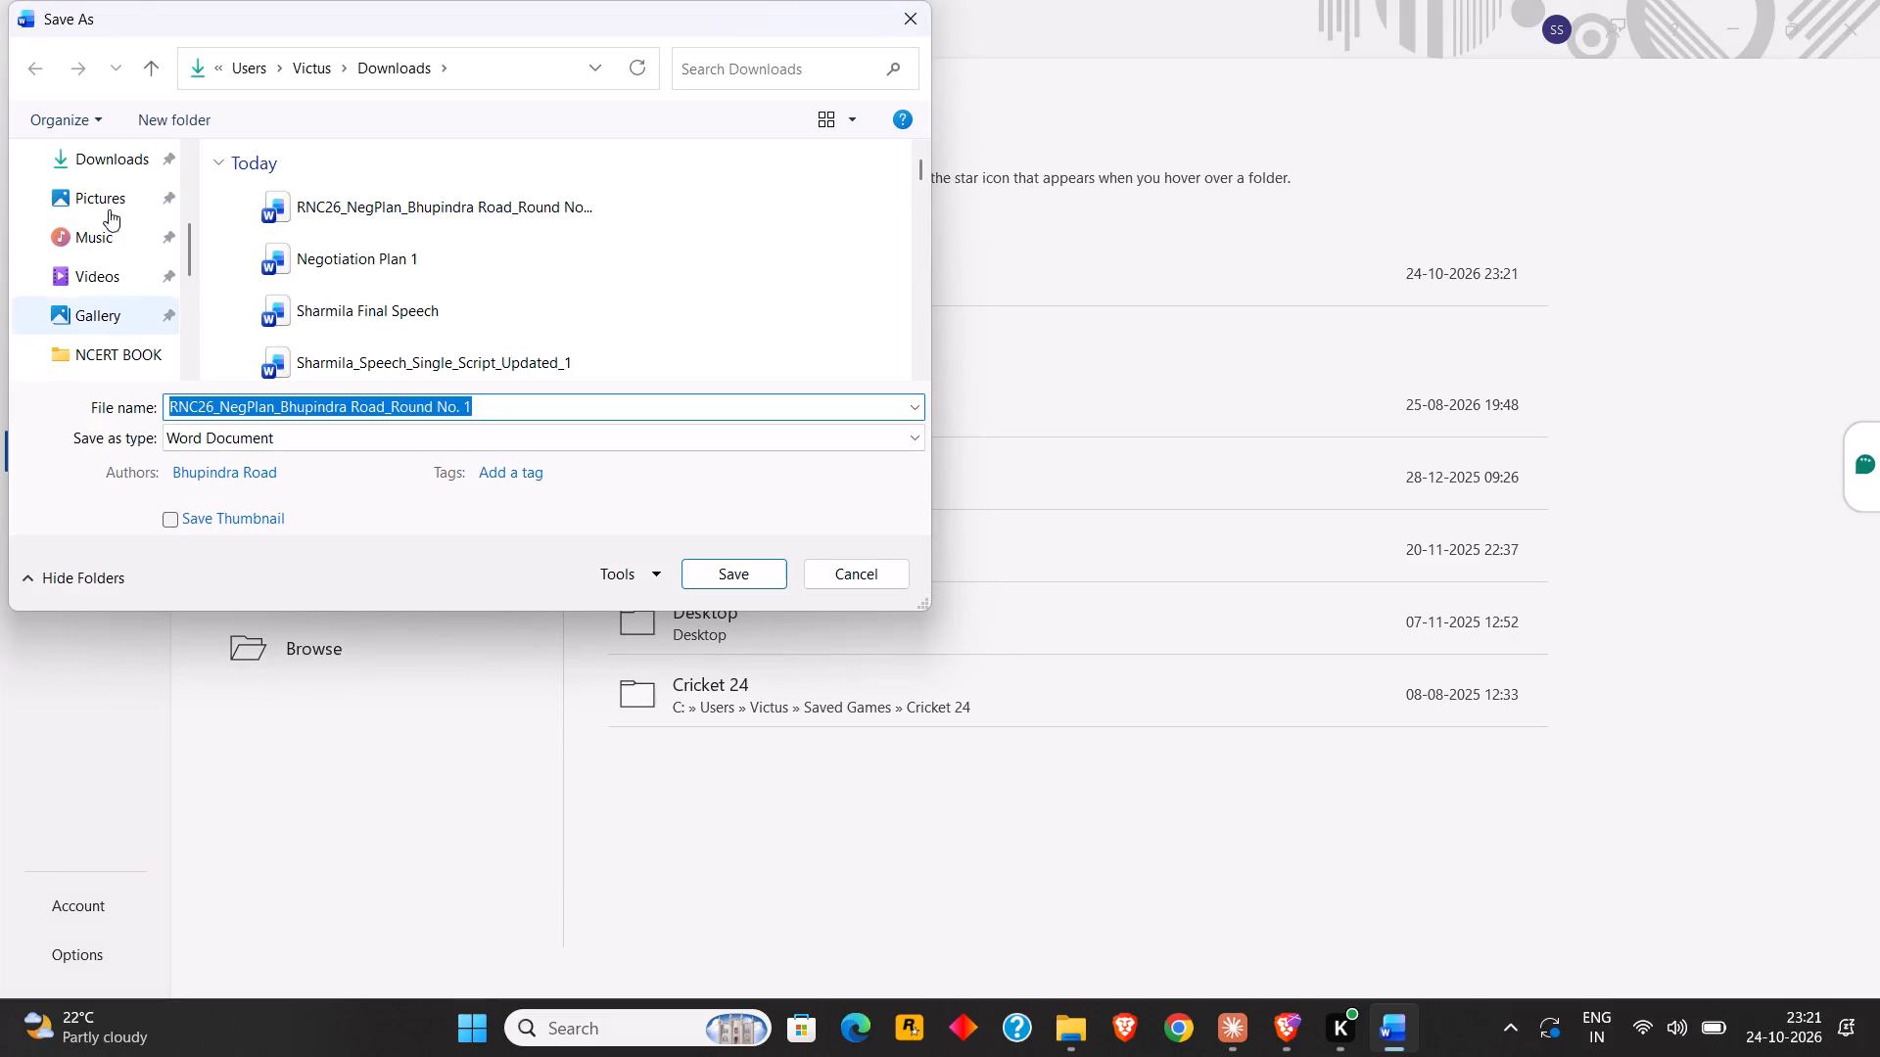
{"action": "left_click", "coordinate": [115, 168]}
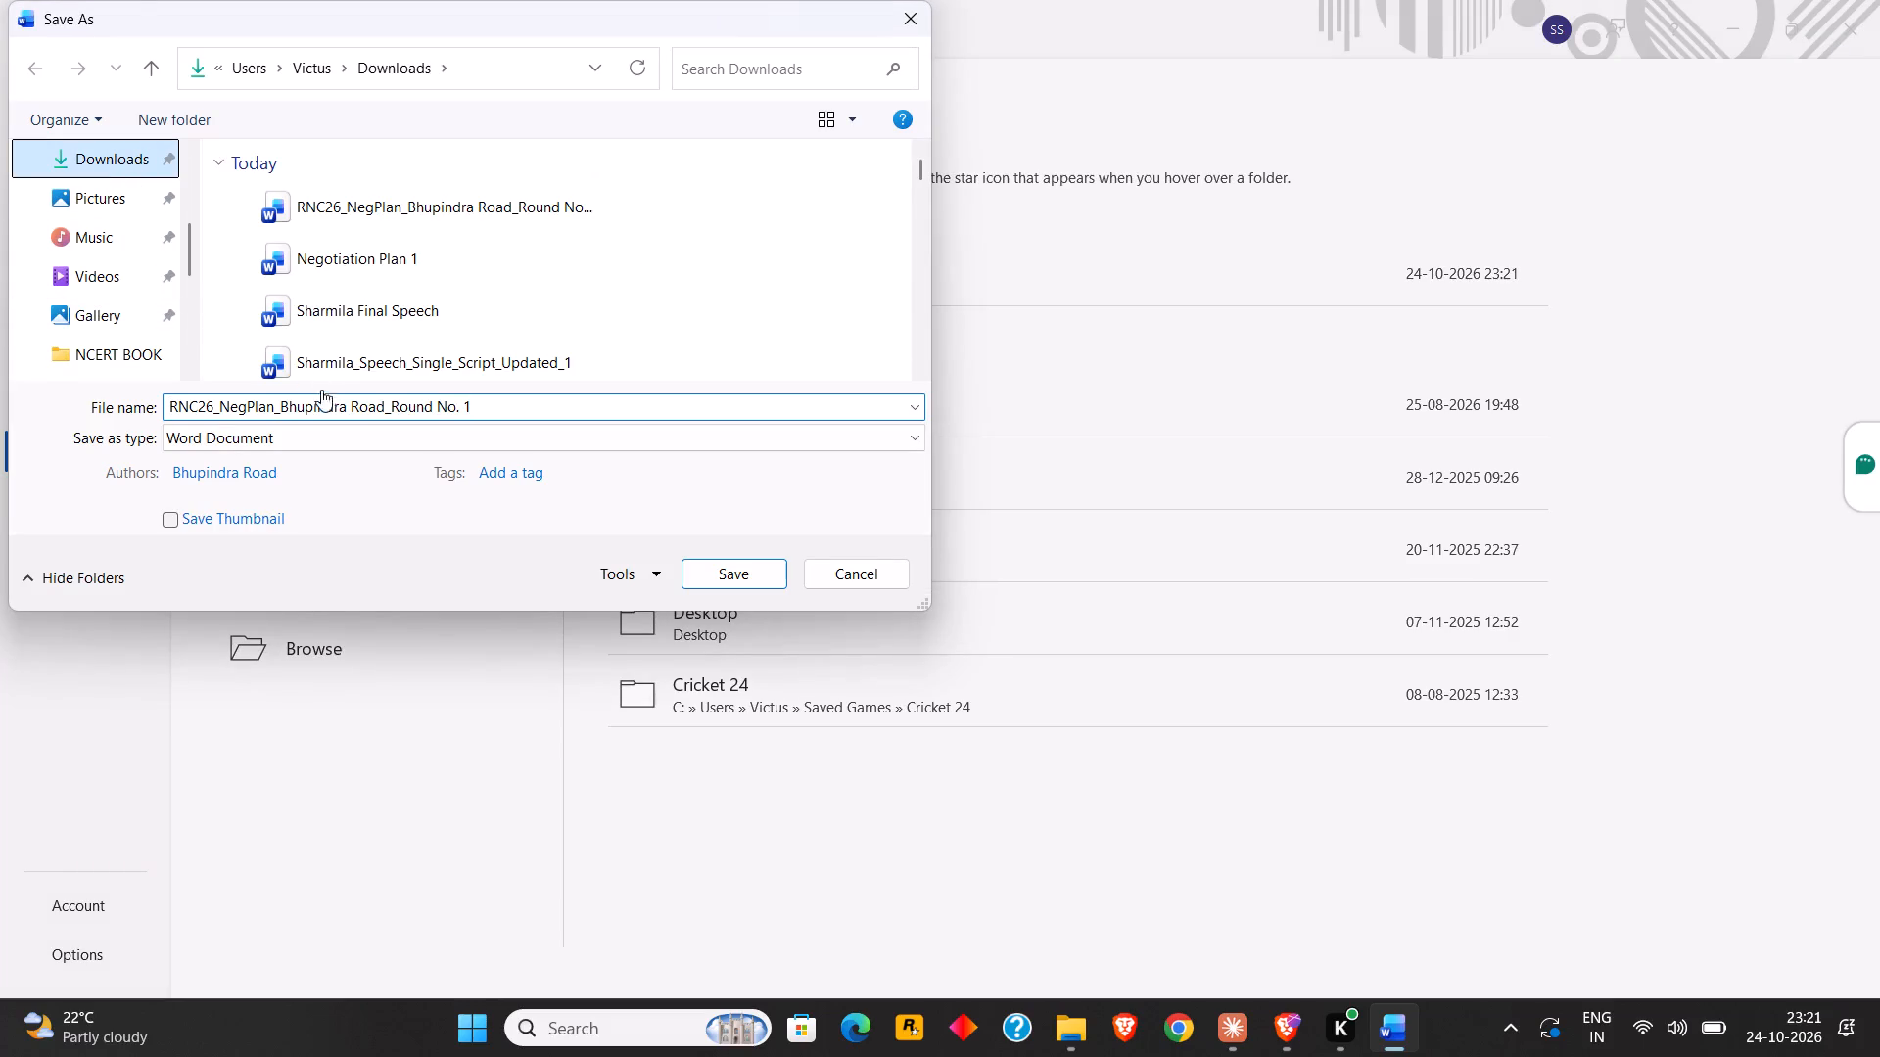
{"action": "left_click", "coordinate": [373, 441]}
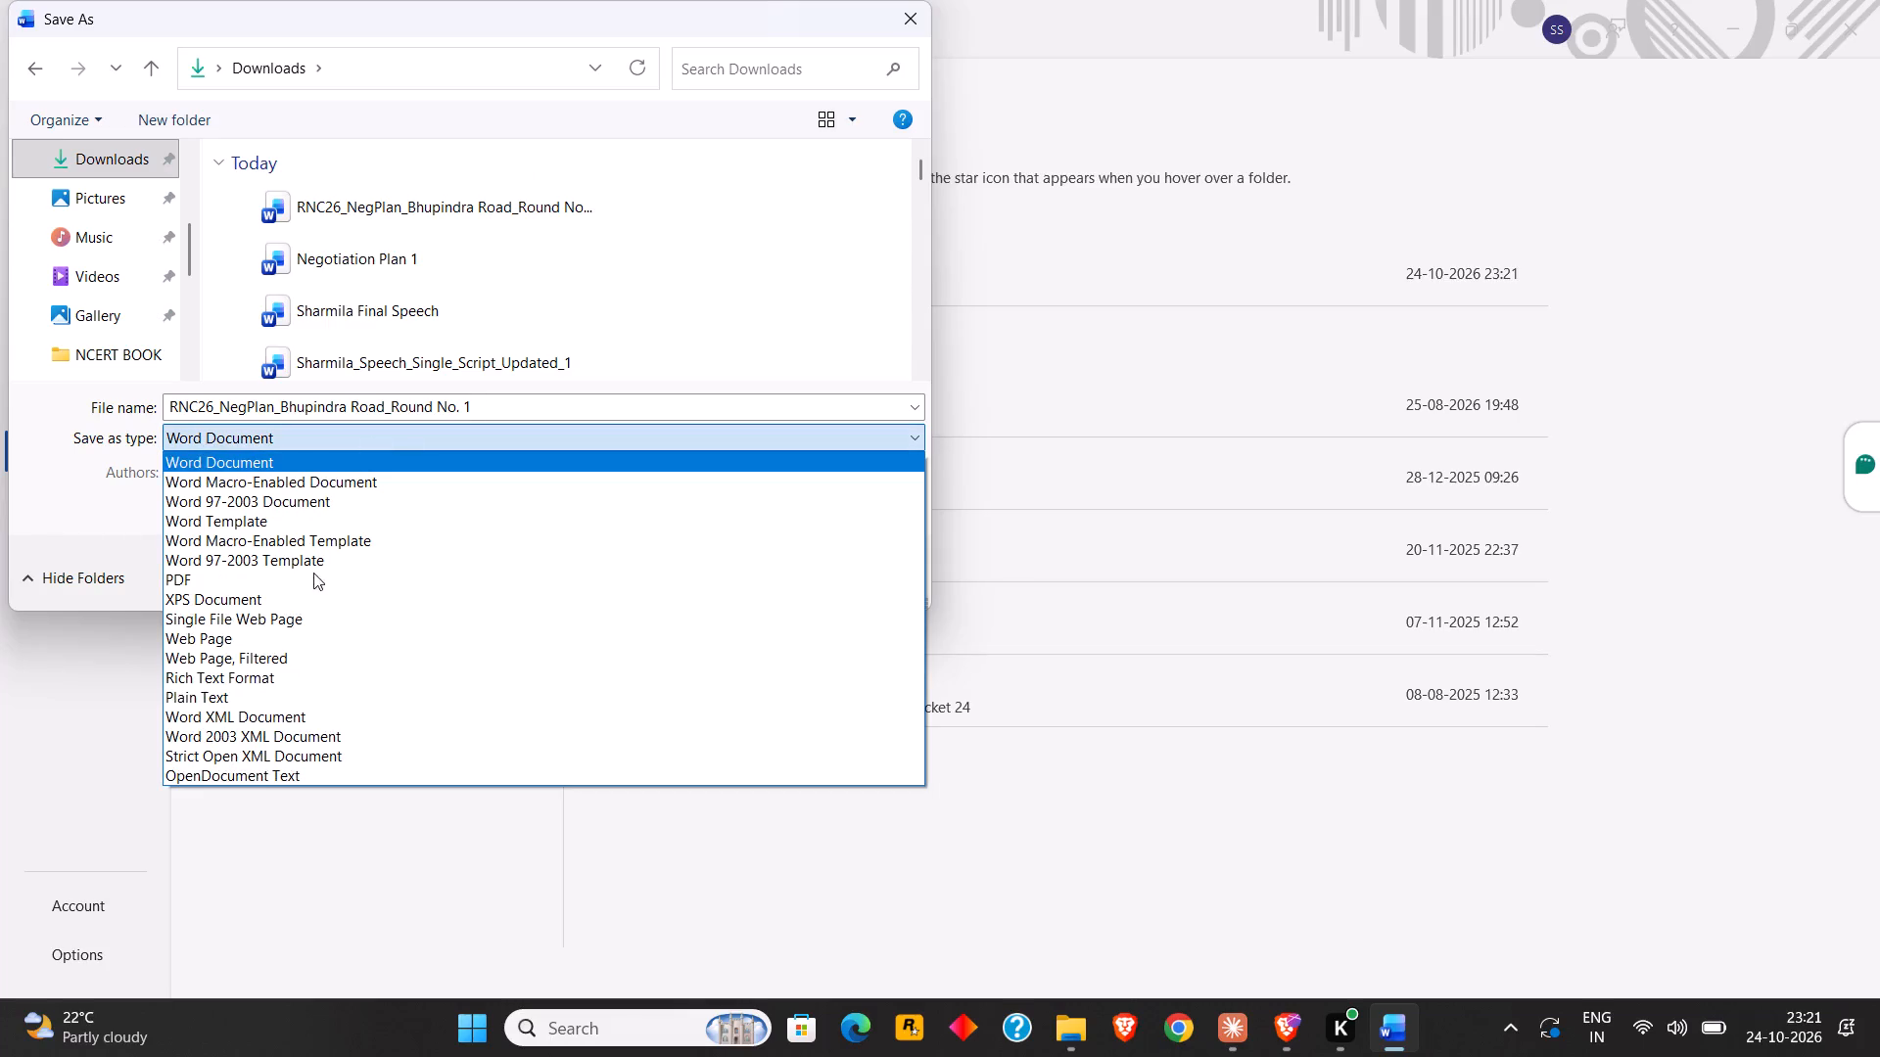
{"action": "left_click", "coordinate": [300, 574]}
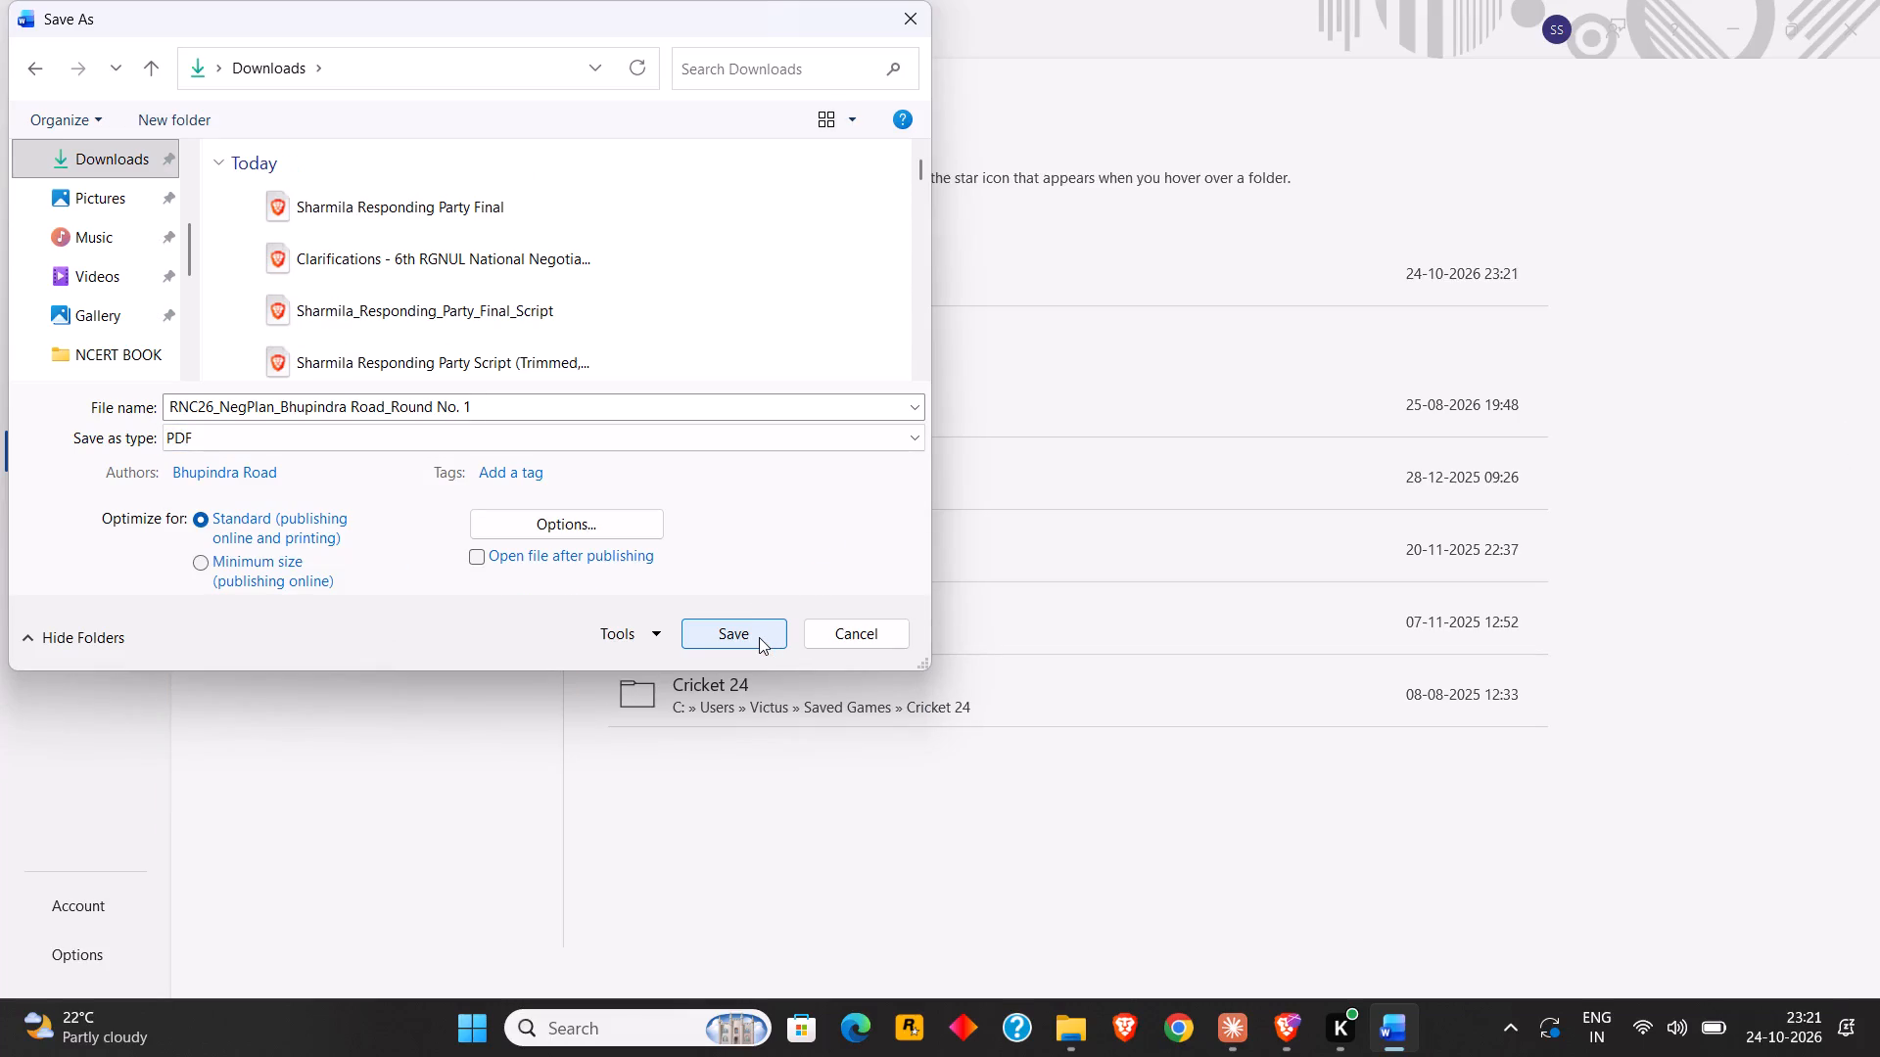
Finish saving the PDF copy in Downloads as RNC26_NegPlan_Bhupindra Road_Round No. 1, keeping the standard optimization.
{"action": "left_click", "coordinate": [759, 637]}
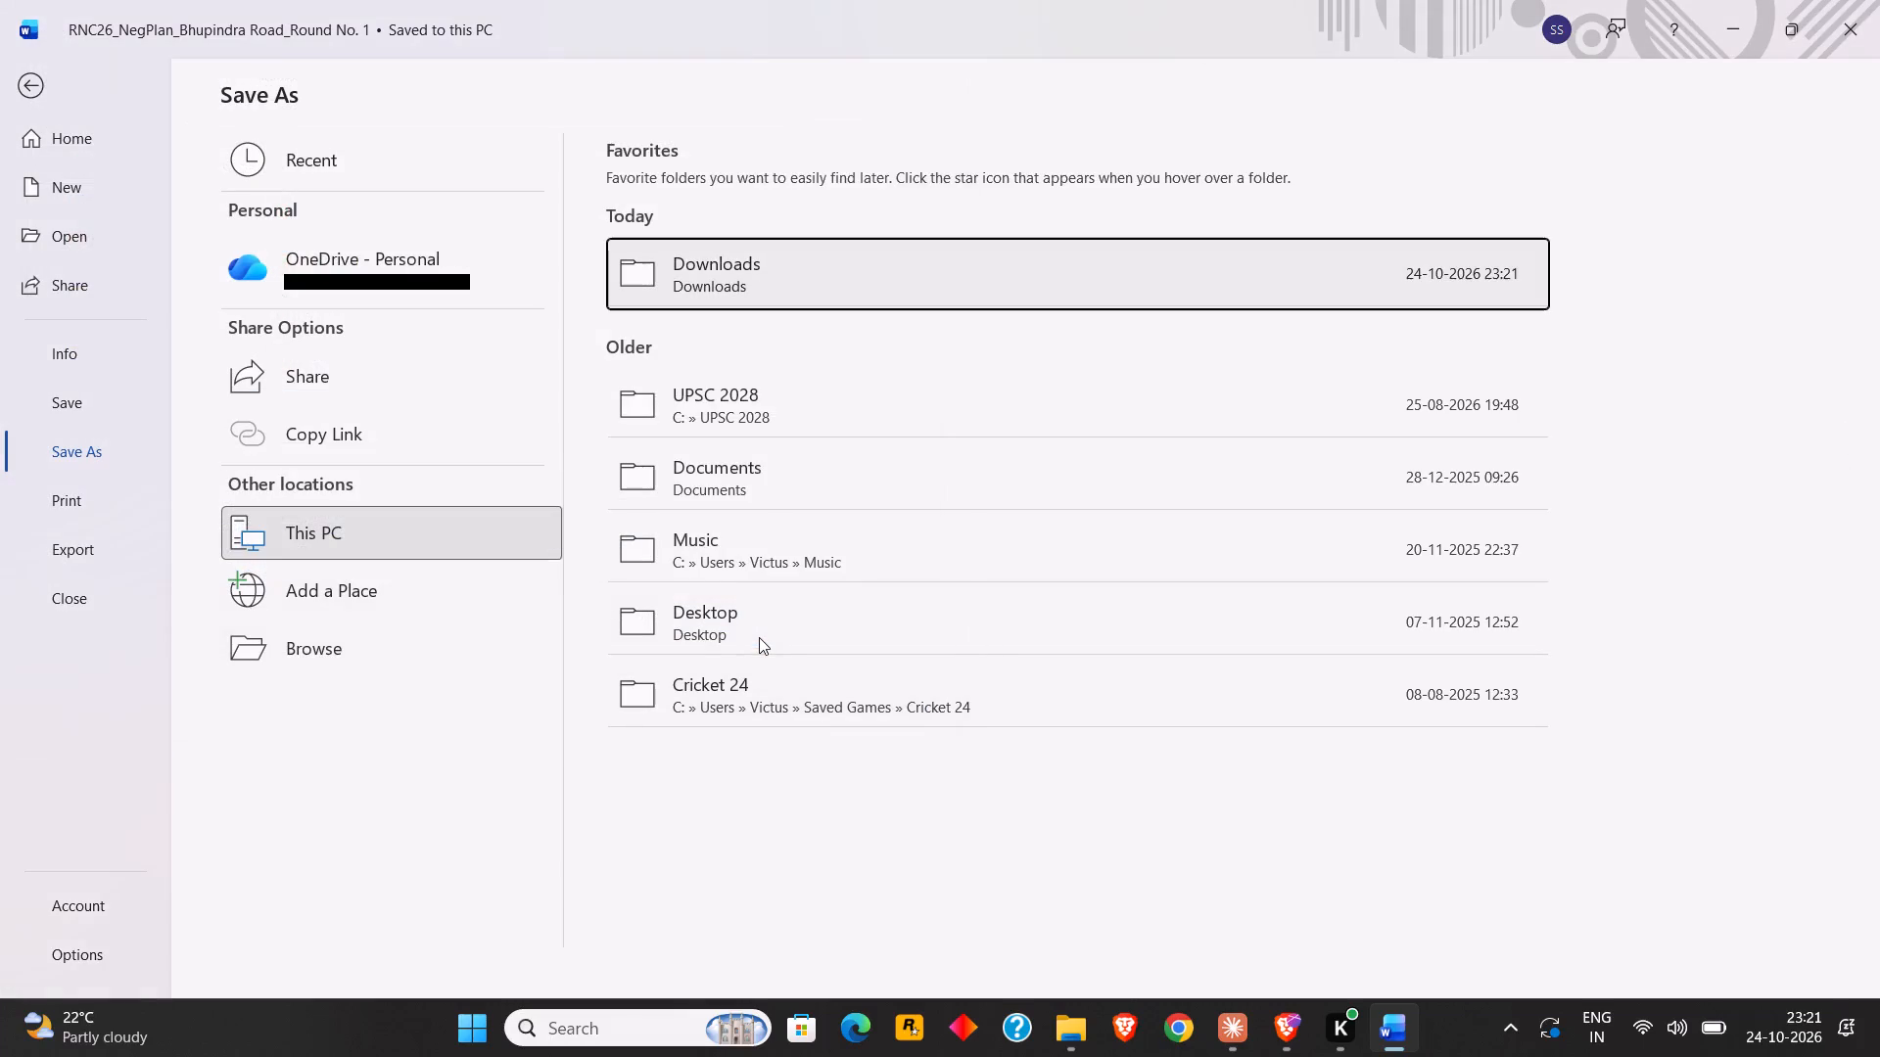
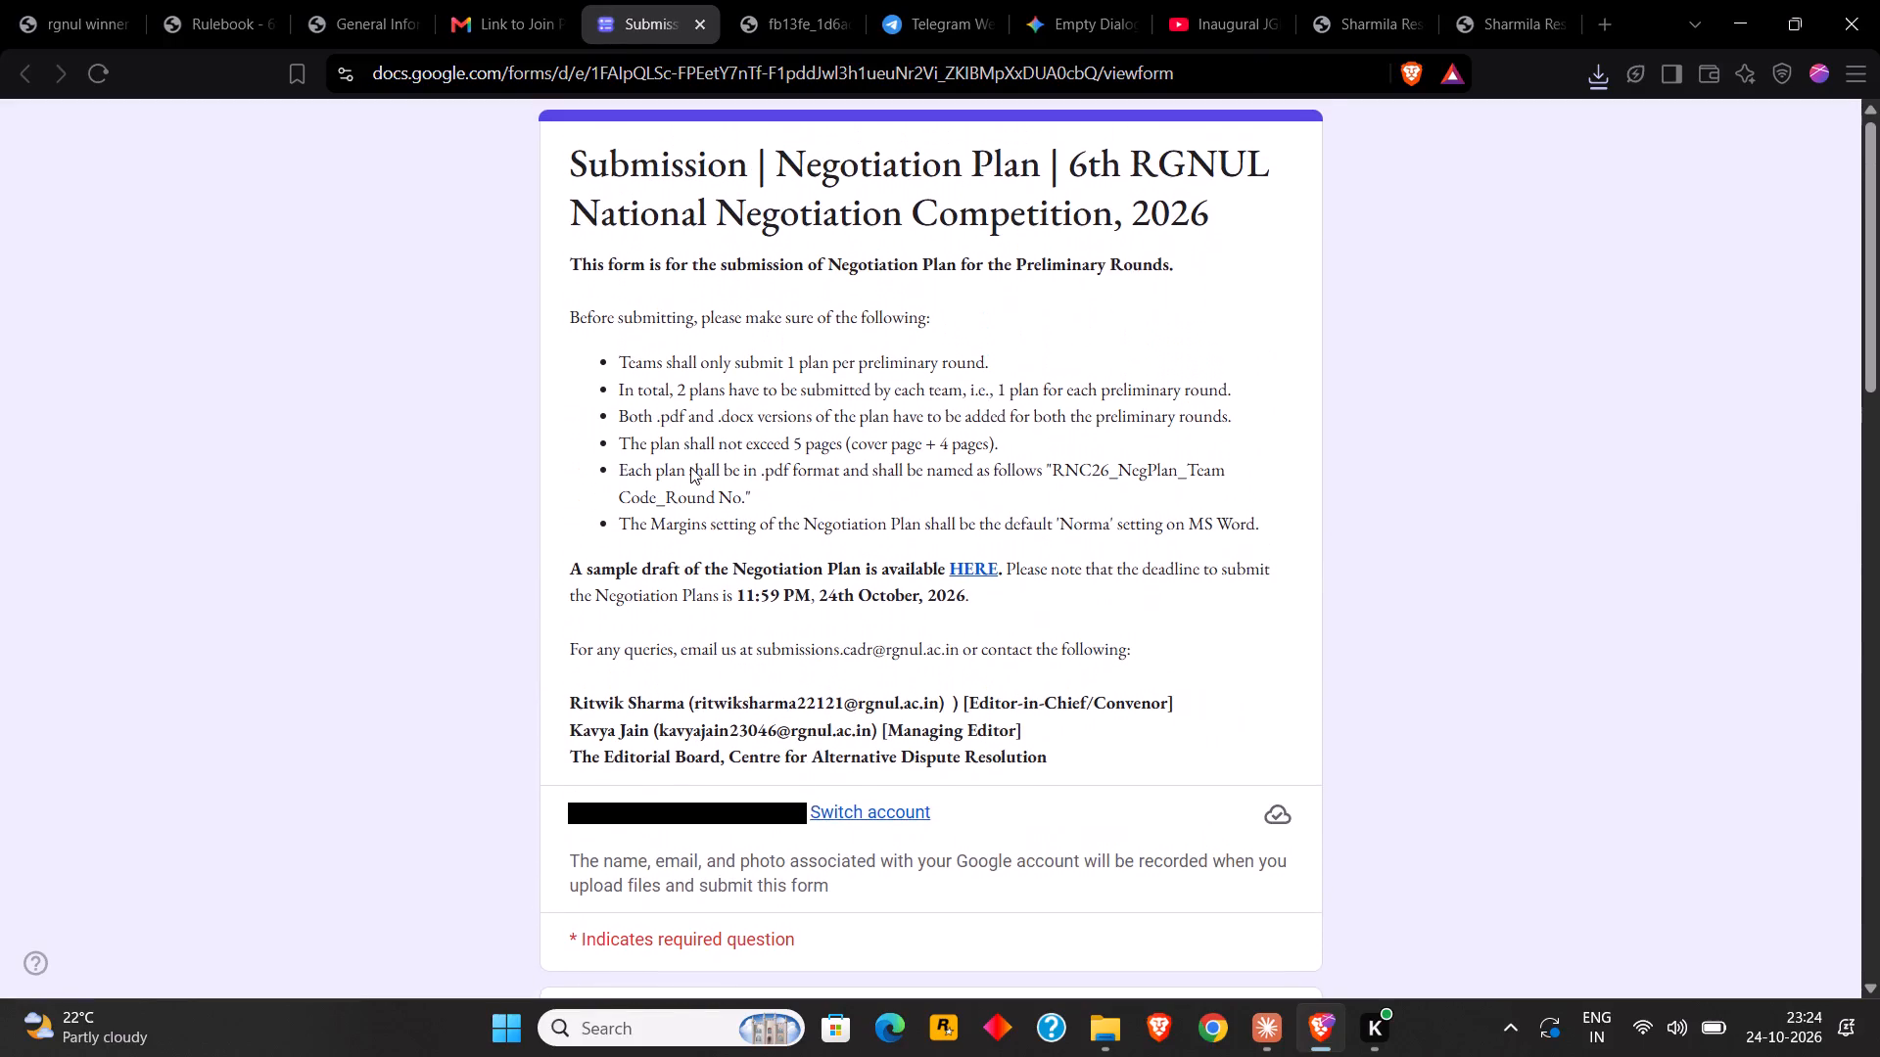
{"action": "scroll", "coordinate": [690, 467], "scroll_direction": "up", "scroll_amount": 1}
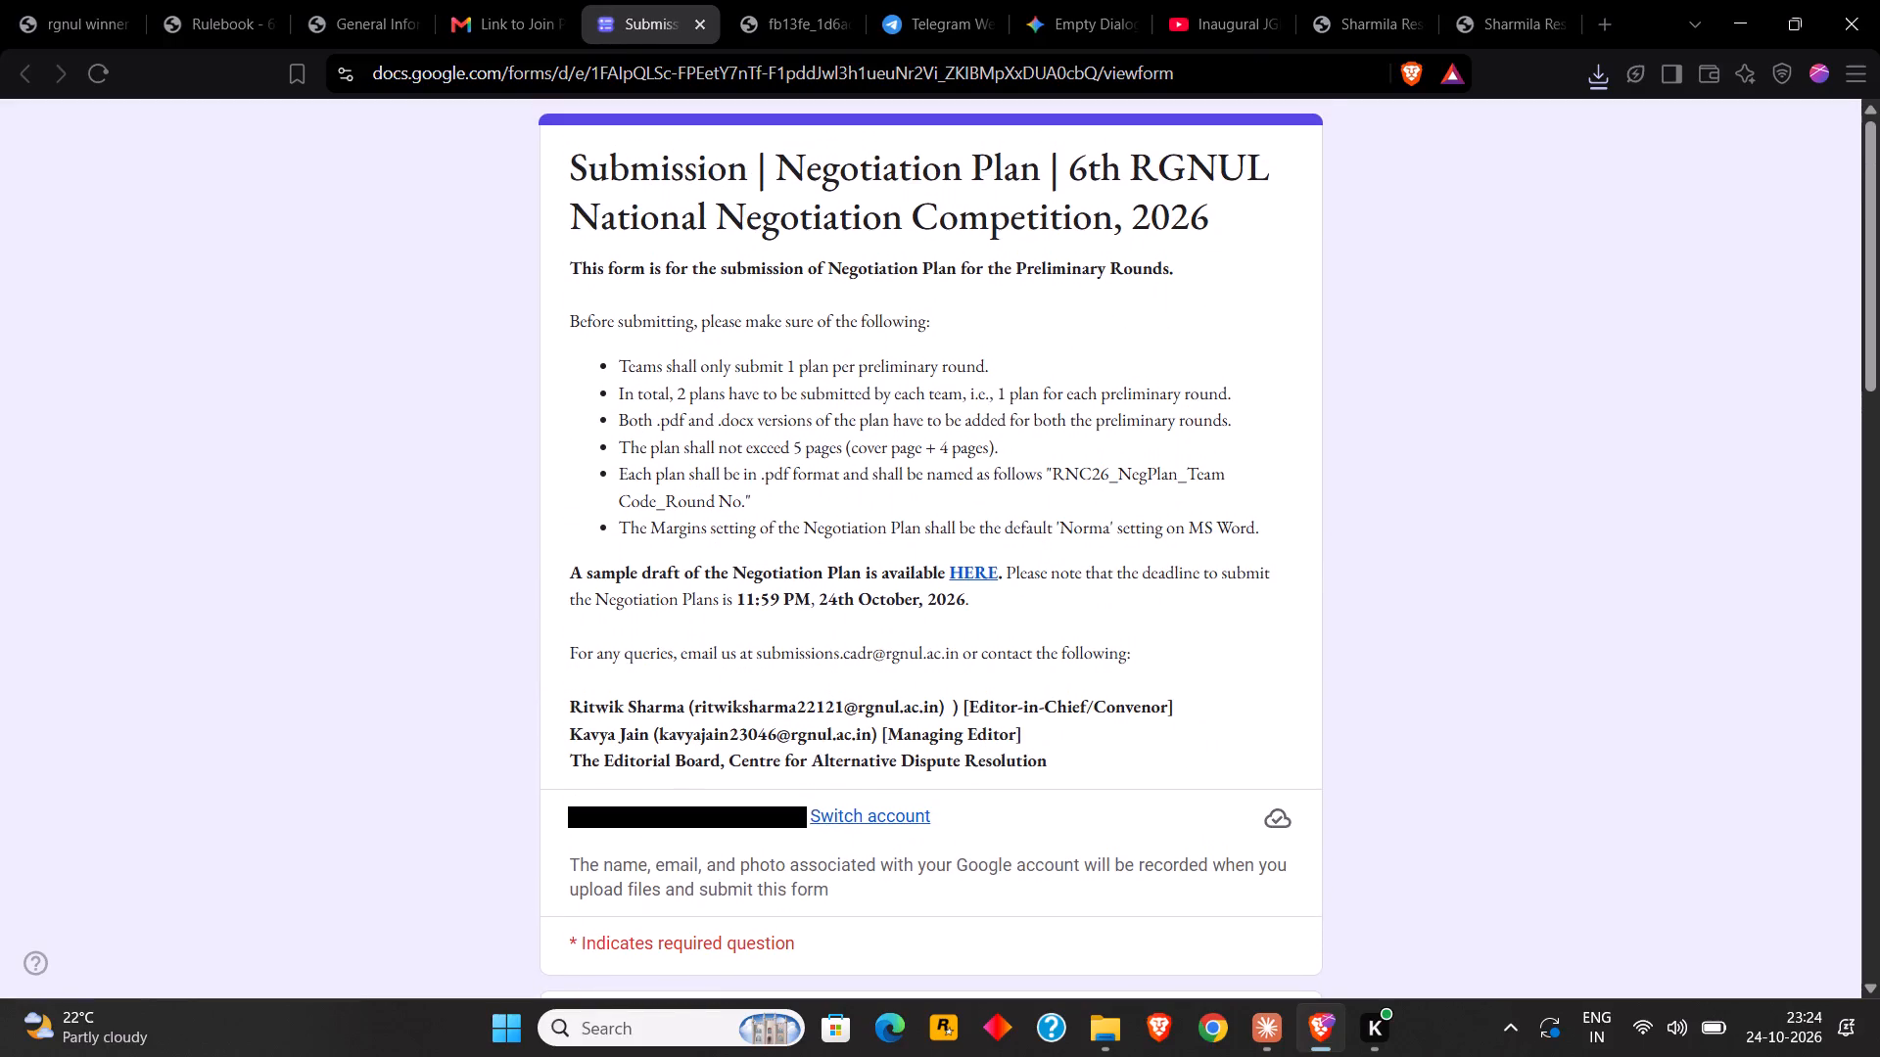
Review the Negotiation Plan submission form's instructions on file formats, naming, page limit and margins, down to its first required questions.
{"action": "scroll", "coordinate": [853, 395], "scroll_direction": "down", "scroll_amount": 1}
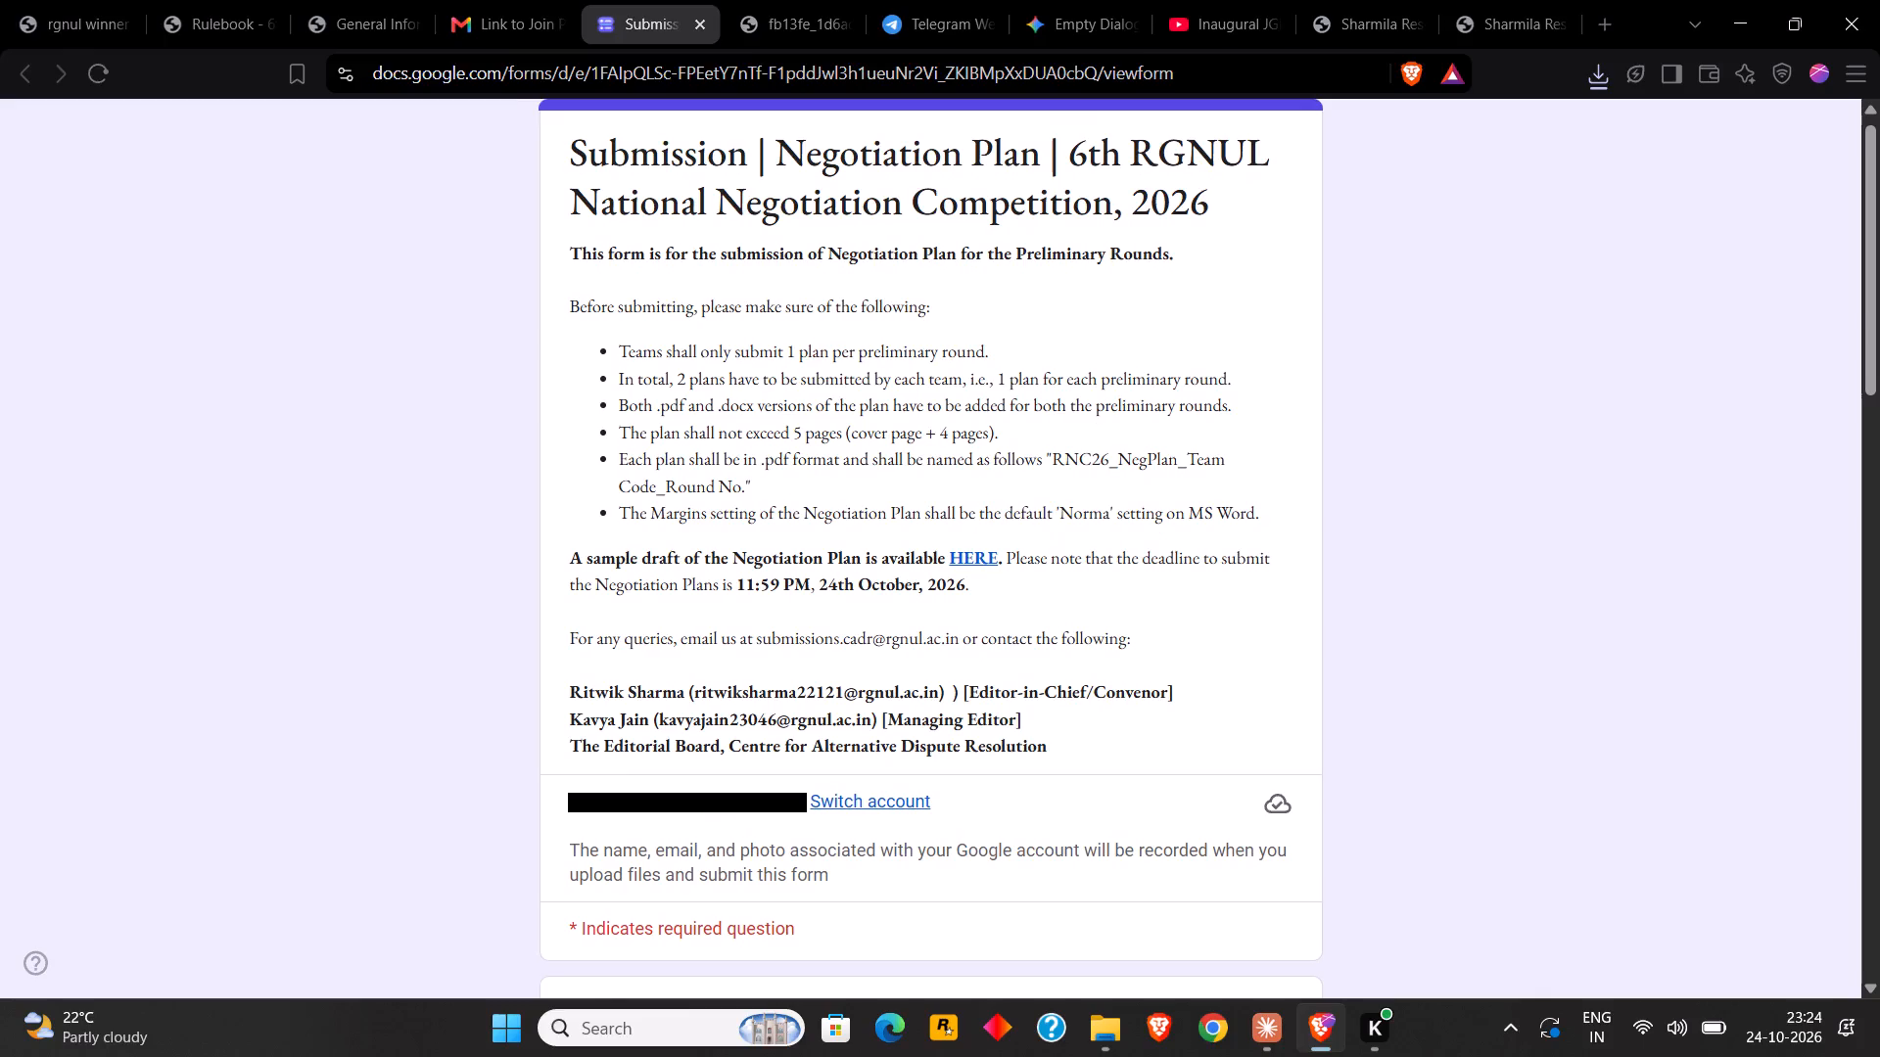
{"action": "scroll", "coordinate": [979, 500], "scroll_direction": "down", "scroll_amount": 1}
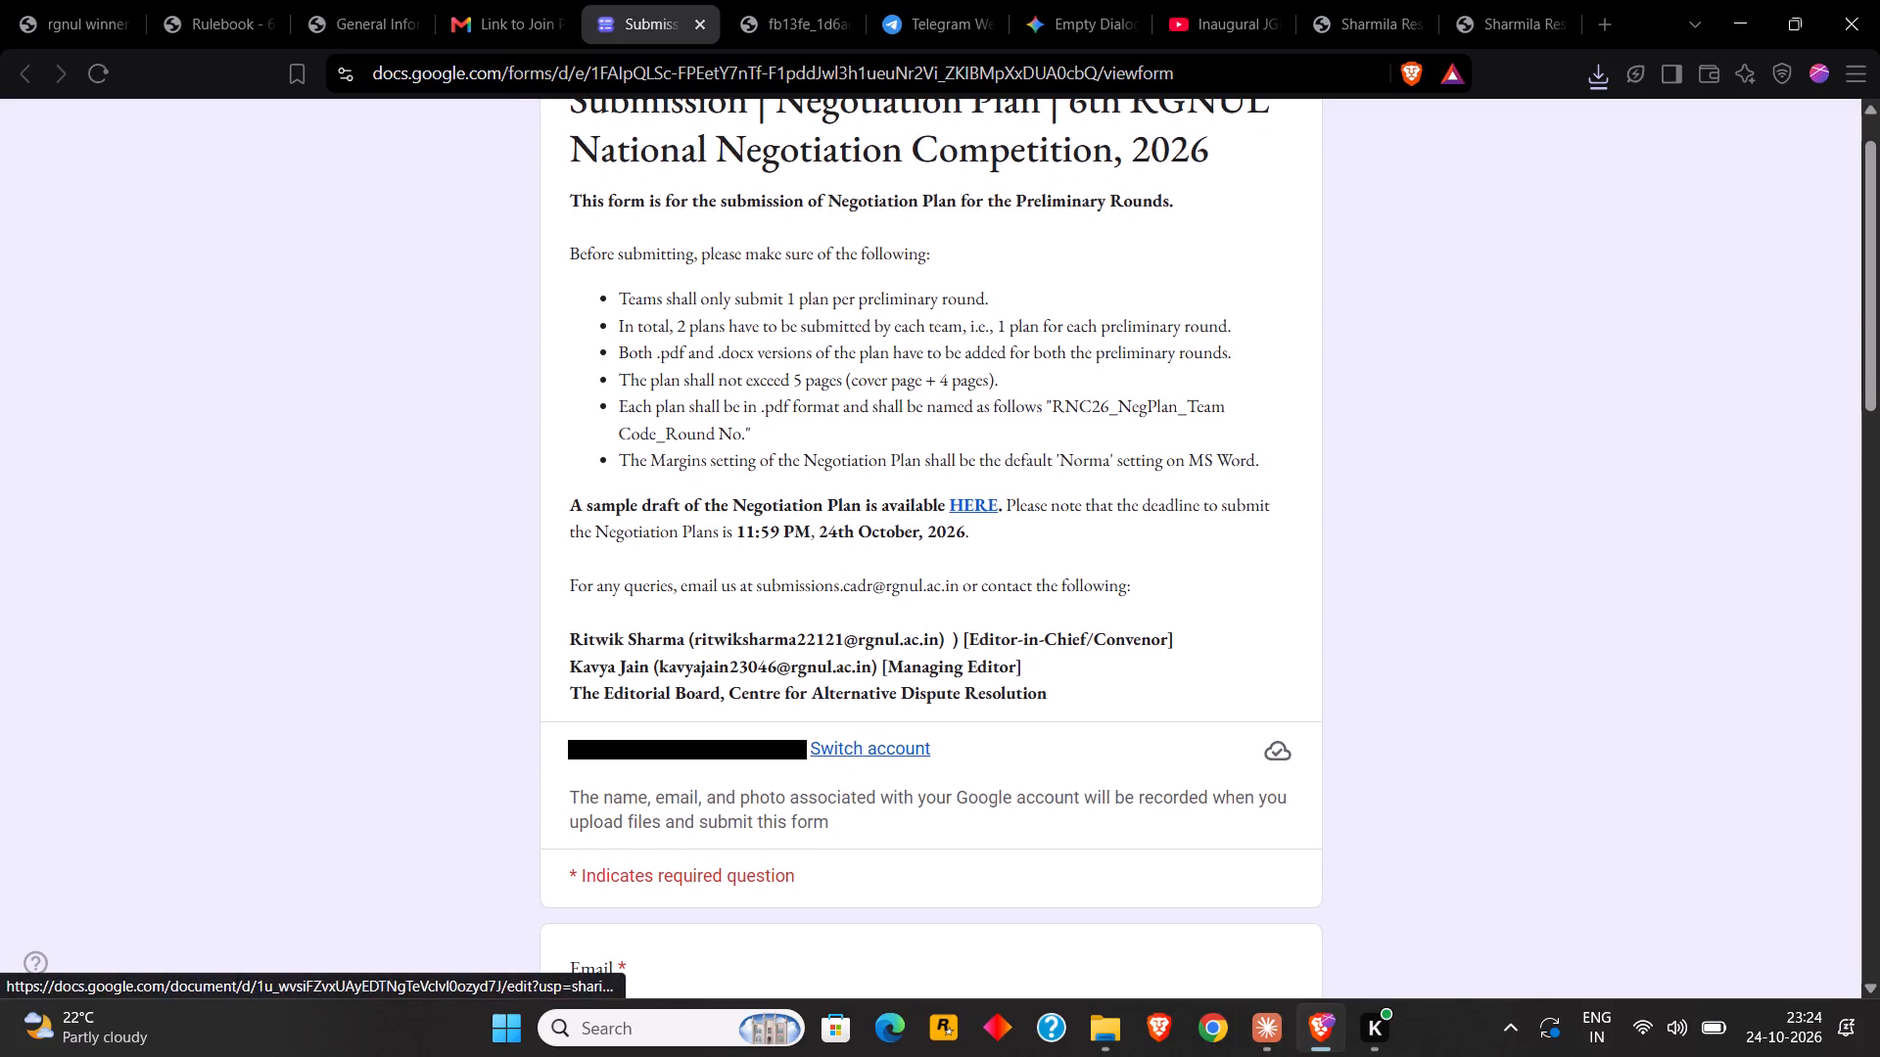
{"action": "scroll", "coordinate": [987, 510], "scroll_direction": "down", "scroll_amount": 1}
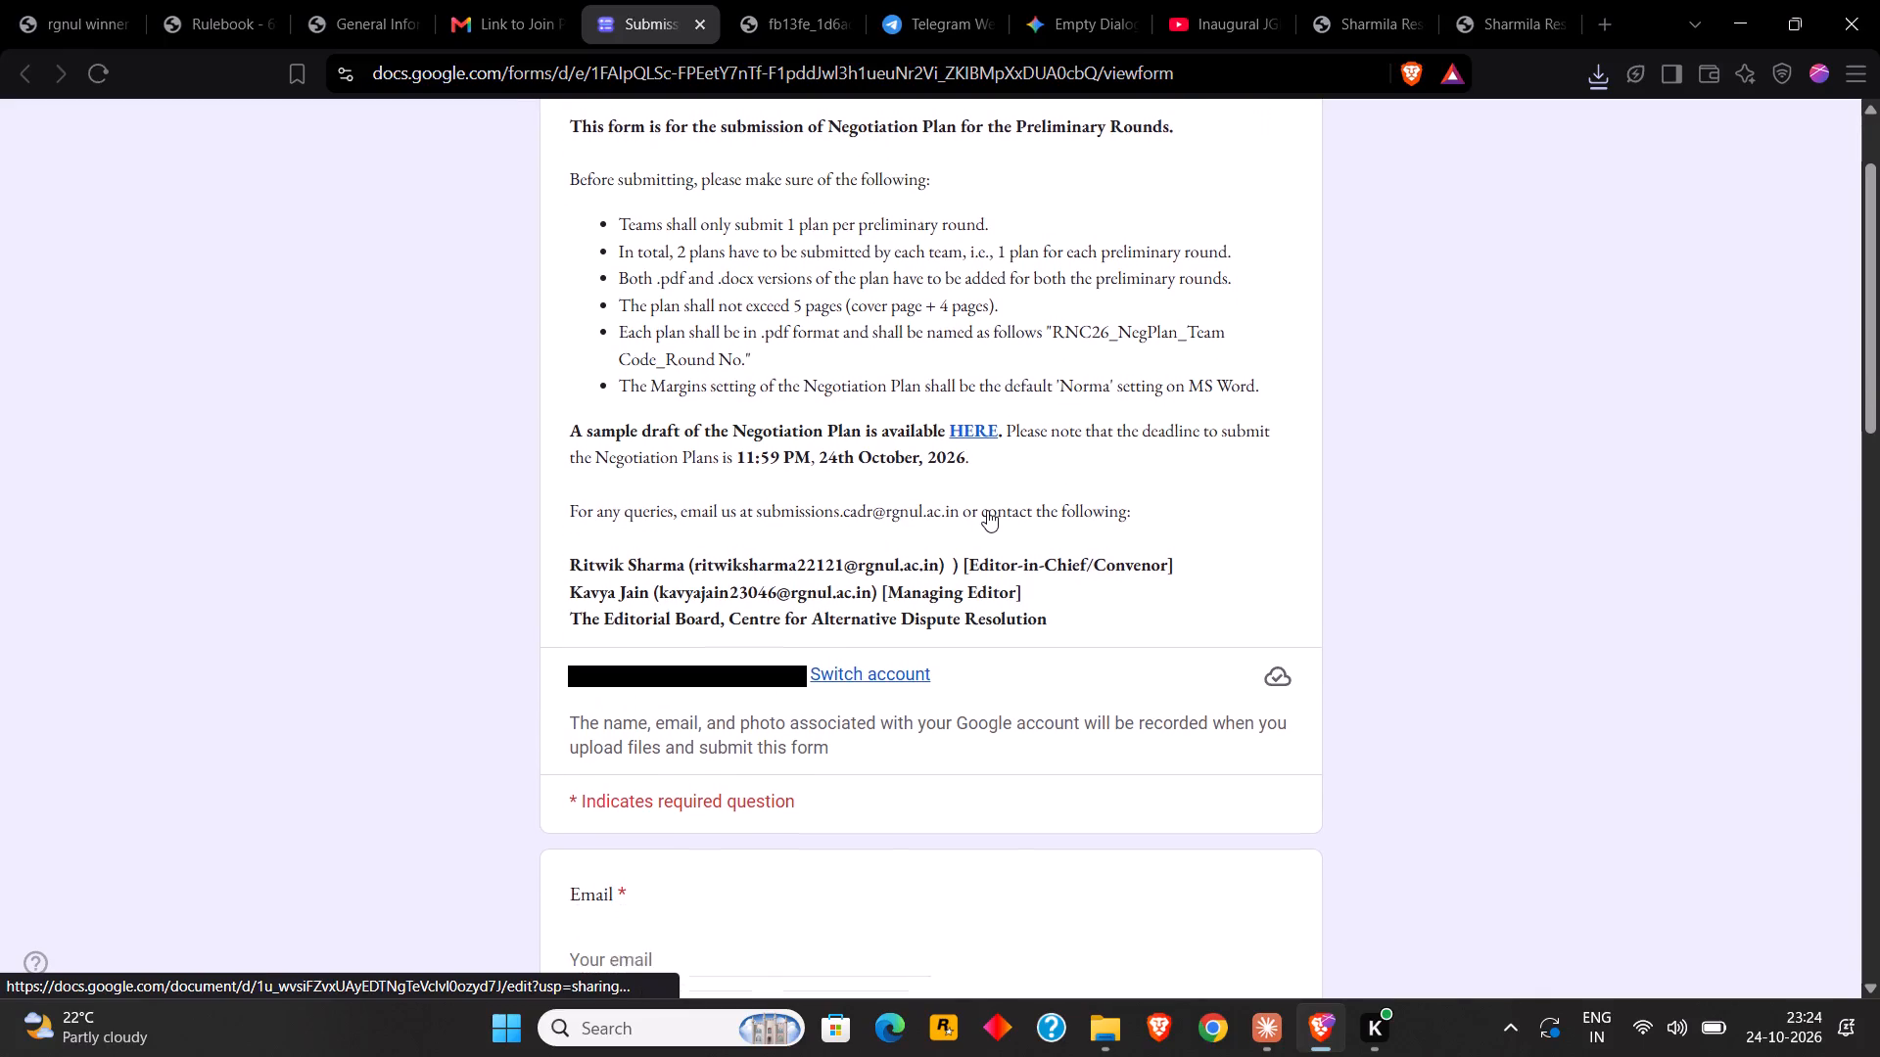
{"action": "scroll", "coordinate": [987, 510], "scroll_direction": "down", "scroll_amount": 3}
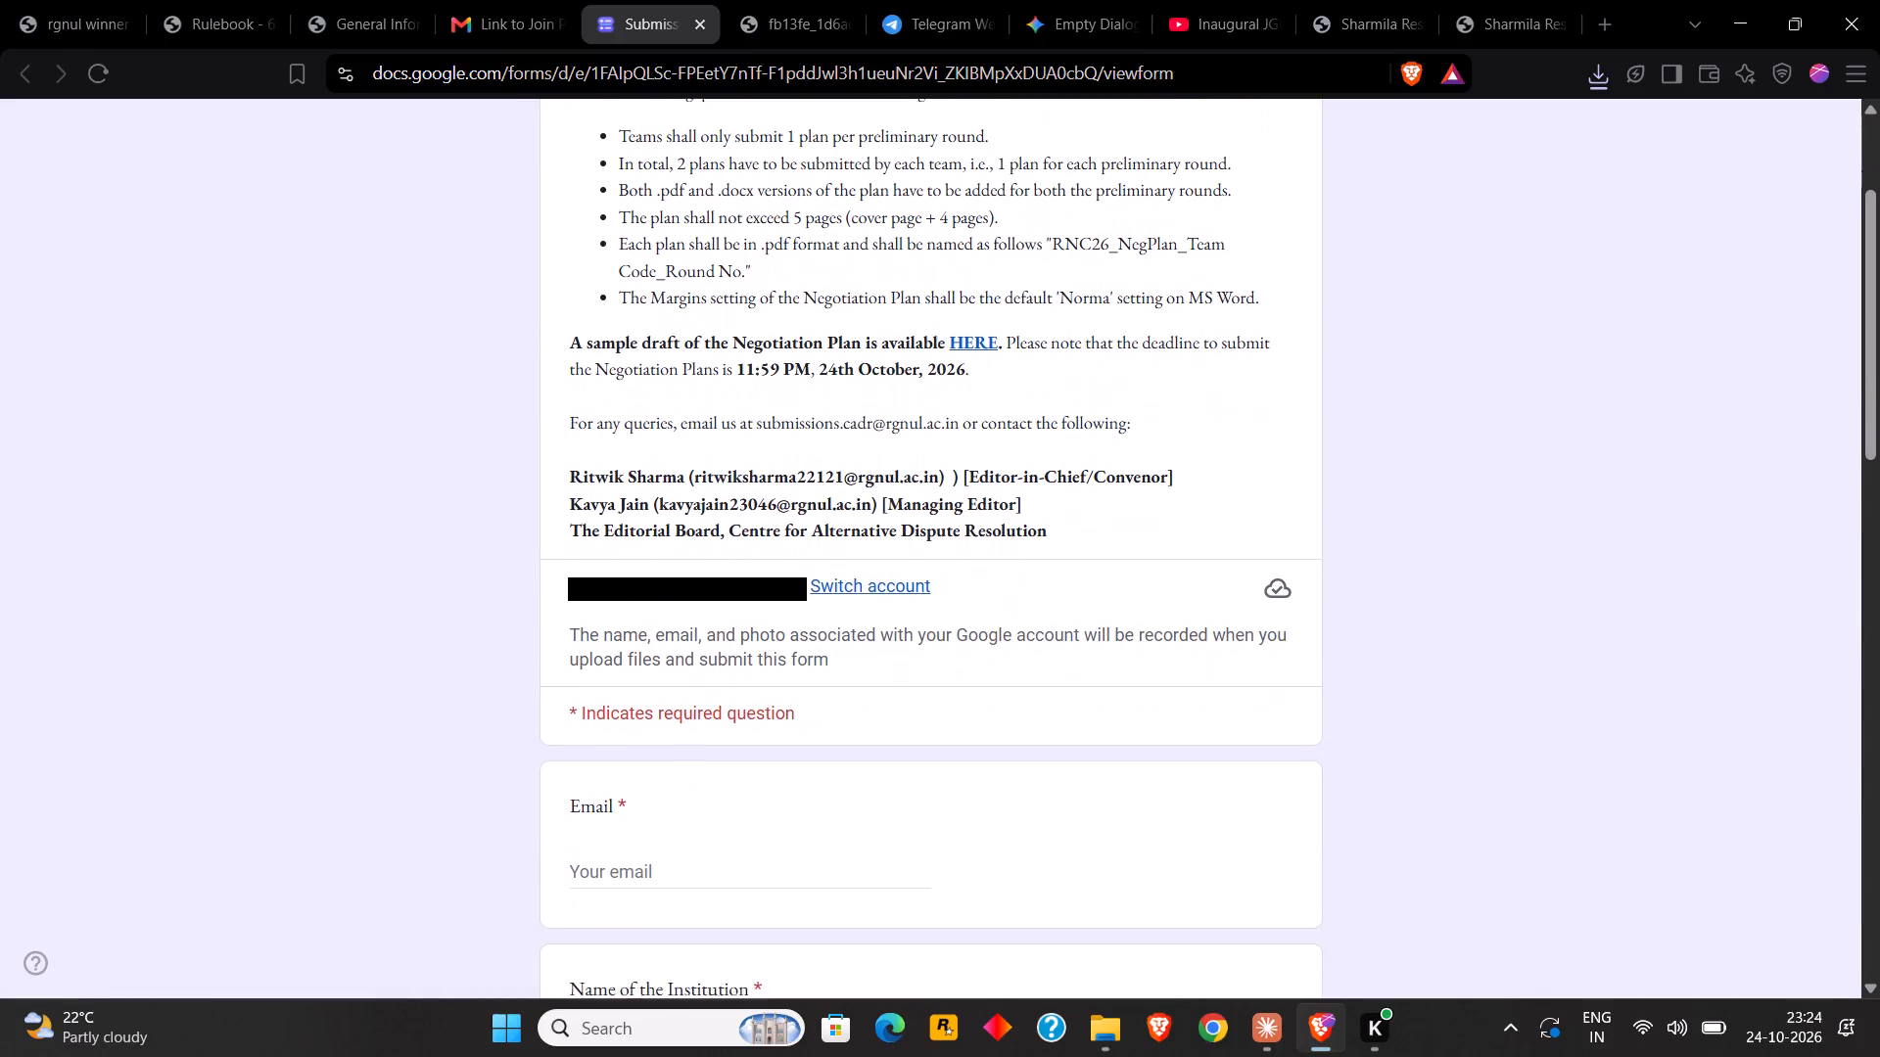
{"action": "scroll", "coordinate": [987, 510], "scroll_direction": "down", "scroll_amount": 1}
{"action": "scroll", "coordinate": [987, 510], "scroll_direction": "up", "scroll_amount": 1}
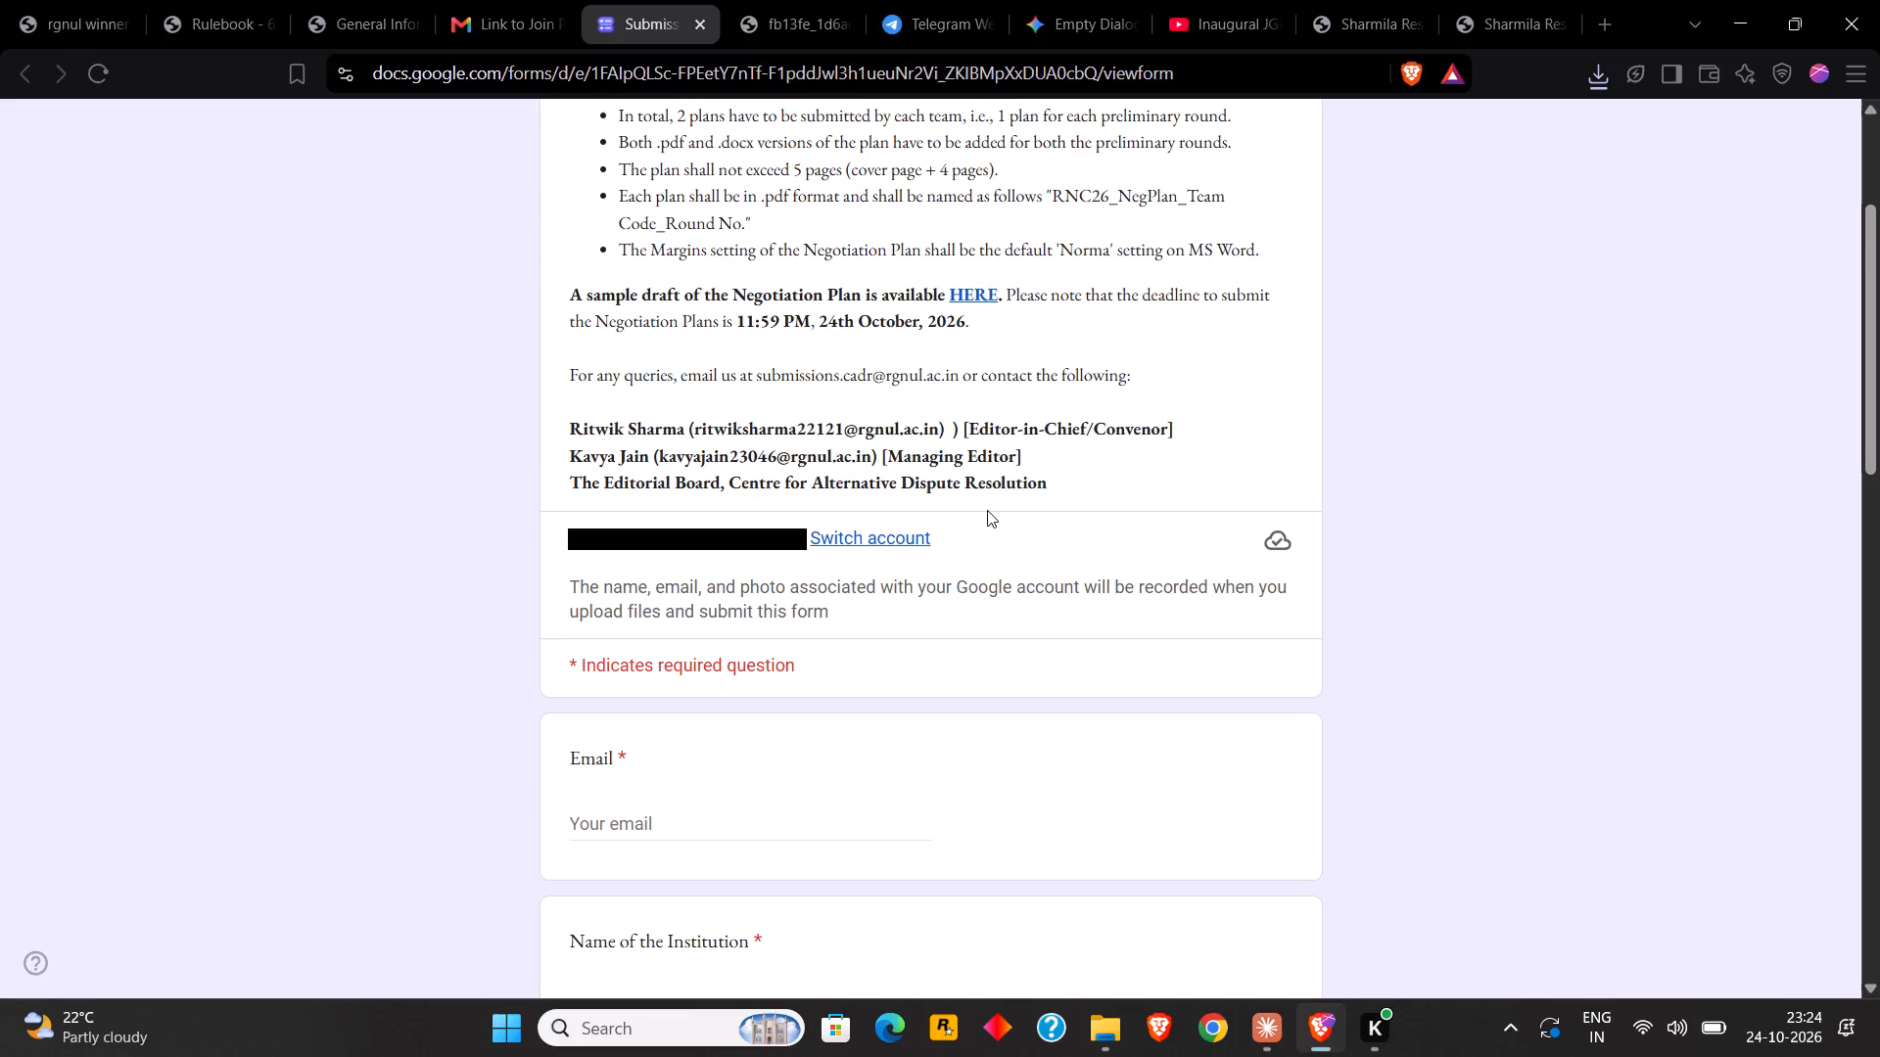
{"action": "scroll", "coordinate": [987, 510], "scroll_direction": "up", "scroll_amount": 1}
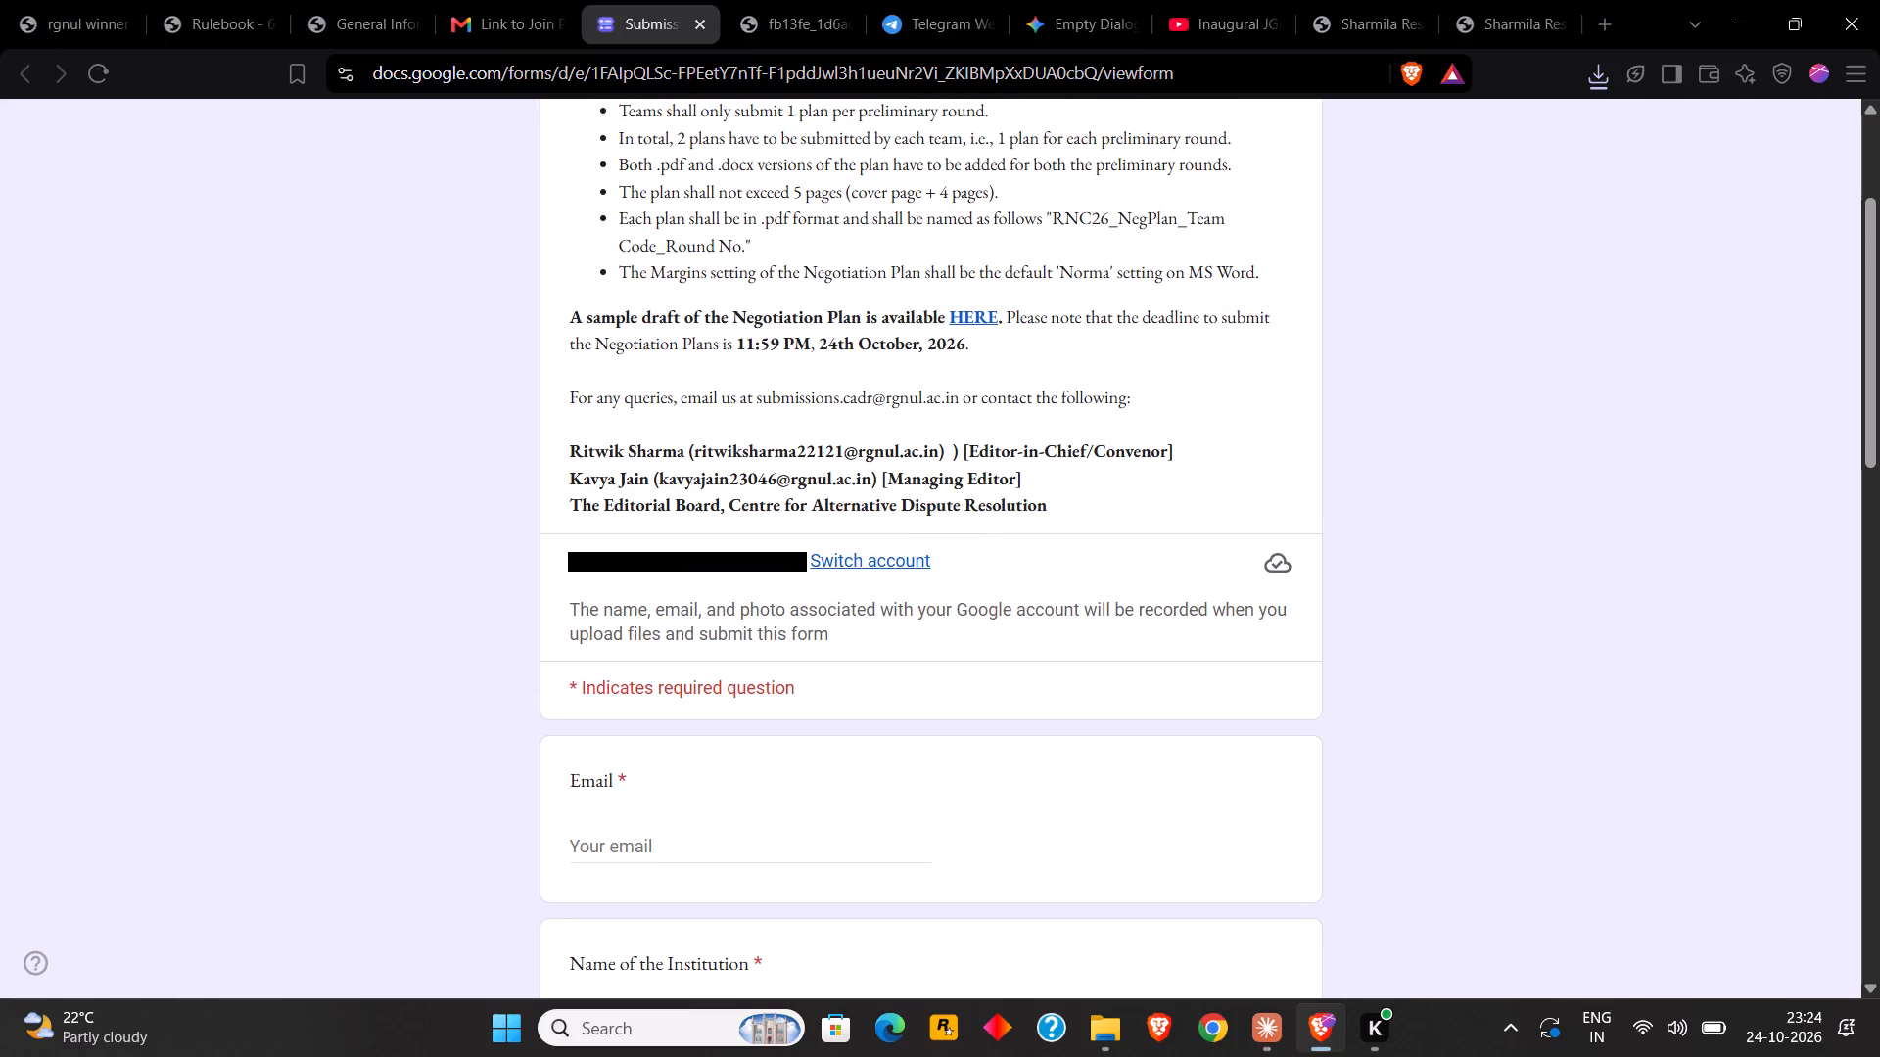
{"action": "scroll", "coordinate": [951, 242], "scroll_direction": "down", "scroll_amount": 1}
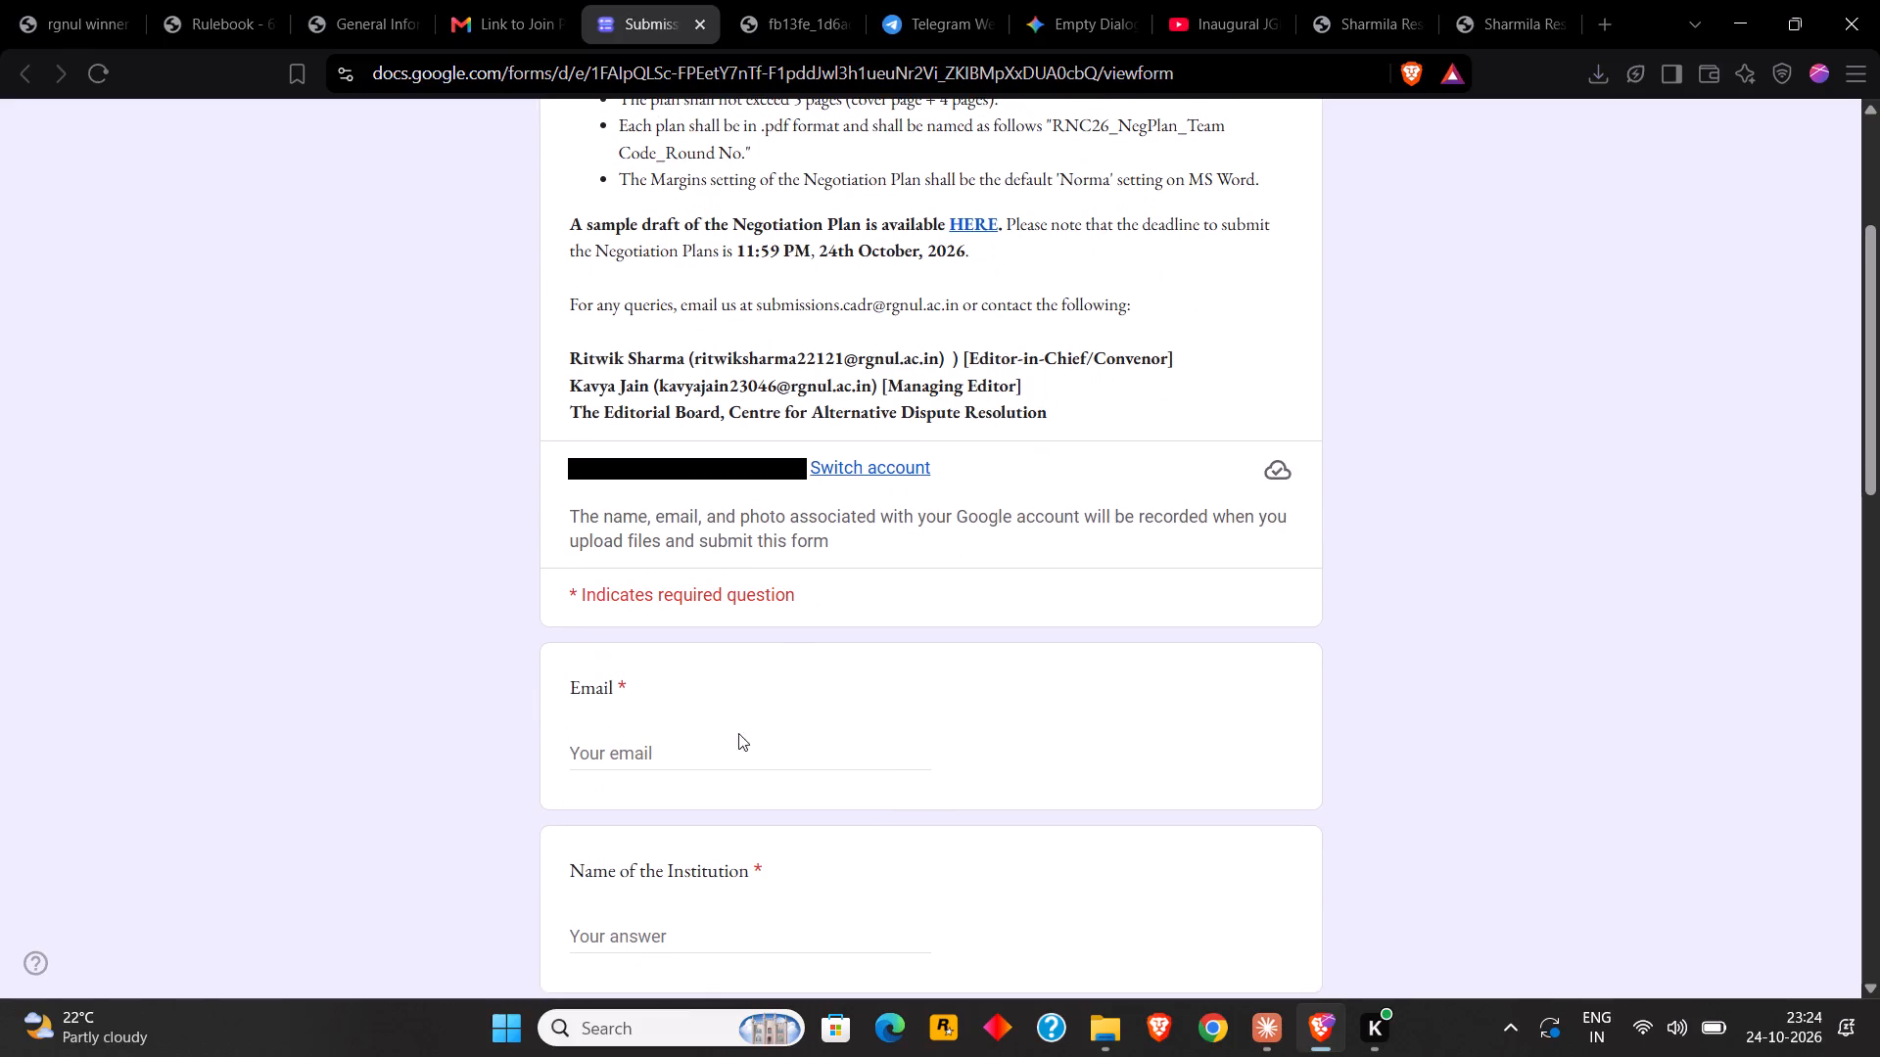
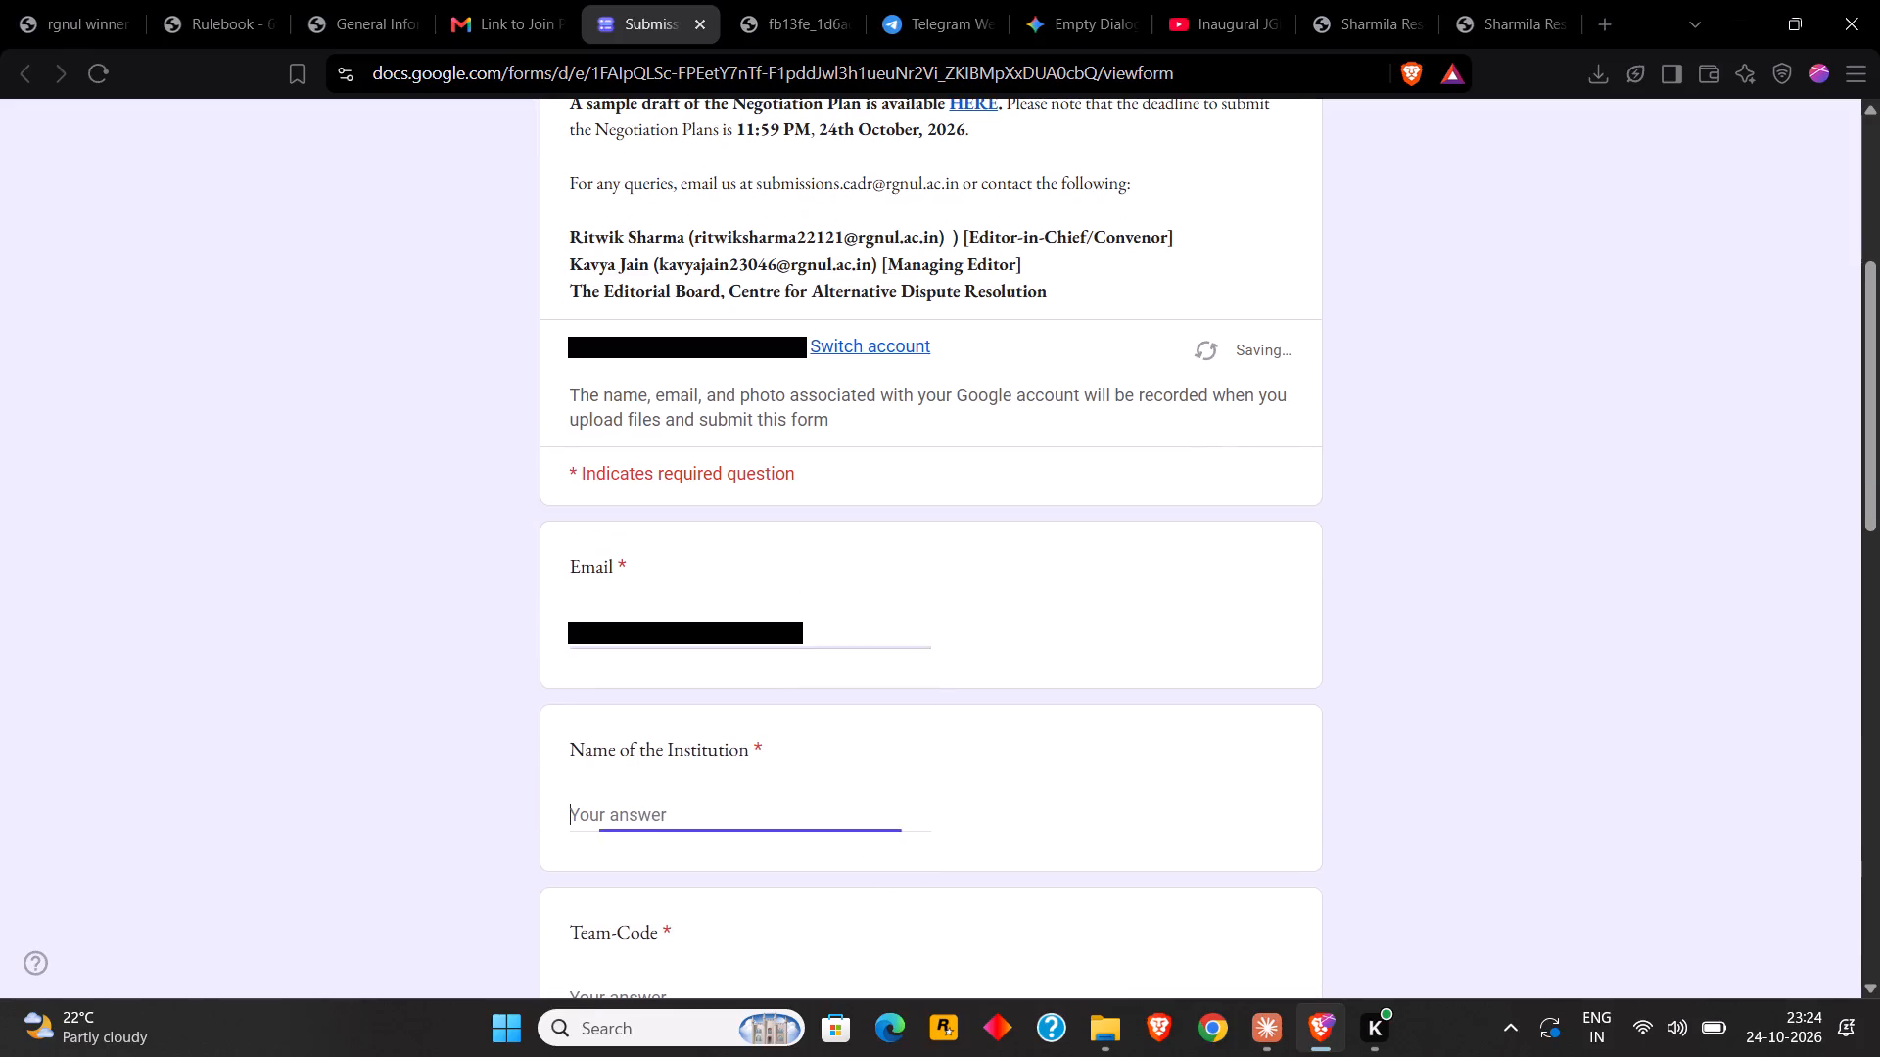
Enter "Dr. BR Ambedkar National Law University, Sonipat, Haryana" as the name of the institution.
{"action": "type", "text": "Dr. BR a"}
{"action": "key", "text": "shift+BackSpace"}
{"action": "type", "text": "Ambedl"}
{"action": "key", "text": "BackSpace"}
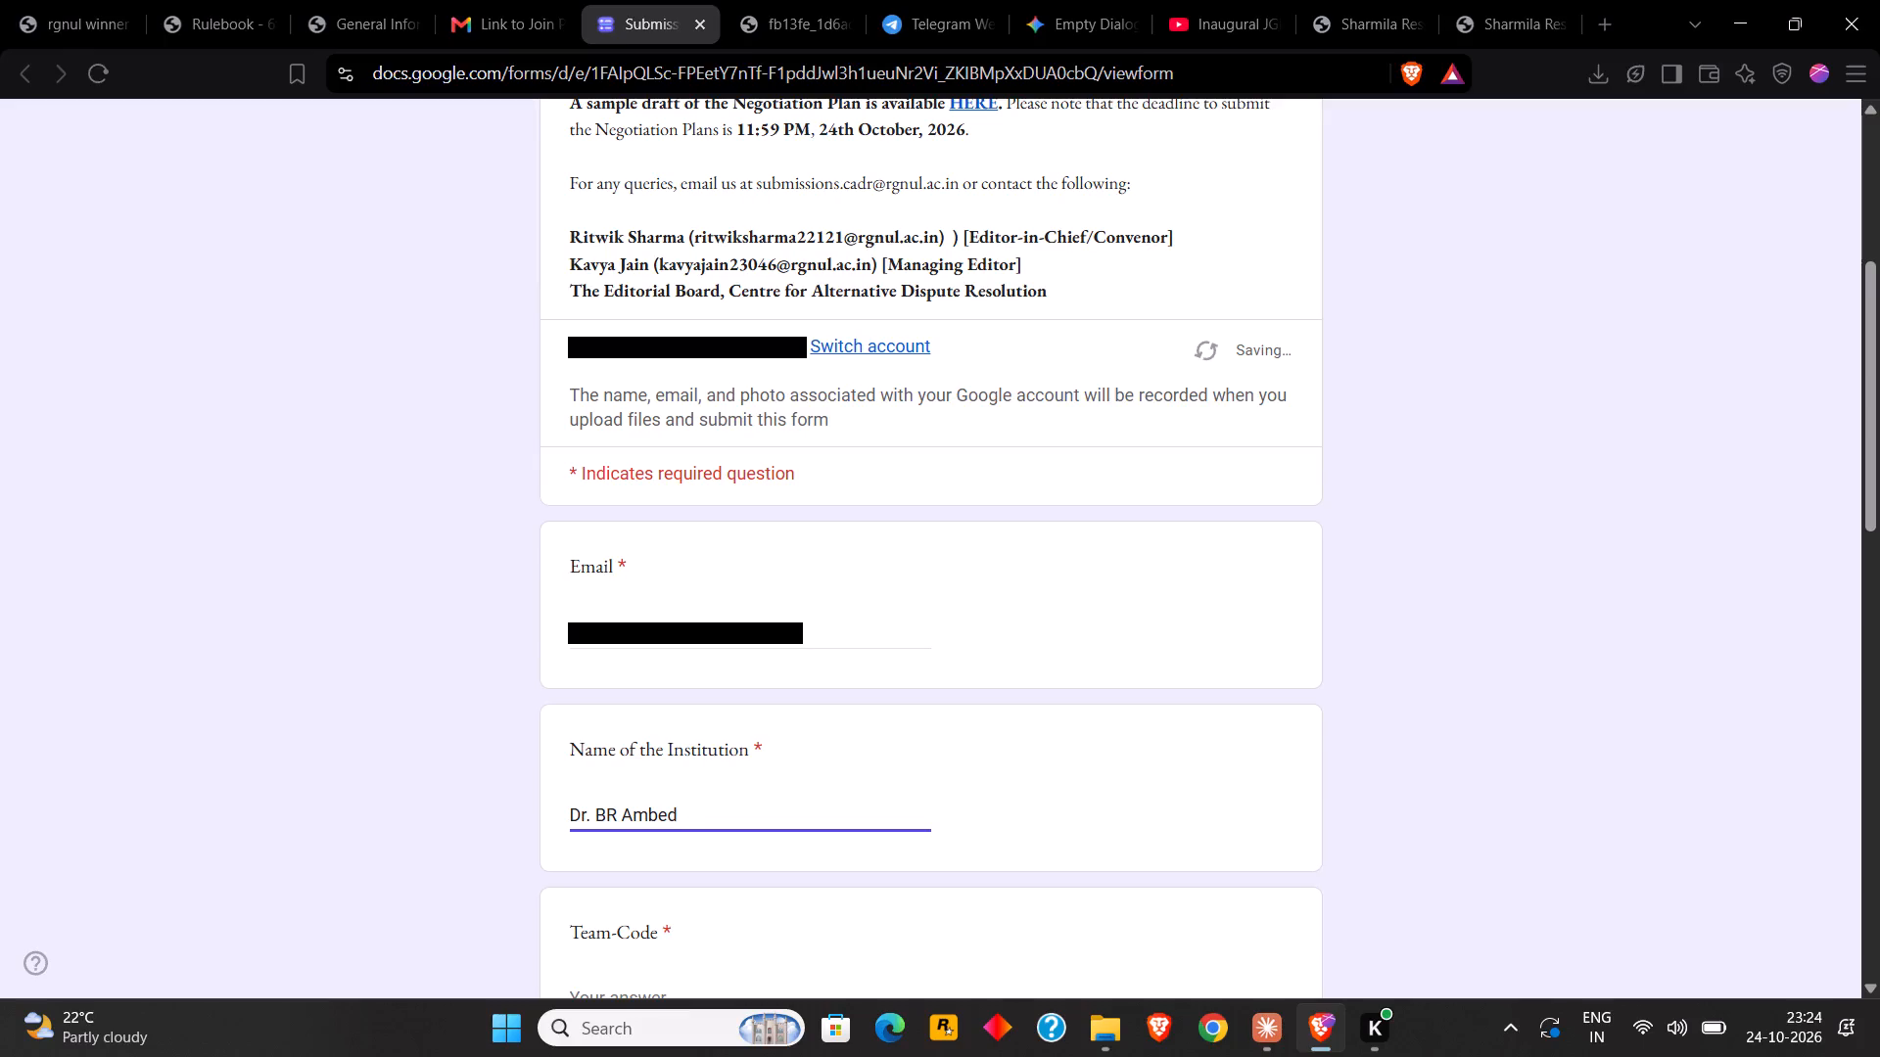
{"action": "type", "text": "kar"}
{"action": "key", "text": "space"}
{"action": "type", "text": "National Law UNi"}
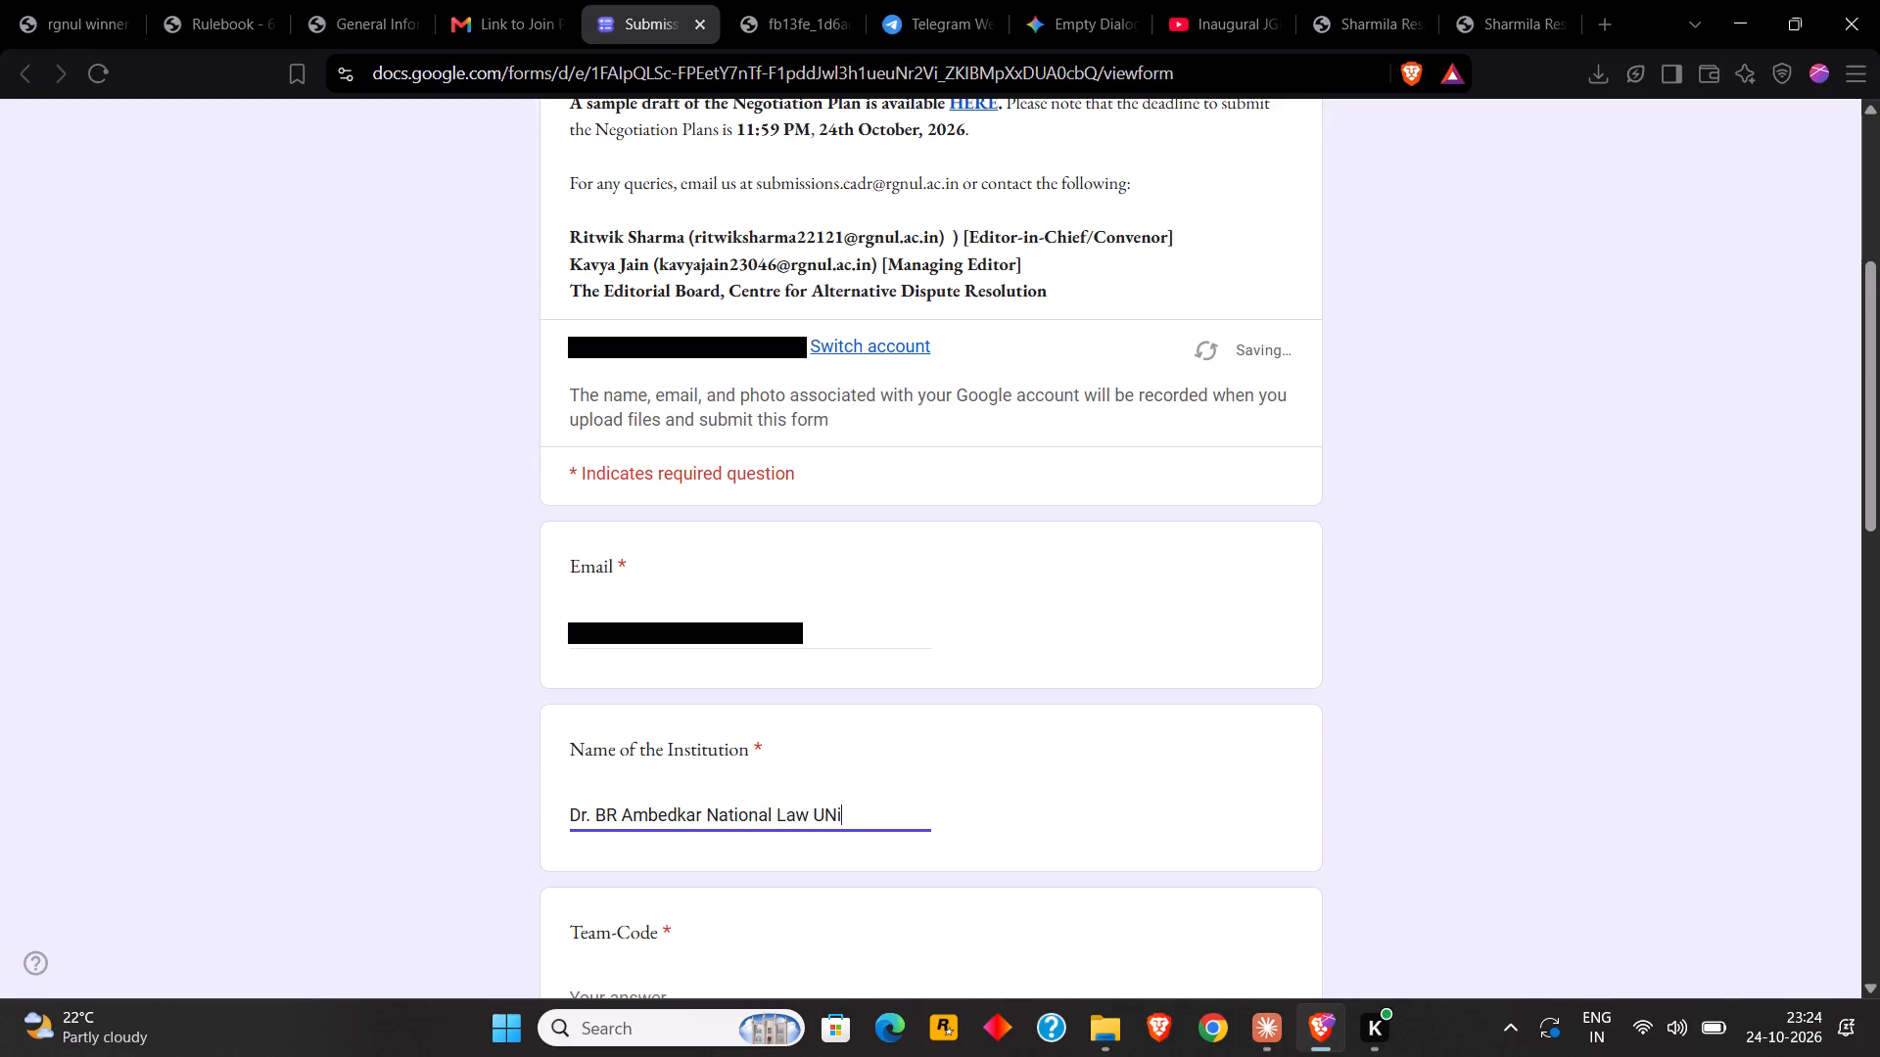
{"action": "key", "text": "BackSpace"}
{"action": "key", "text": "BackSpace"}
{"action": "type", "text": "niversity"}
{"action": "type", "text": ", Sonipat, Hae"}
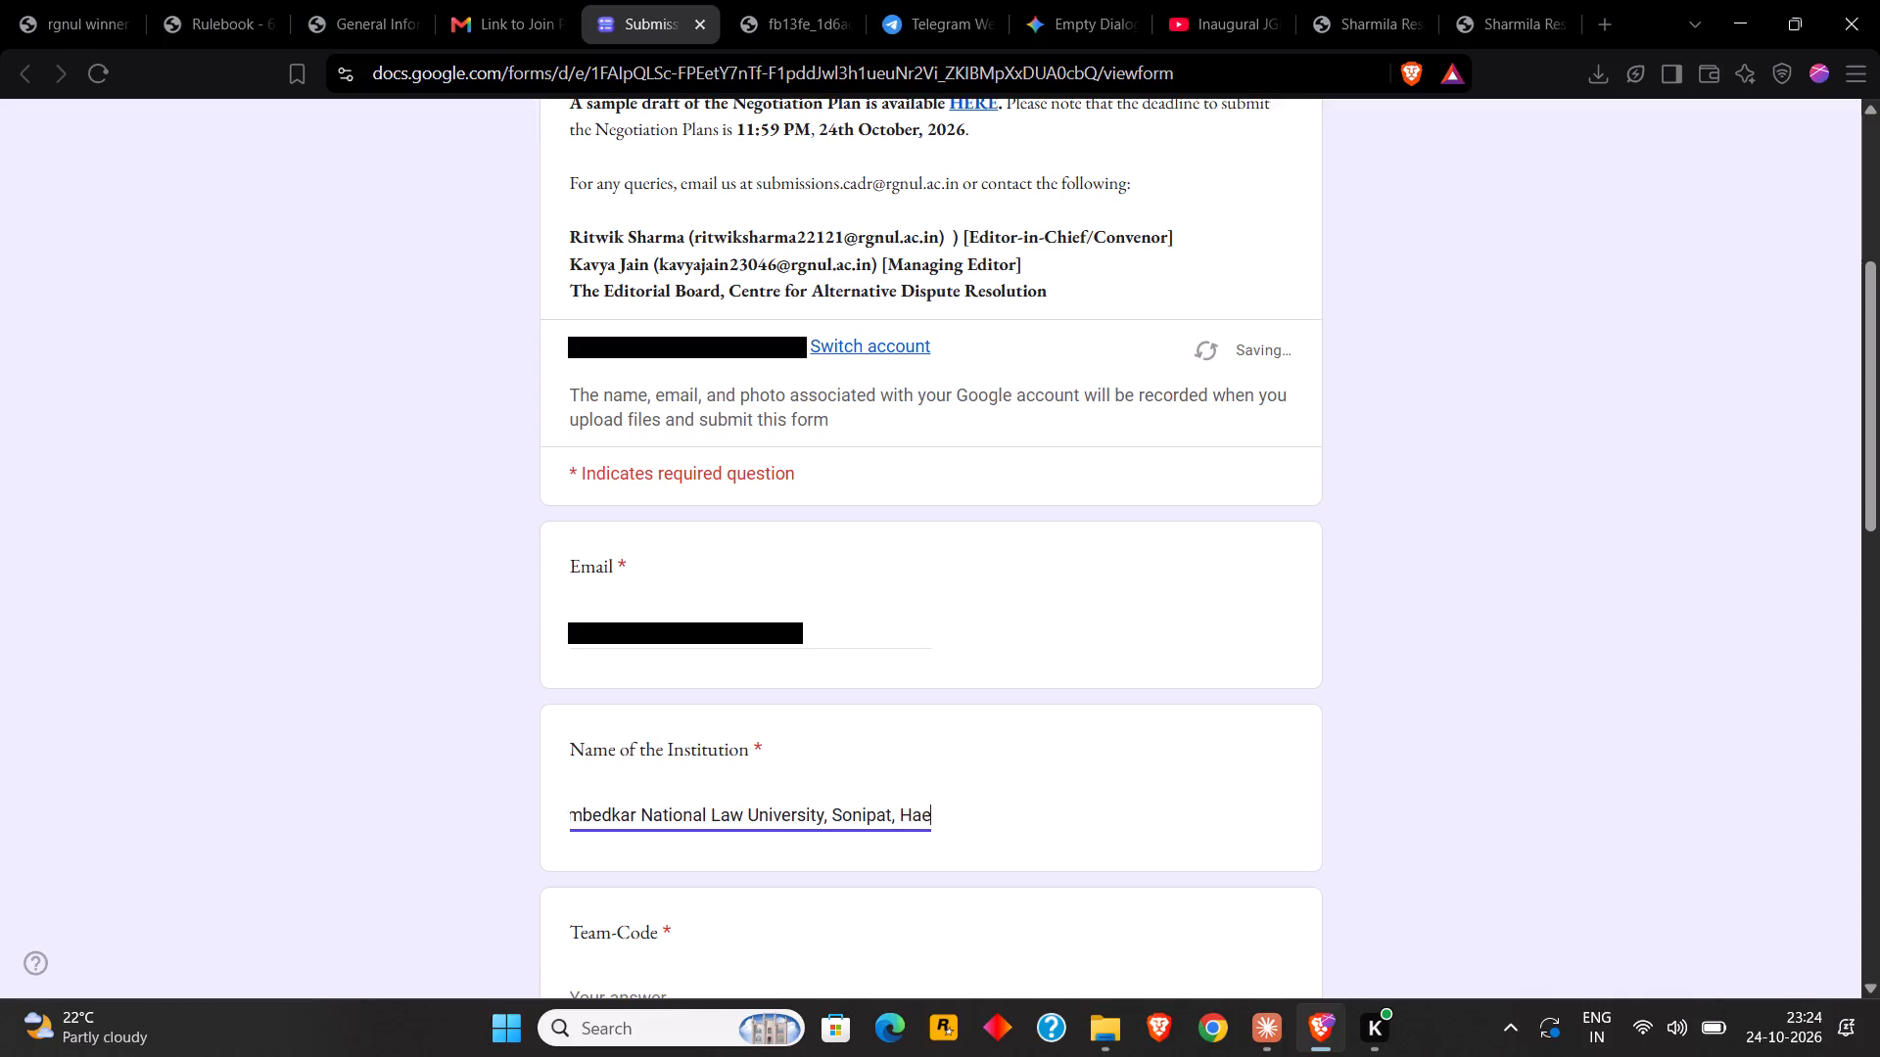
{"action": "key", "text": "BackSpace"}
{"action": "key", "text": "r"}
{"action": "type", "text": "yana"}
{"action": "left_click_drag", "start_coordinate": [889, 819], "coordinate": [556, 828]}
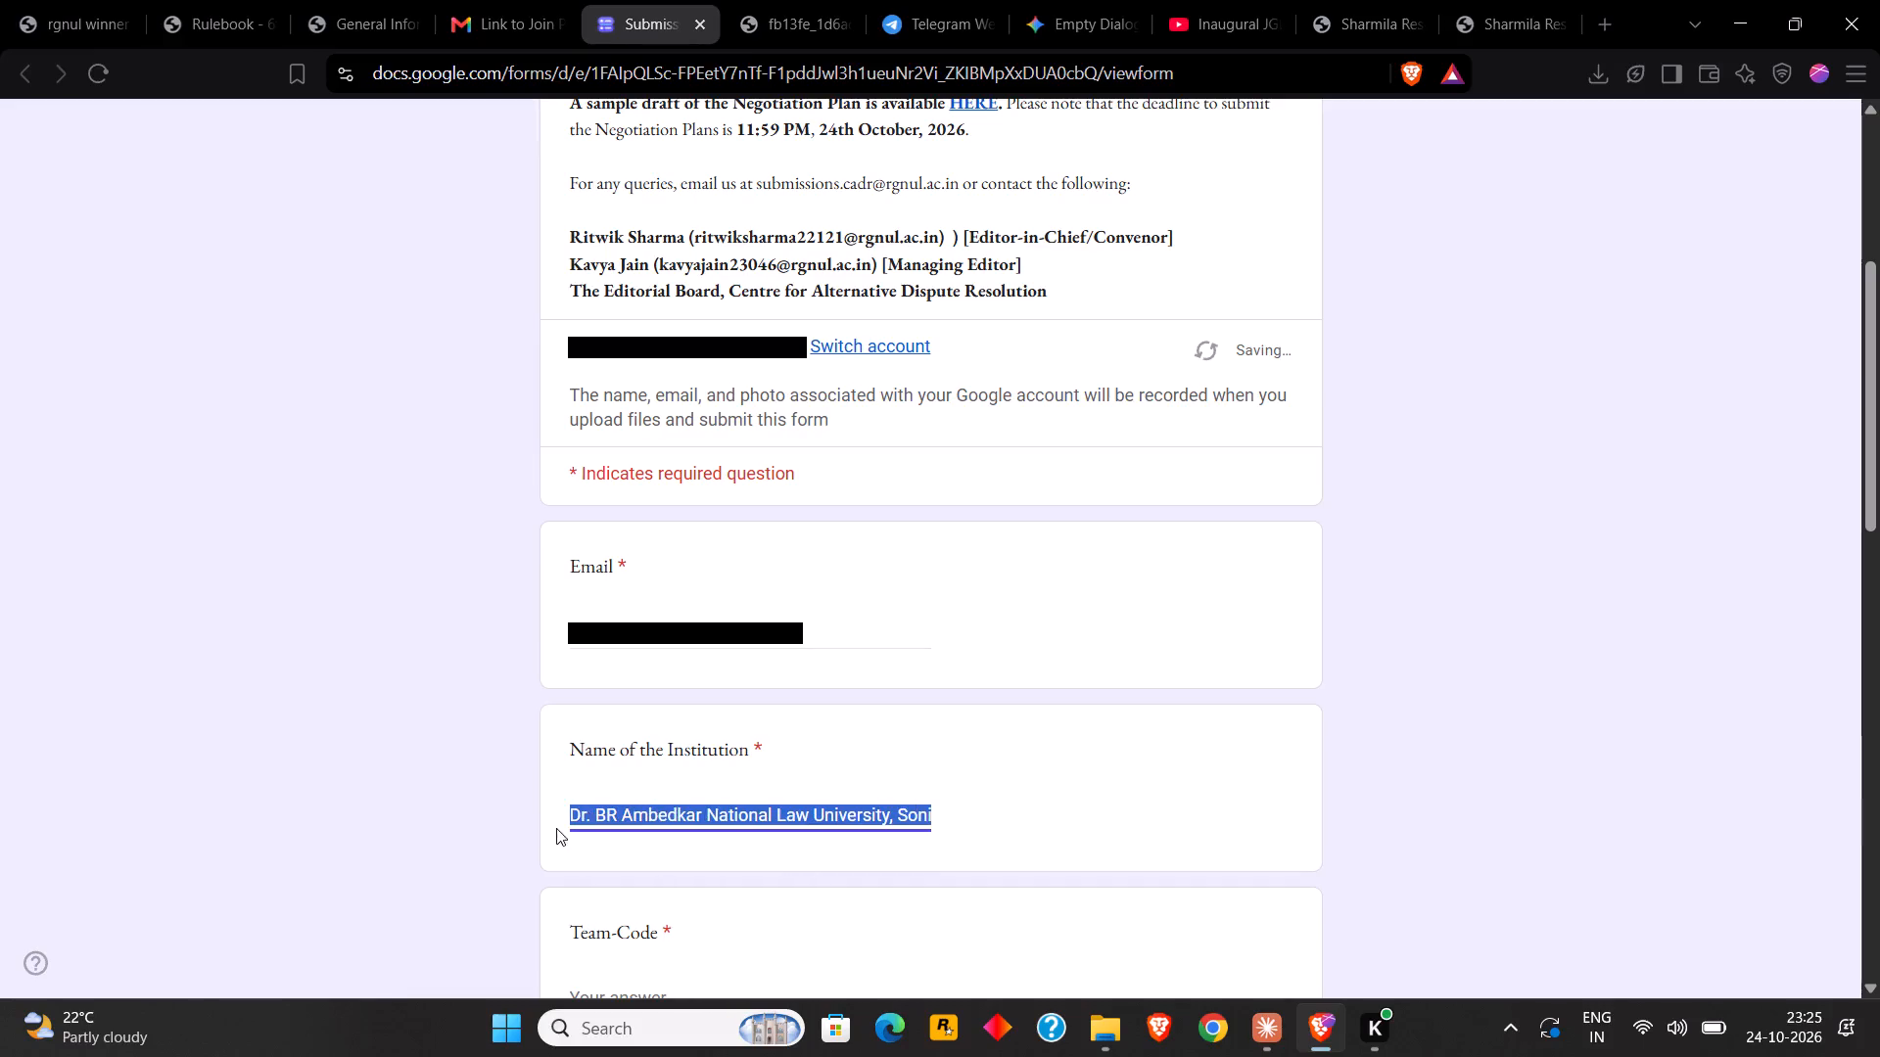
{"action": "left_click_drag", "start_coordinate": [556, 828], "coordinate": [708, 798]}
{"action": "left_click", "coordinate": [708, 798]}
Enter "Bhupindra Road" as the team code.
{"action": "scroll", "coordinate": [708, 798], "scroll_direction": "down", "scroll_amount": 1}
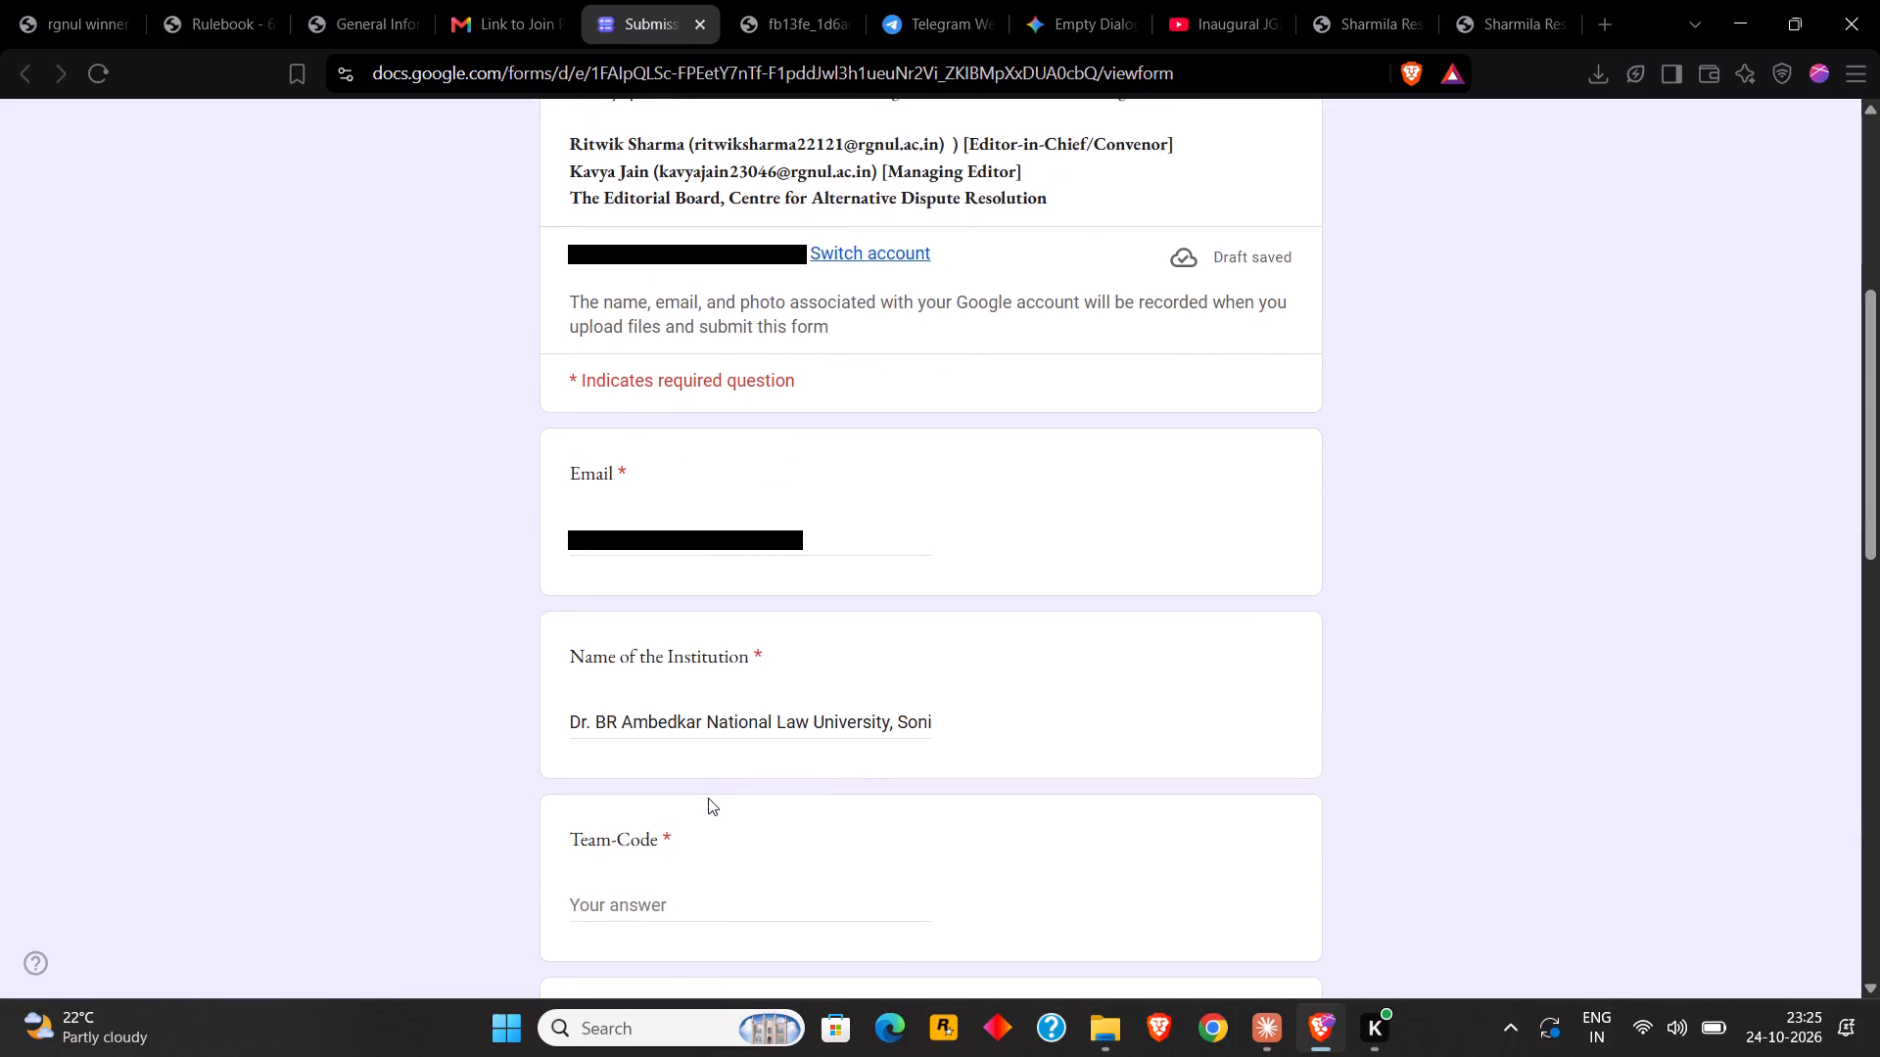
{"action": "scroll", "coordinate": [708, 798], "scroll_direction": "down", "scroll_amount": 1}
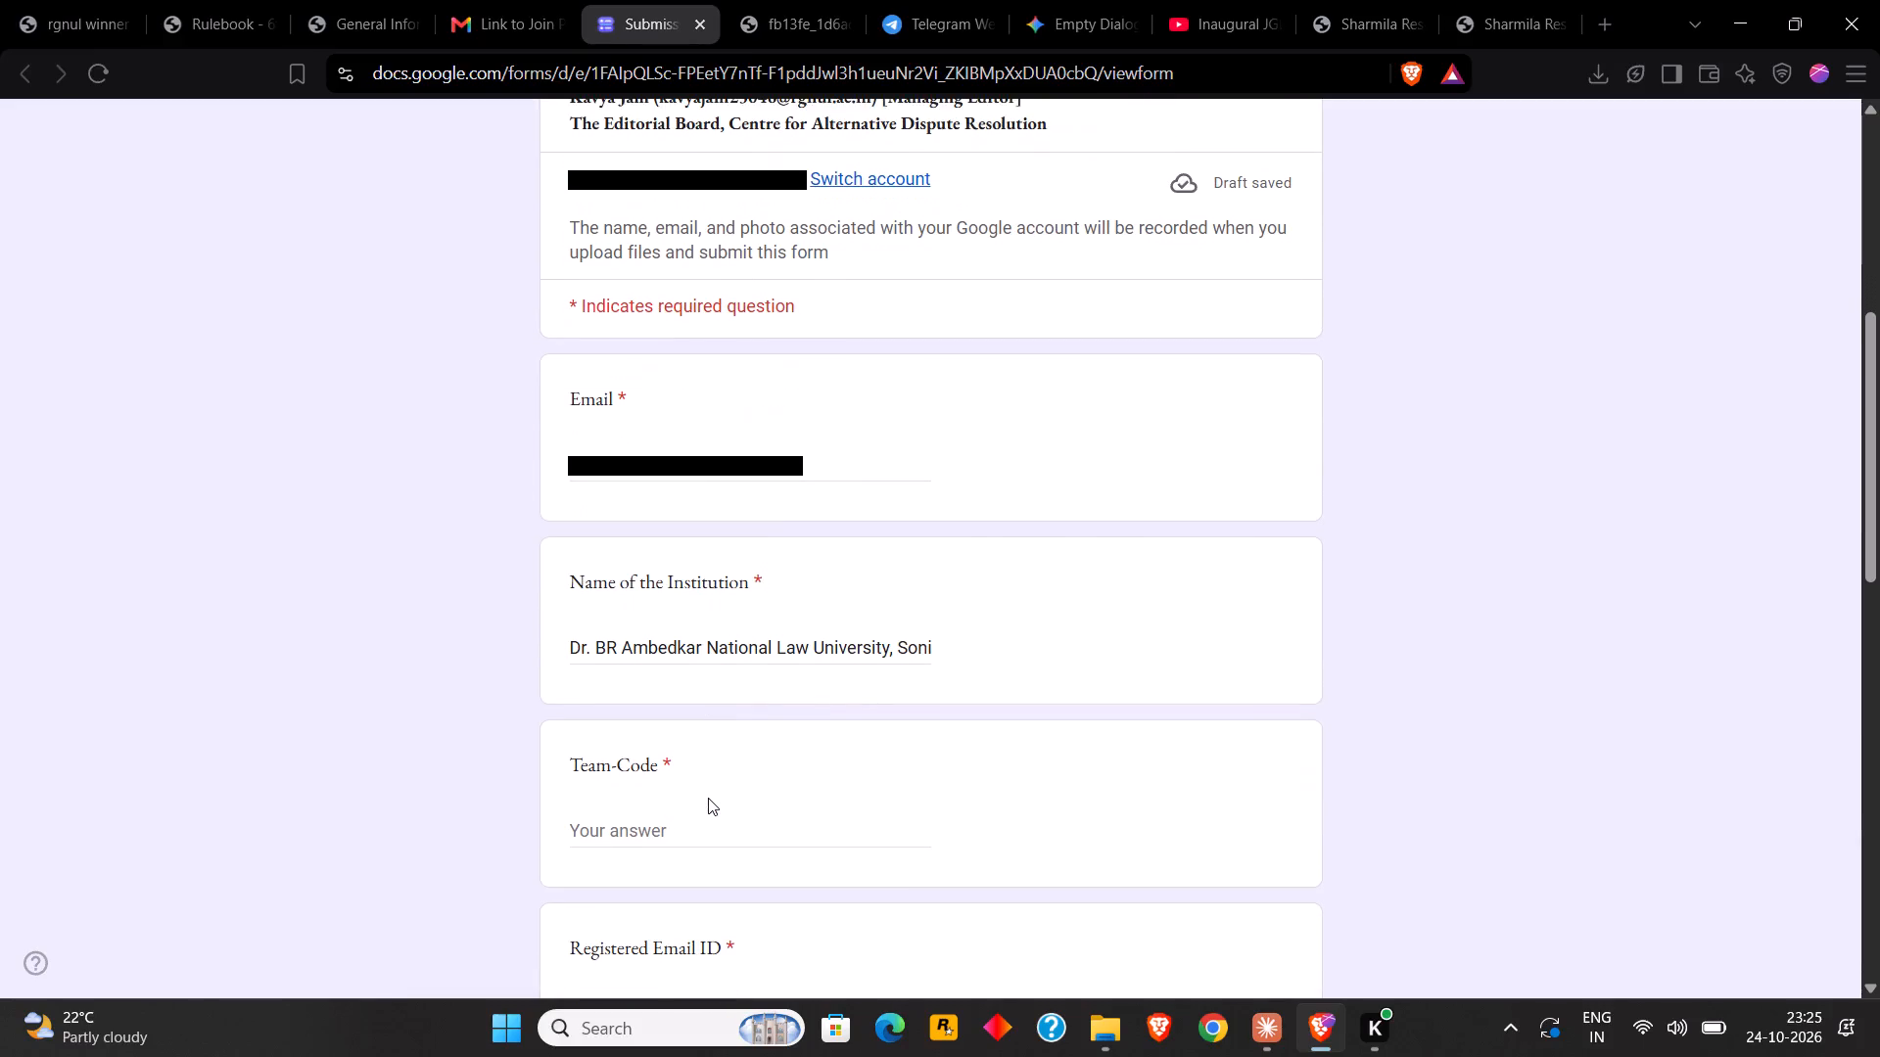
{"action": "scroll", "coordinate": [708, 798], "scroll_direction": "down", "scroll_amount": 1}
{"action": "left_click", "coordinate": [706, 785]}
{"action": "left_click", "coordinate": [699, 810]}
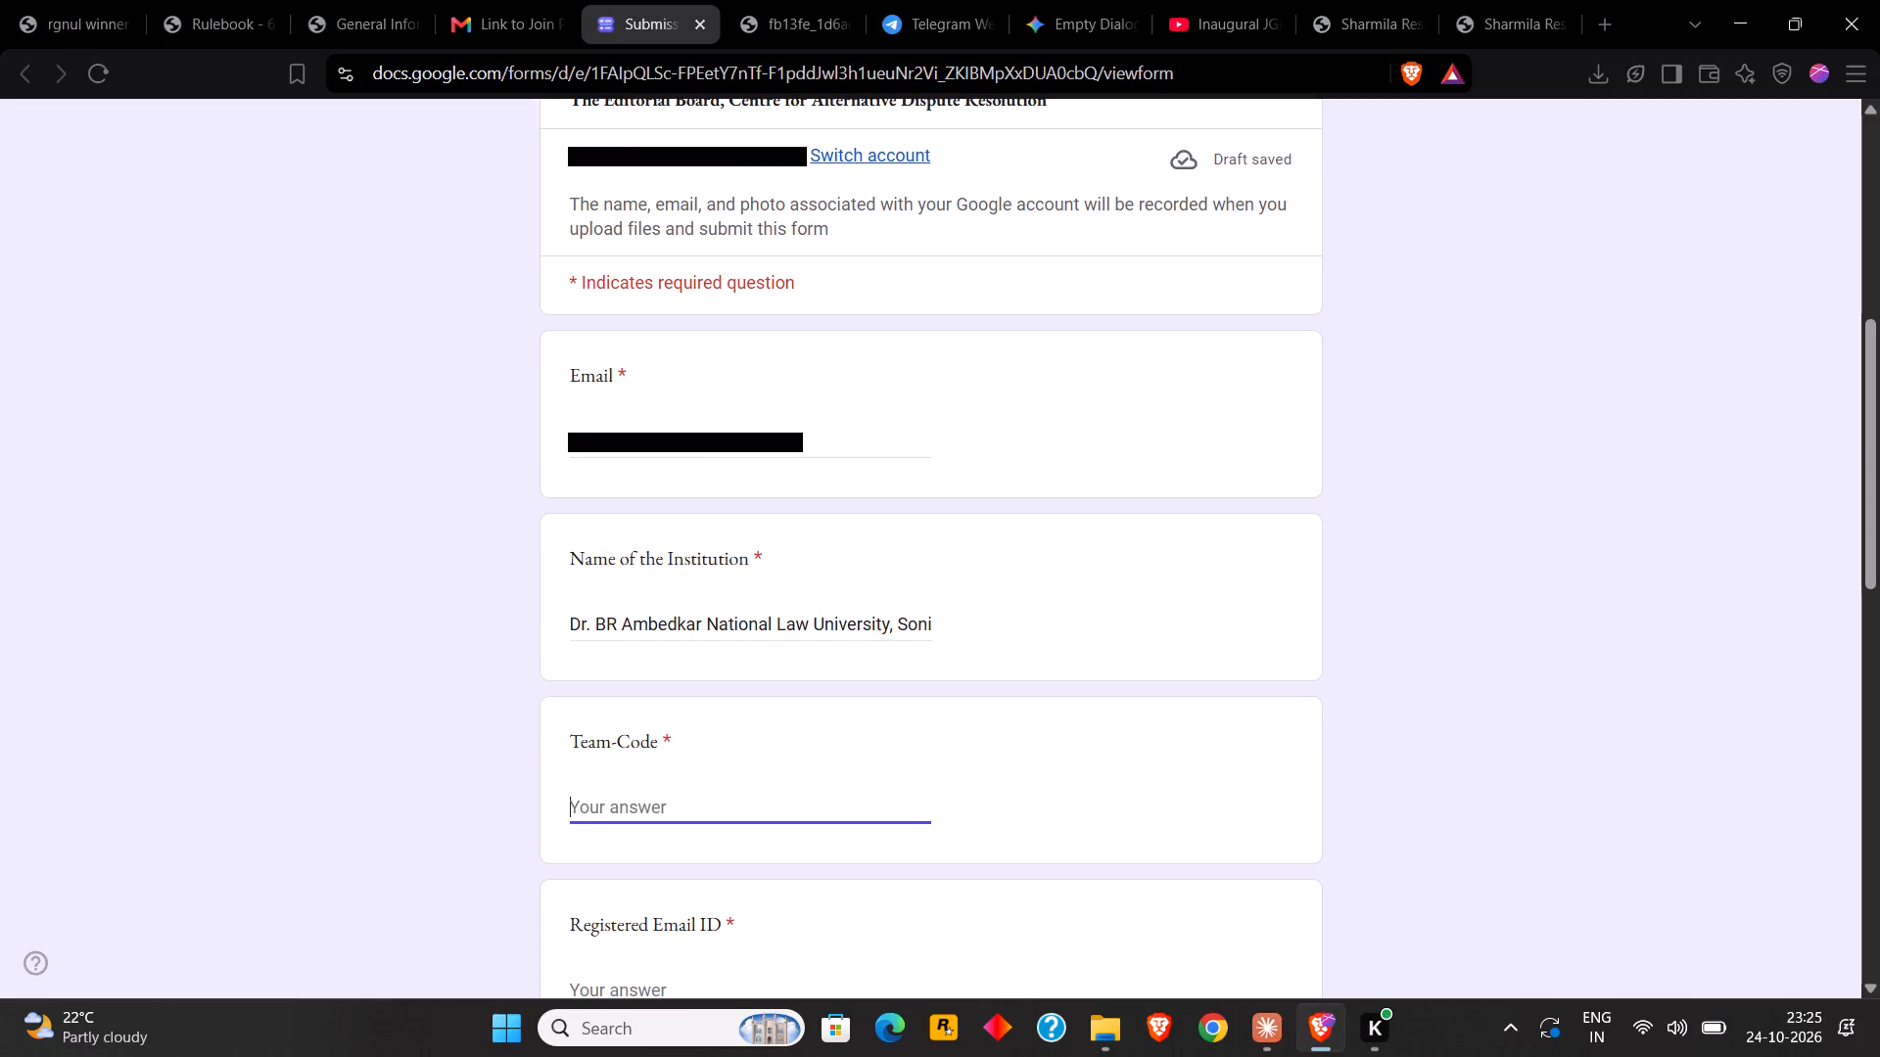
{"action": "type", "text": "Bhu"}
{"action": "type", "text": "pindra"}
{"action": "key", "text": "space"}
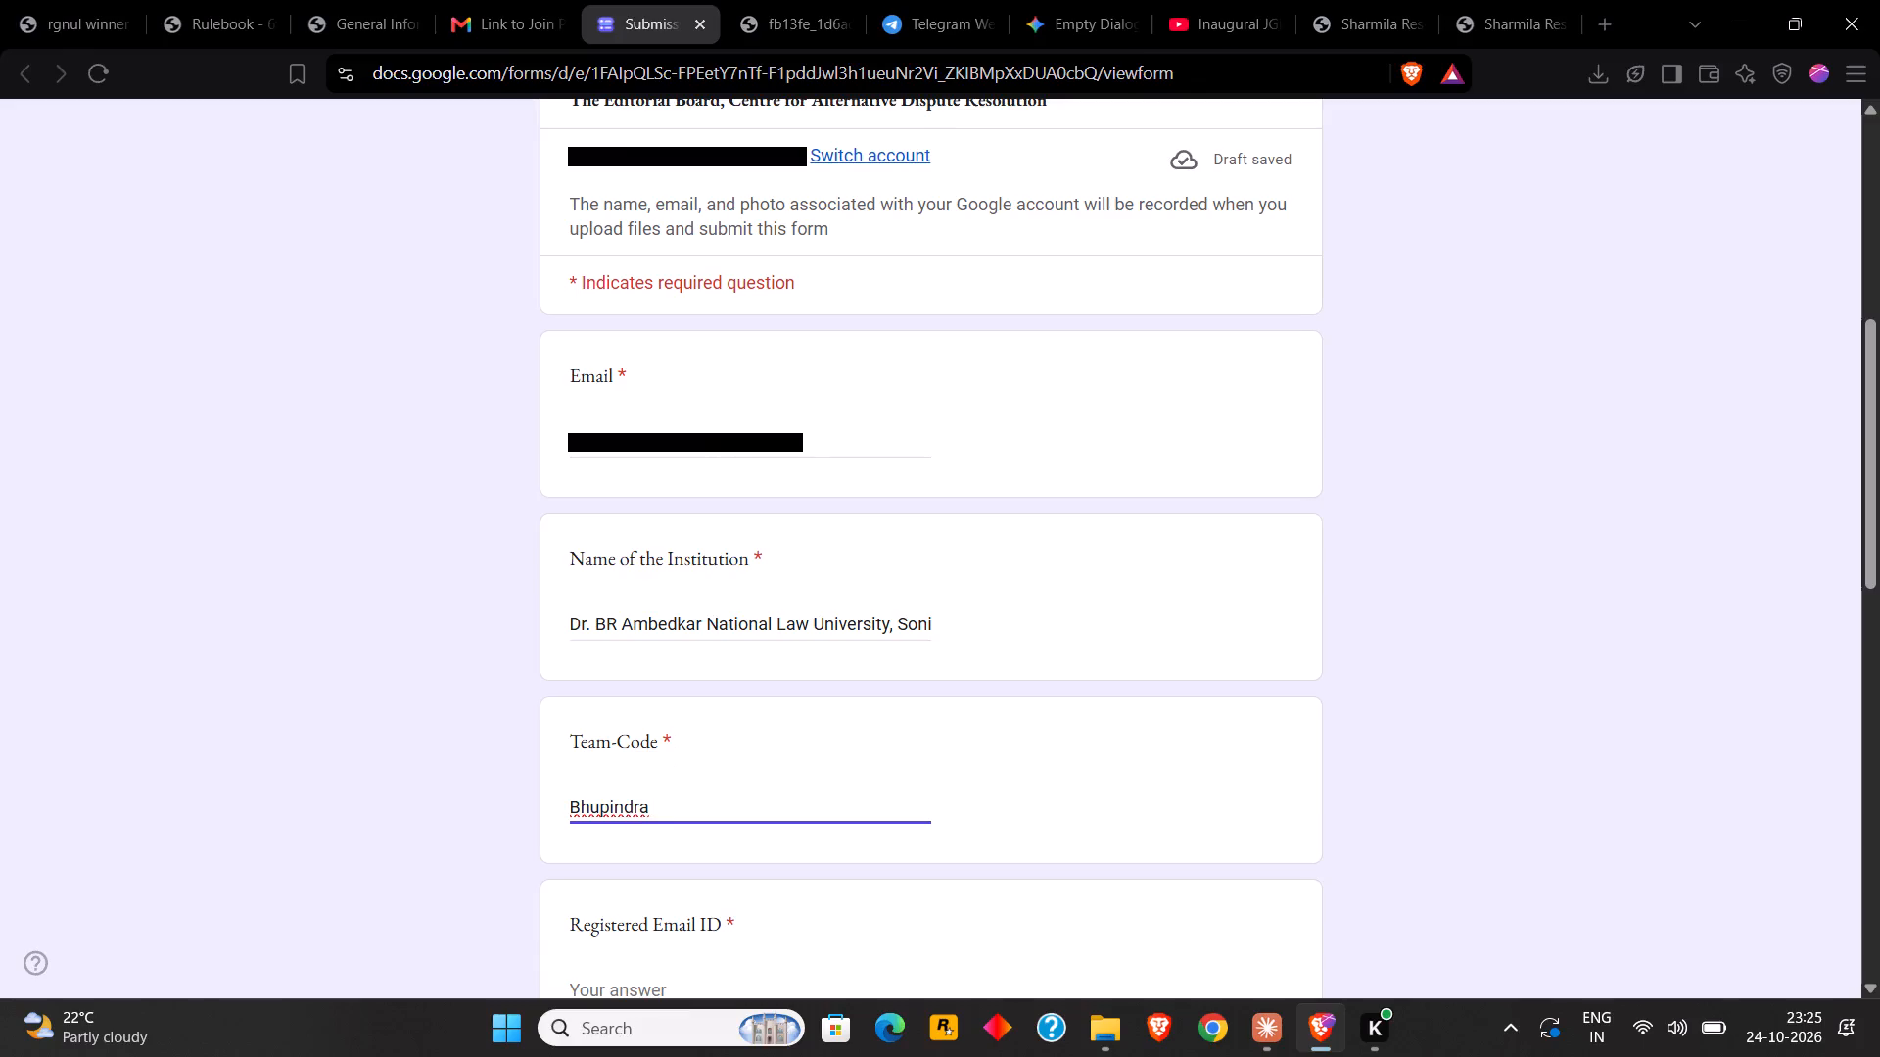
{"action": "type", "text": "Road"}
Start filling in the registered email ID with the first part of the address.
{"action": "scroll", "coordinate": [648, 759], "scroll_direction": "down", "scroll_amount": 1}
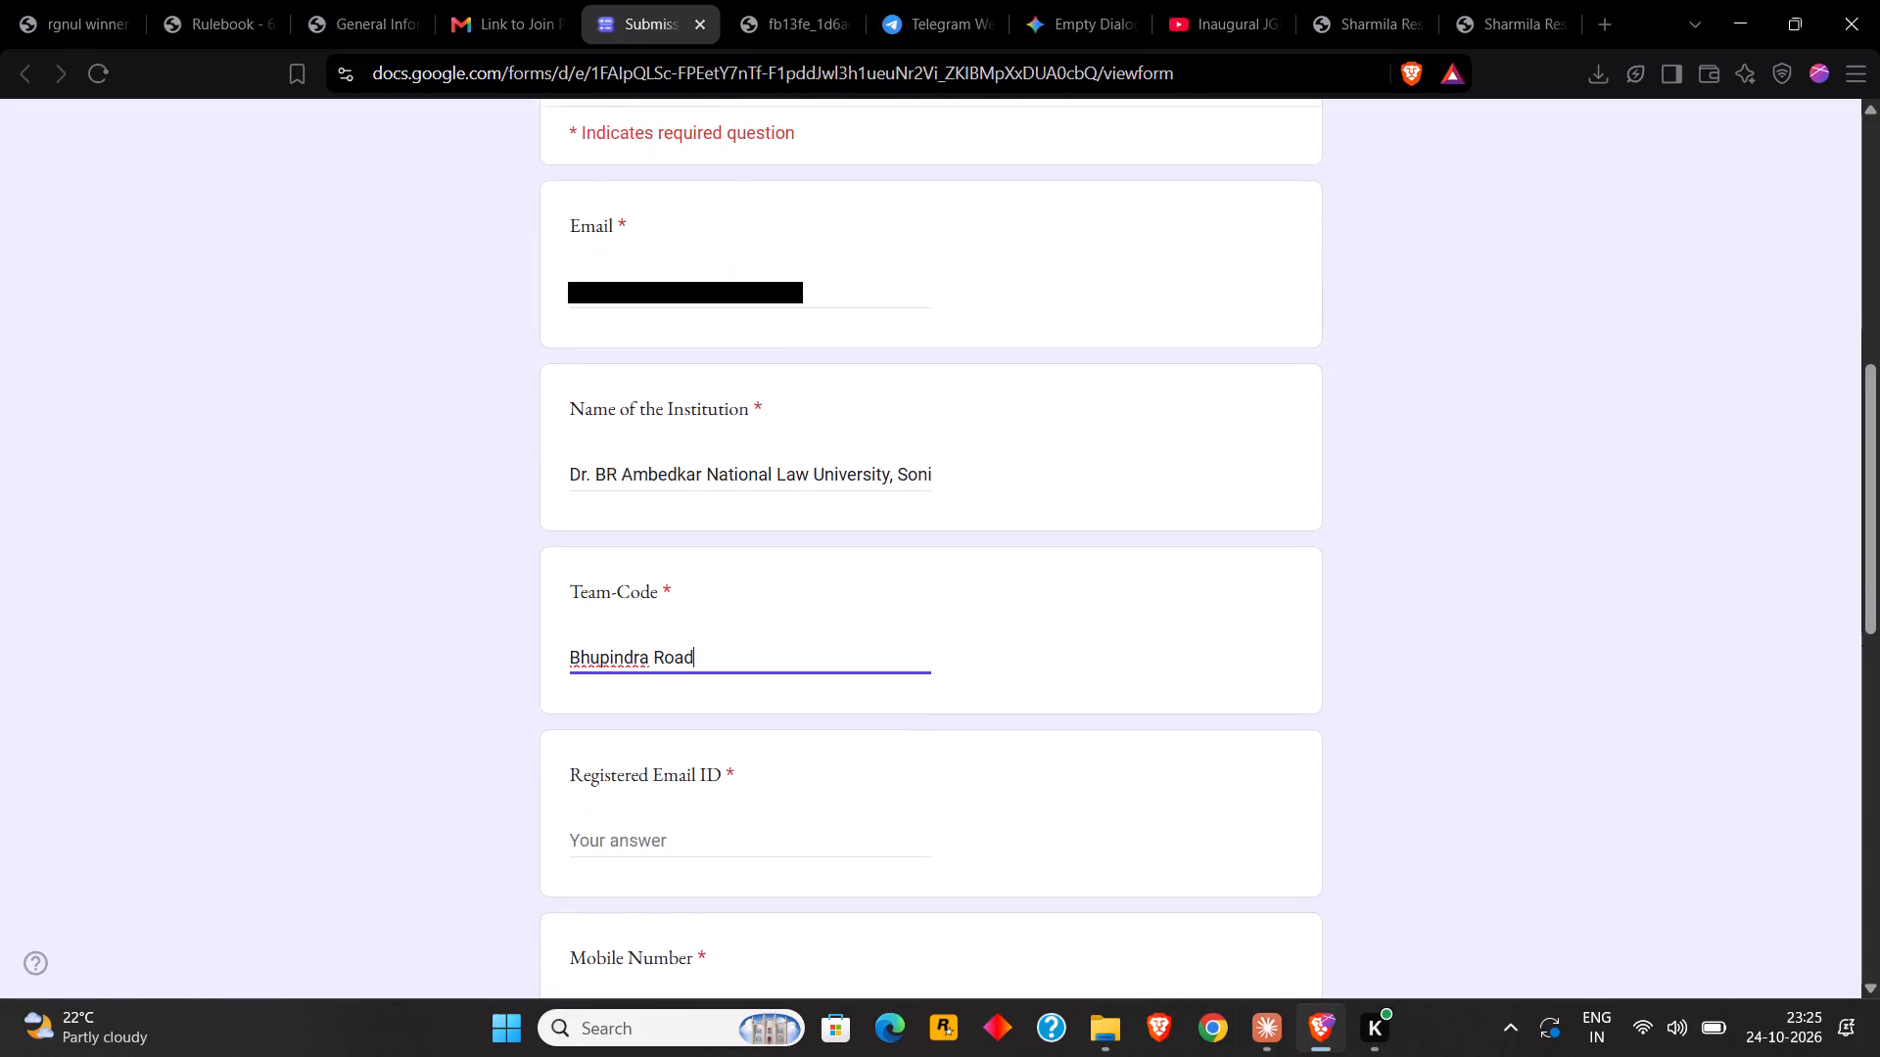
{"action": "scroll", "coordinate": [648, 759], "scroll_direction": "down", "scroll_amount": 1}
{"action": "left_click", "coordinate": [678, 774]}
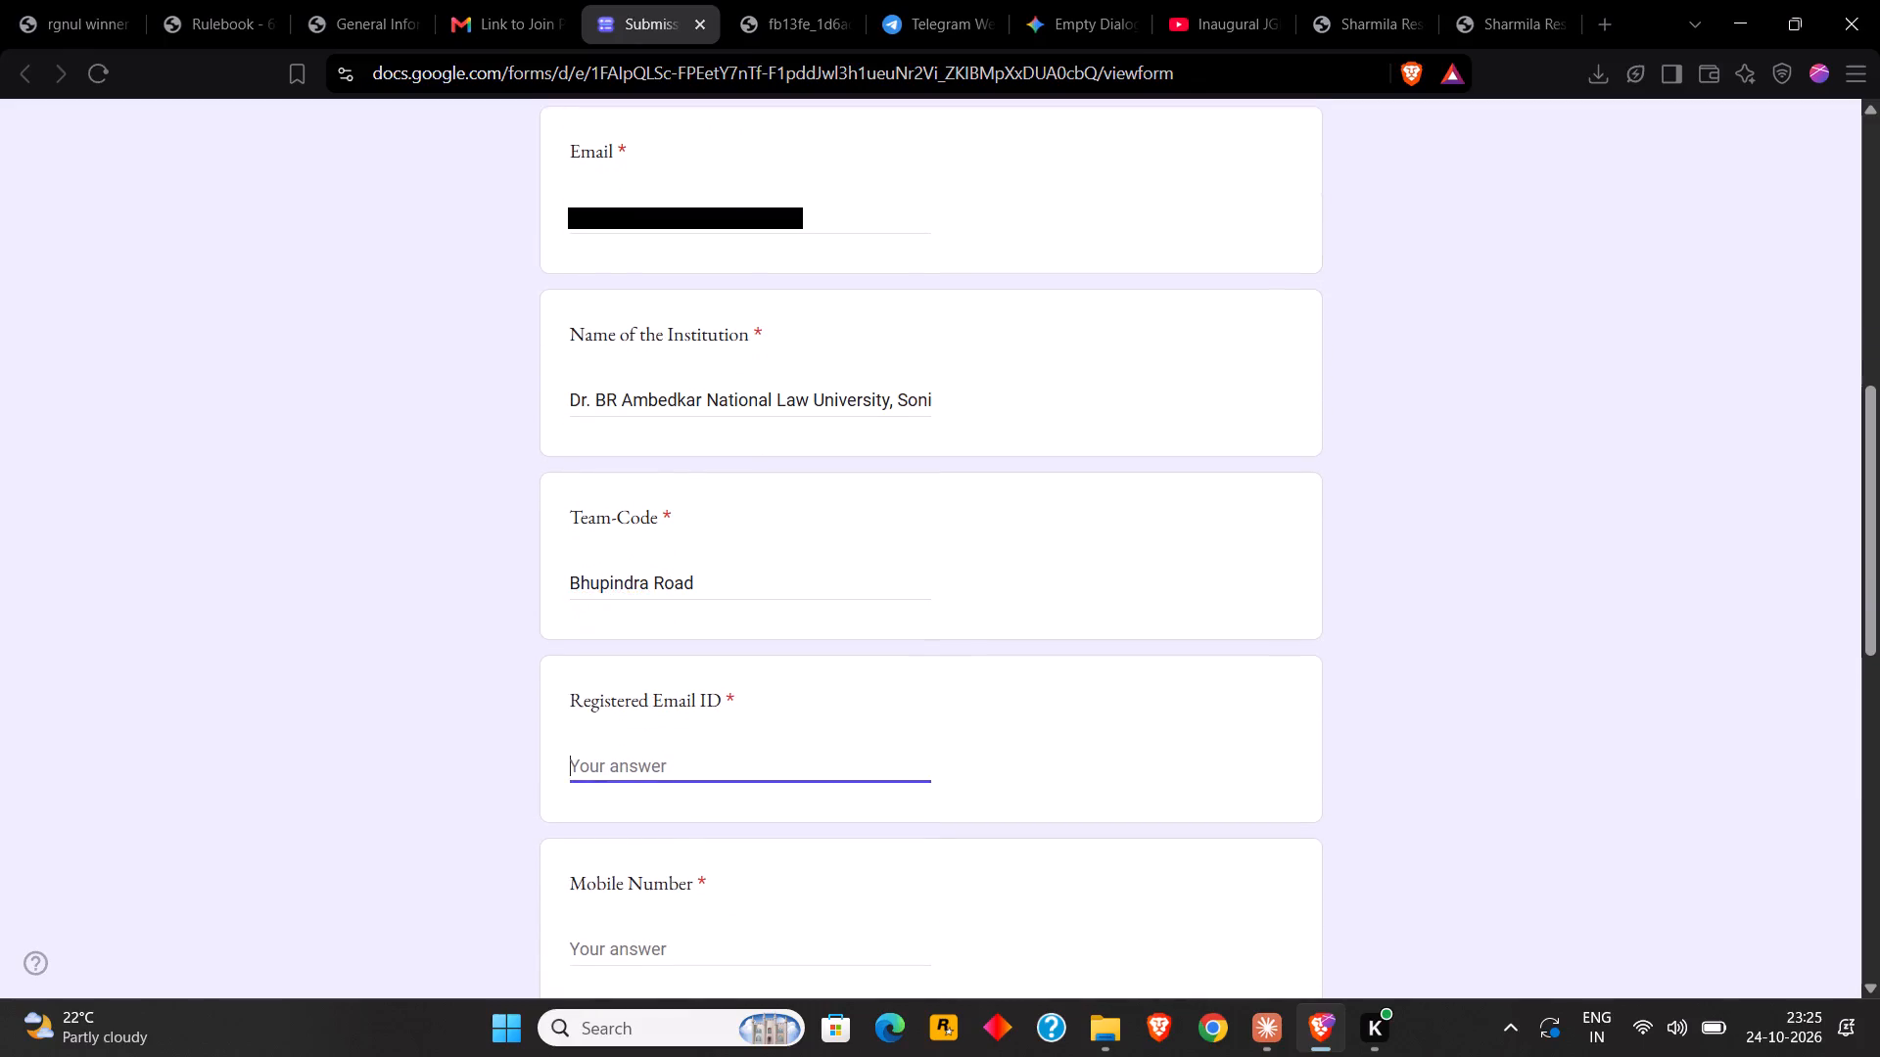
{"action": "type", "text": "wor"}
{"action": "key", "text": "k"}
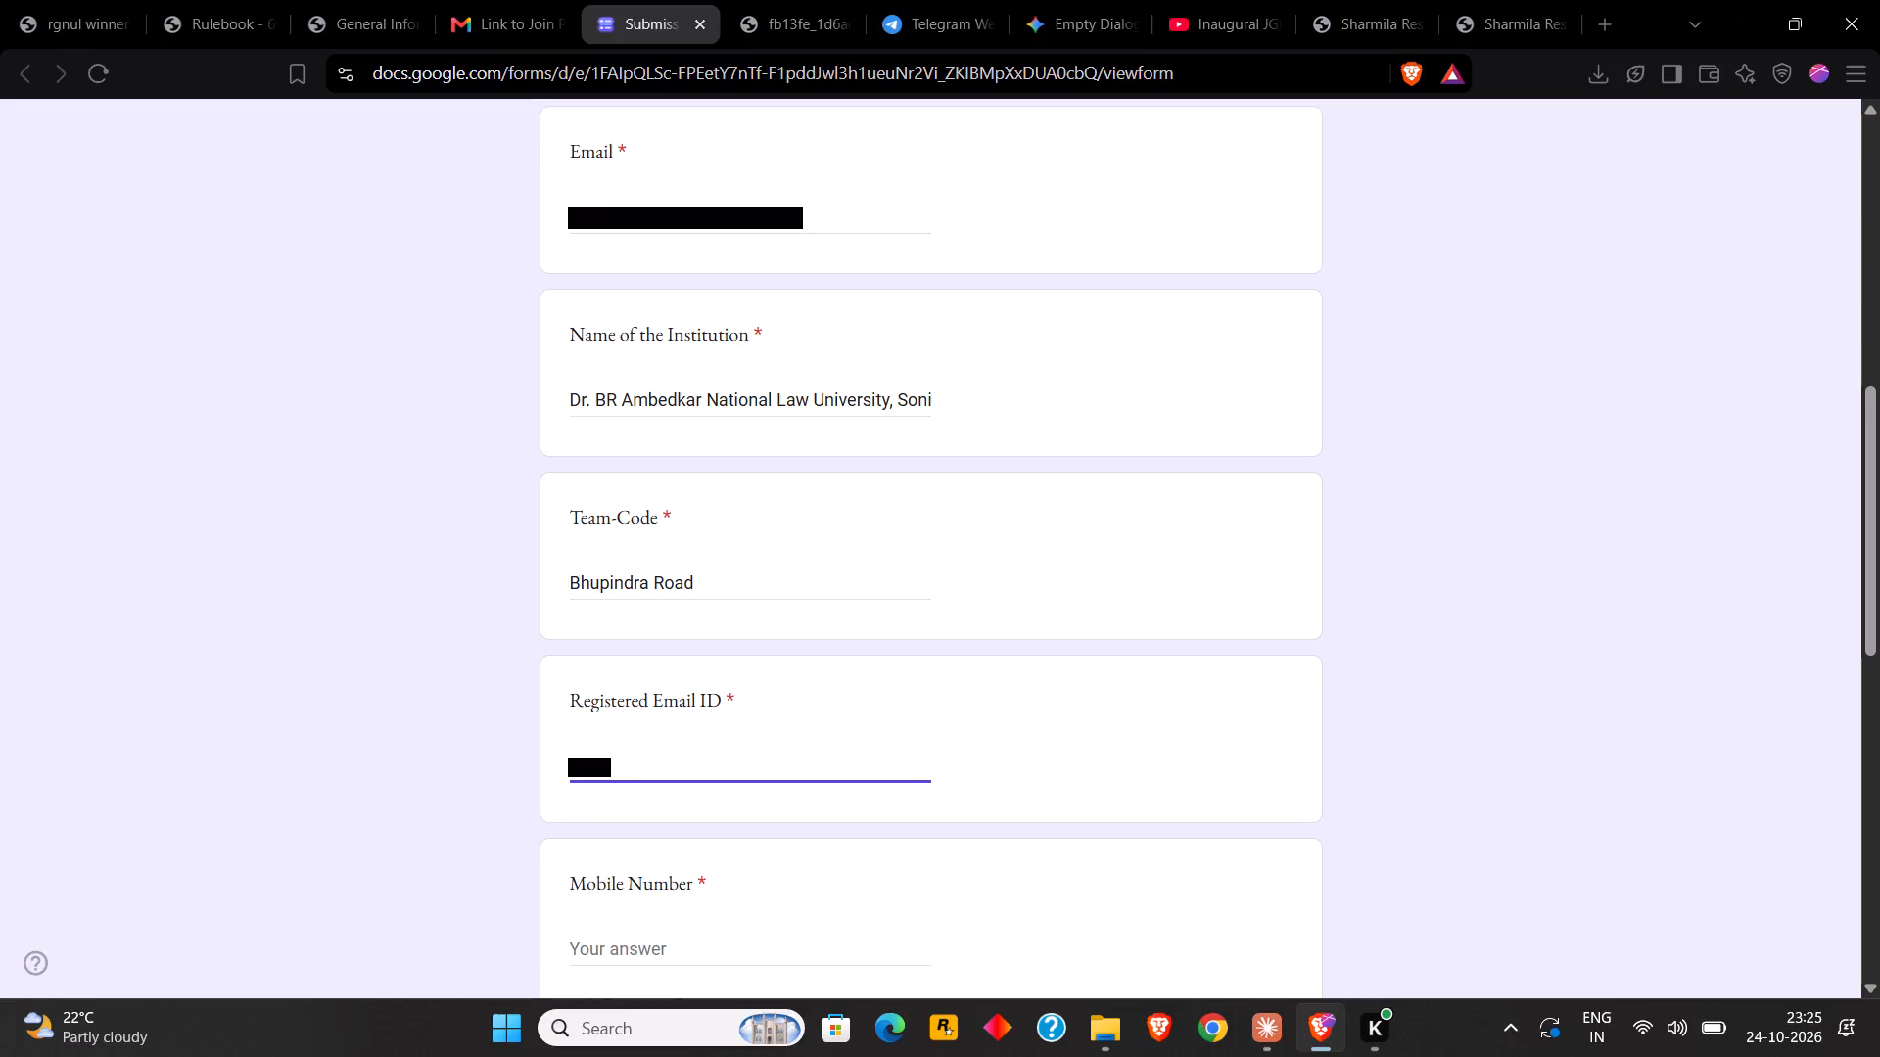
Insert a period after the "B" in the institution name so it reads "Dr. B.R Ambedkar".
{"action": "left_click", "coordinate": [610, 401]}
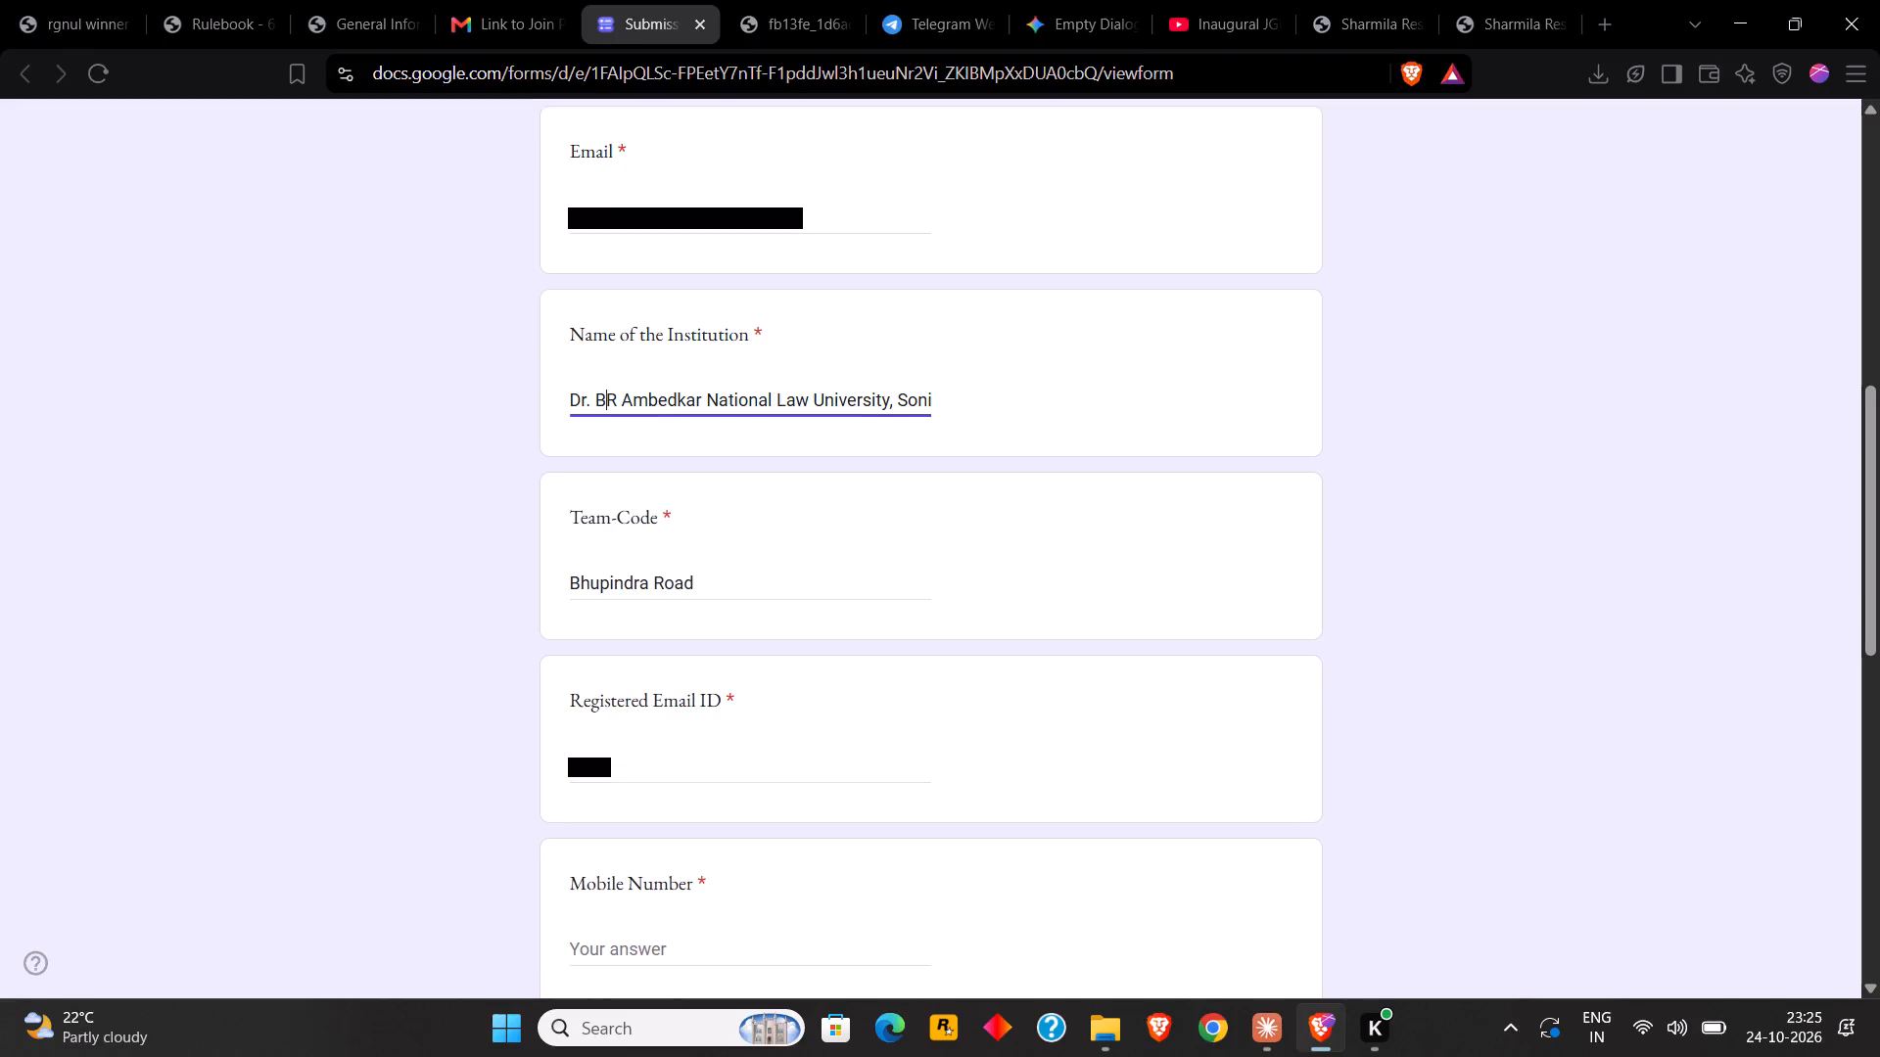
{"action": "key", "text": "period"}
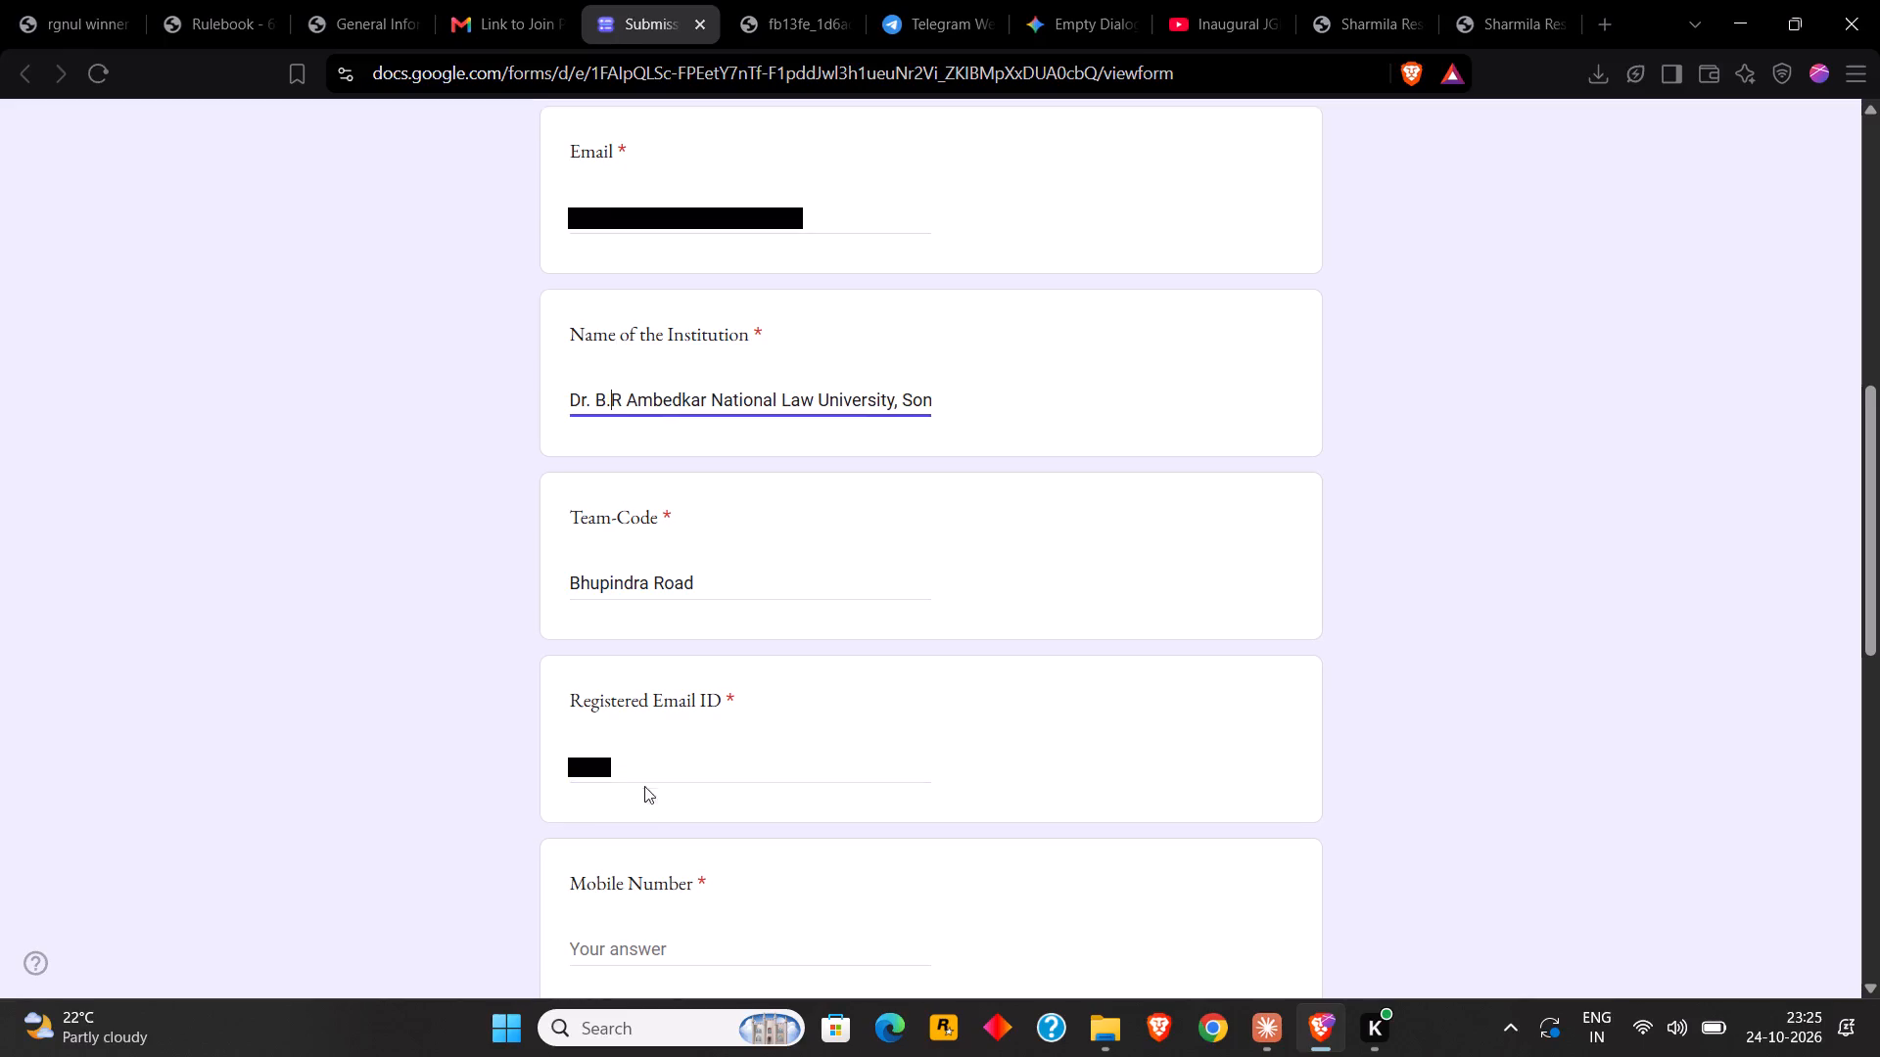
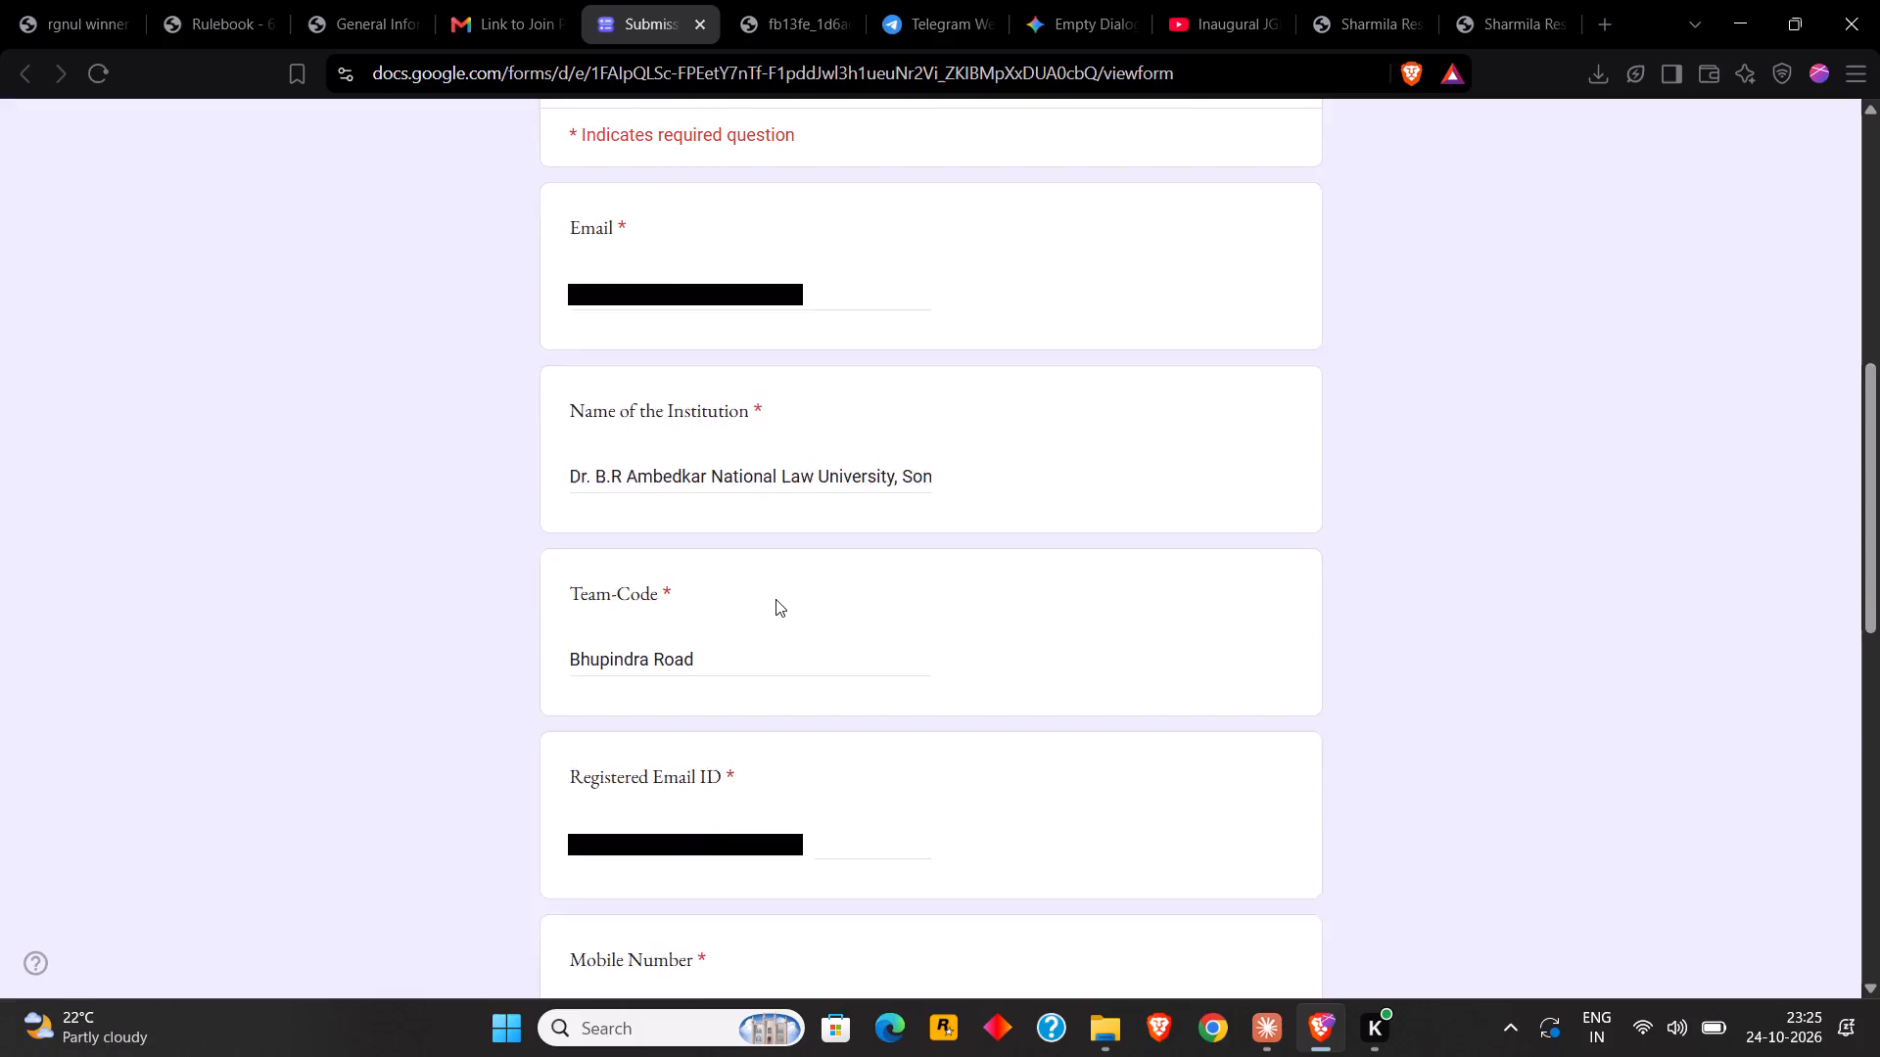
Enter the first team member's full name as the name of Participant 1.
{"action": "scroll", "coordinate": [775, 599], "scroll_direction": "down", "scroll_amount": 1}
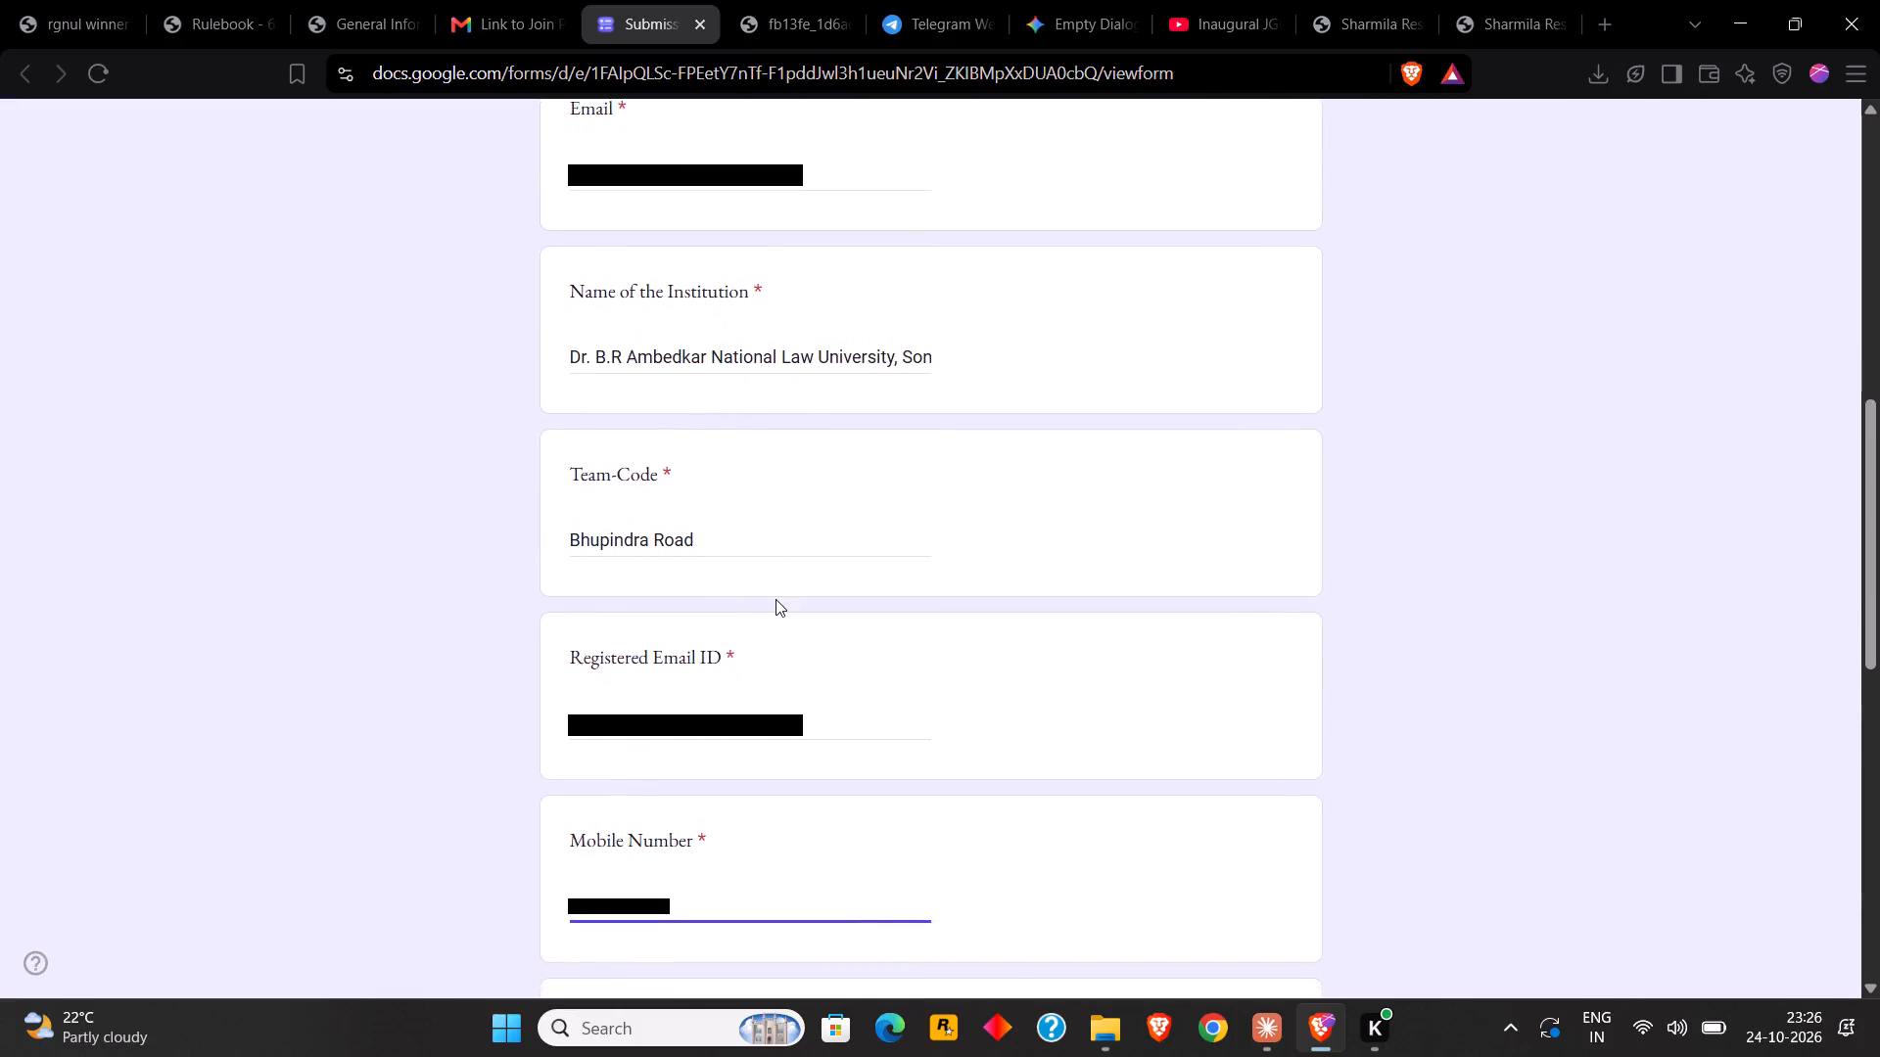
{"action": "scroll", "coordinate": [775, 599], "scroll_direction": "down", "scroll_amount": 1}
{"action": "left_click", "coordinate": [703, 734]}
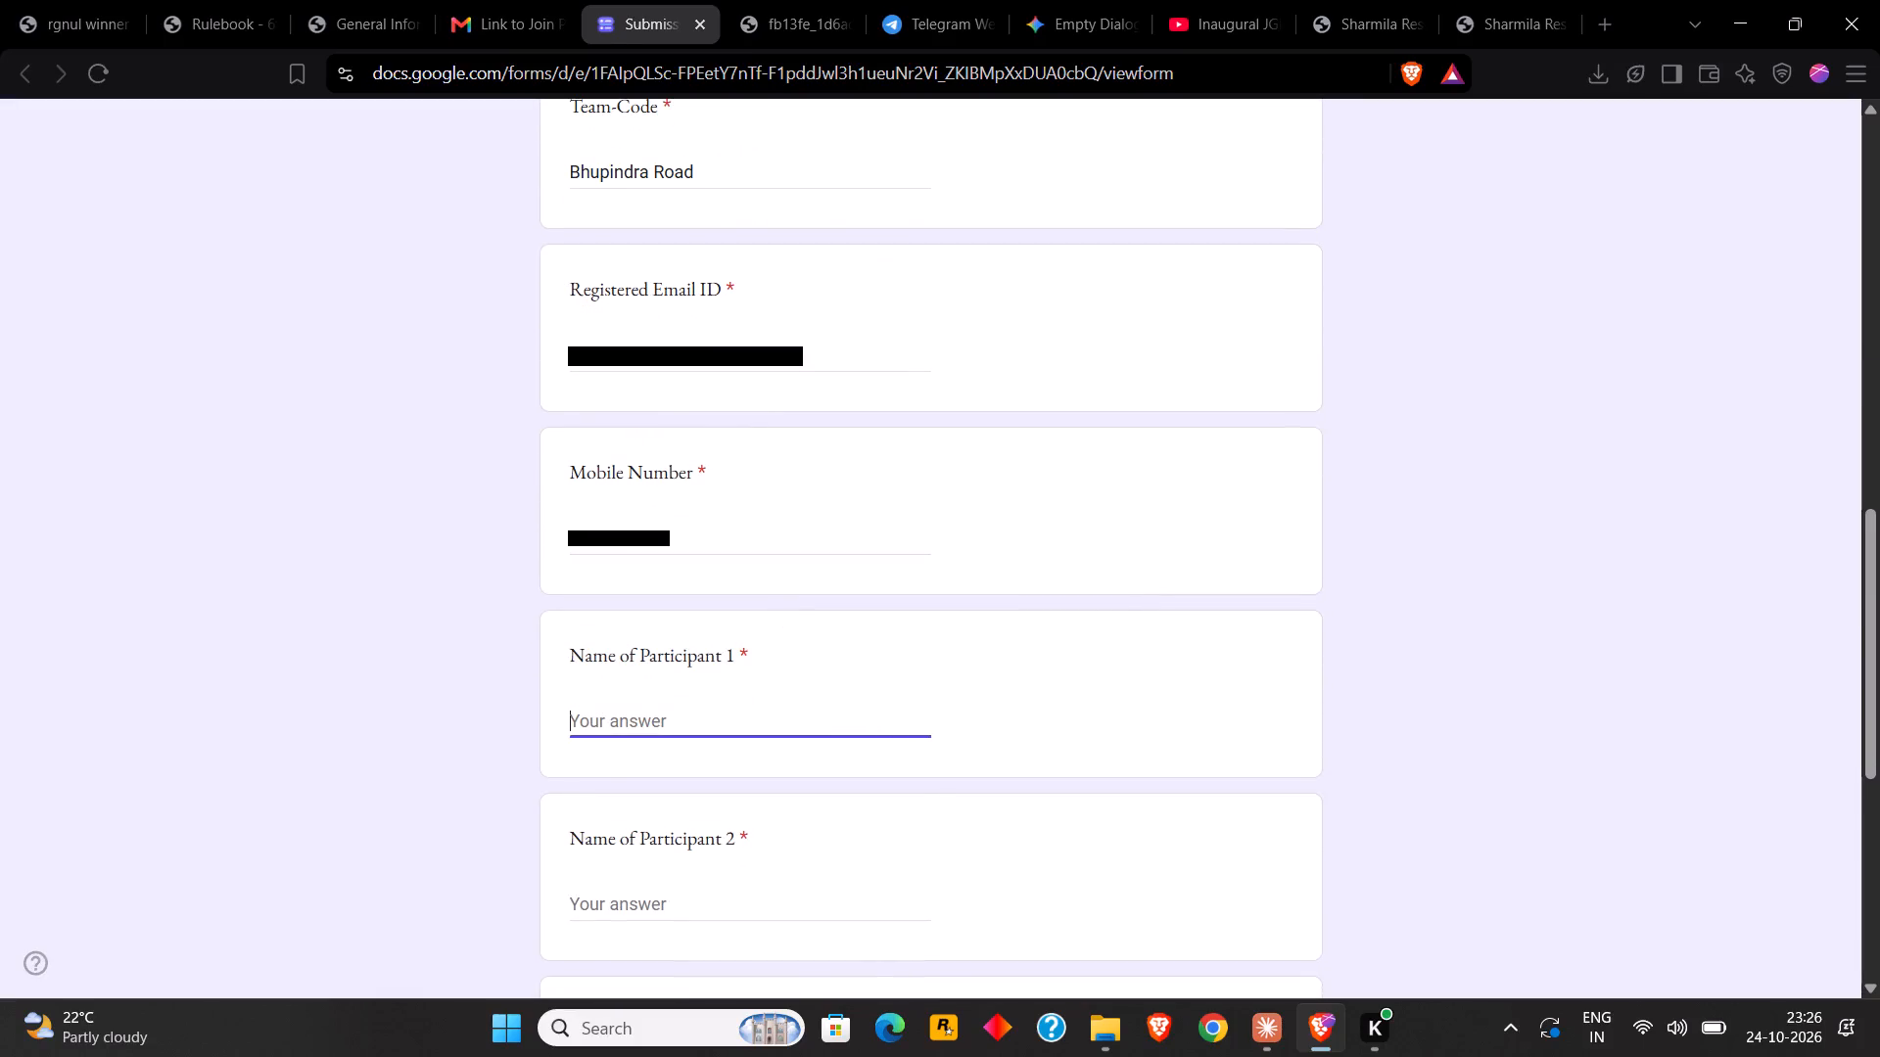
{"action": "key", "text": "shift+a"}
{"action": "key", "text": "shift+BackSpace"}
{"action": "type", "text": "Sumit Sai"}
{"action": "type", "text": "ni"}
Enter the second team member's full name as the name of Participant 2.
{"action": "scroll", "coordinate": [703, 734], "scroll_direction": "down", "scroll_amount": 1}
{"action": "left_click", "coordinate": [705, 793]}
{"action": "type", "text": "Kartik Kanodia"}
{"action": "scroll", "coordinate": [705, 793], "scroll_direction": "down", "scroll_amount": 2}
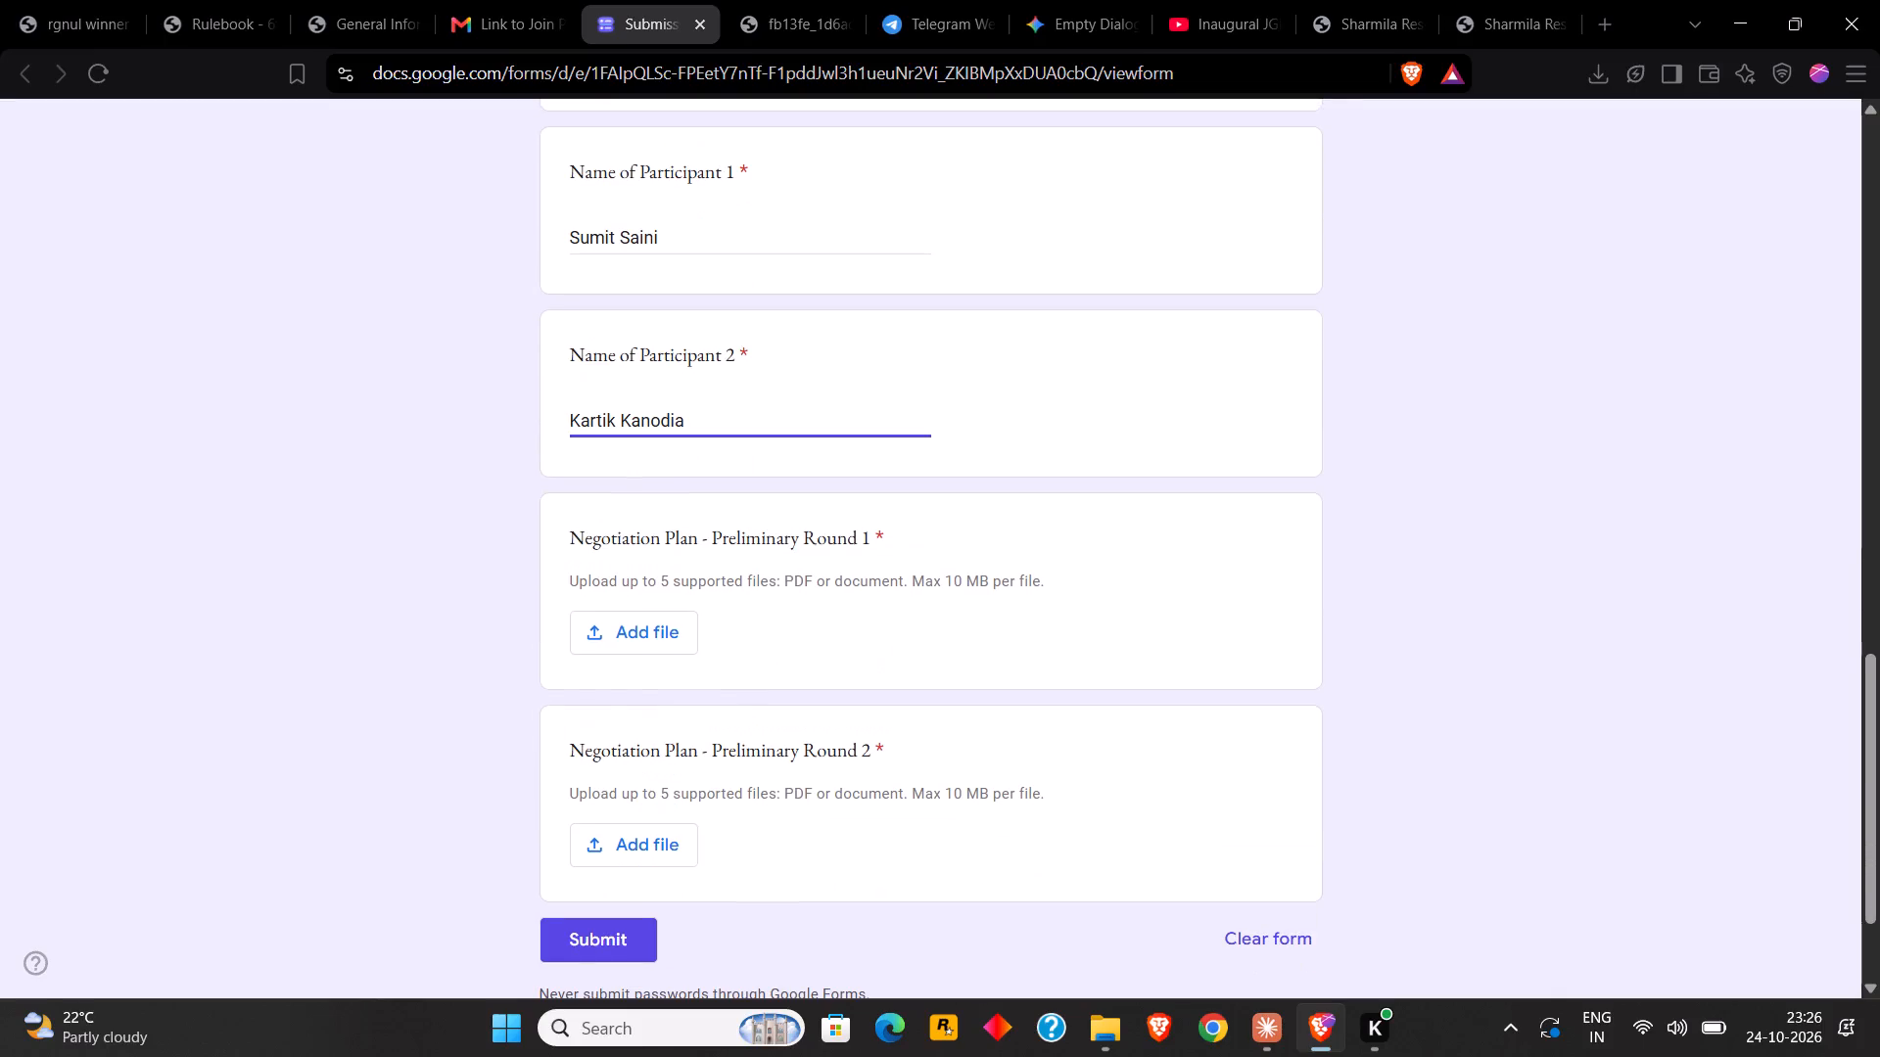
{"action": "left_click", "coordinate": [790, 708]}
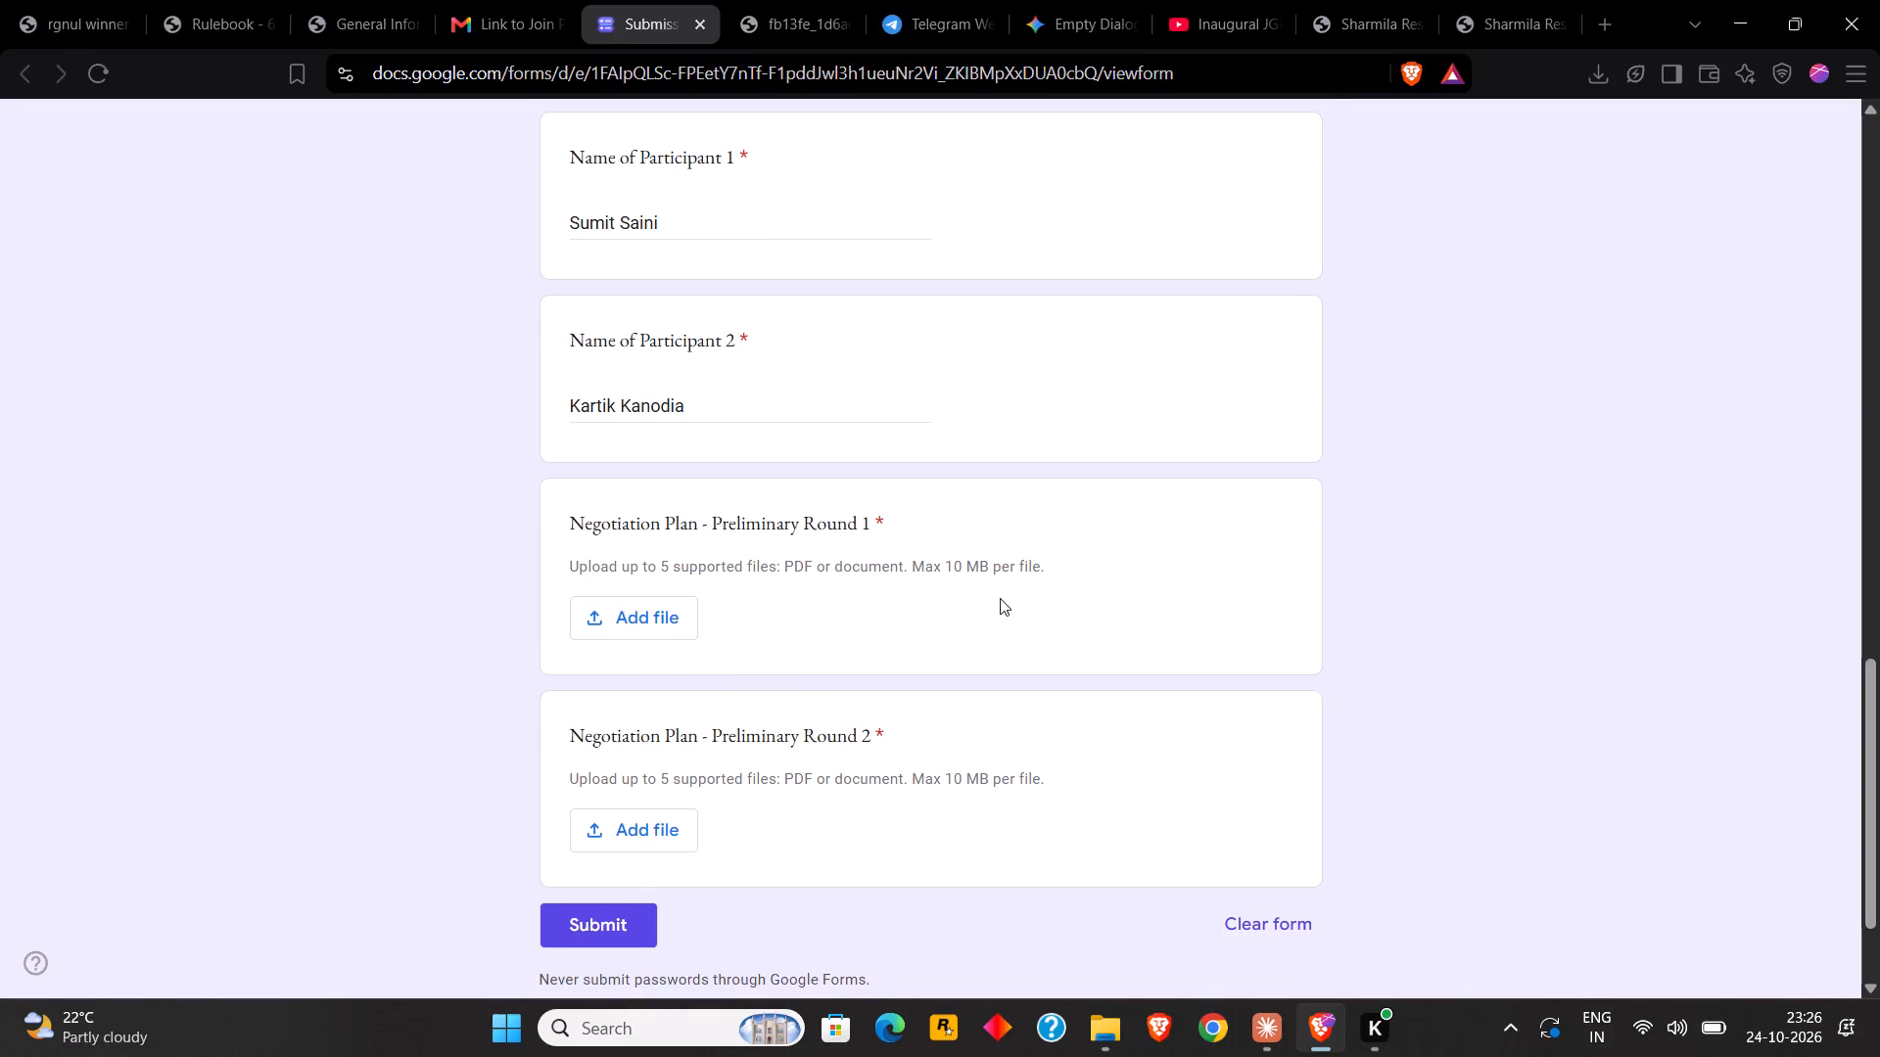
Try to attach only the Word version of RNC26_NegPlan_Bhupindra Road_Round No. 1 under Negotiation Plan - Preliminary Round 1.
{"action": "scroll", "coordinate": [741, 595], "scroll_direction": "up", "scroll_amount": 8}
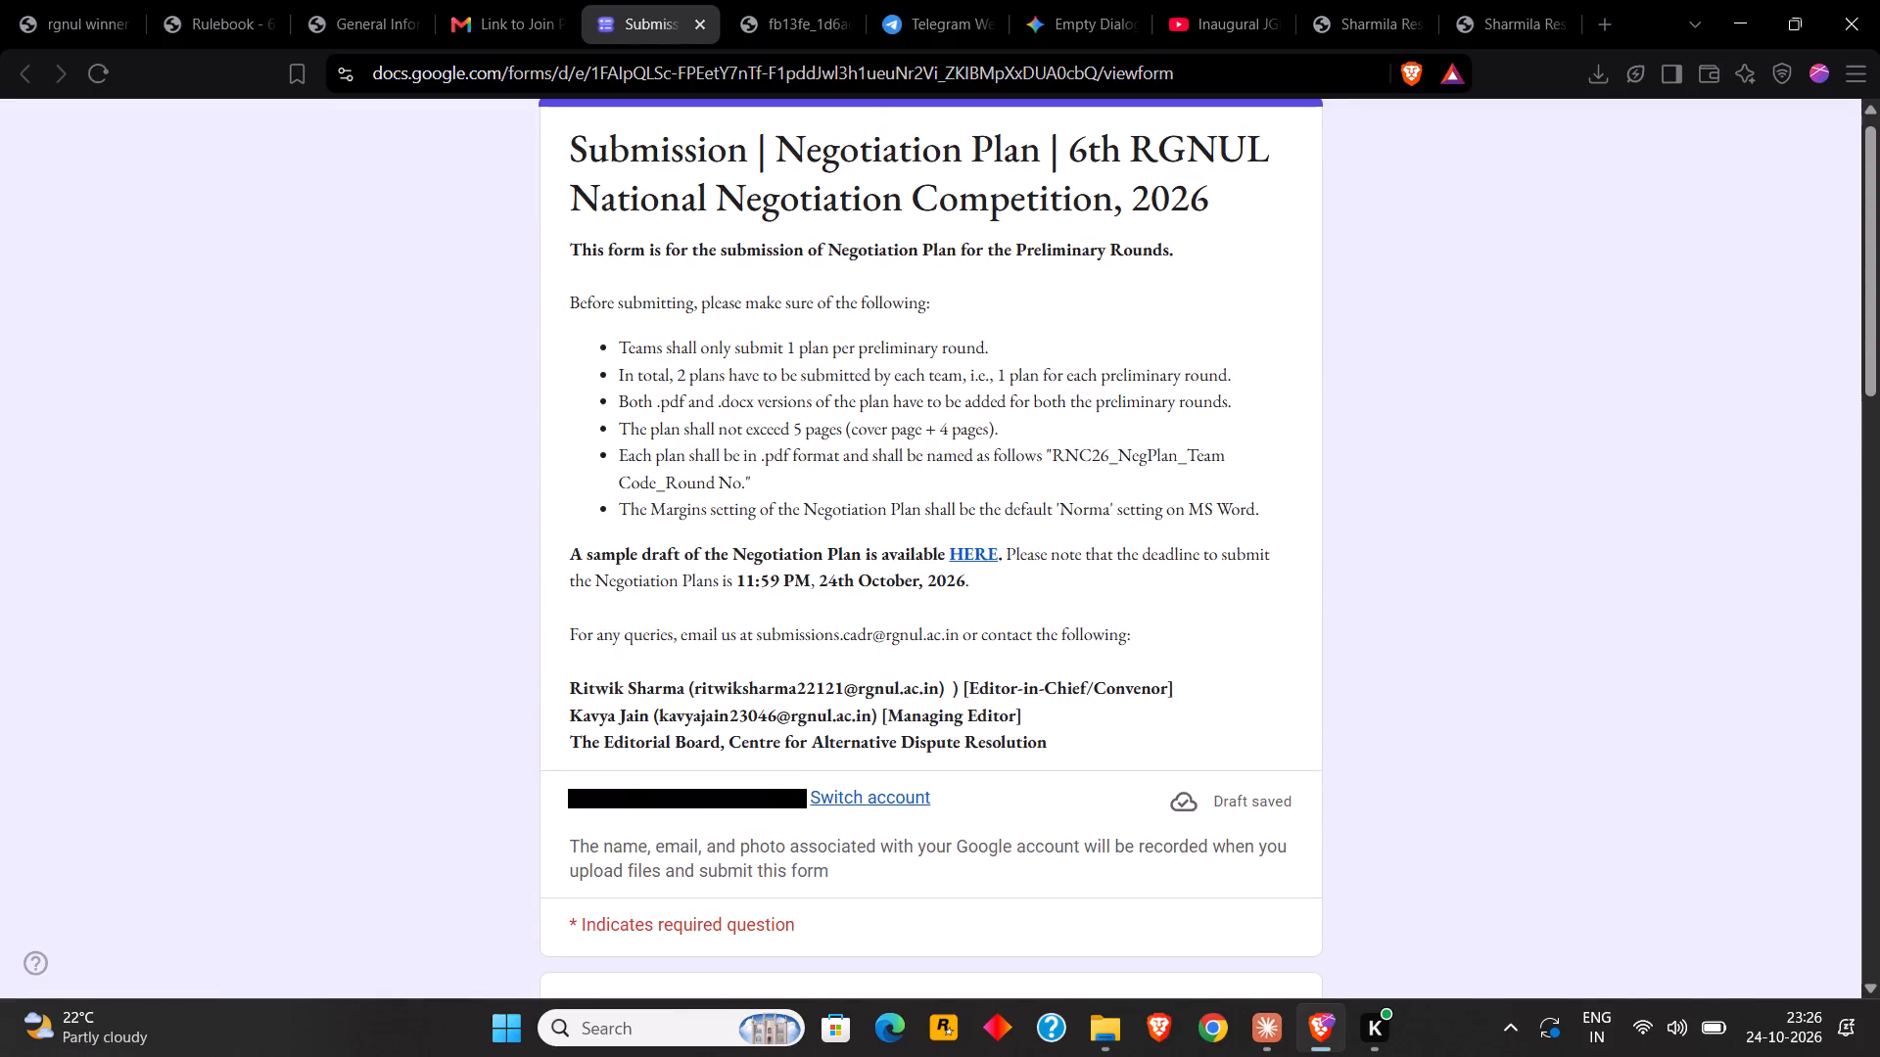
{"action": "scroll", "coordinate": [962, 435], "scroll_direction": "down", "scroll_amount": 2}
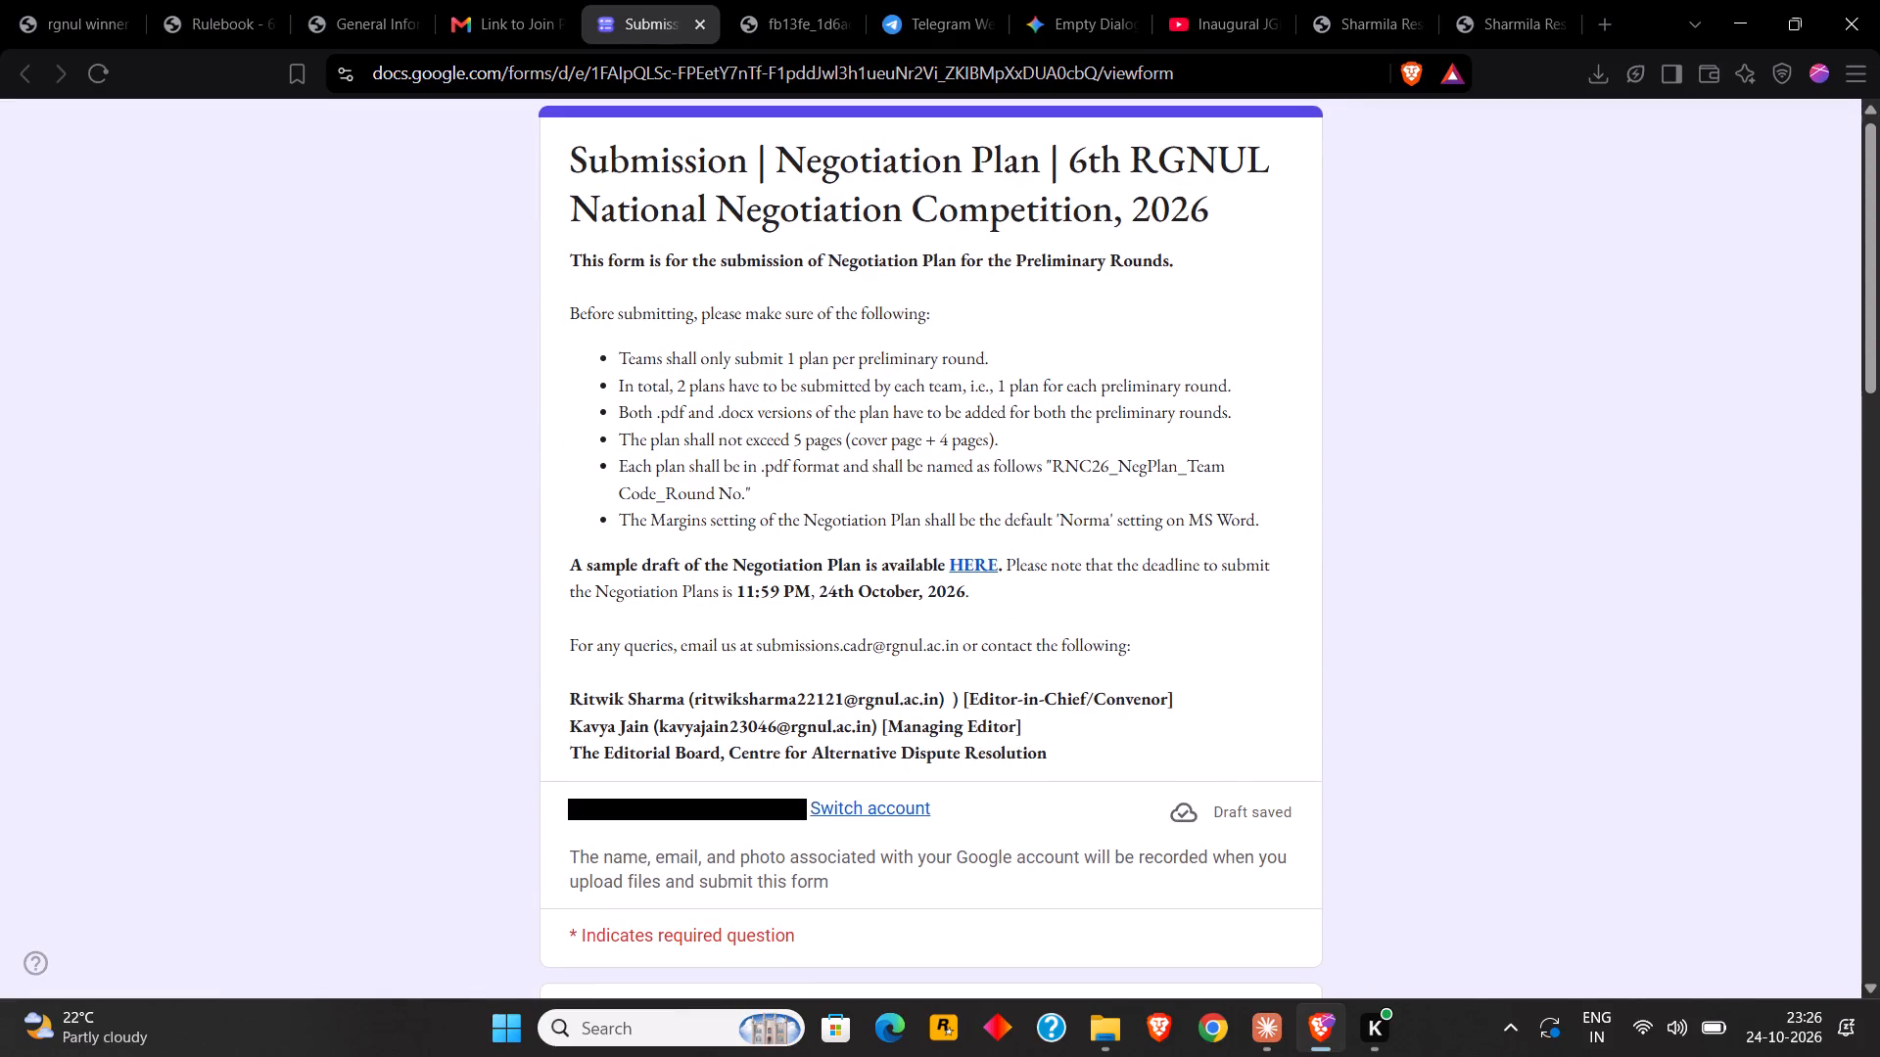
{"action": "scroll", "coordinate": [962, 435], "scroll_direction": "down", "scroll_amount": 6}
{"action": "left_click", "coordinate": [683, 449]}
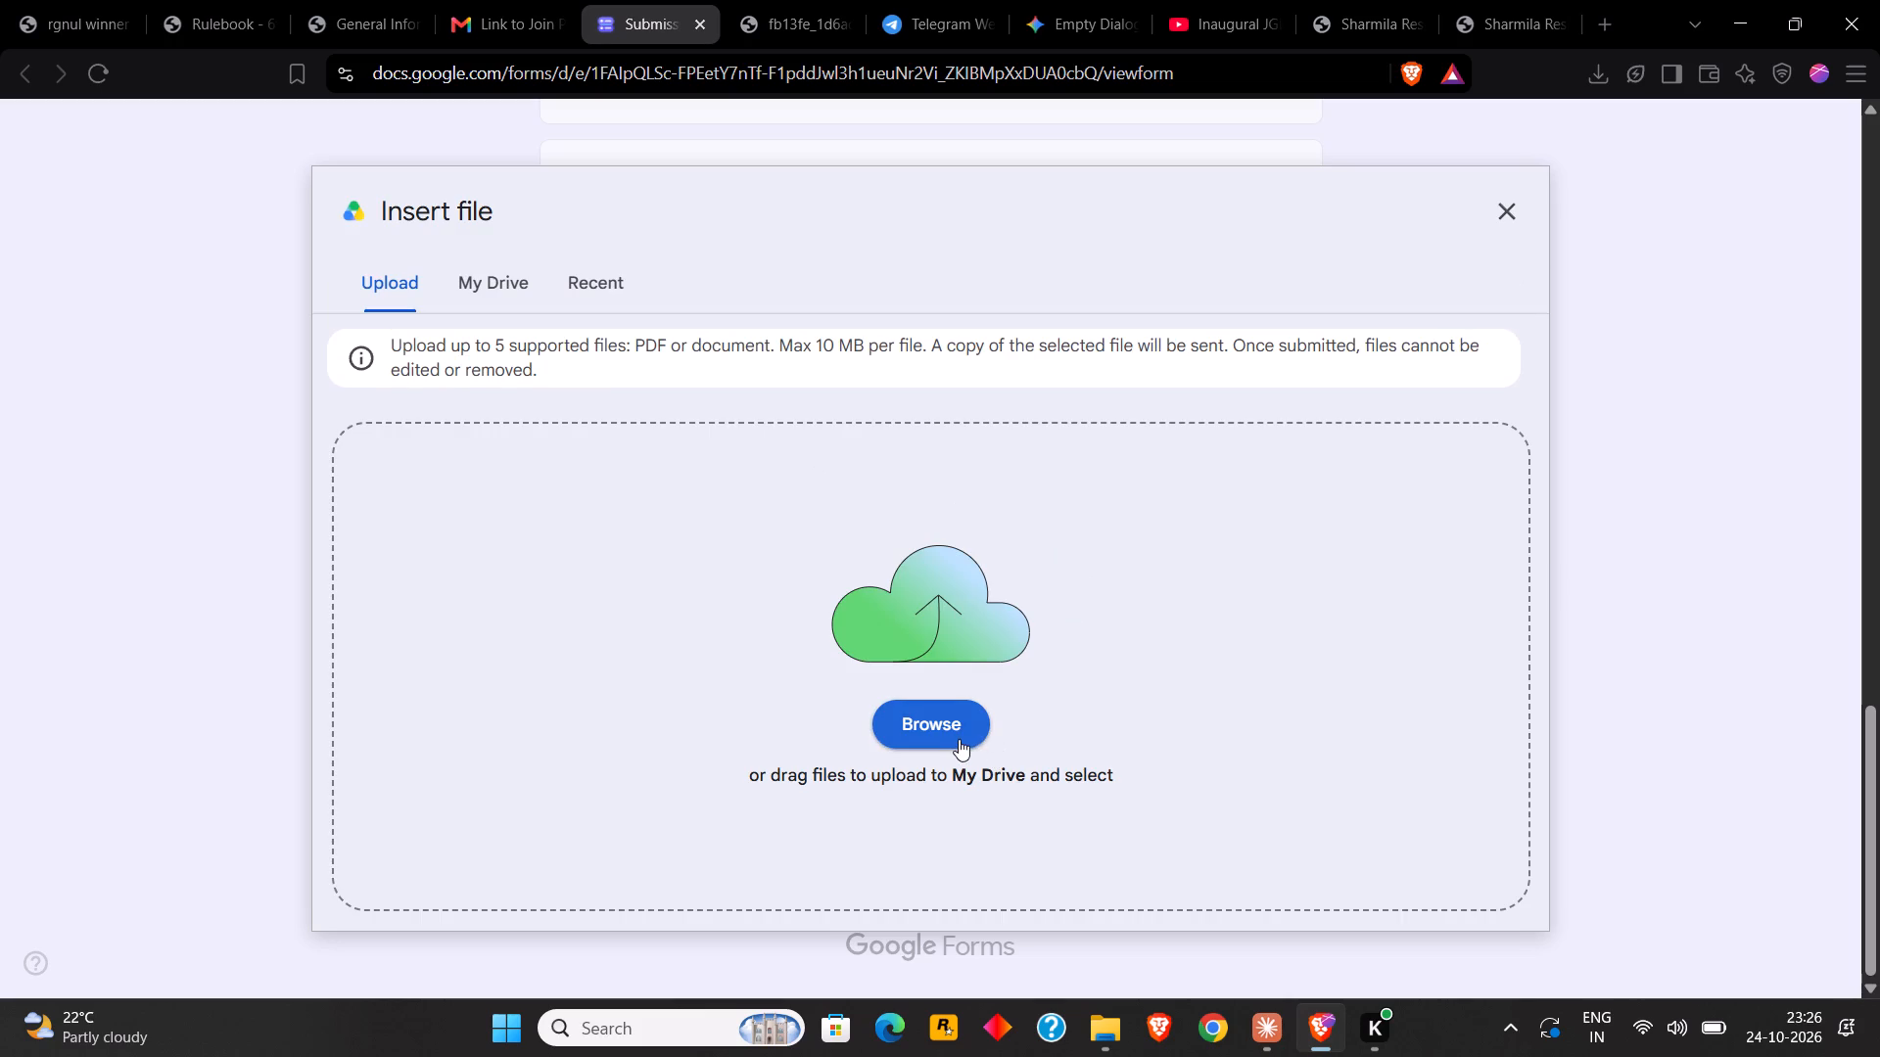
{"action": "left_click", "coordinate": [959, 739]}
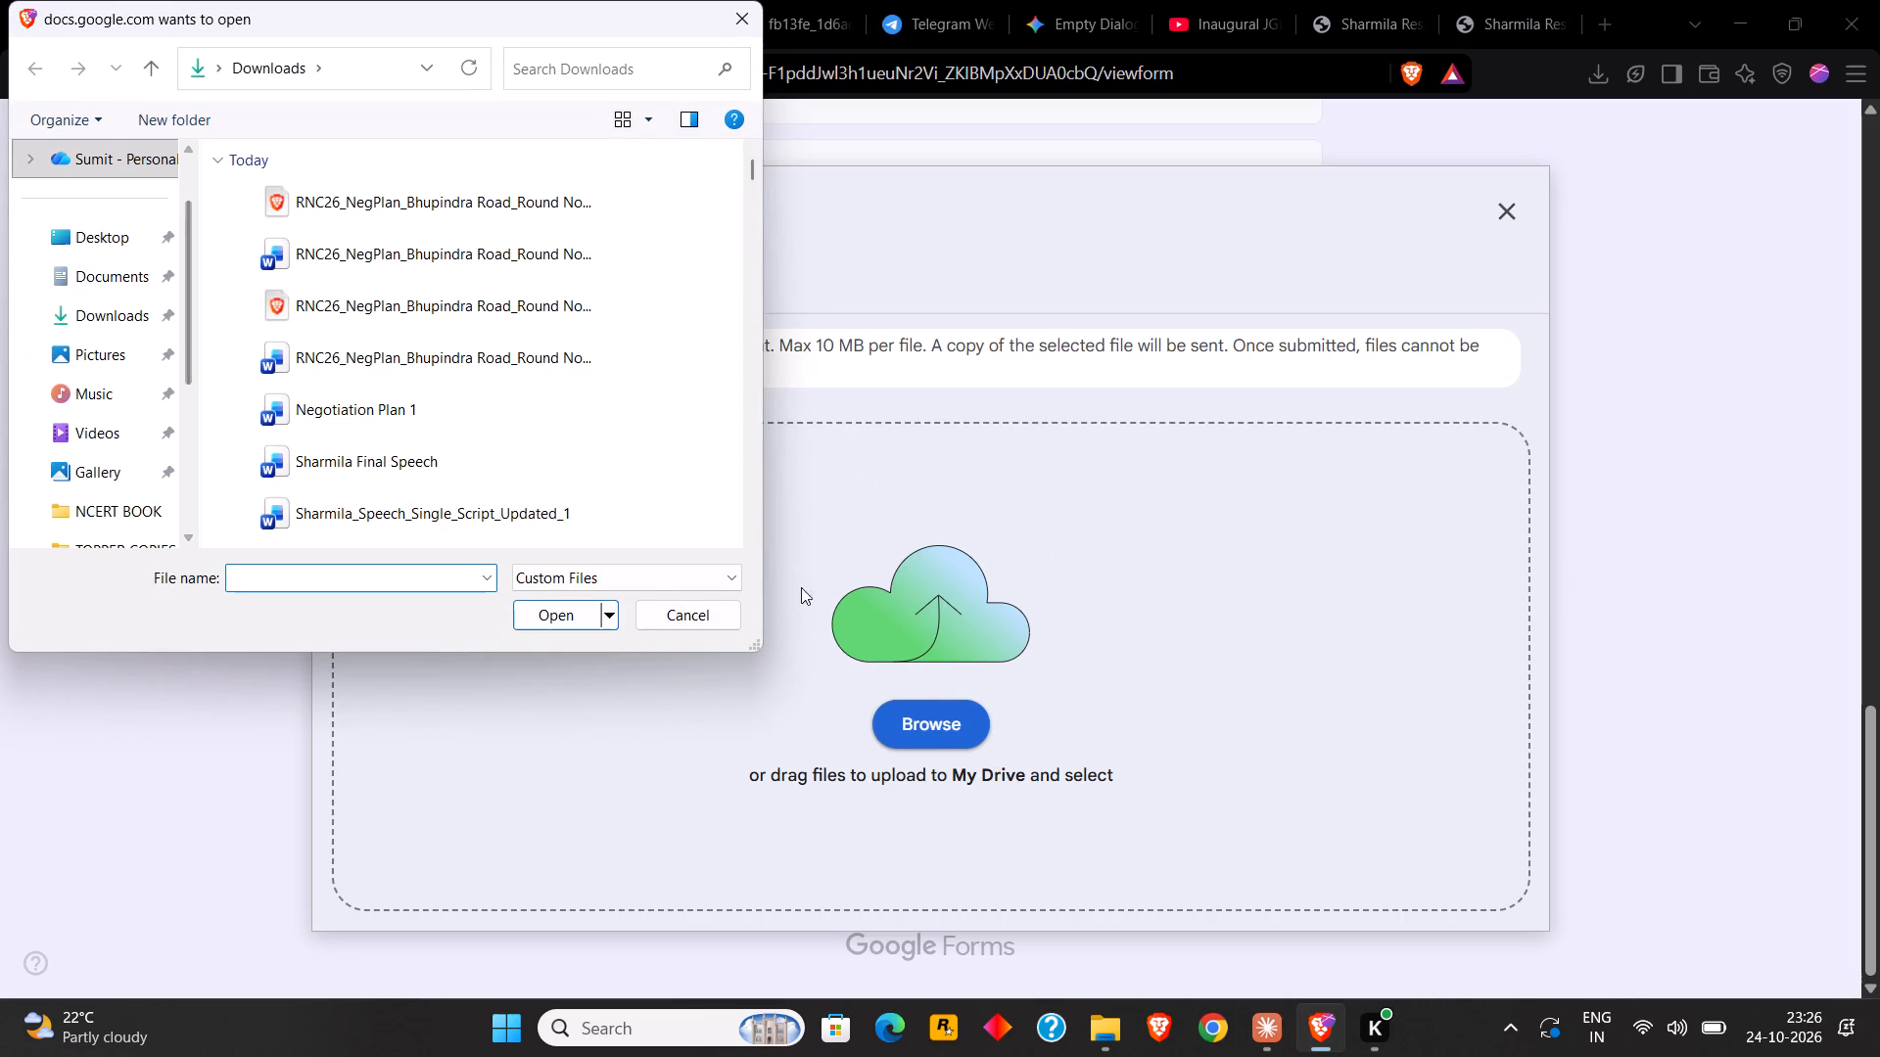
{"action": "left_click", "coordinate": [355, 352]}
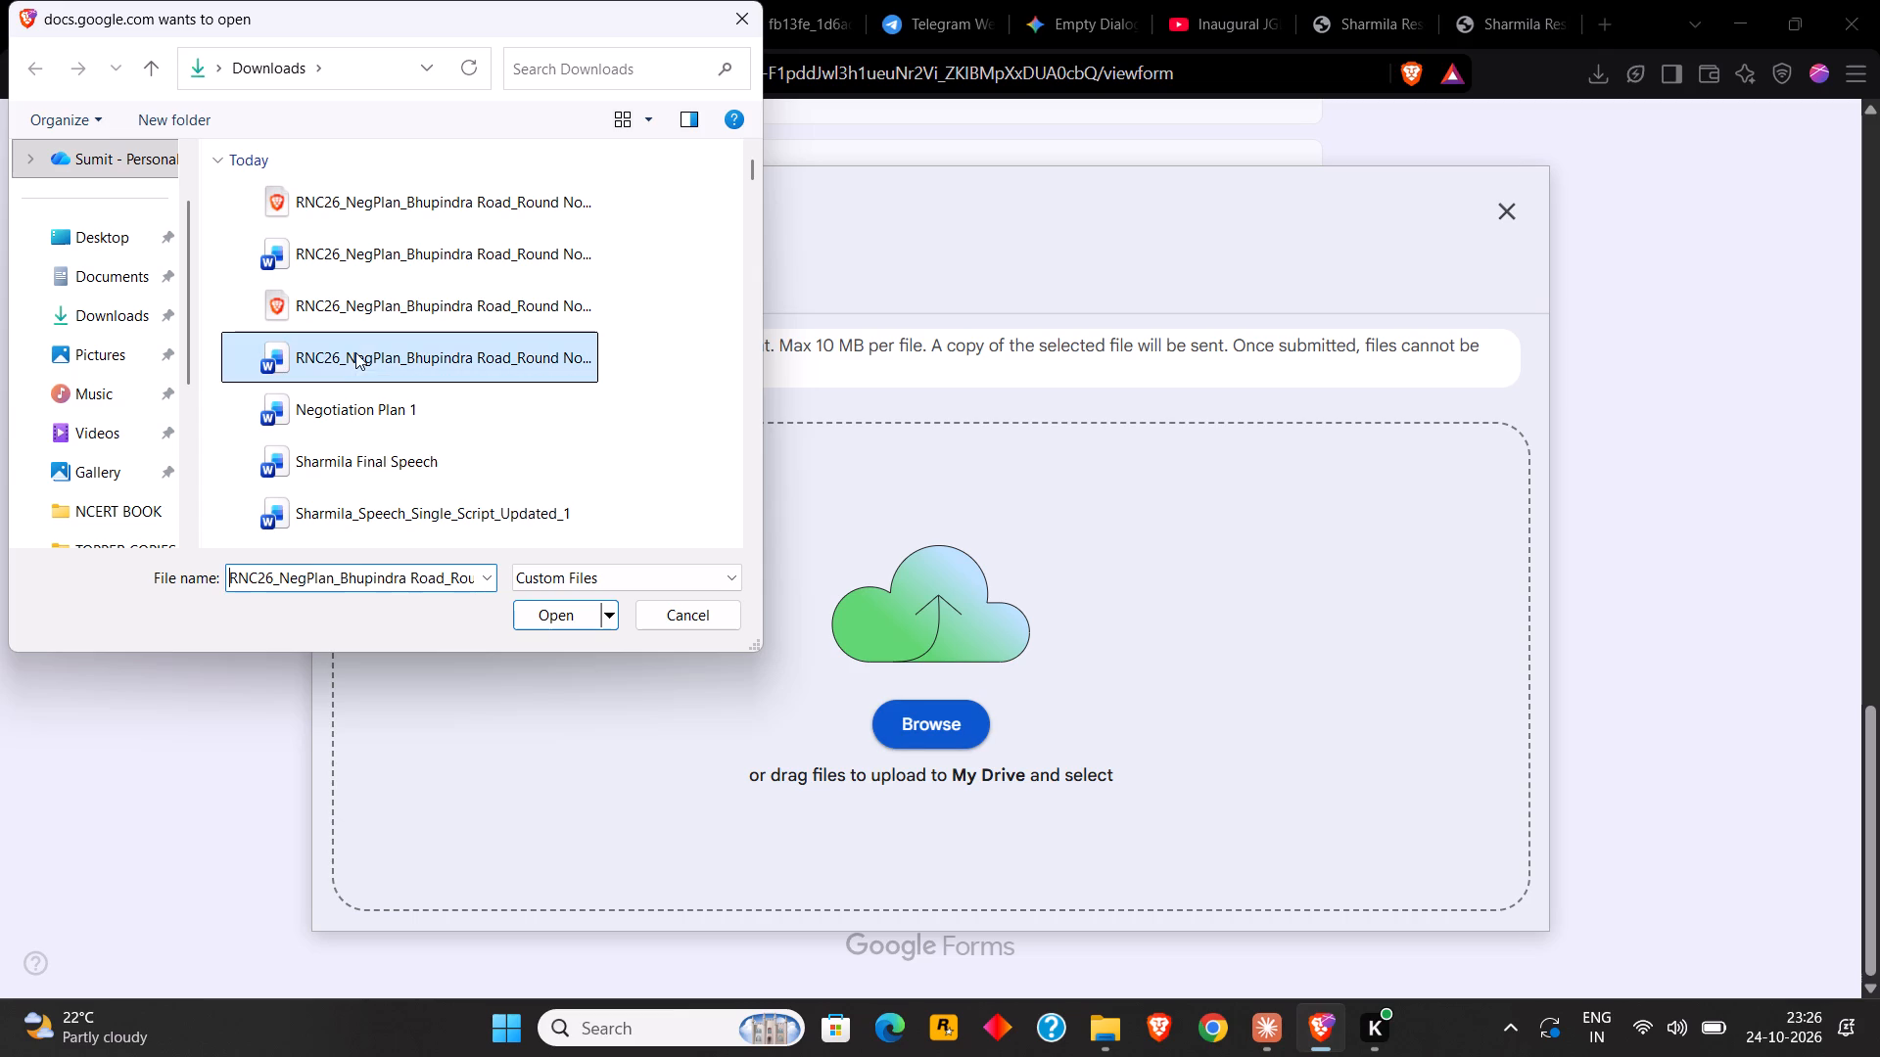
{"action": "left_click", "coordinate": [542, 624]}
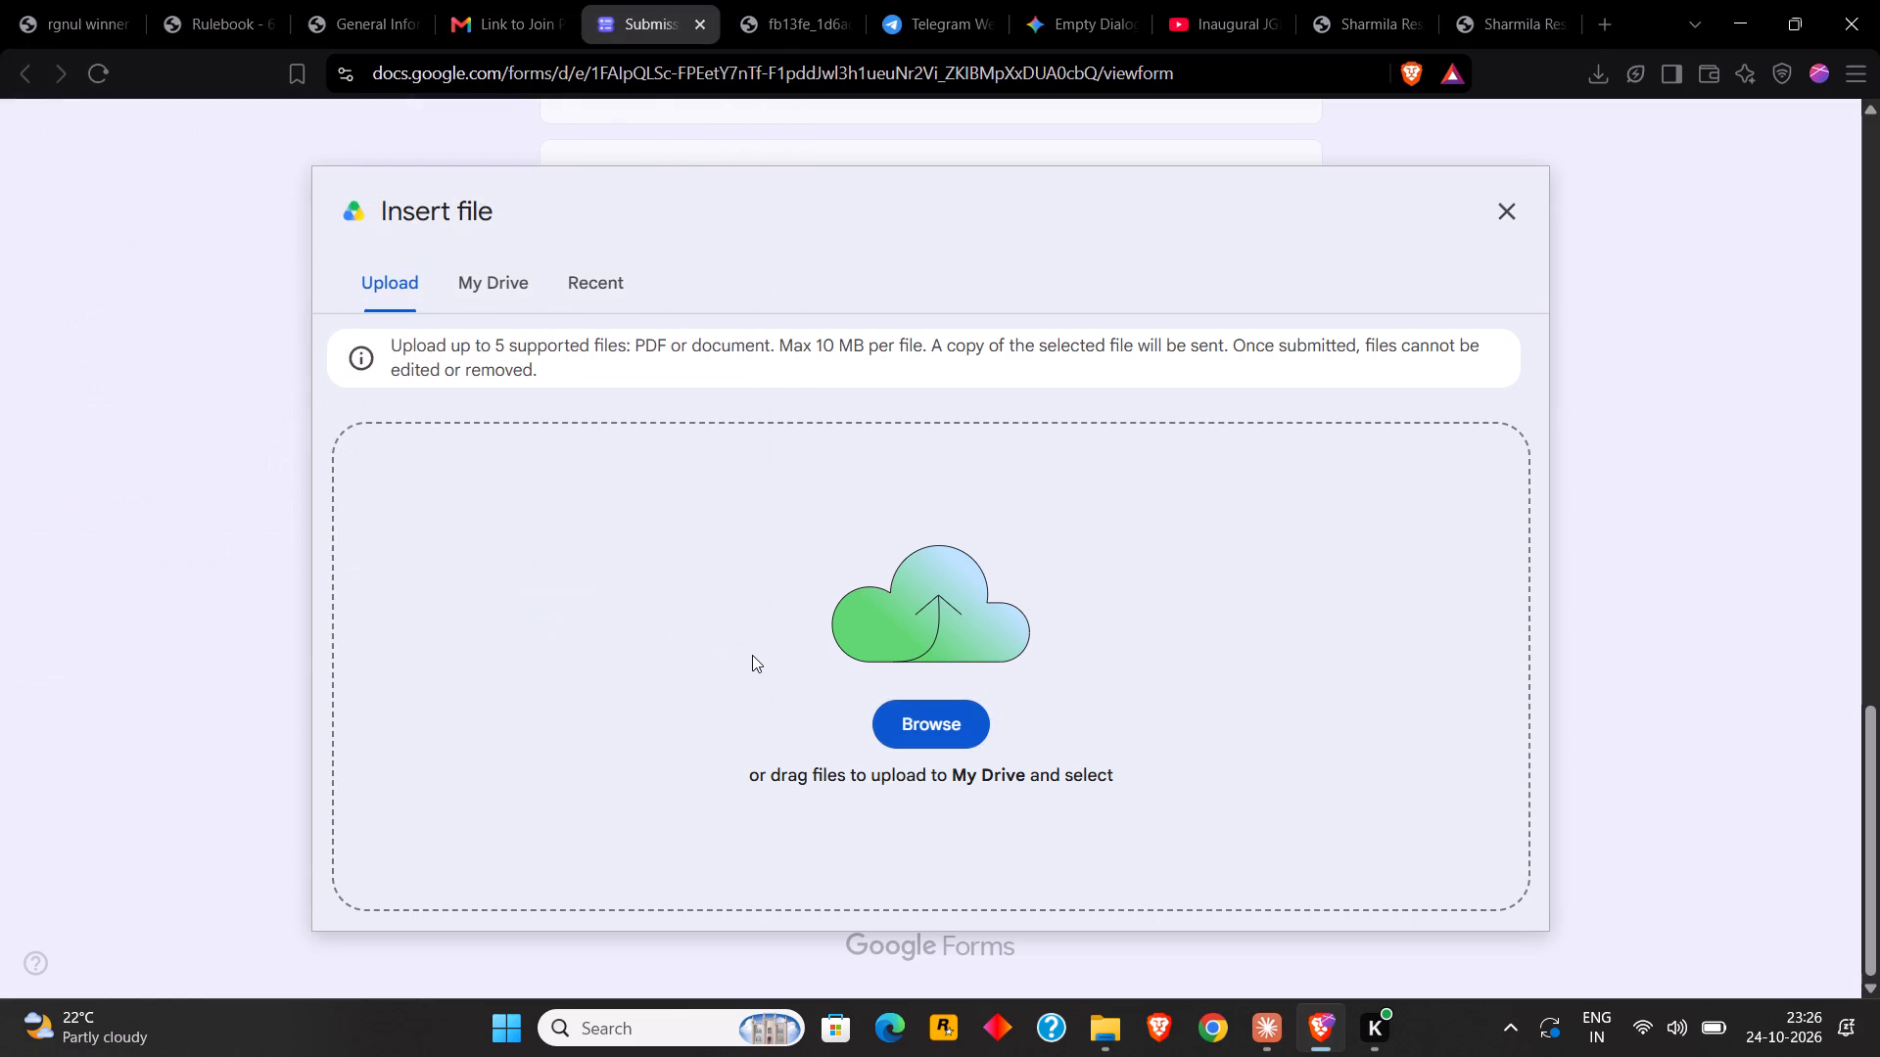
Attach both the PDF and Word versions of RNC26_NegPlan_Bhupindra Road_Round No. 1 from Downloads under Preliminary Round 1.
{"action": "left_click", "coordinate": [918, 706]}
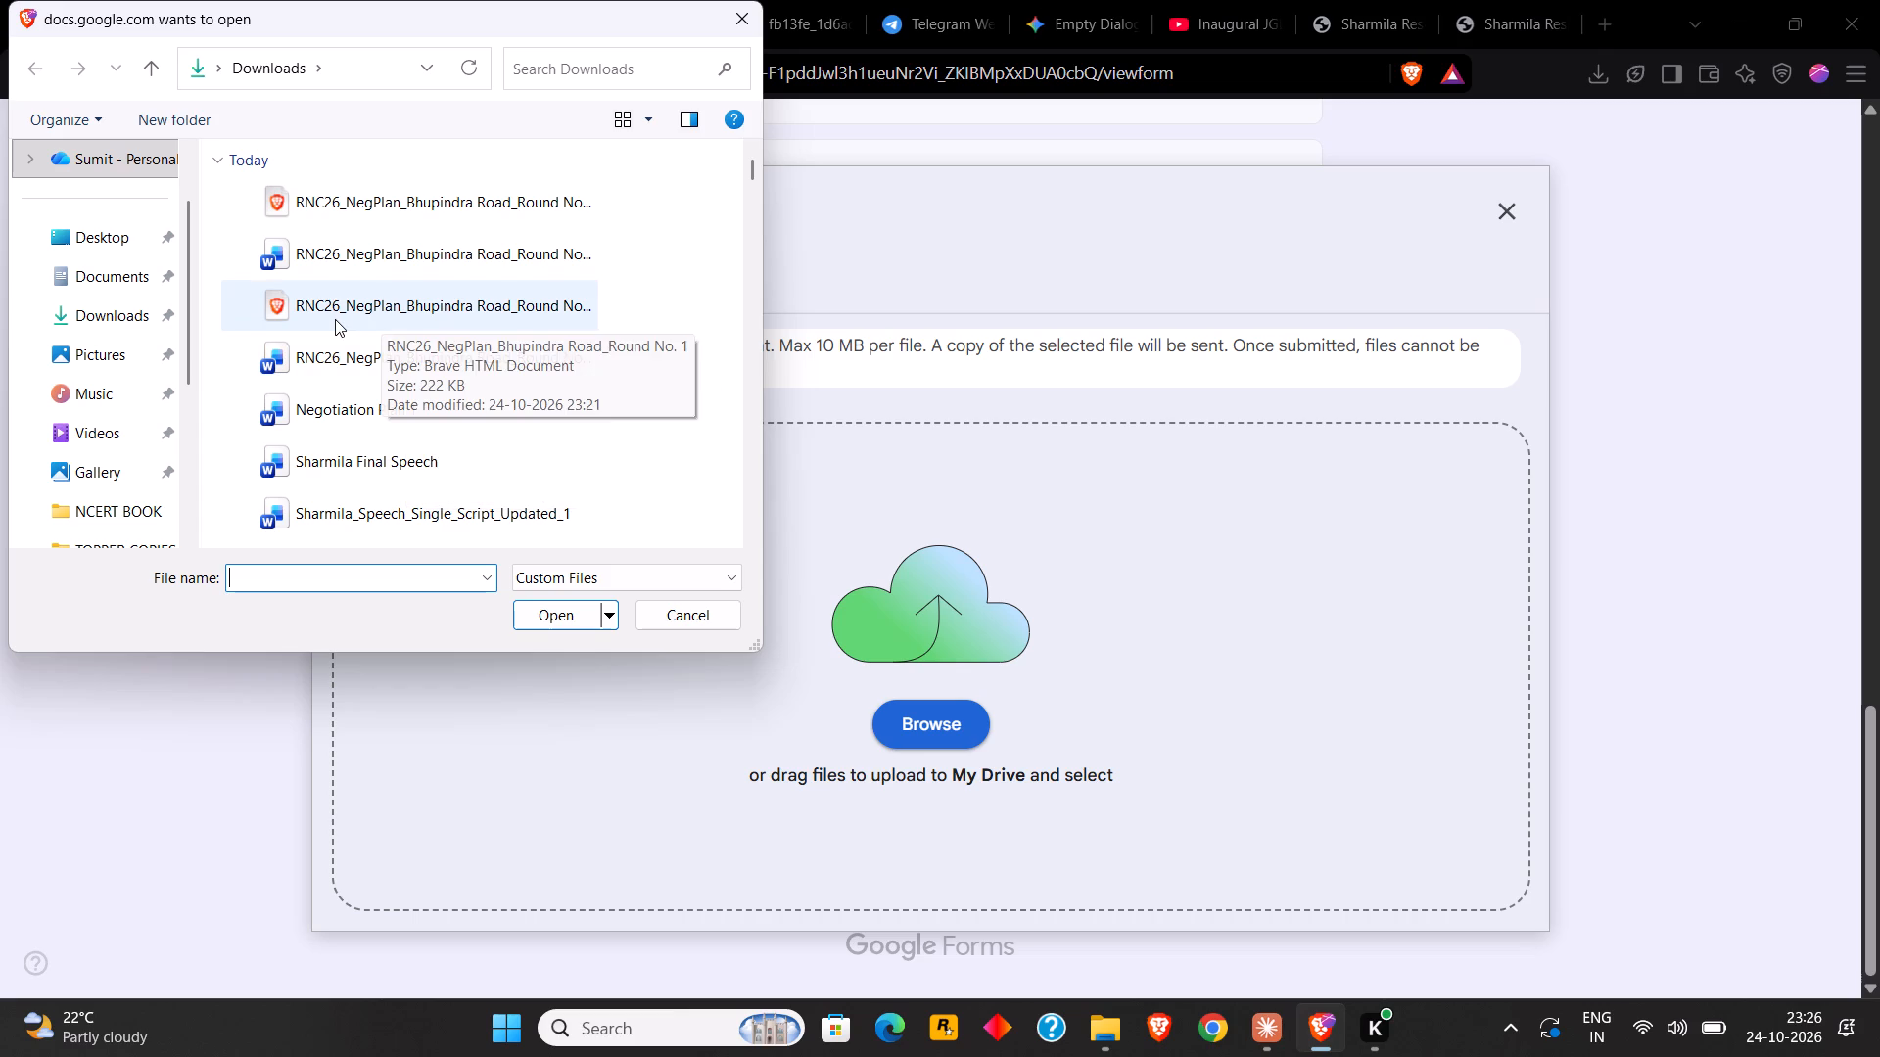
{"action": "left_click_drag", "start_coordinate": [222, 356], "coordinate": [238, 317]}
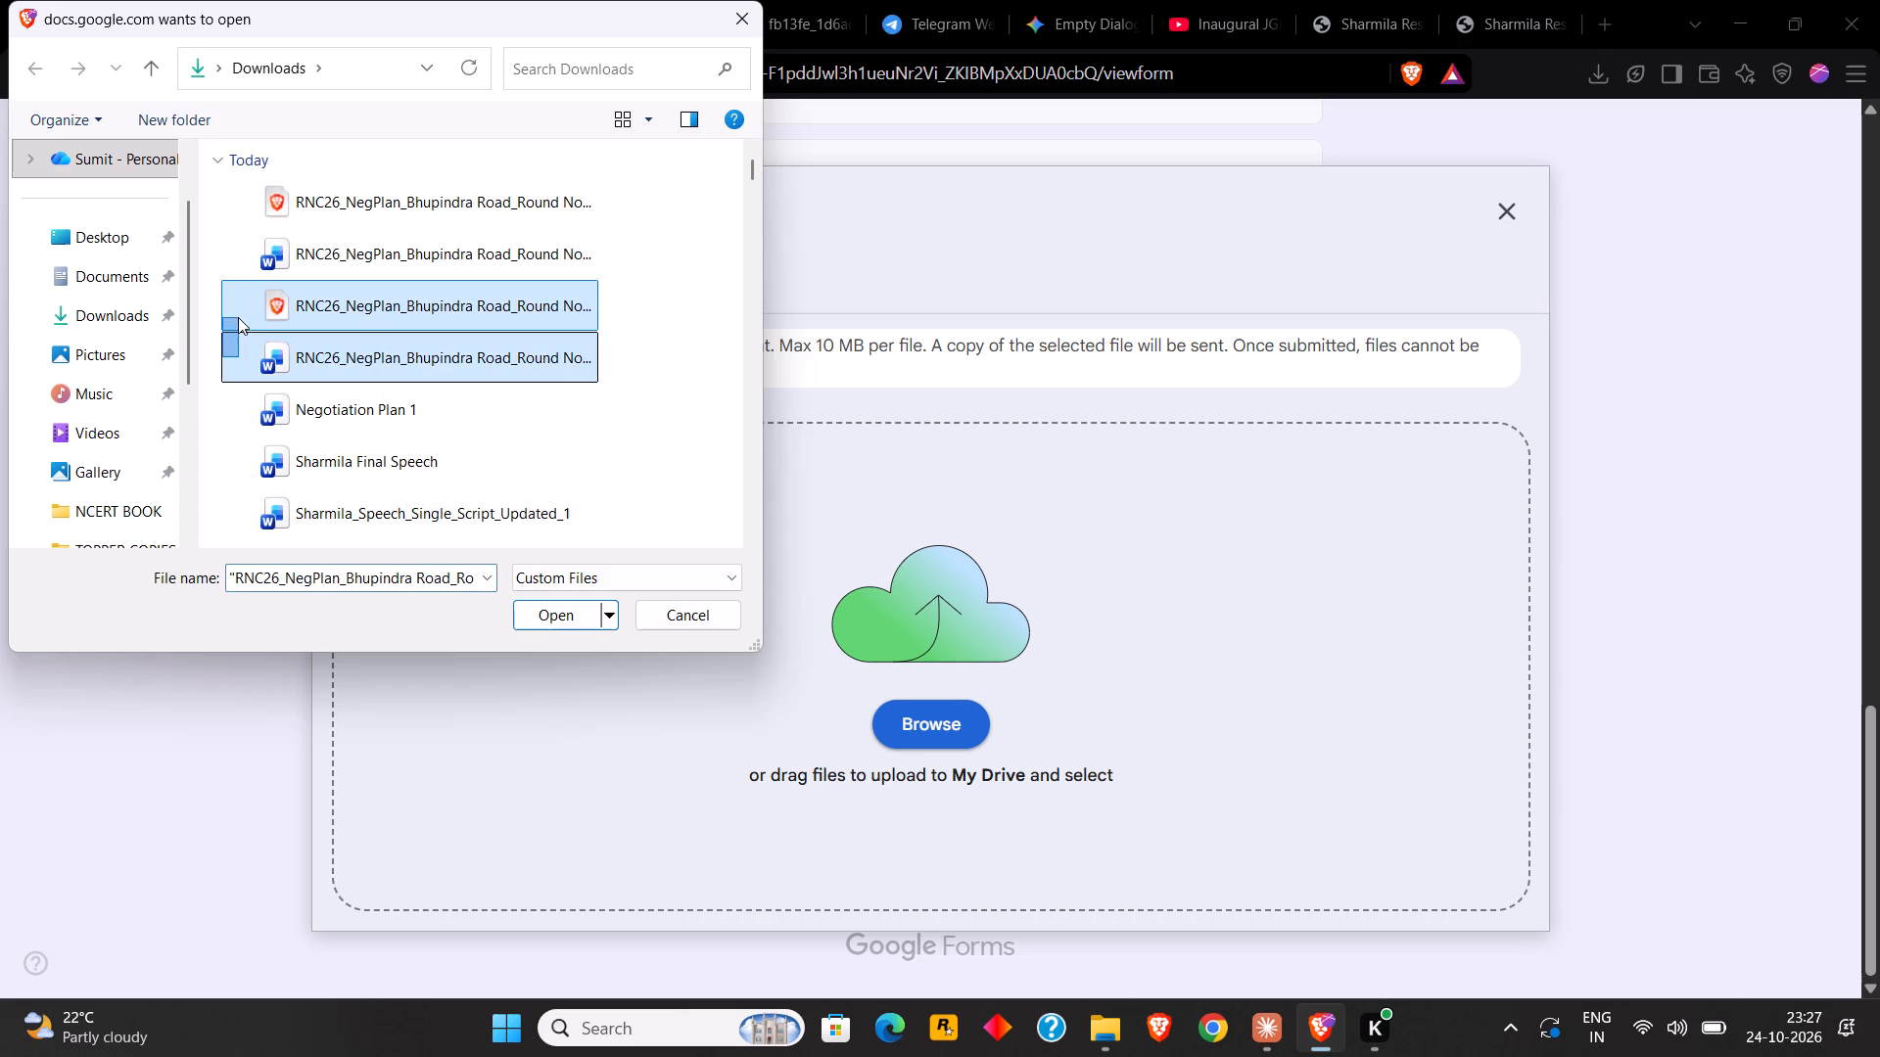
{"action": "left_click_drag", "start_coordinate": [238, 317], "coordinate": [237, 314]}
{"action": "left_click", "coordinate": [547, 604]}
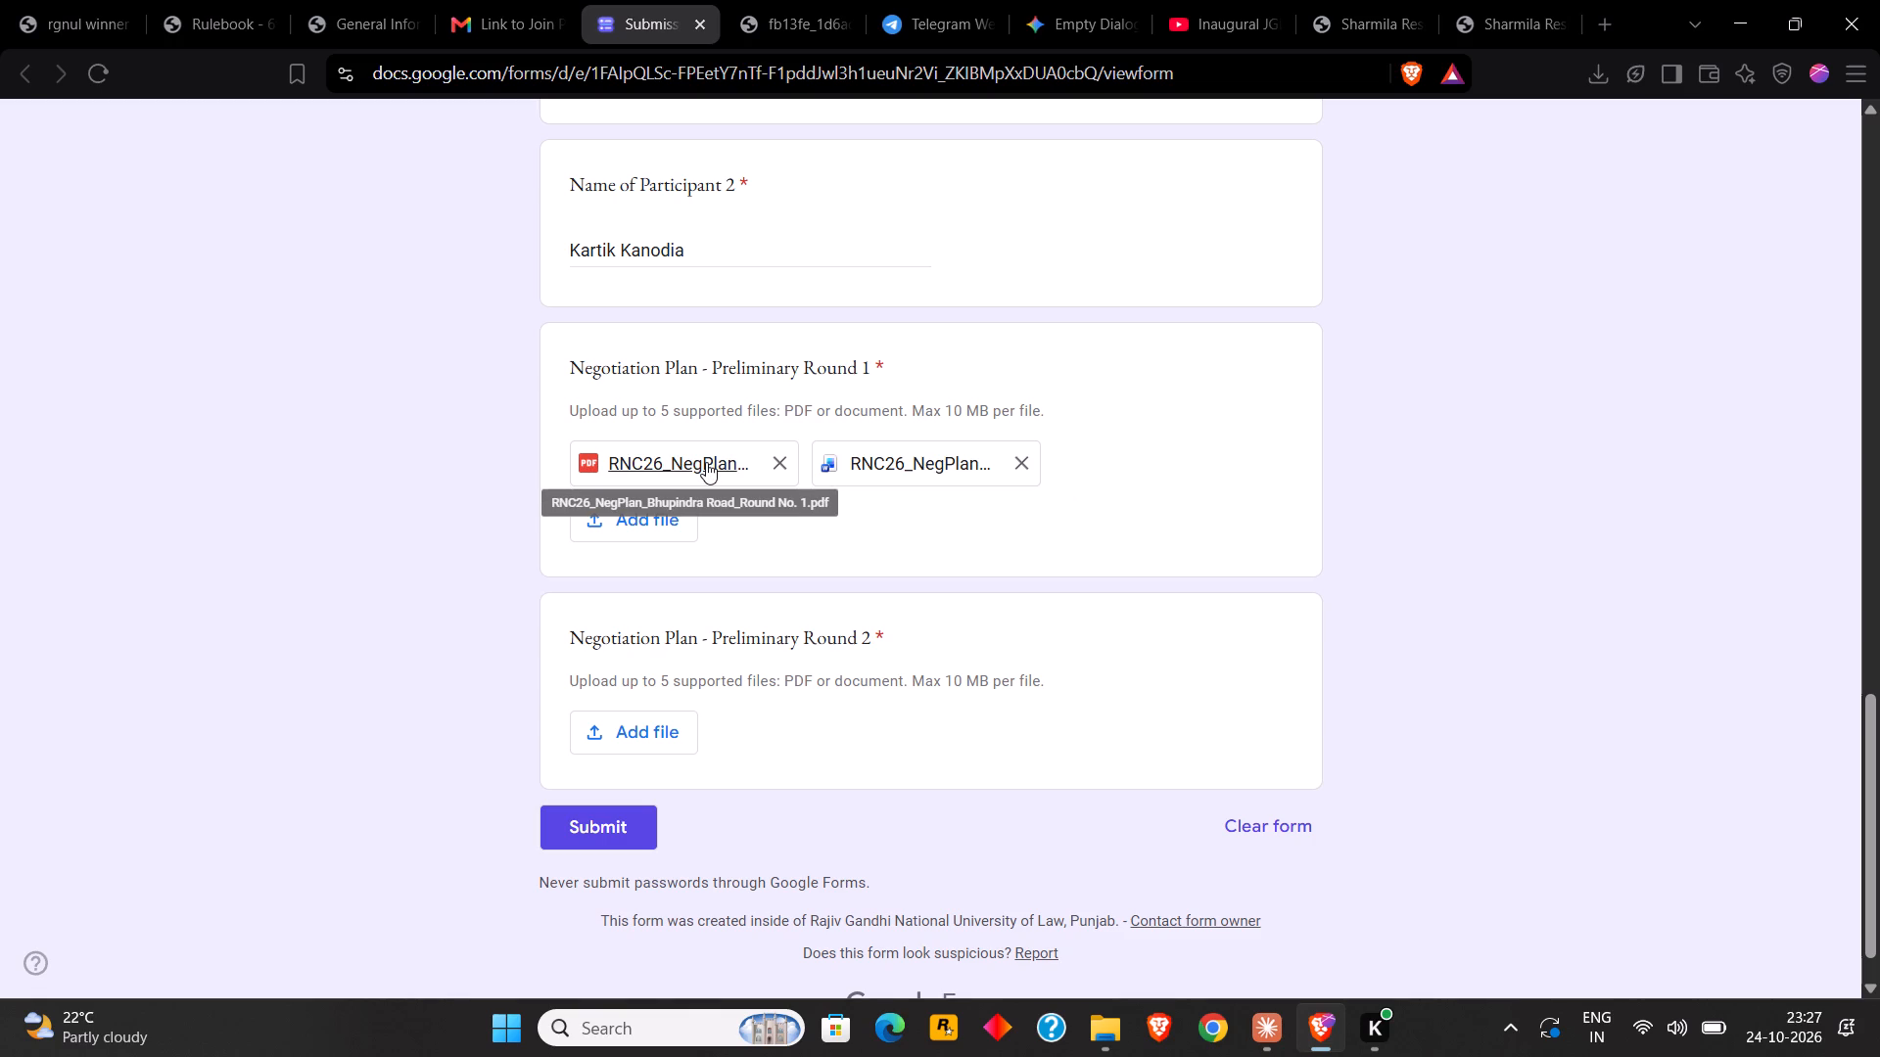
Attach both the PDF and Word versions of RNC26_NegPlan_Bhupindra Road_Round No. 2 from Downloads under Preliminary Round 2.
{"action": "left_click", "coordinate": [688, 712]}
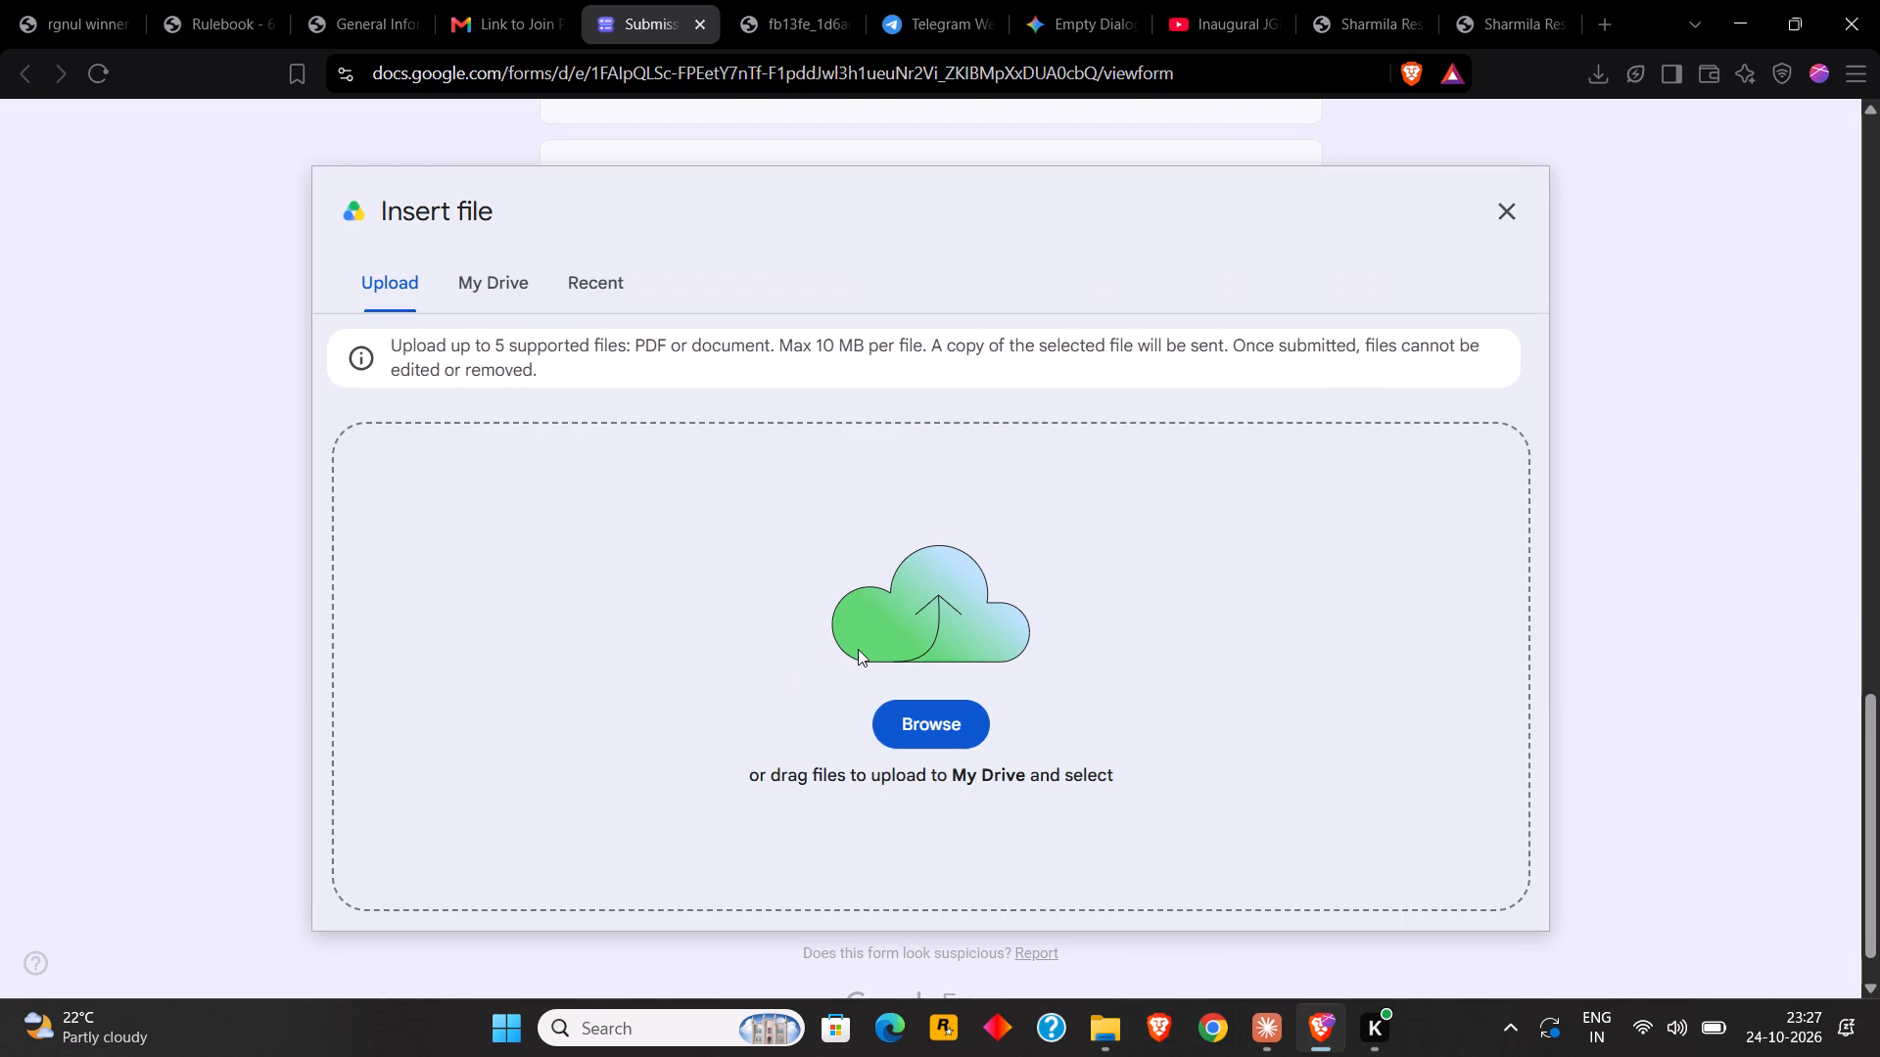
{"action": "left_click", "coordinate": [933, 719]}
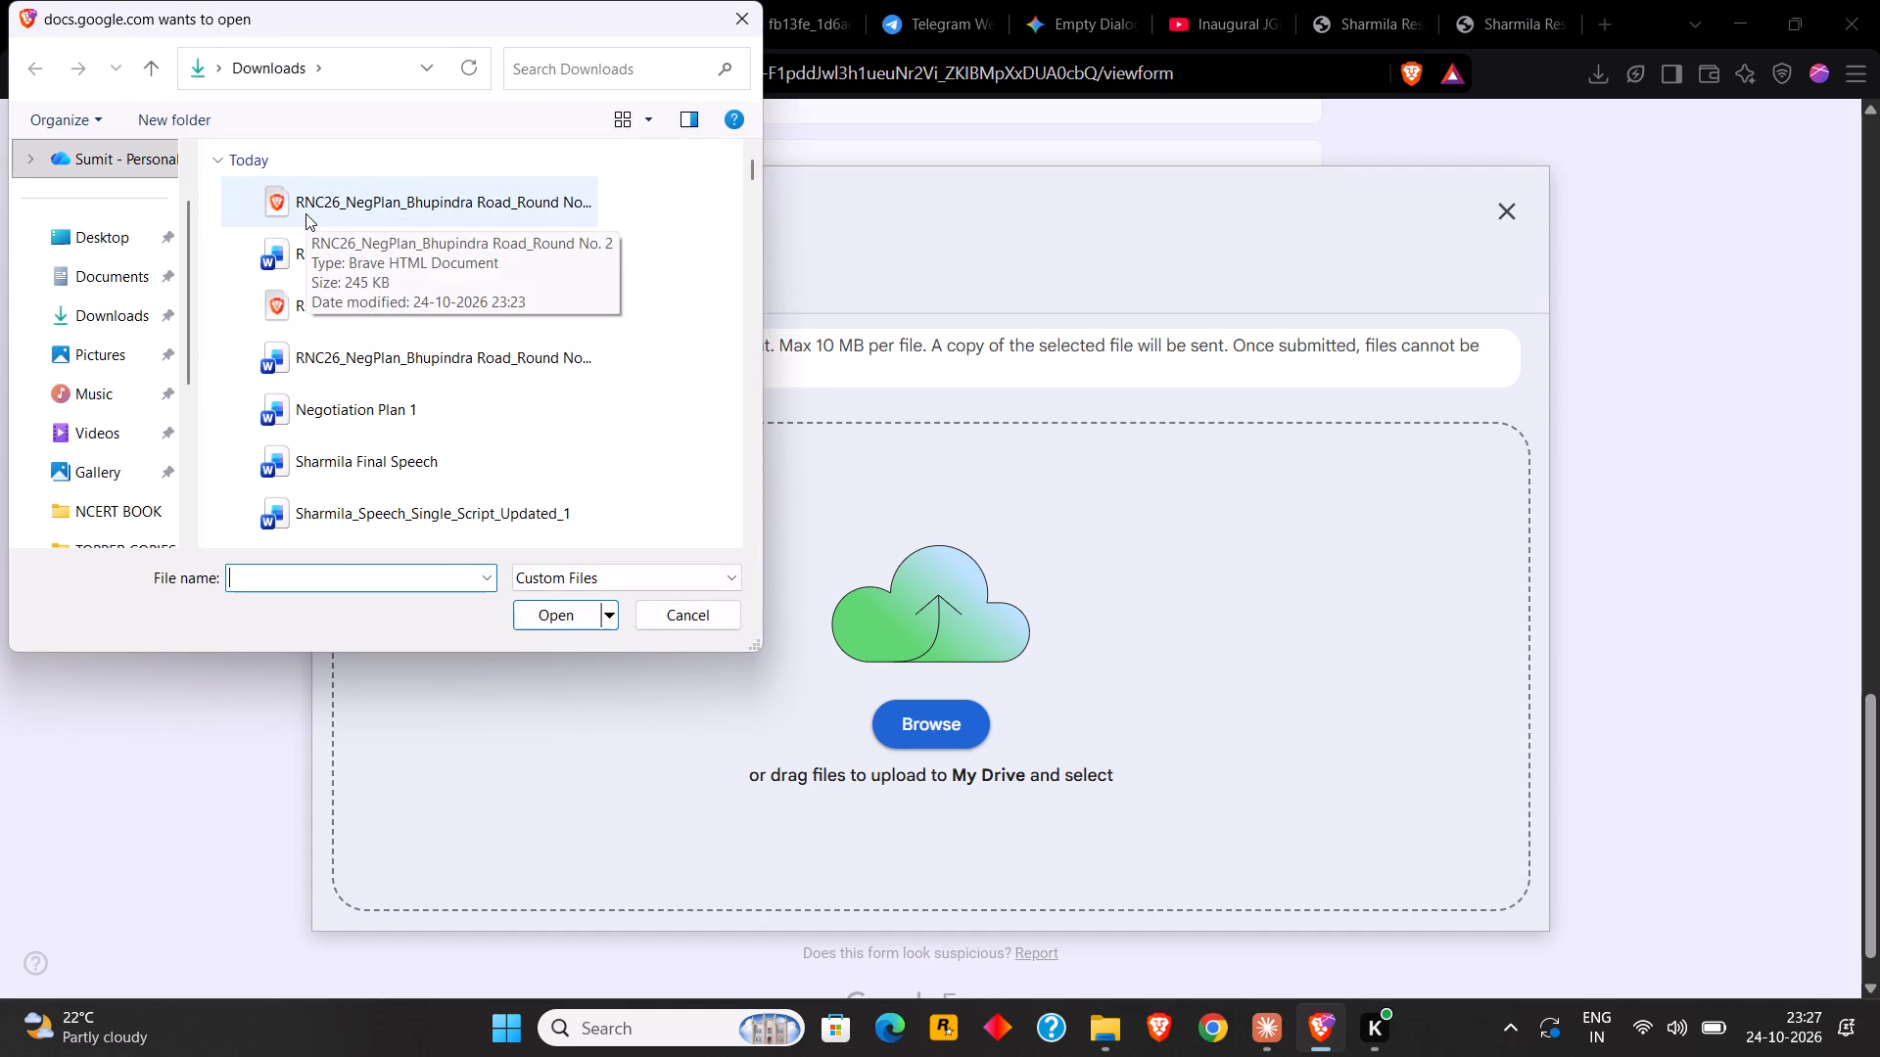
{"action": "left_click_drag", "start_coordinate": [219, 260], "coordinate": [264, 205]}
{"action": "left_click", "coordinate": [567, 610]}
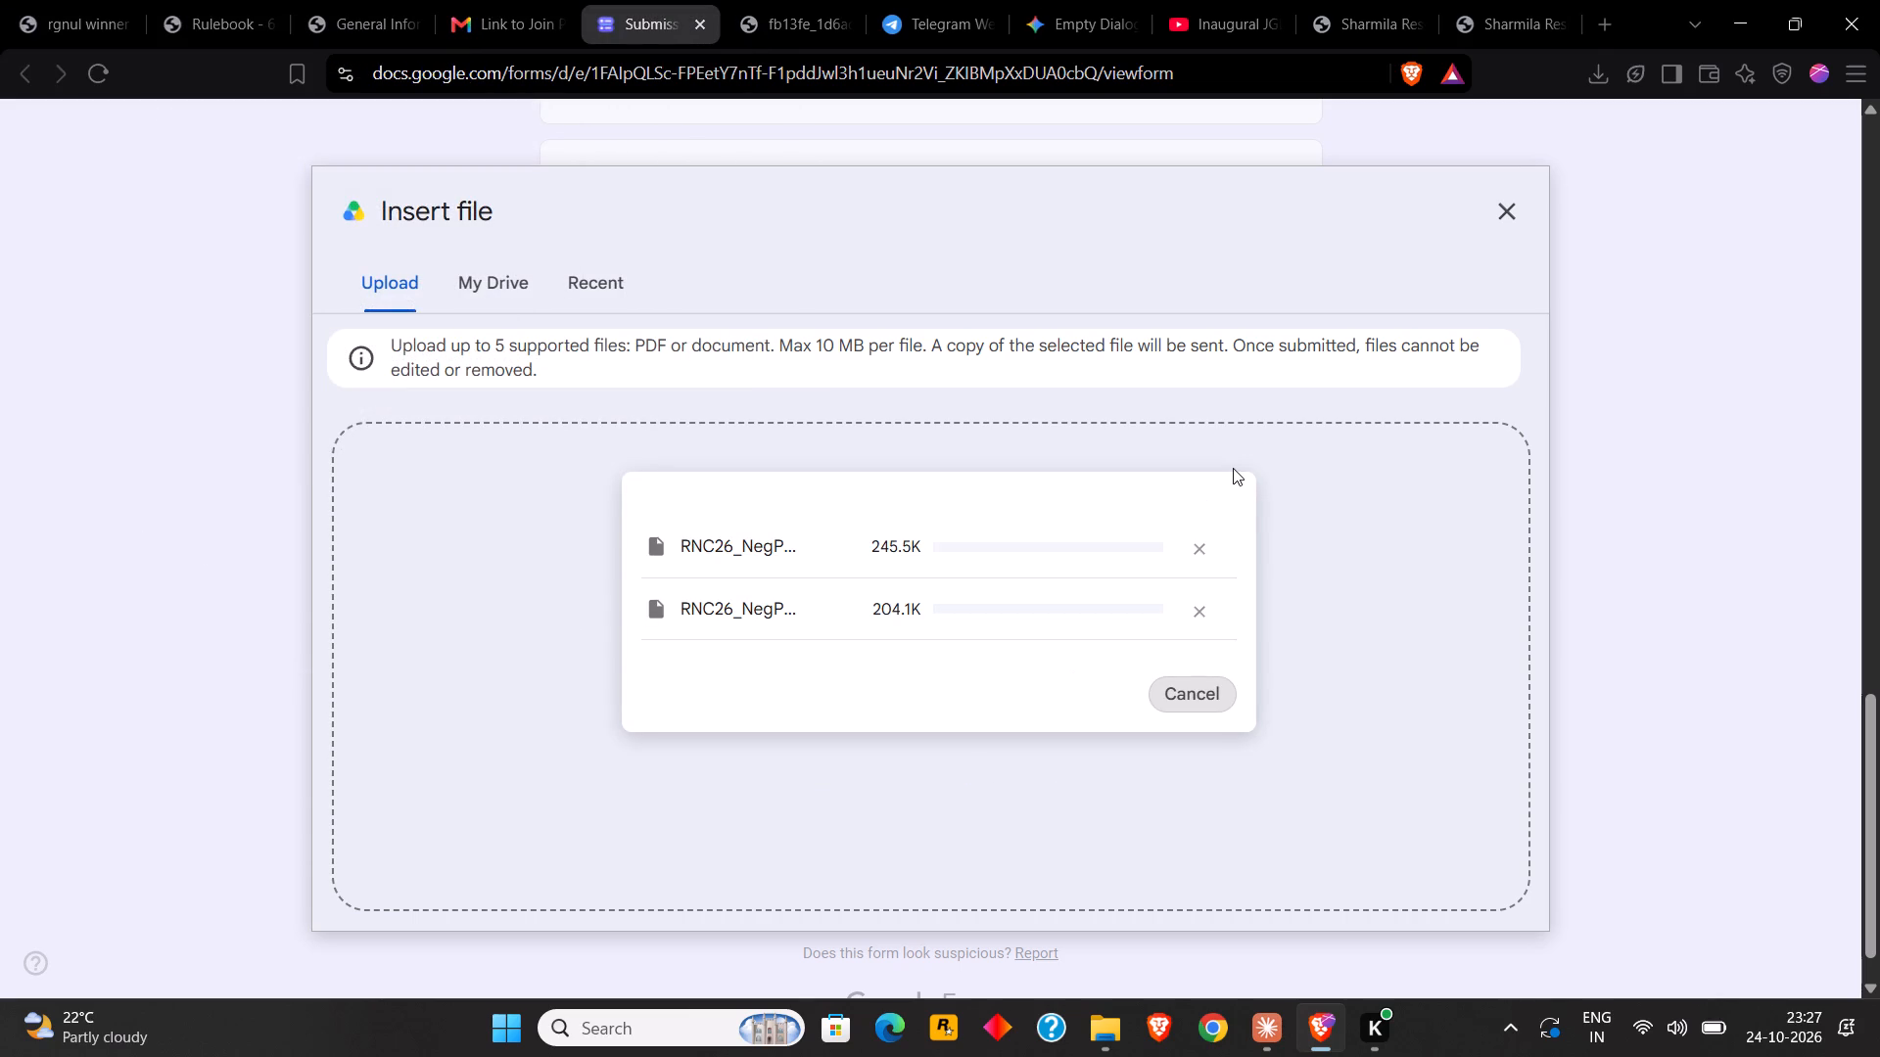
Review the completed form's institution, team code, contact and participant entries and the files attached for both preliminary rounds.
{"action": "scroll", "coordinate": [1233, 468], "scroll_direction": "down", "scroll_amount": 1}
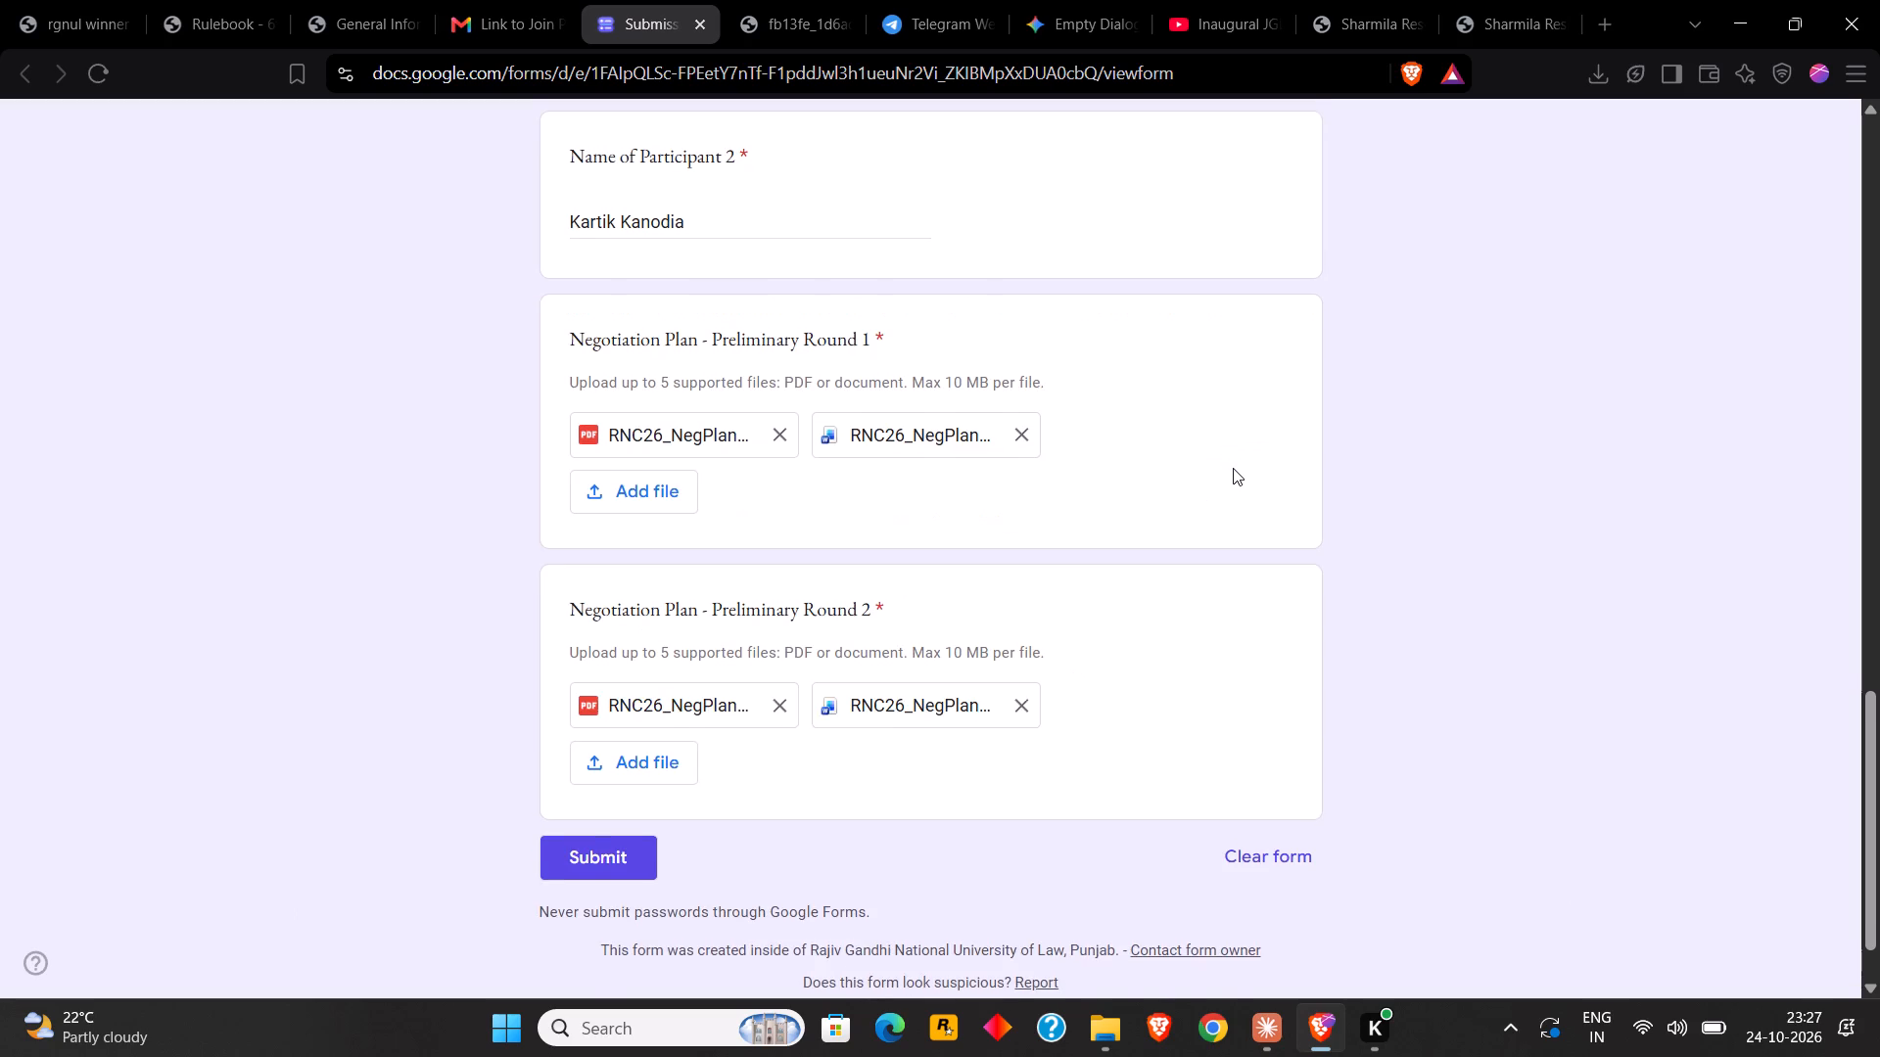
{"action": "left_click", "coordinate": [1225, 506]}
{"action": "scroll", "coordinate": [1225, 506], "scroll_direction": "down", "scroll_amount": 1}
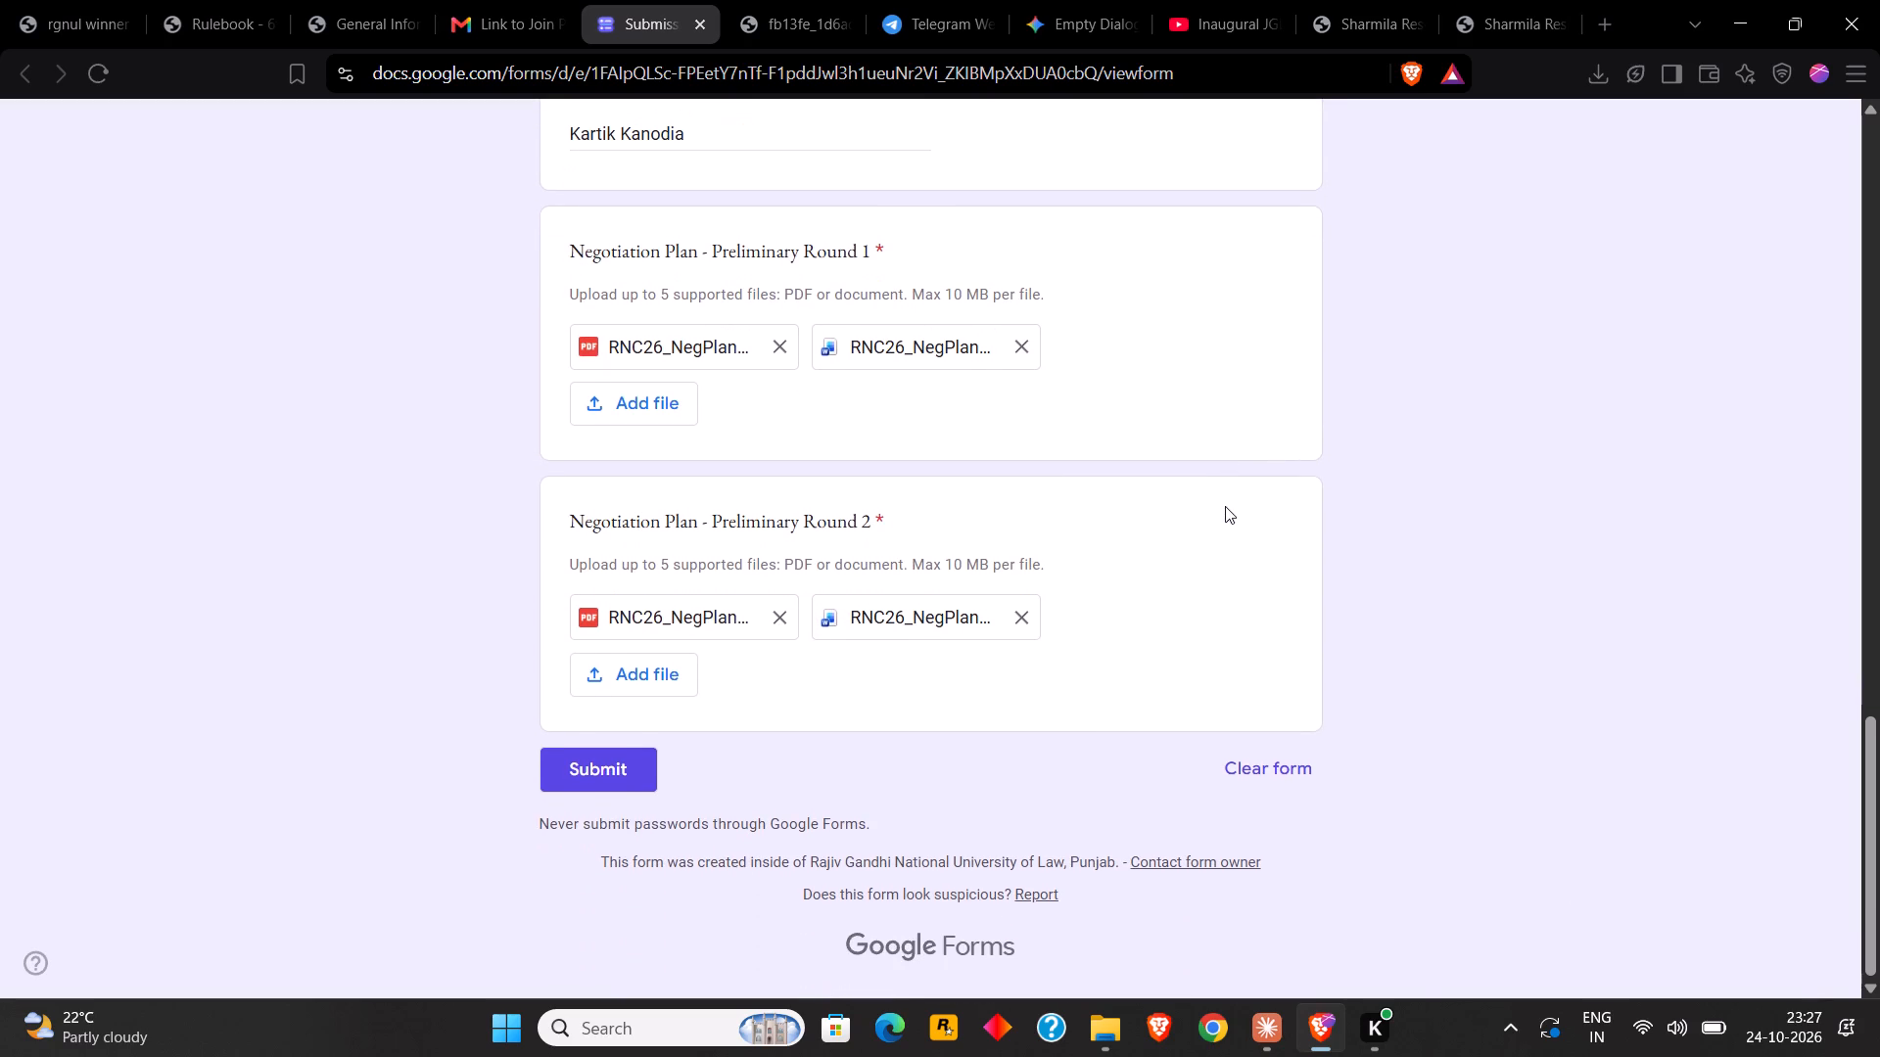
{"action": "scroll", "coordinate": [1225, 506], "scroll_direction": "down", "scroll_amount": 2}
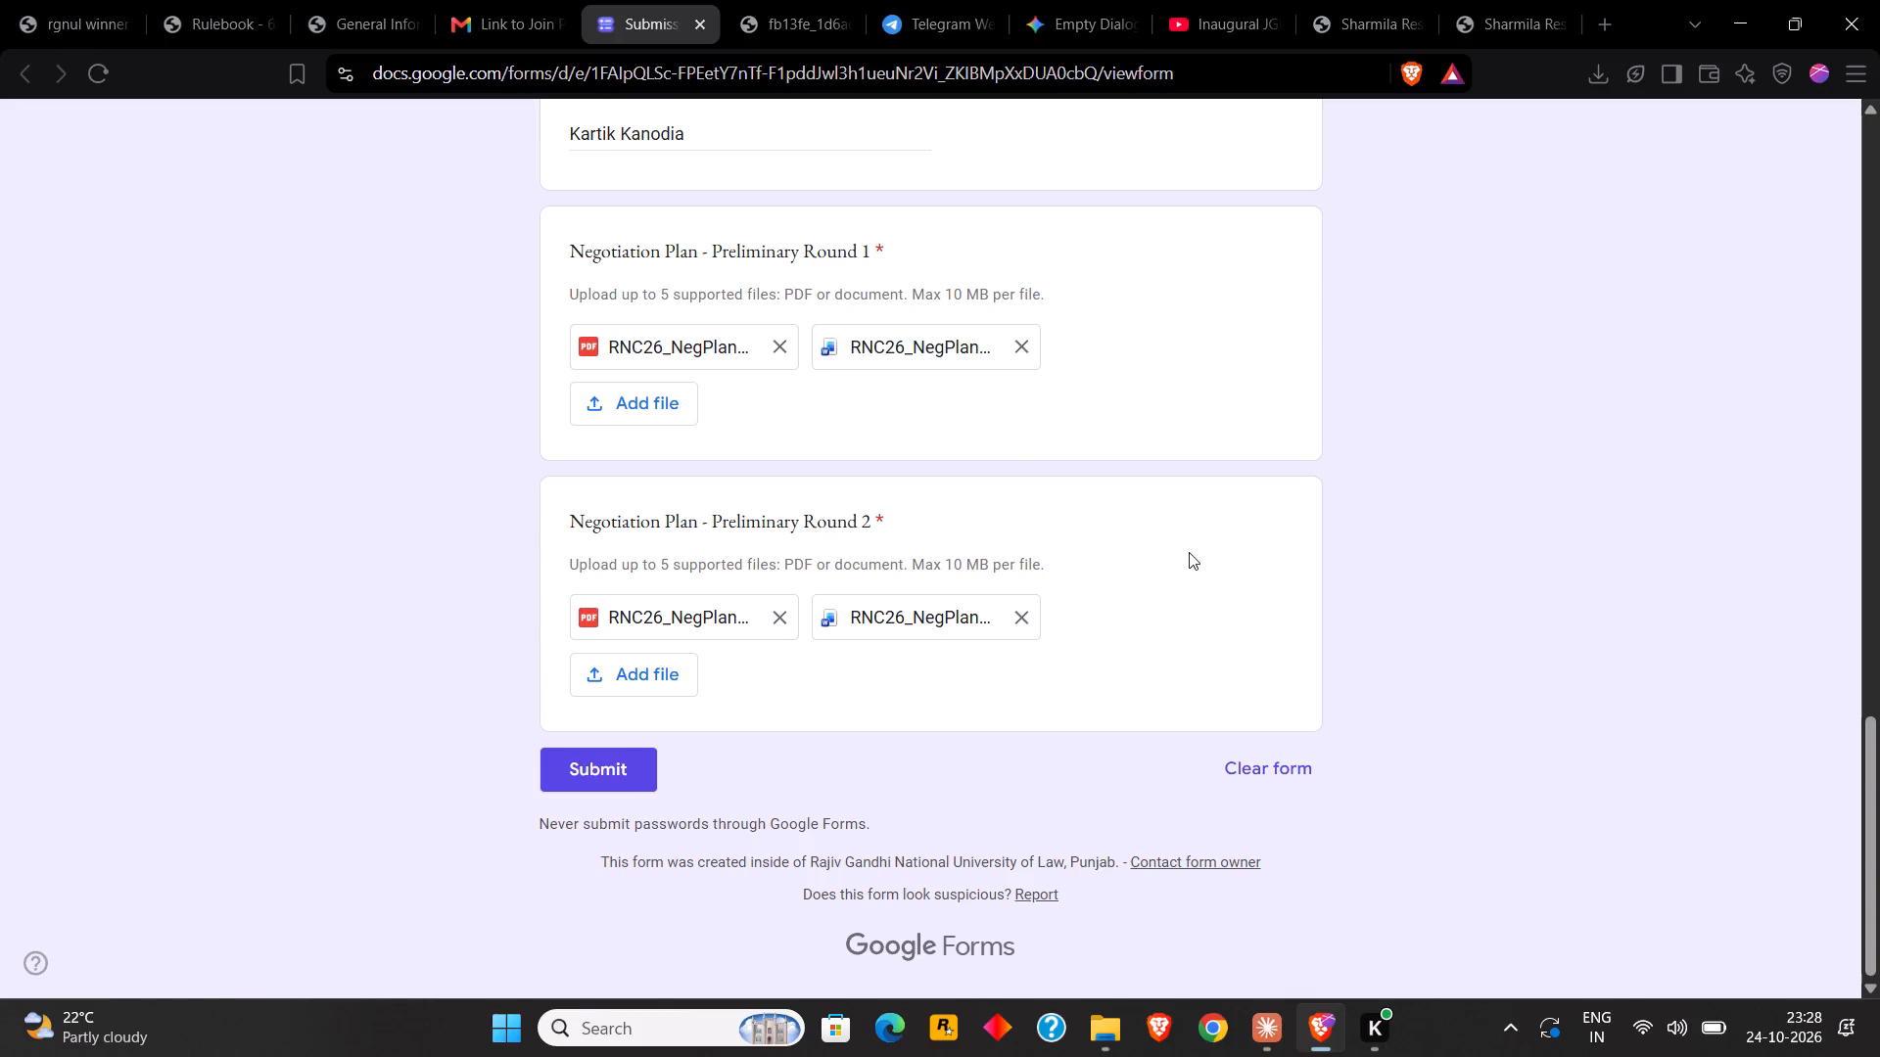
{"action": "scroll", "coordinate": [1189, 552], "scroll_direction": "up", "scroll_amount": 3}
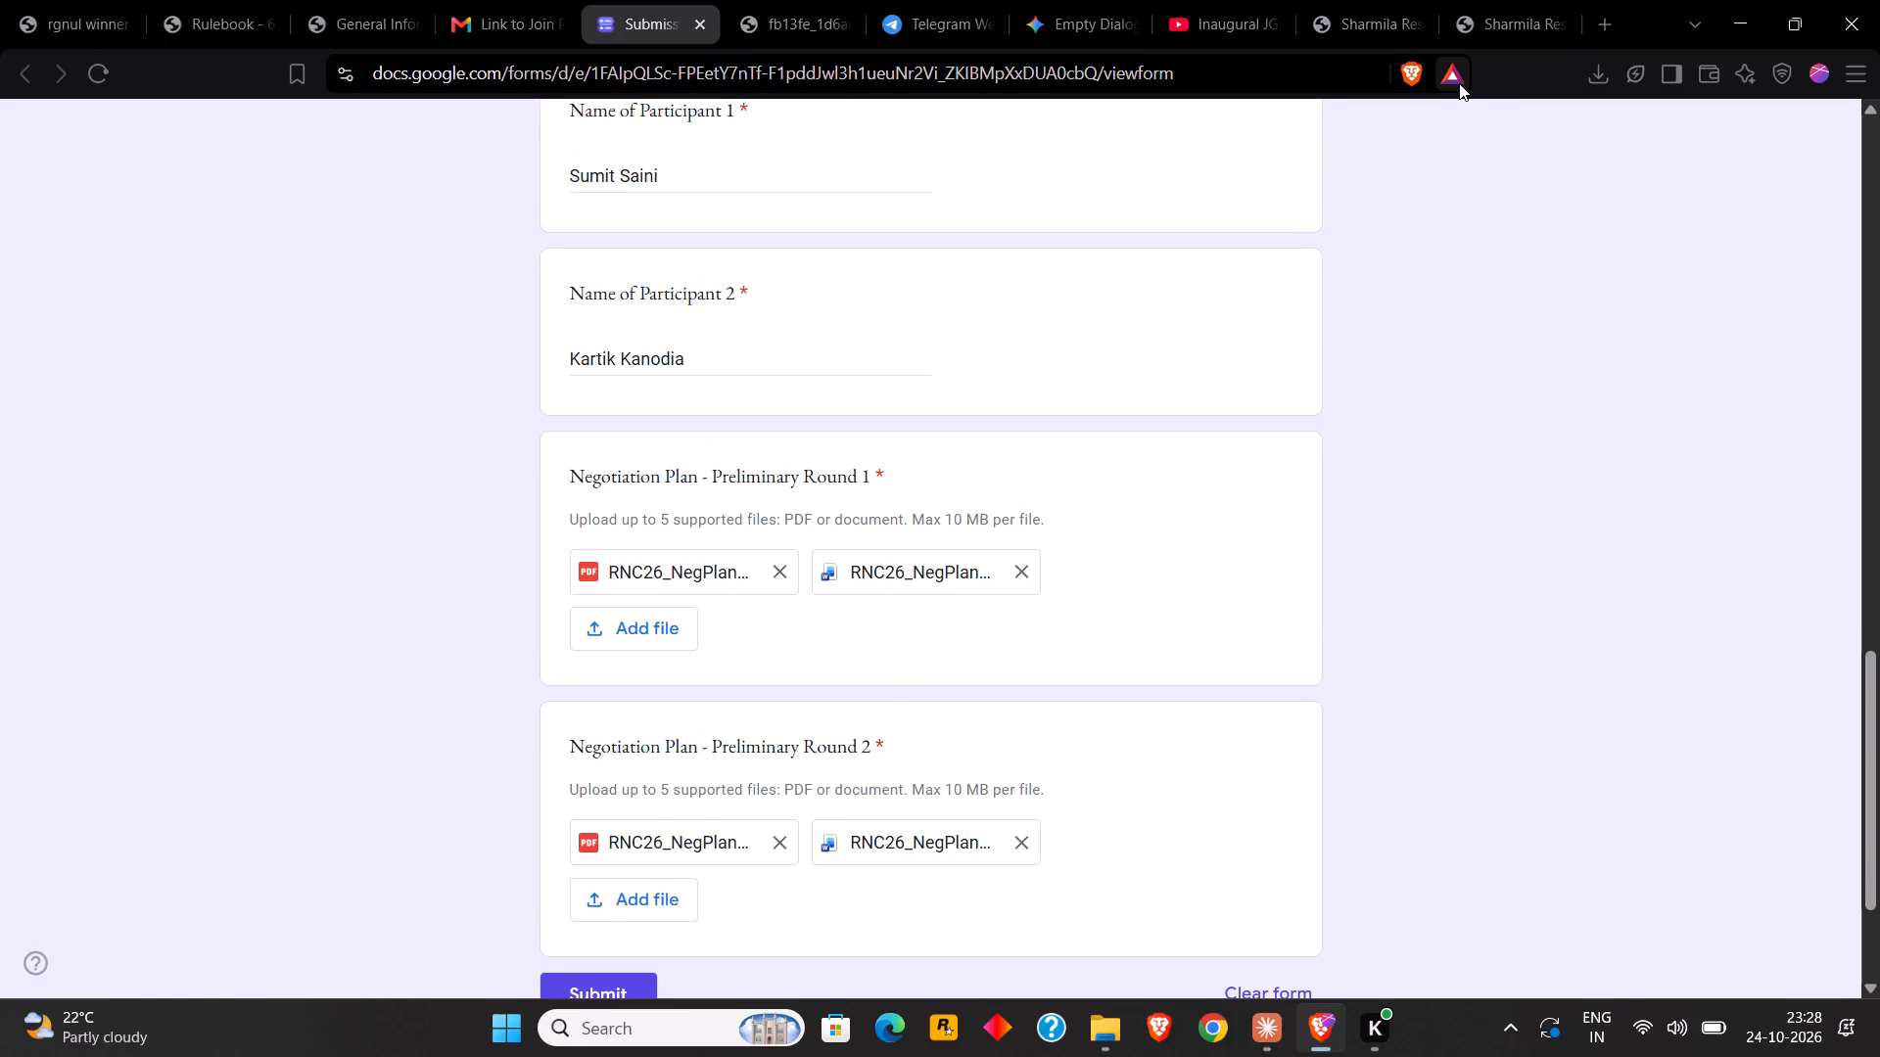
{"action": "left_click", "coordinate": [1459, 83]}
{"action": "left_click", "coordinate": [1552, 161]}
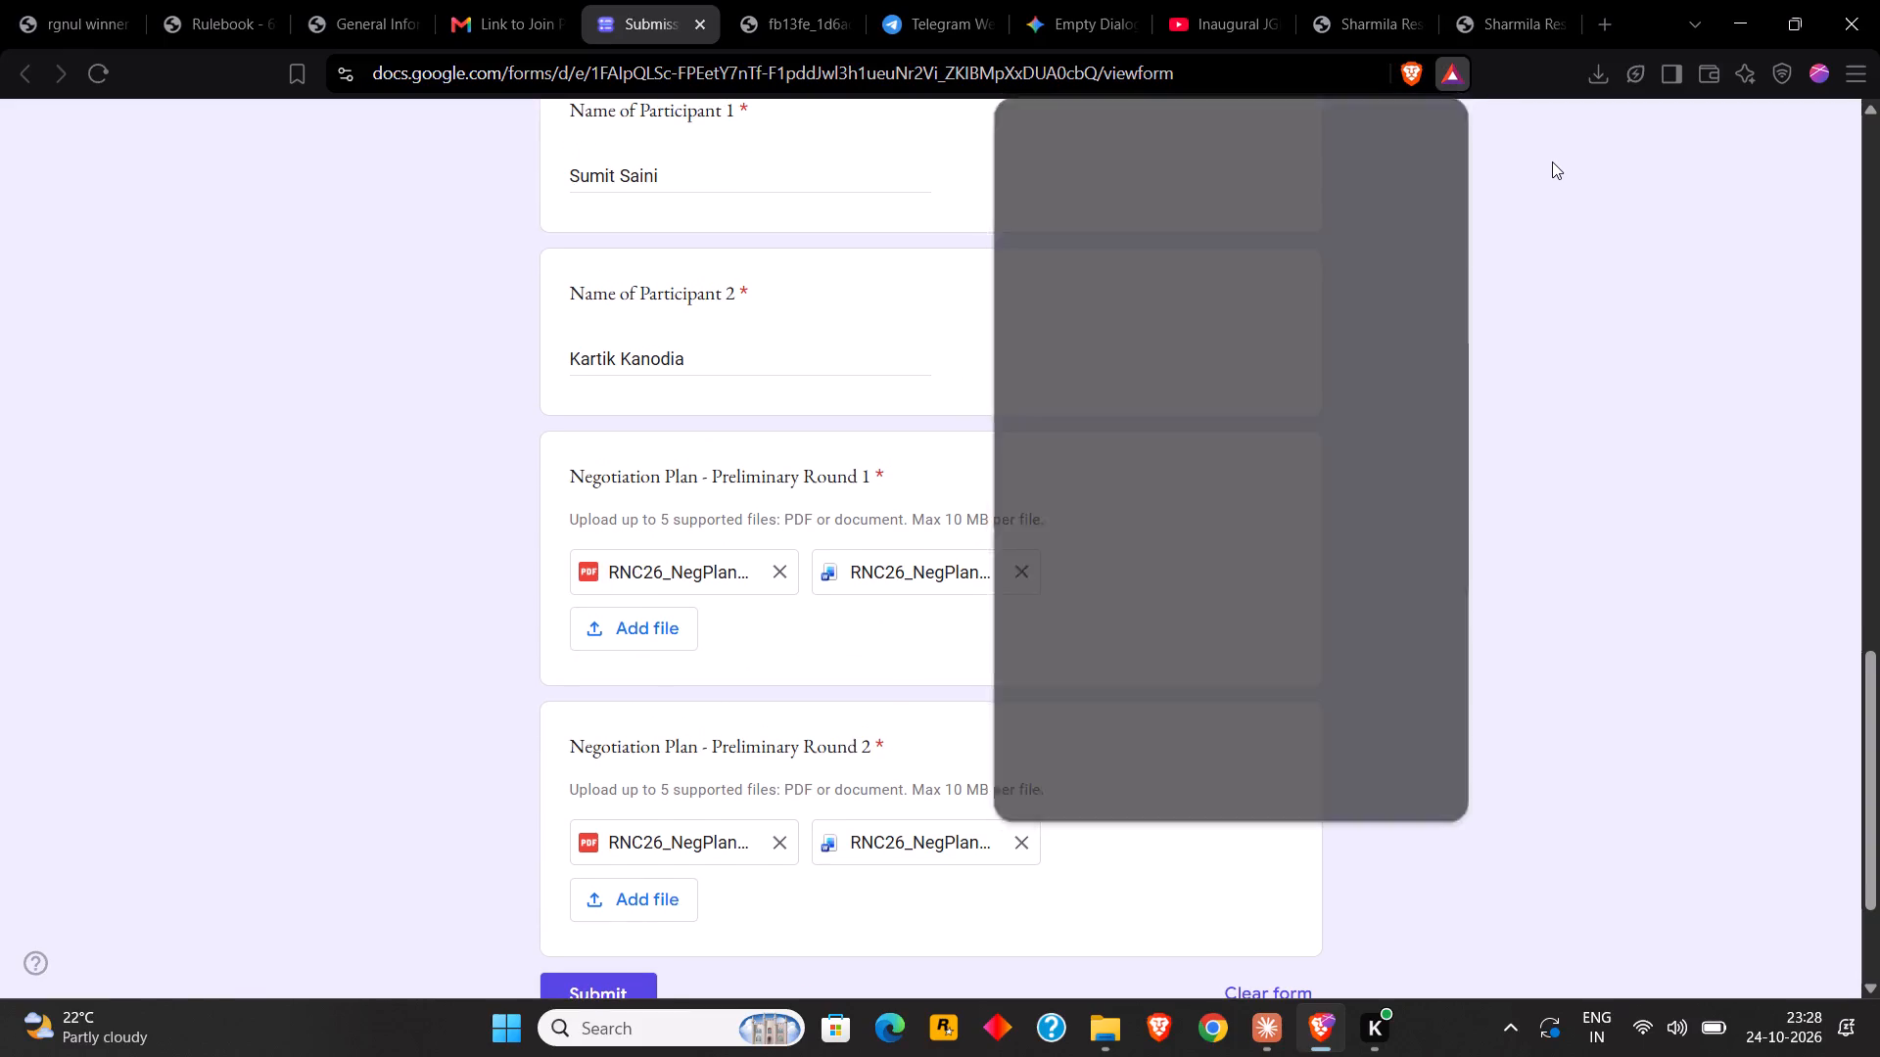
{"action": "scroll", "coordinate": [1552, 161], "scroll_direction": "up", "scroll_amount": 4}
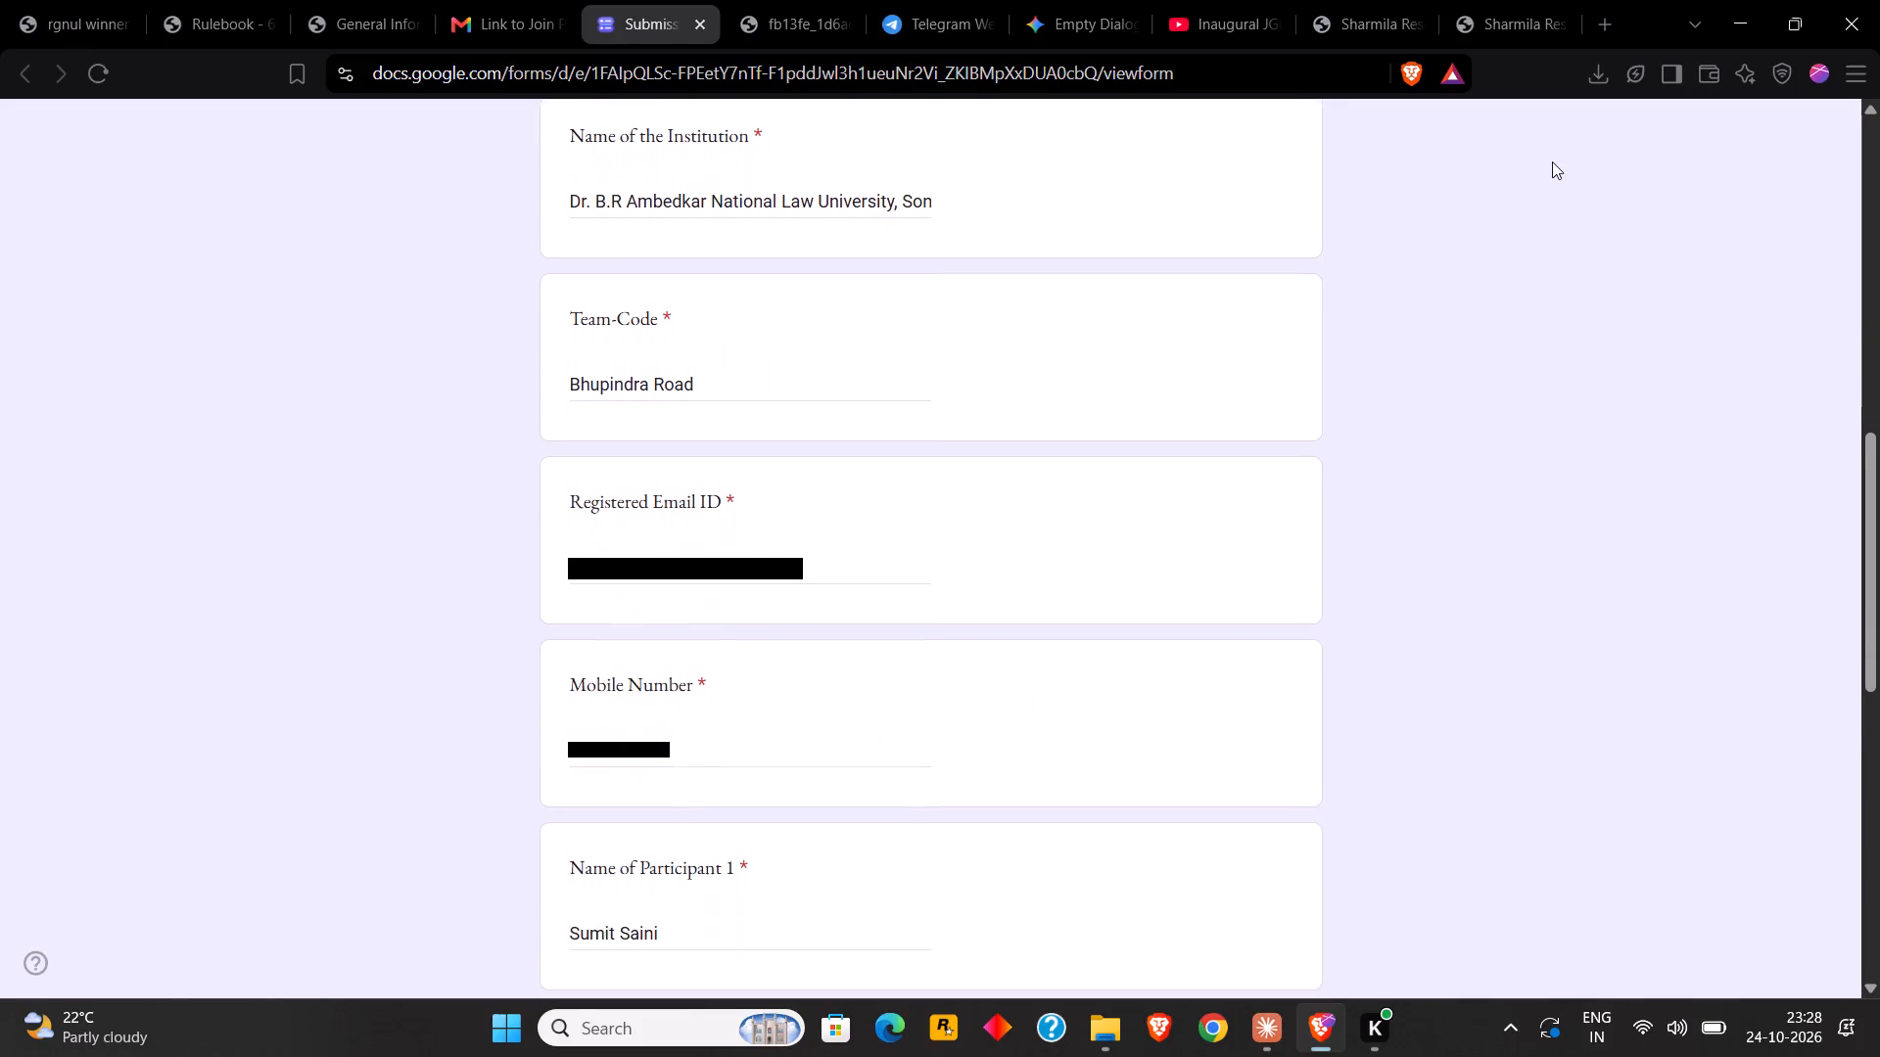
{"action": "scroll", "coordinate": [1552, 161], "scroll_direction": "down", "scroll_amount": 2}
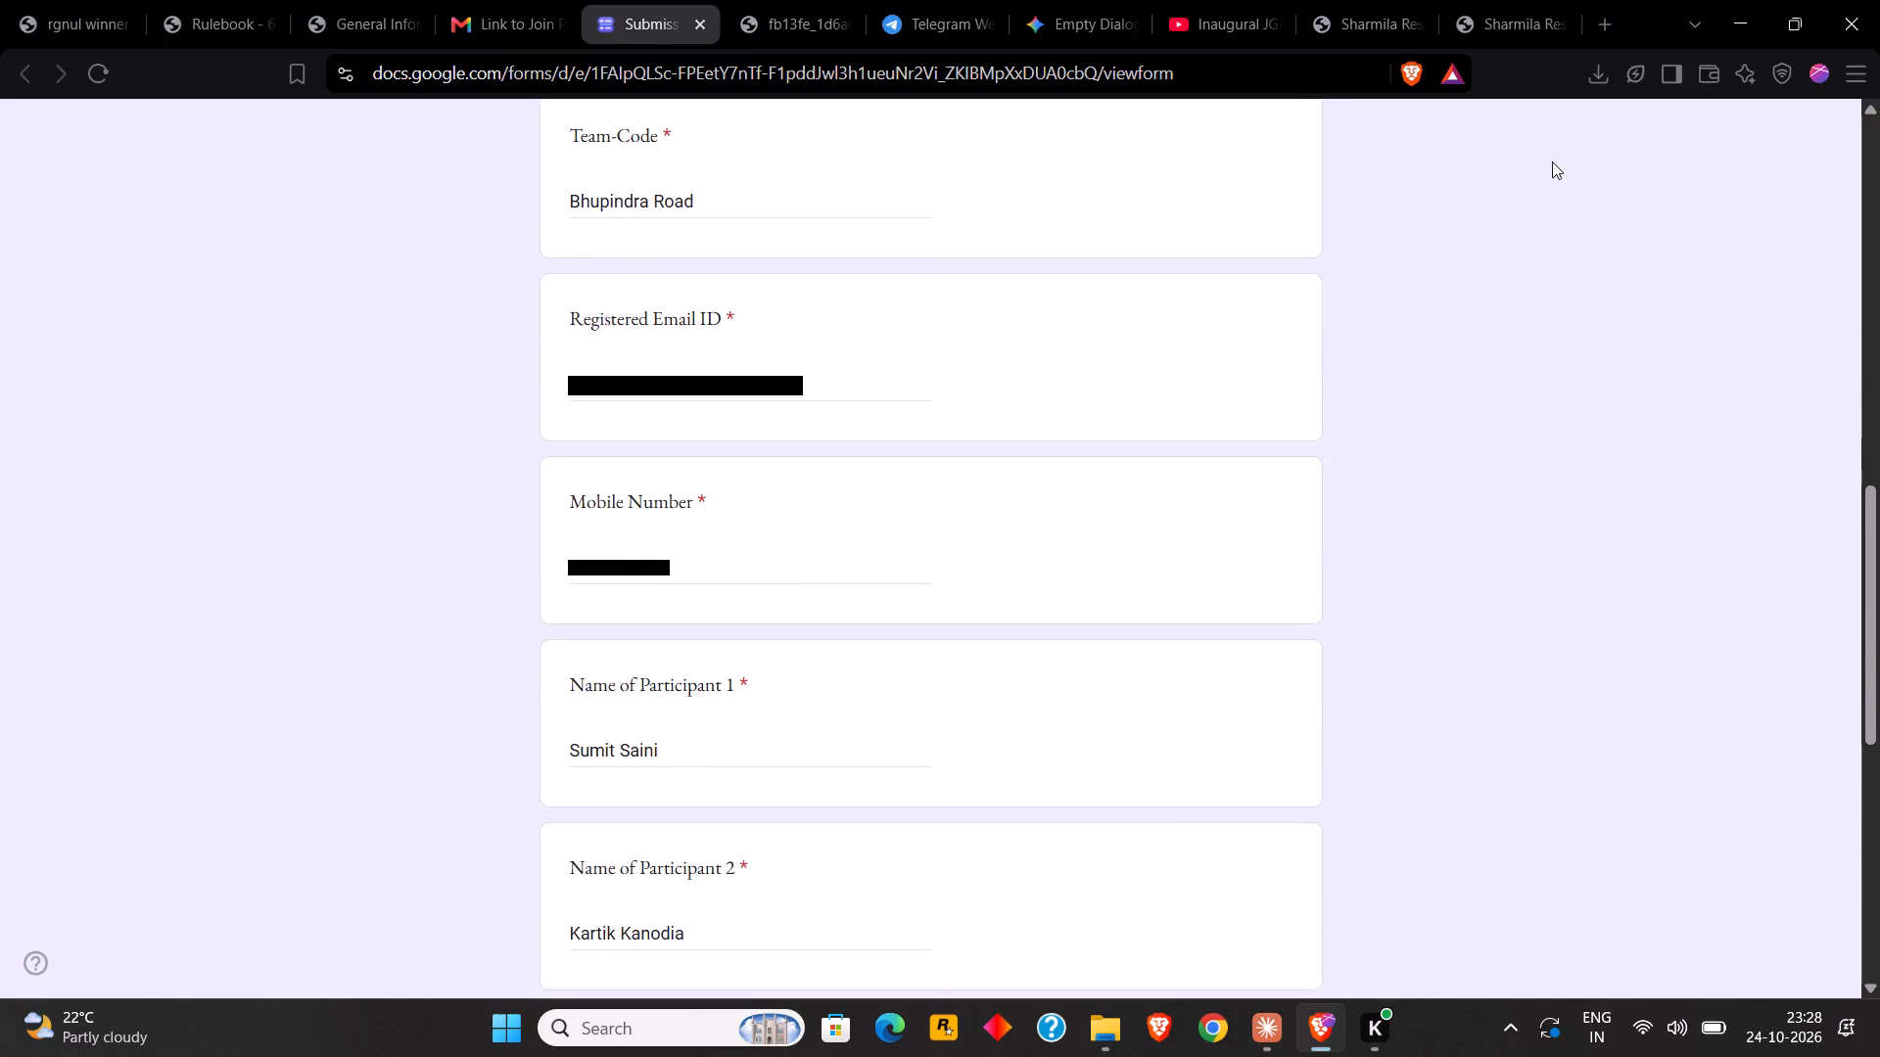
{"action": "scroll", "coordinate": [1552, 161], "scroll_direction": "down", "scroll_amount": 2}
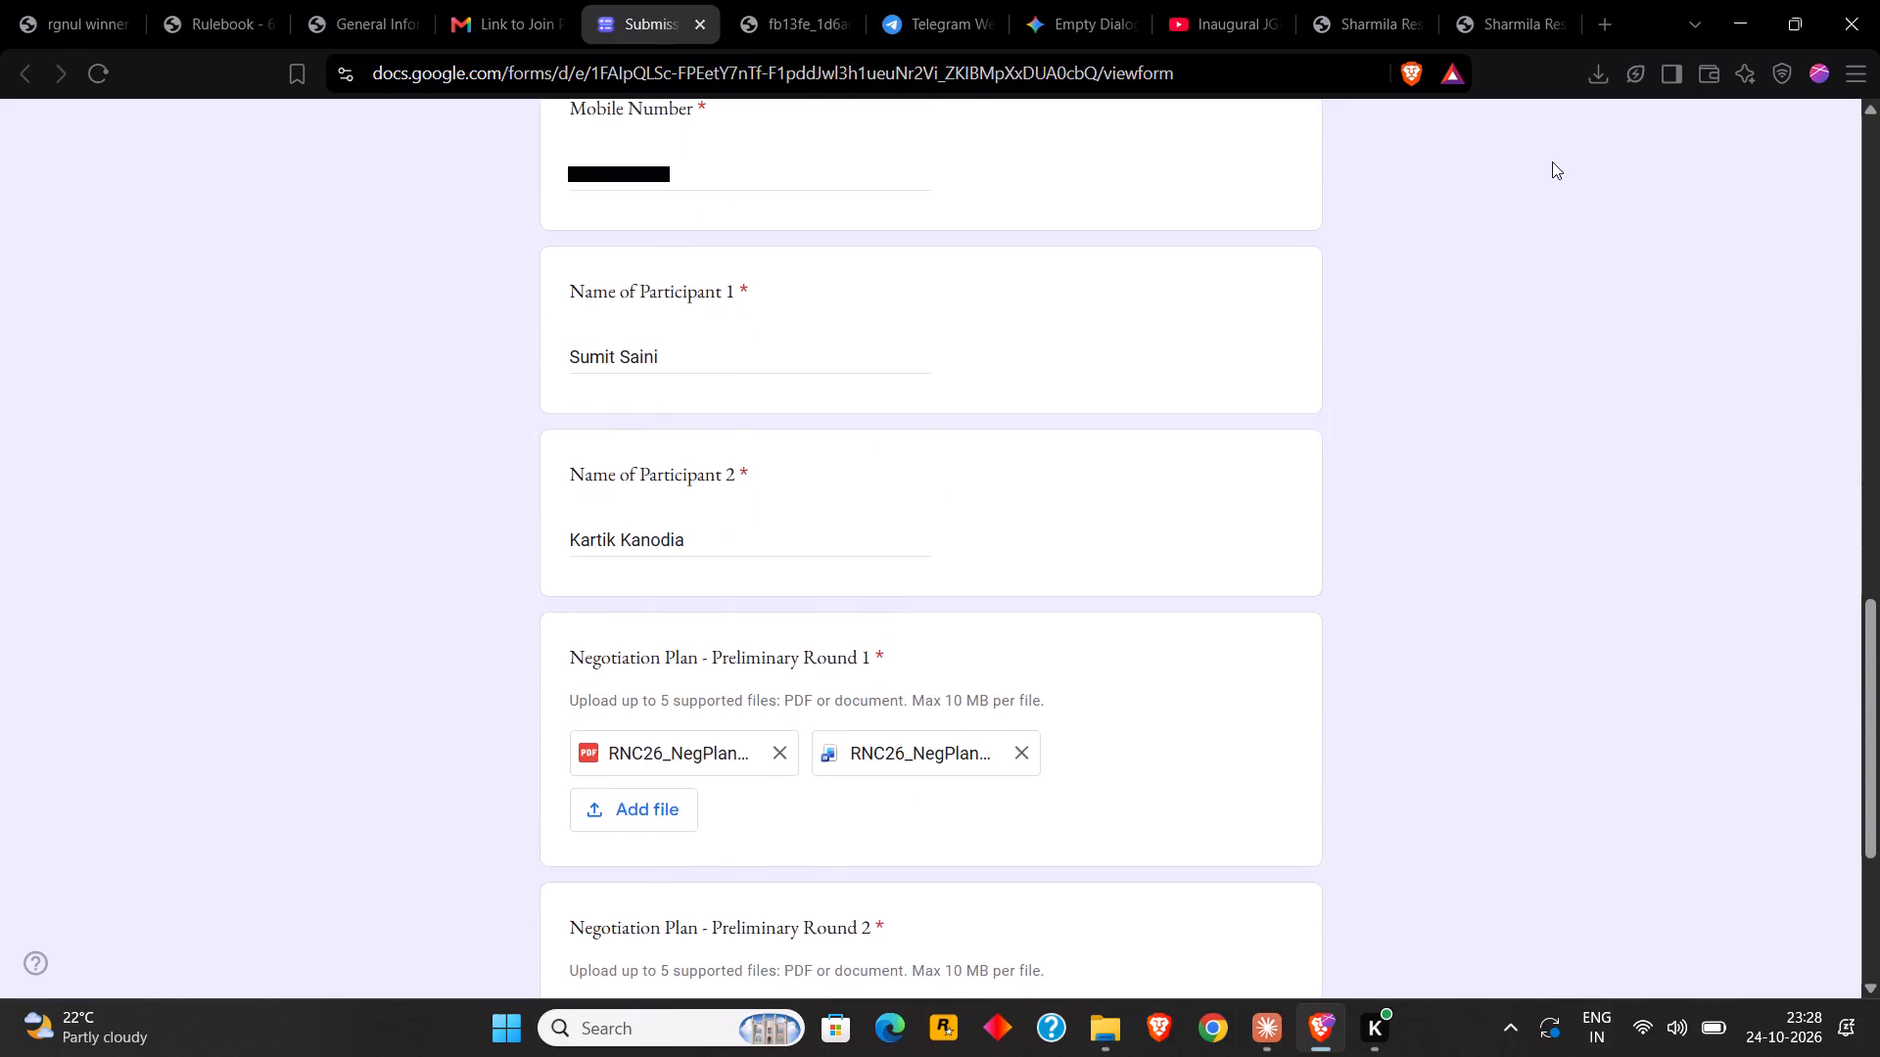
{"action": "scroll", "coordinate": [1552, 161], "scroll_direction": "down", "scroll_amount": 3}
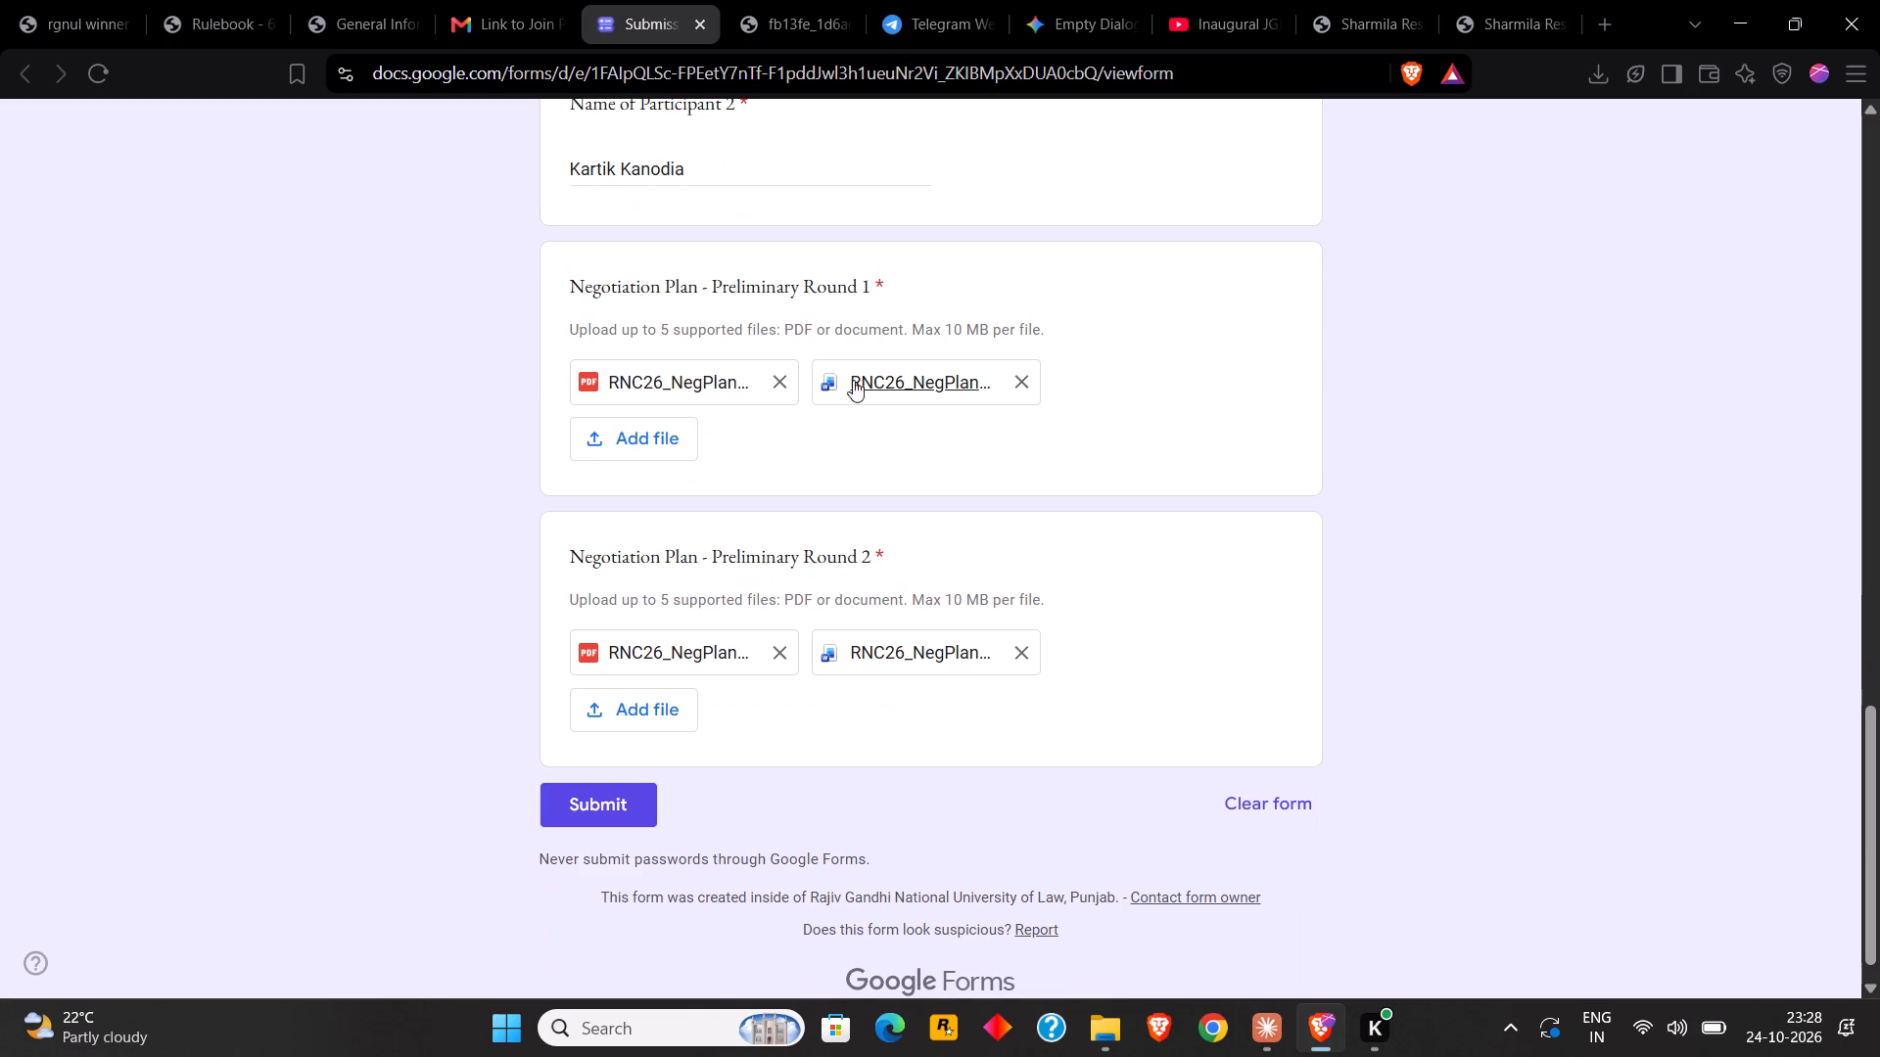
Open the PDF attached under Preliminary Round 2 and check its cover page for the parties, team code and round.
{"action": "left_click", "coordinate": [698, 636]}
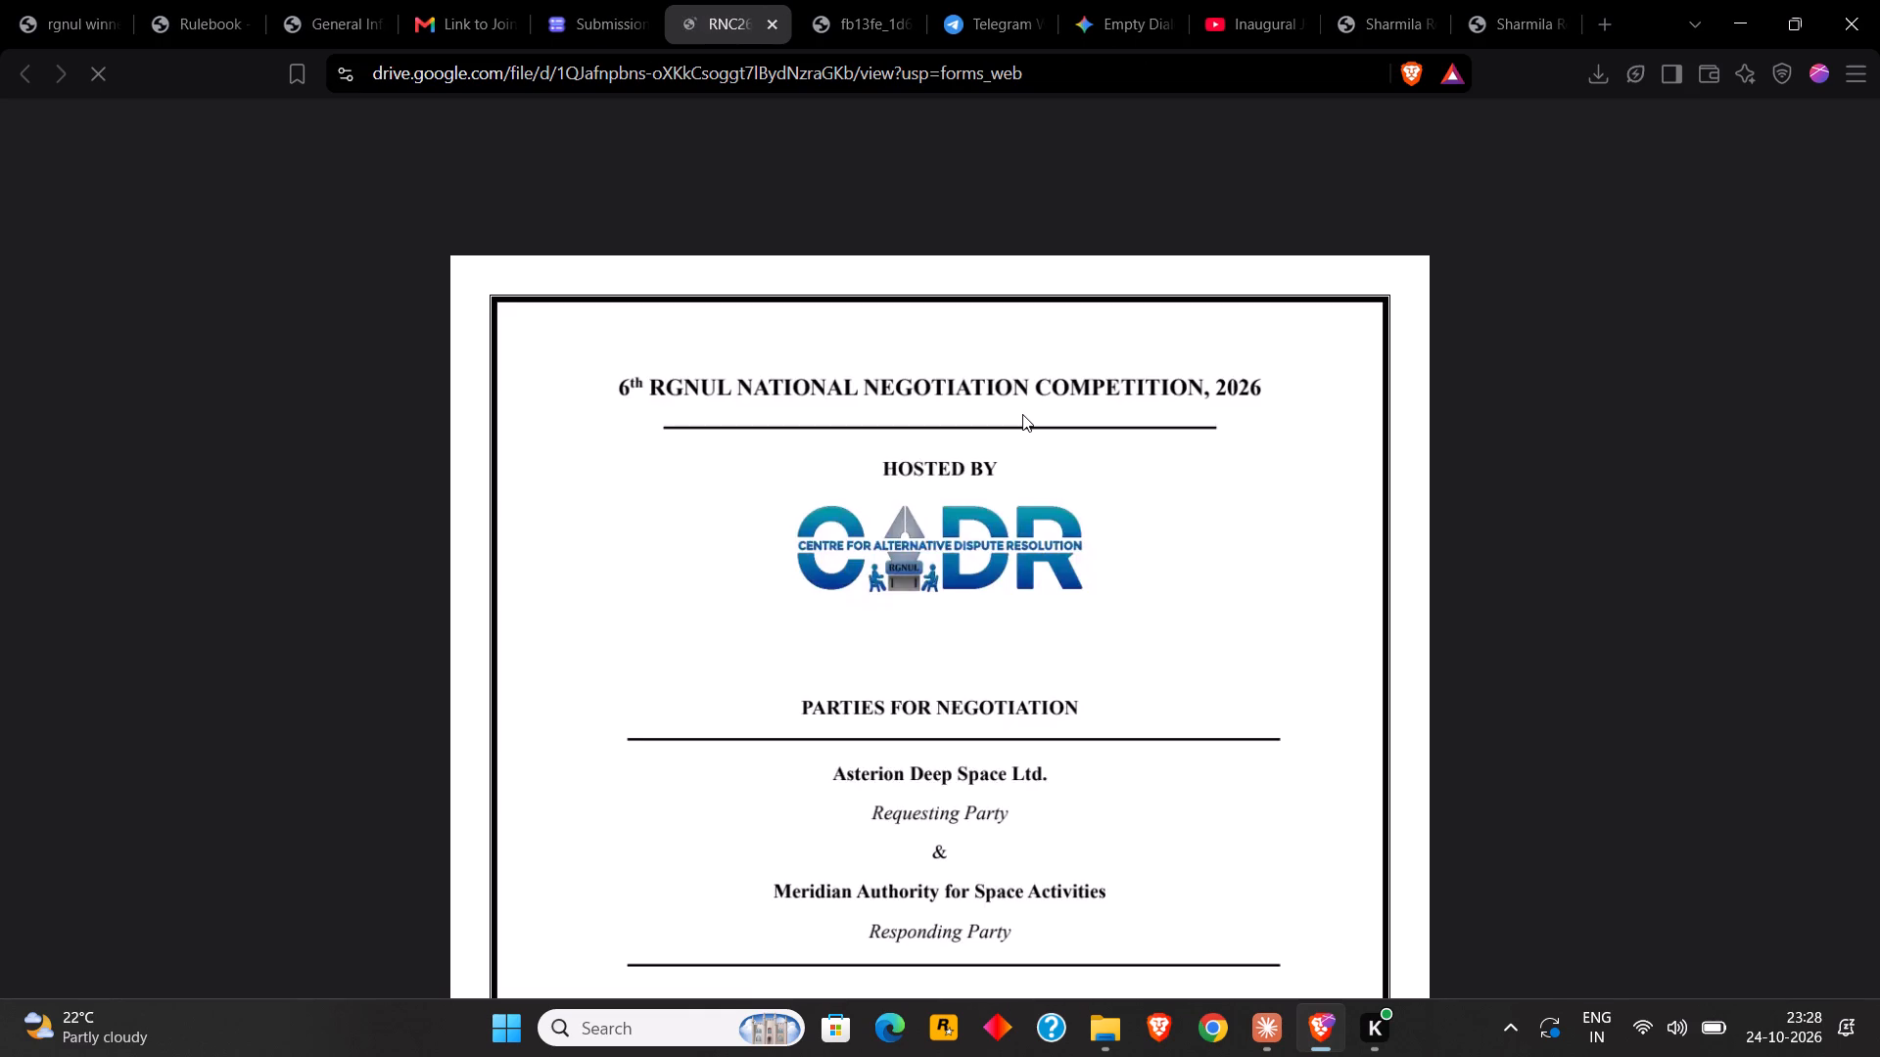
{"action": "scroll", "coordinate": [1022, 414], "scroll_direction": "down", "scroll_amount": 13}
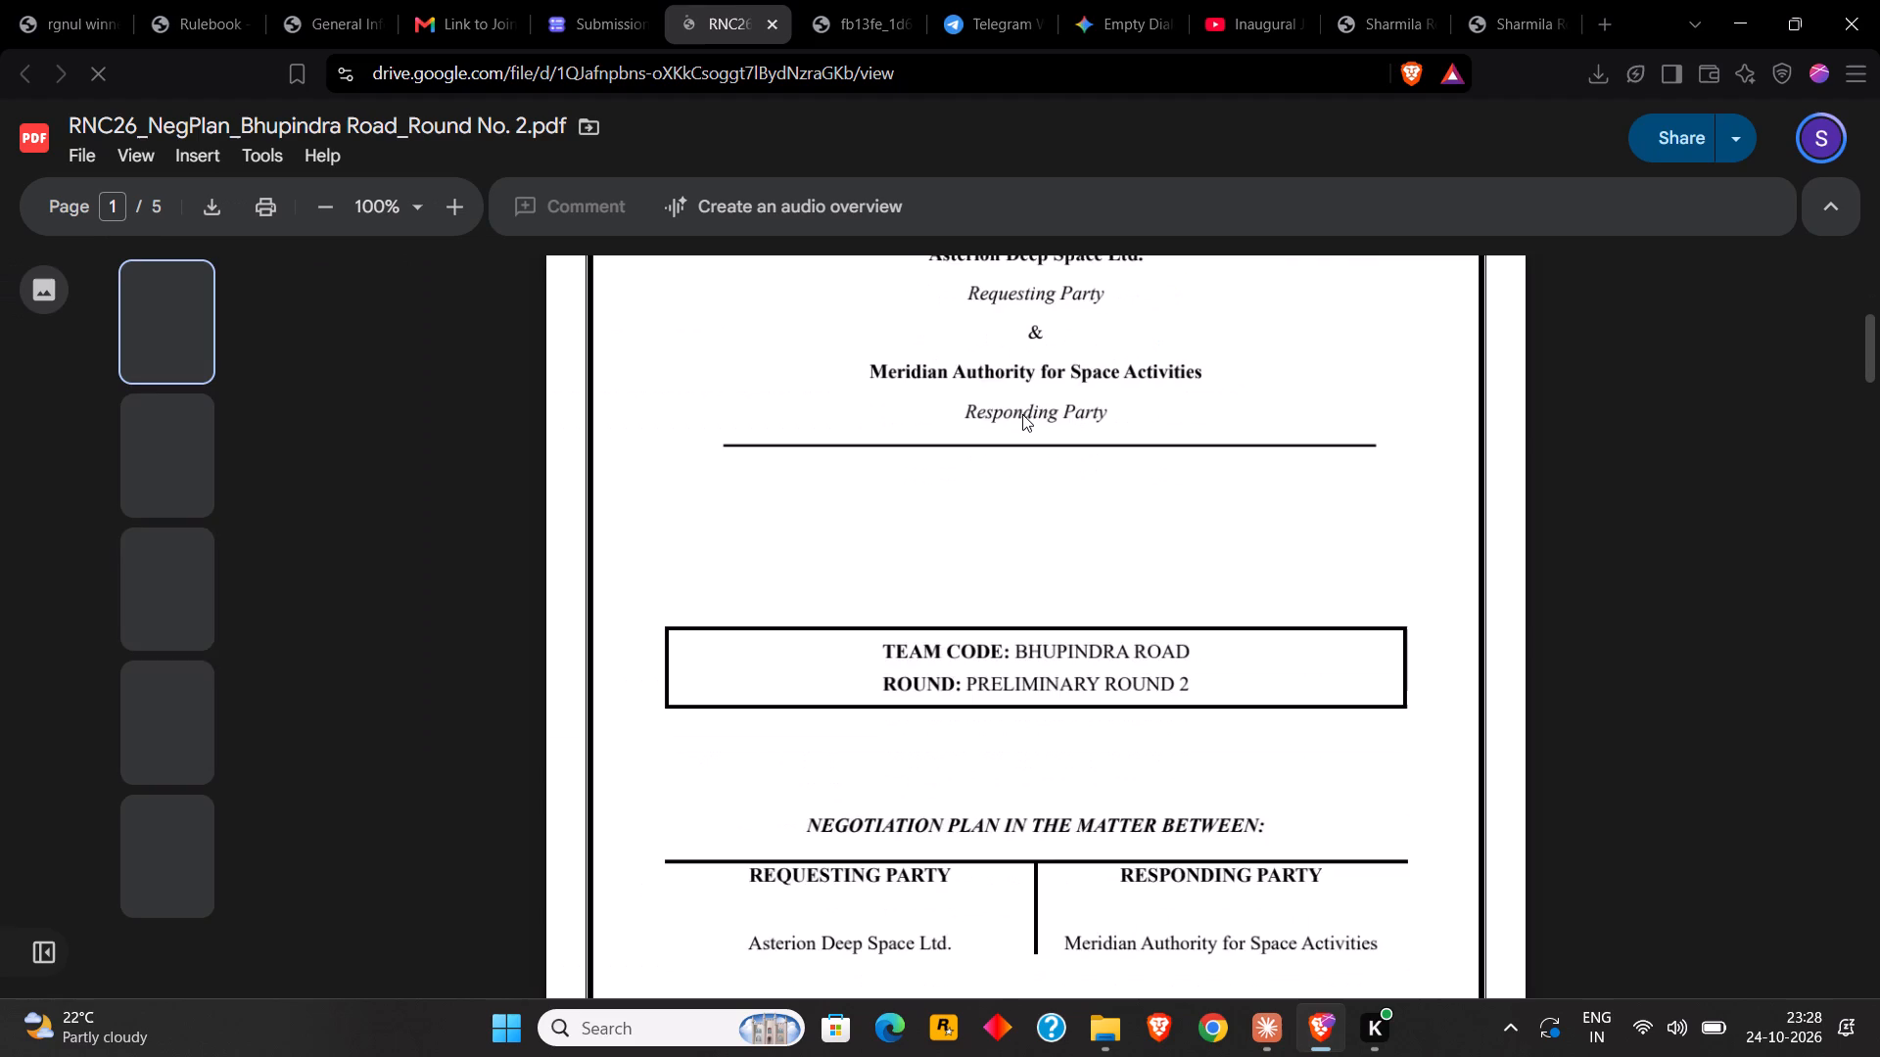
{"action": "scroll", "coordinate": [1022, 414], "scroll_direction": "down", "scroll_amount": 1}
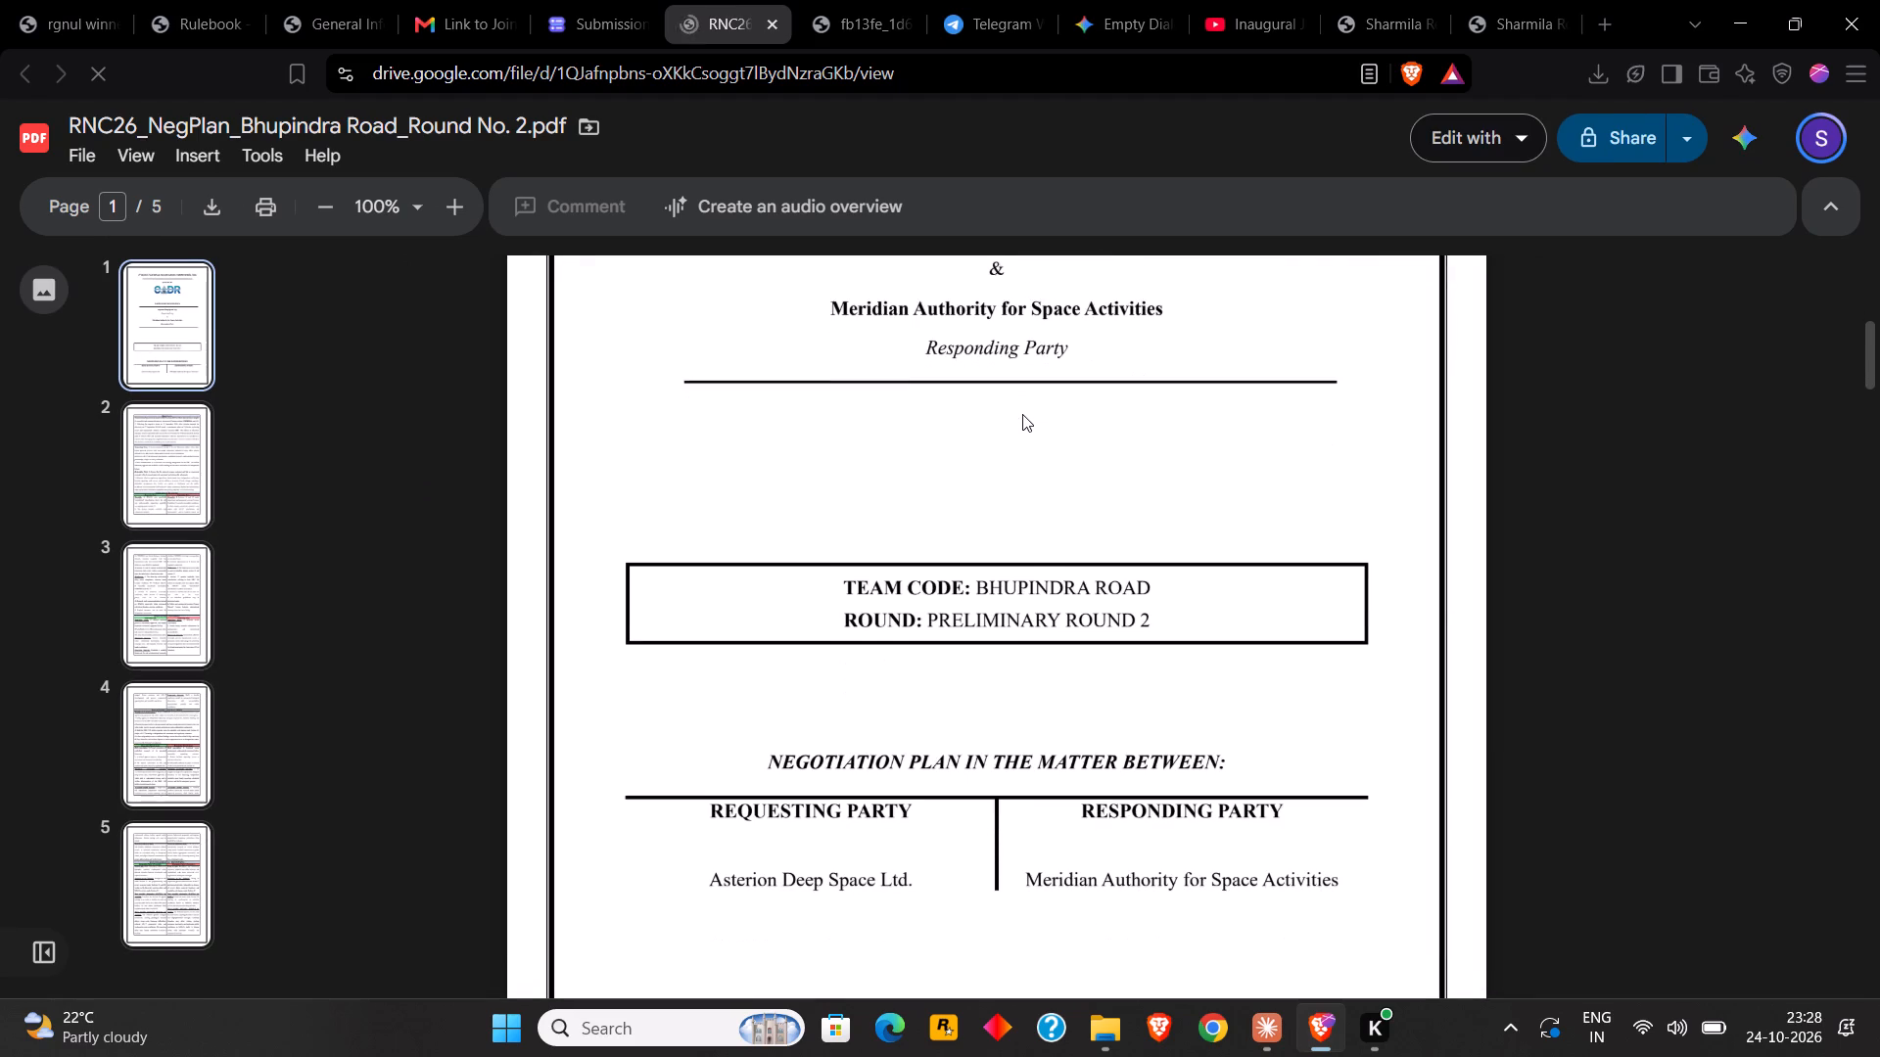
{"action": "scroll", "coordinate": [1022, 414], "scroll_direction": "down", "scroll_amount": 3}
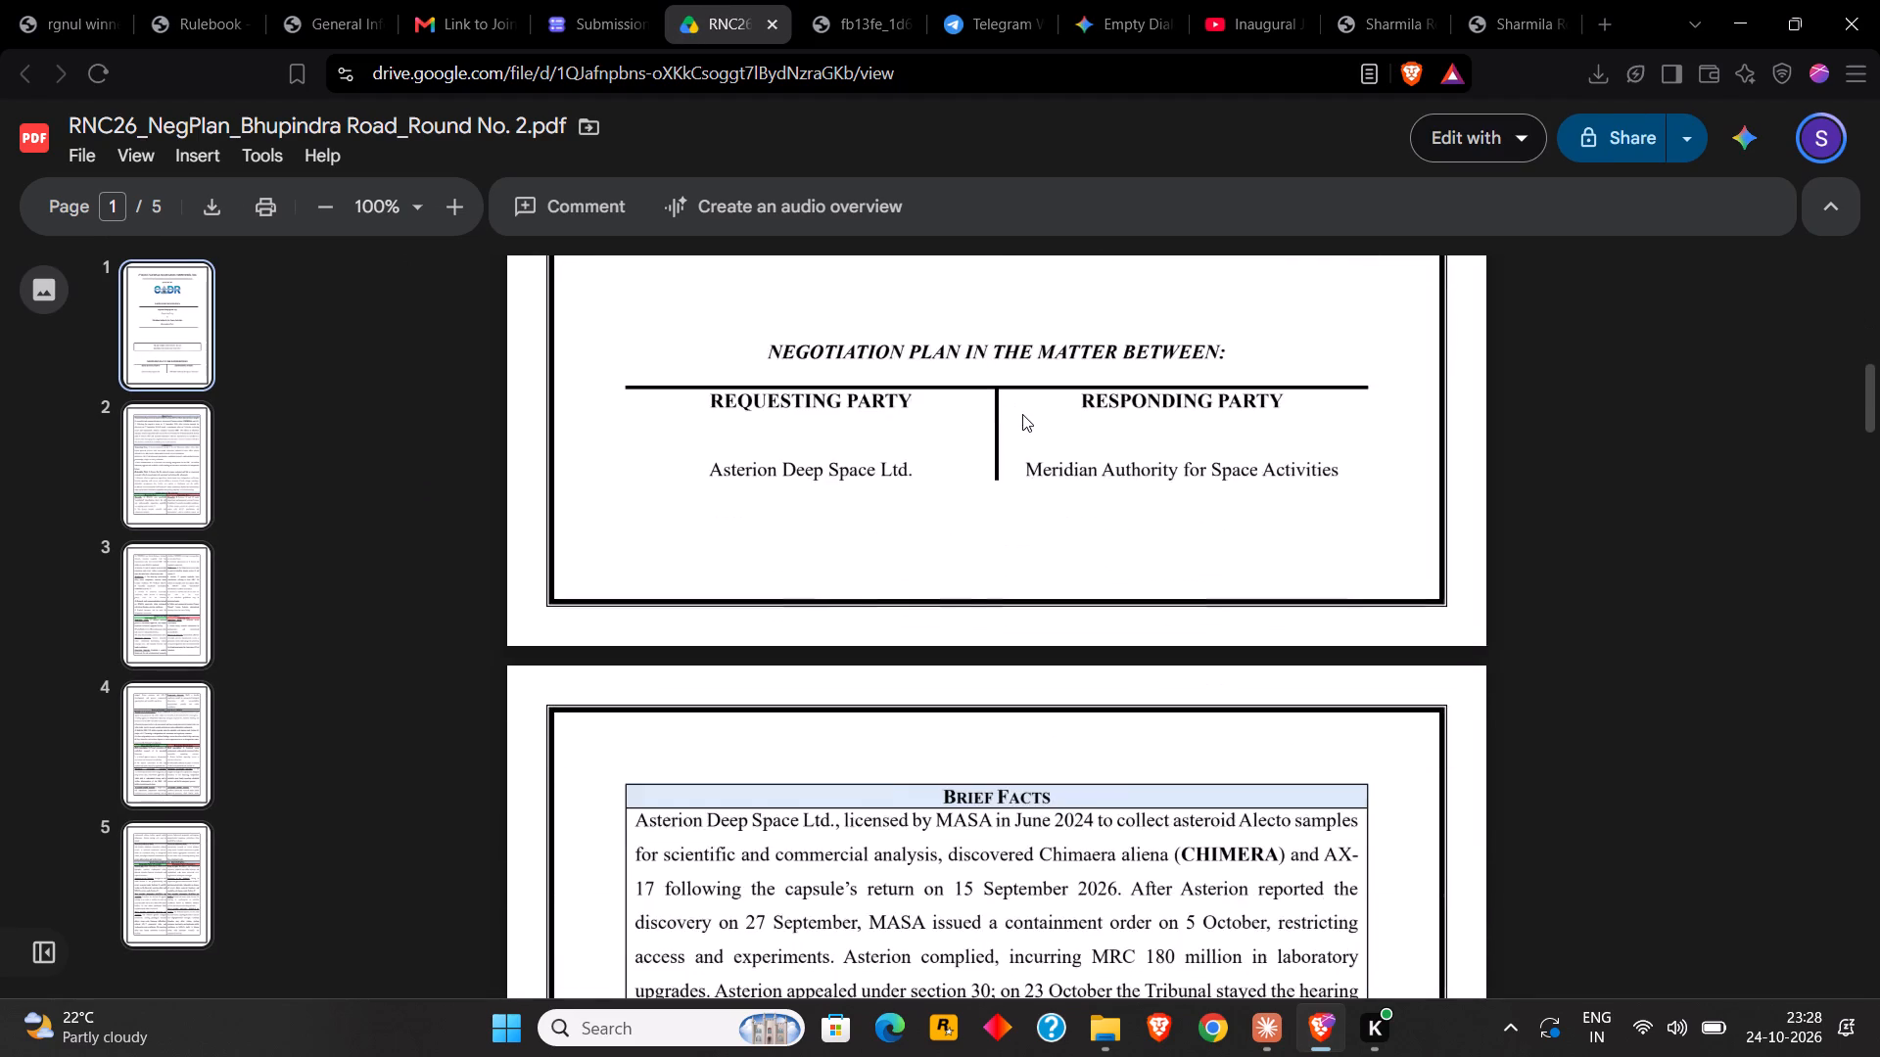
Read the Brief Facts and Core Issues sections on page 2 of the Round No. 2 negotiation plan.
{"action": "scroll", "coordinate": [1022, 414], "scroll_direction": "down", "scroll_amount": 3}
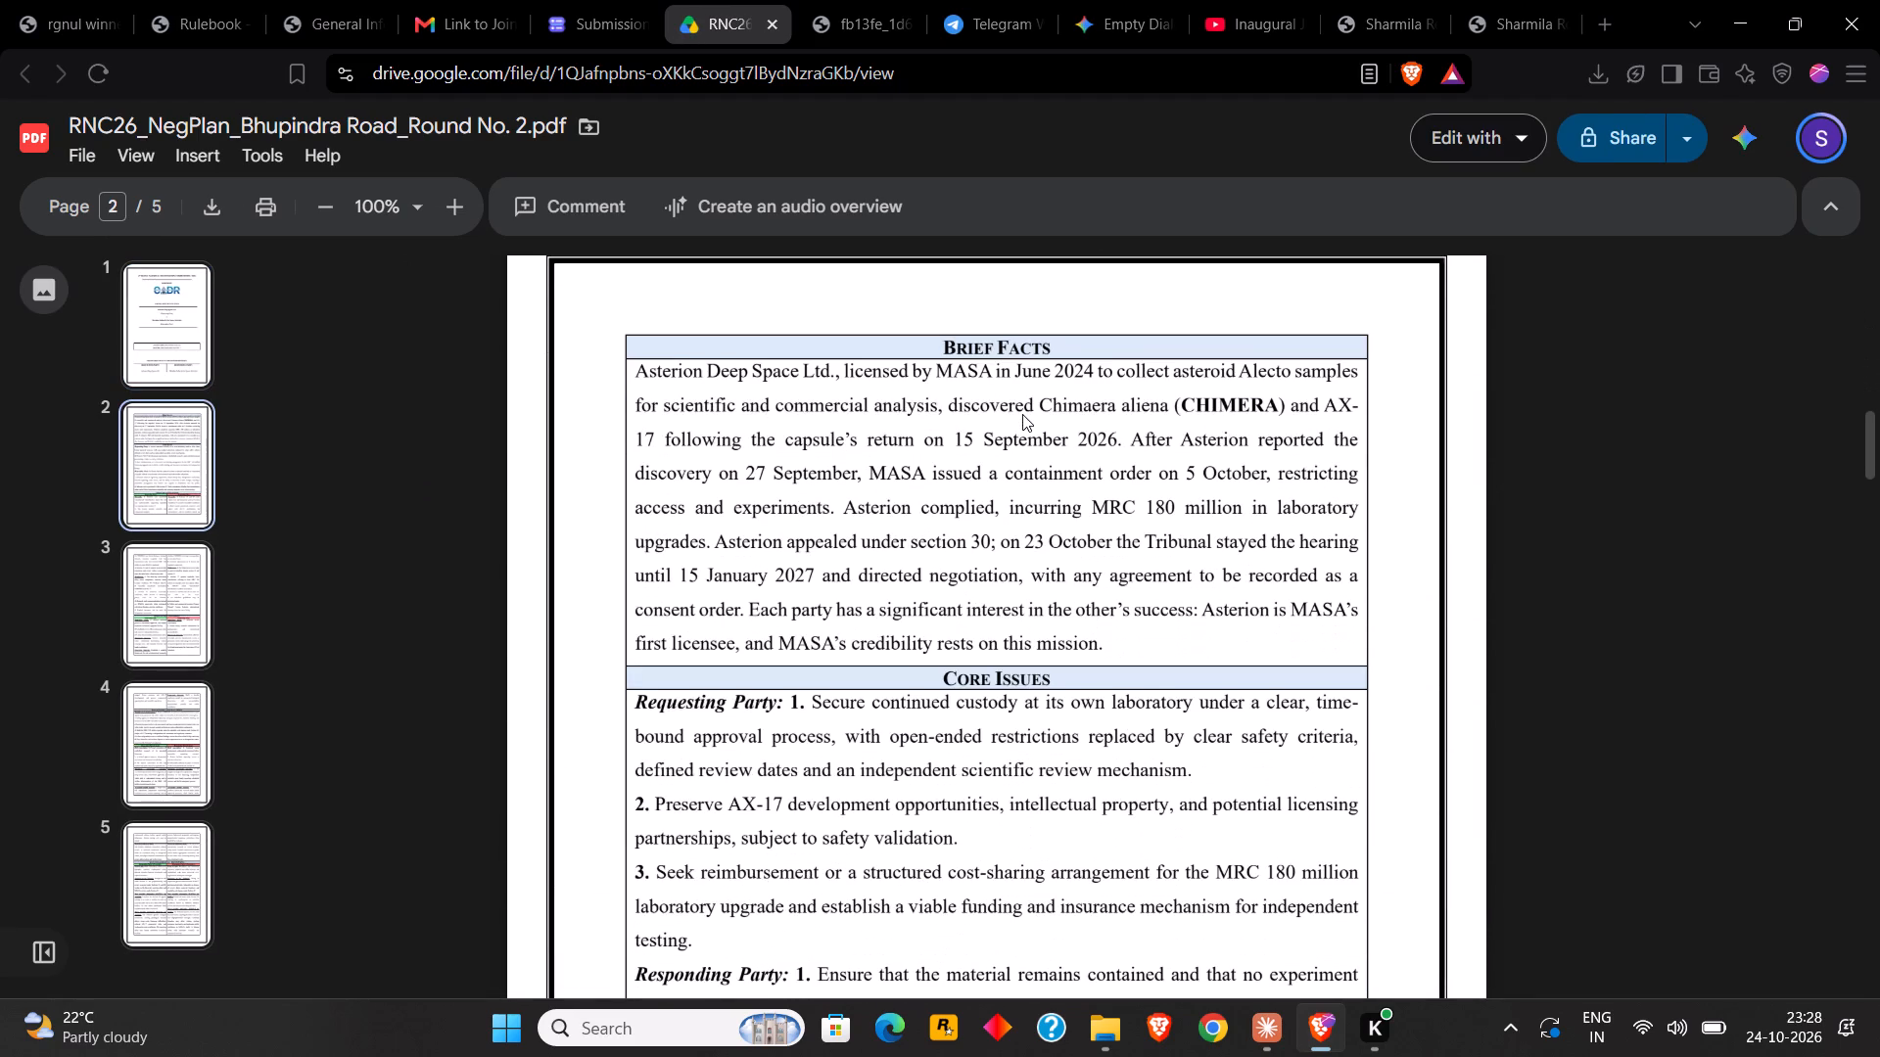
{"action": "scroll", "coordinate": [1022, 414], "scroll_direction": "down", "scroll_amount": 1}
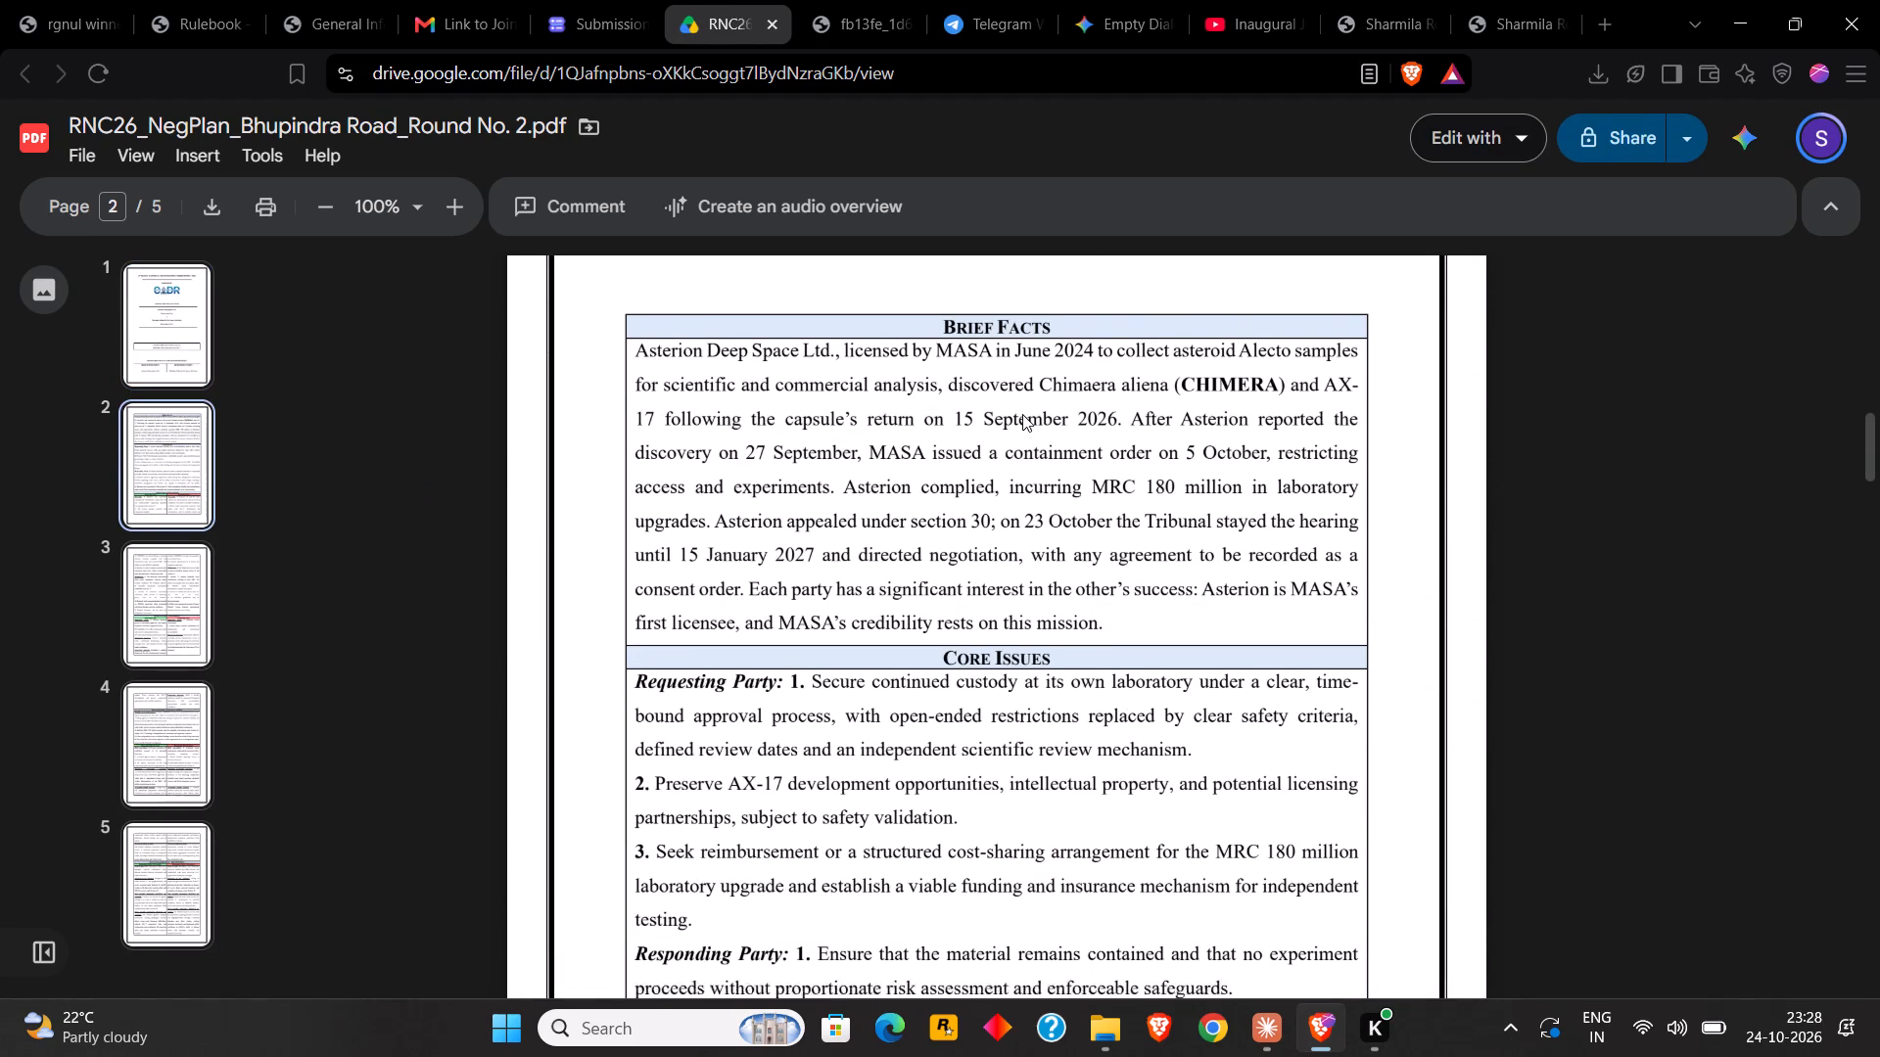
{"action": "scroll", "coordinate": [1022, 414], "scroll_direction": "down", "scroll_amount": 1}
{"action": "left_click_drag", "start_coordinate": [979, 441], "coordinate": [1071, 566]}
{"action": "left_click", "coordinate": [1071, 566]}
{"action": "scroll", "coordinate": [1071, 566], "scroll_direction": "down", "scroll_amount": 1}
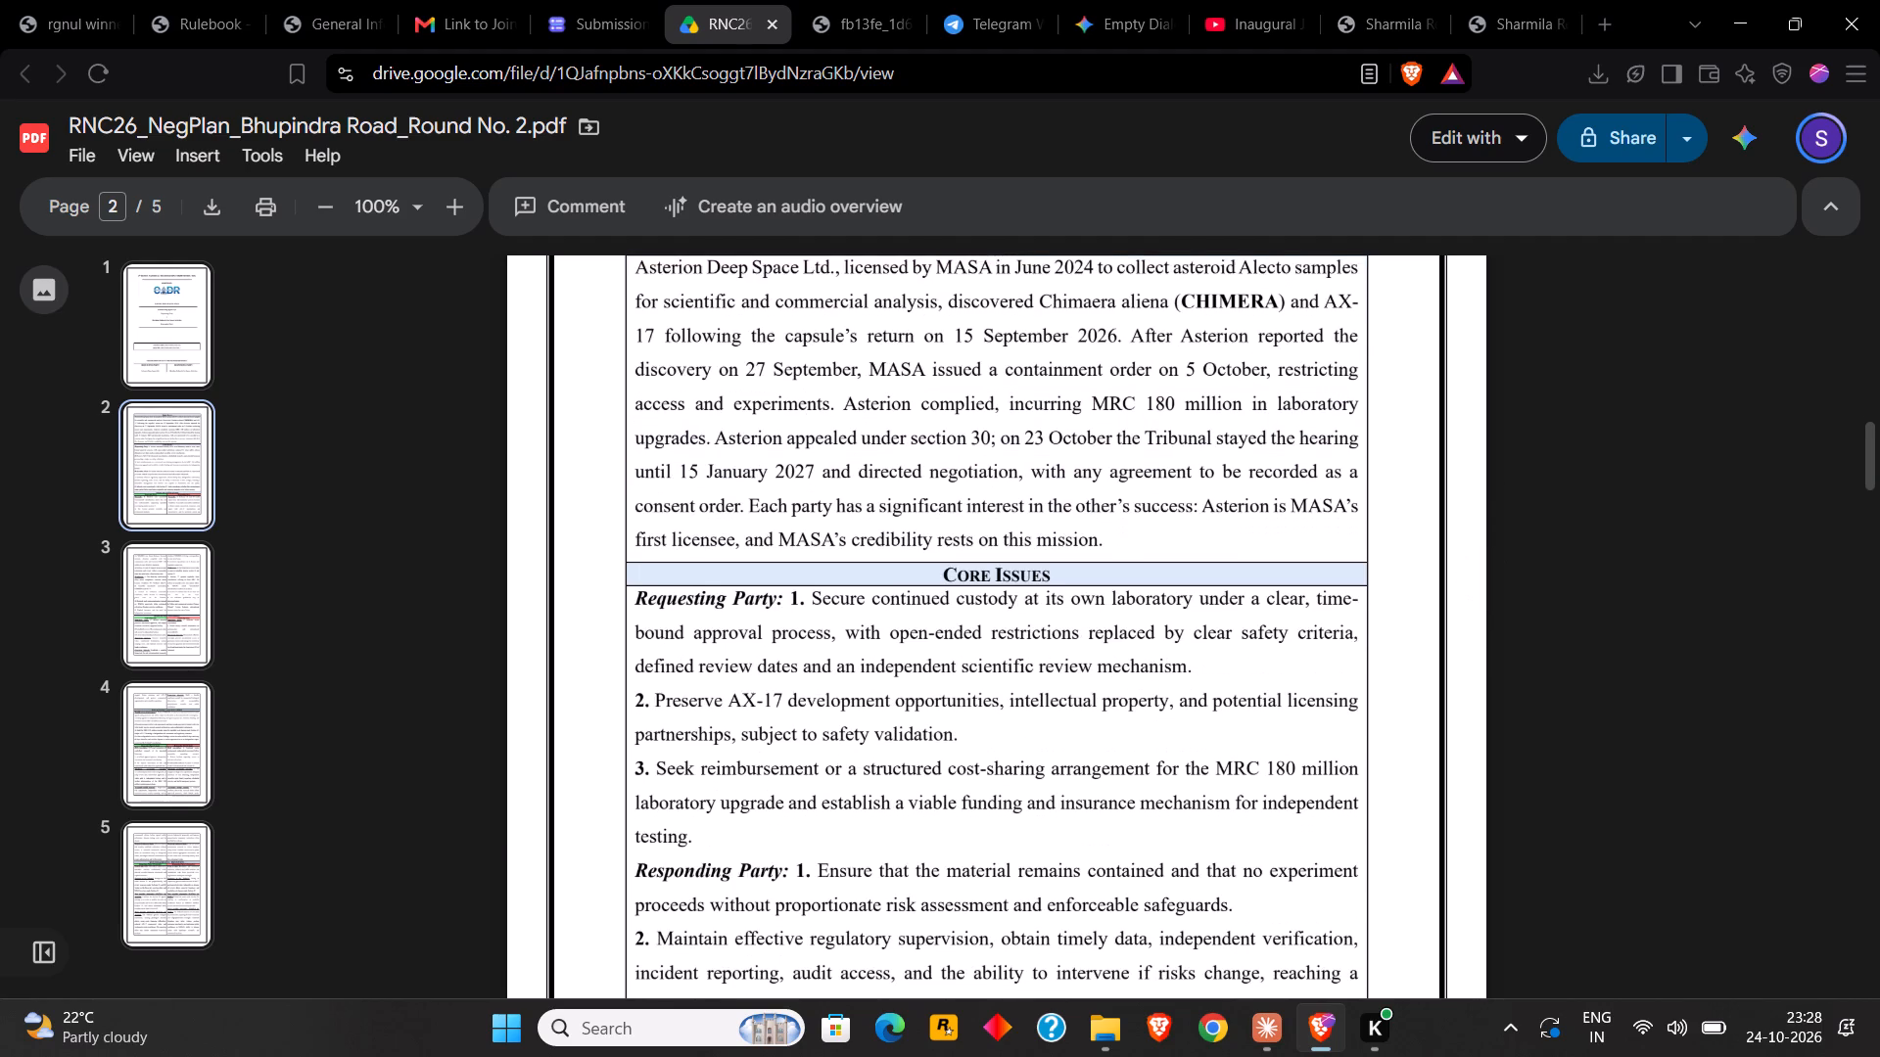
{"action": "scroll", "coordinate": [1071, 566], "scroll_direction": "down", "scroll_amount": 1}
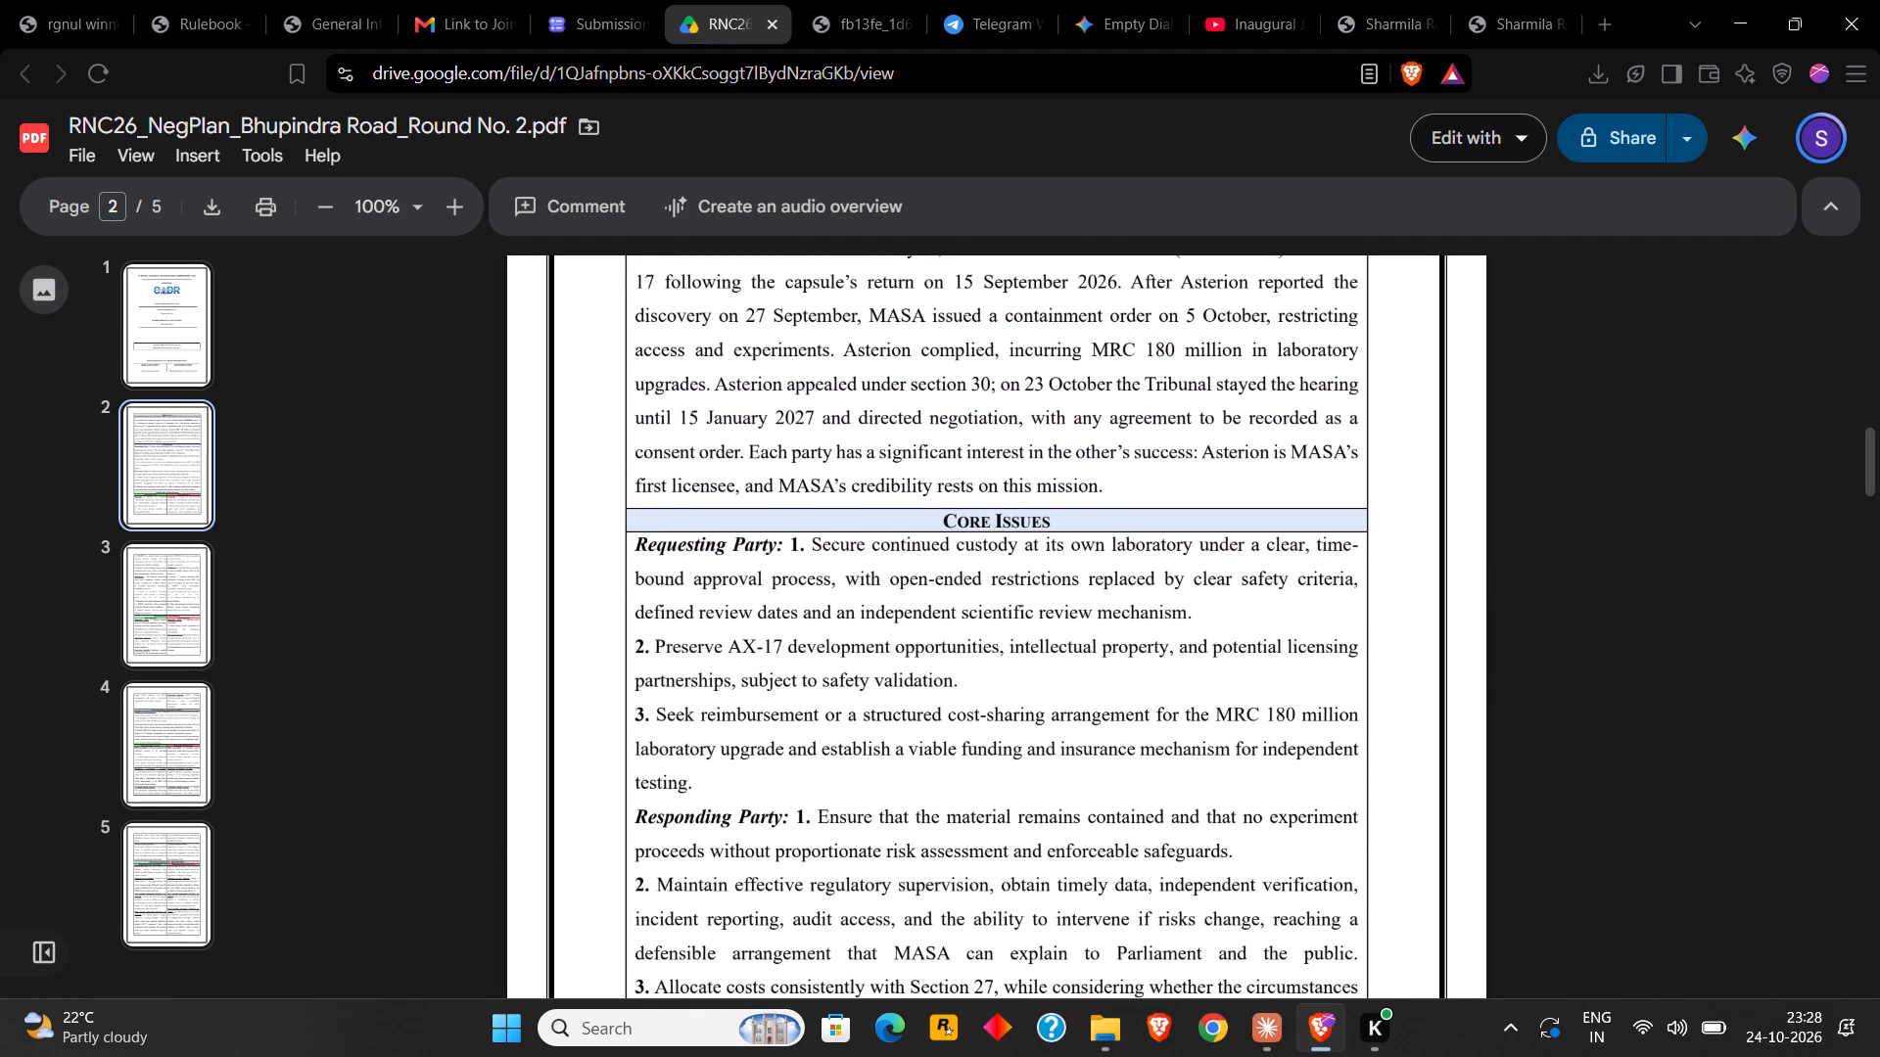
{"action": "scroll", "coordinate": [1069, 530], "scroll_direction": "down", "scroll_amount": 2}
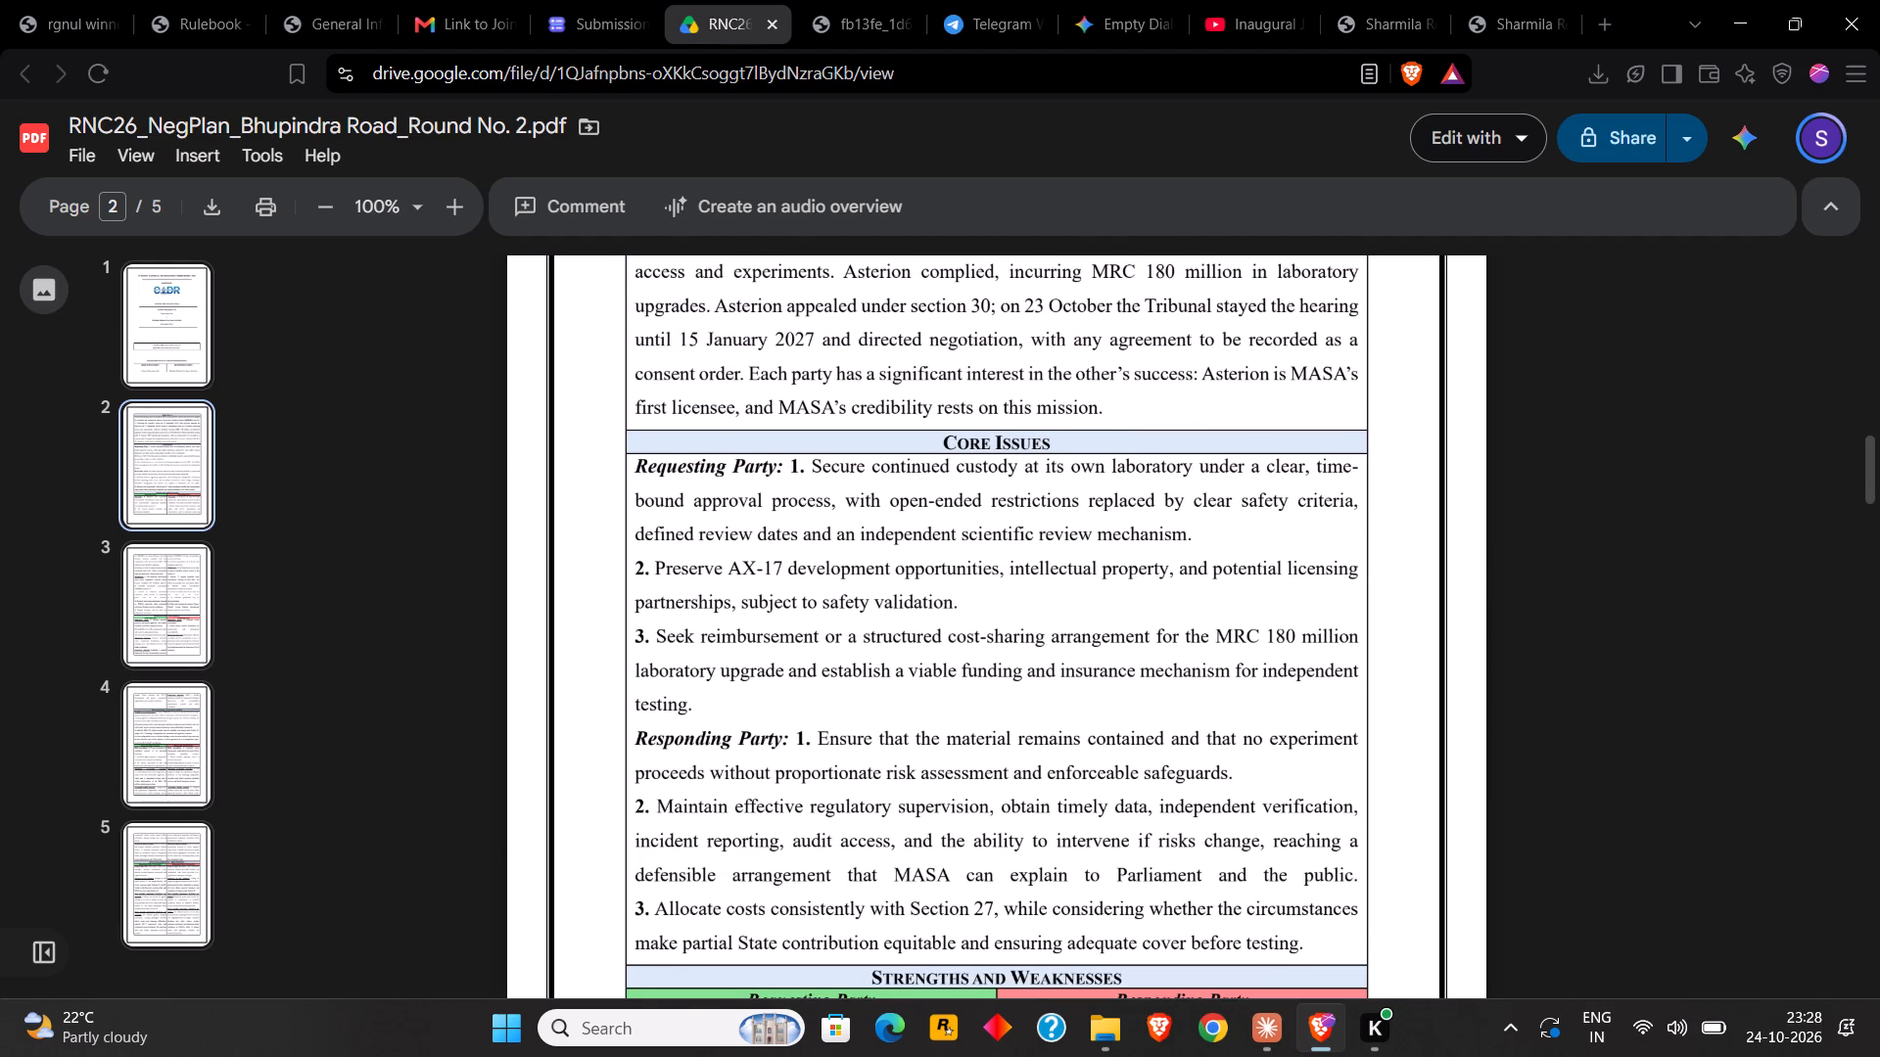
{"action": "scroll", "coordinate": [1069, 530], "scroll_direction": "down", "scroll_amount": 3}
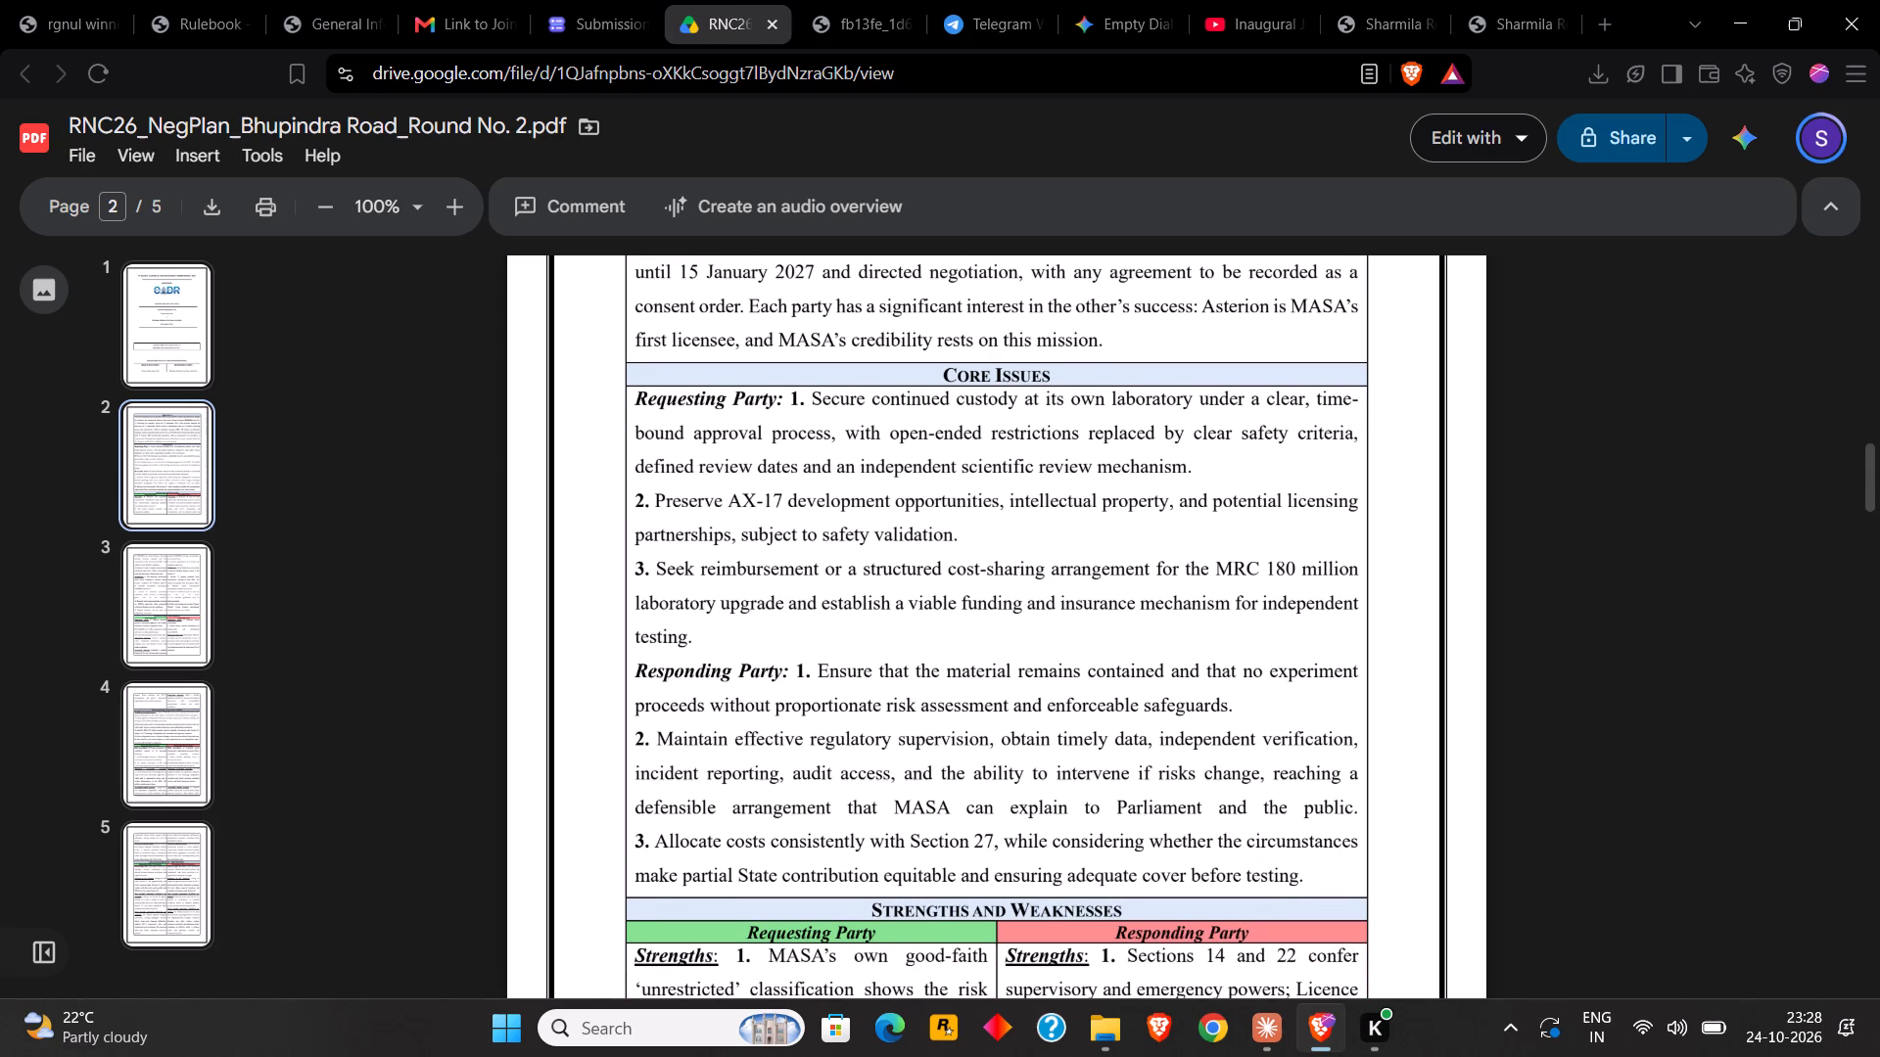
{"action": "scroll", "coordinate": [1069, 530], "scroll_direction": "down", "scroll_amount": 2}
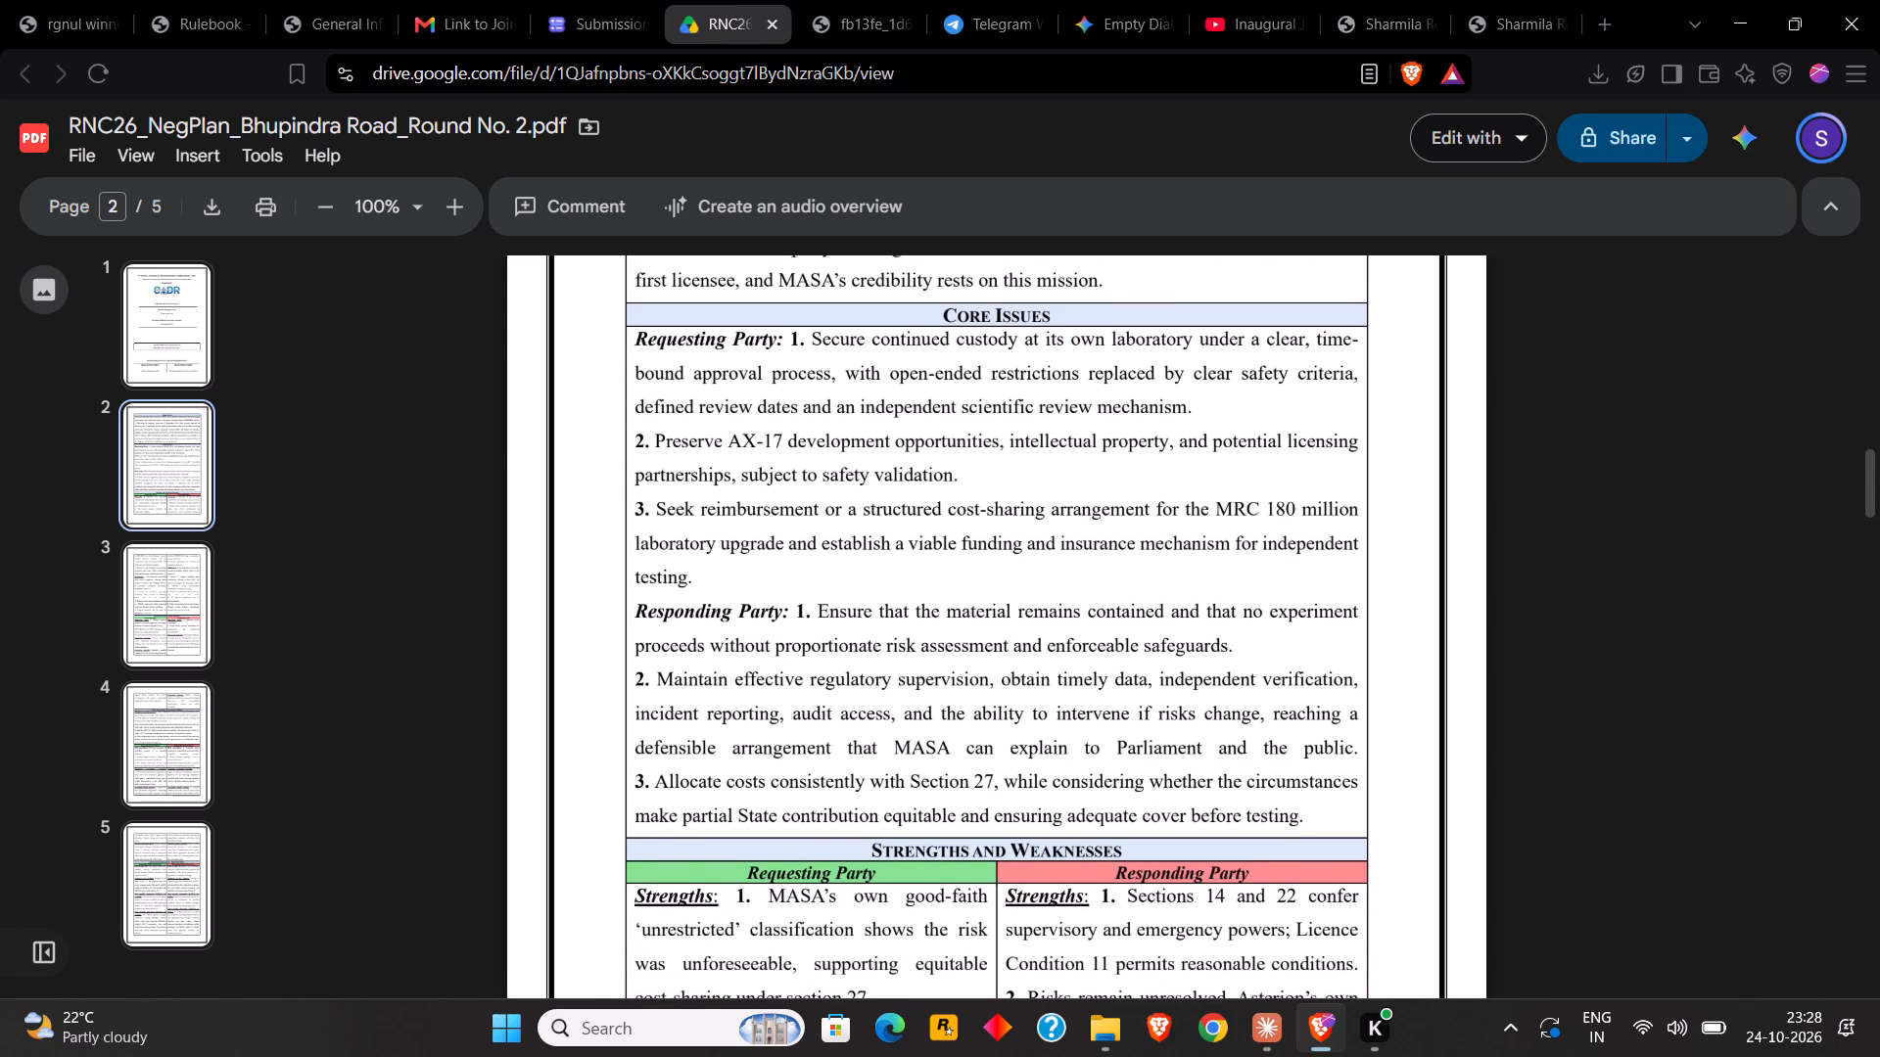
Review the Strengths and Weaknesses table for both parties across pages 2 and 3 of the plan.
{"action": "scroll", "coordinate": [1069, 530], "scroll_direction": "down", "scroll_amount": 3}
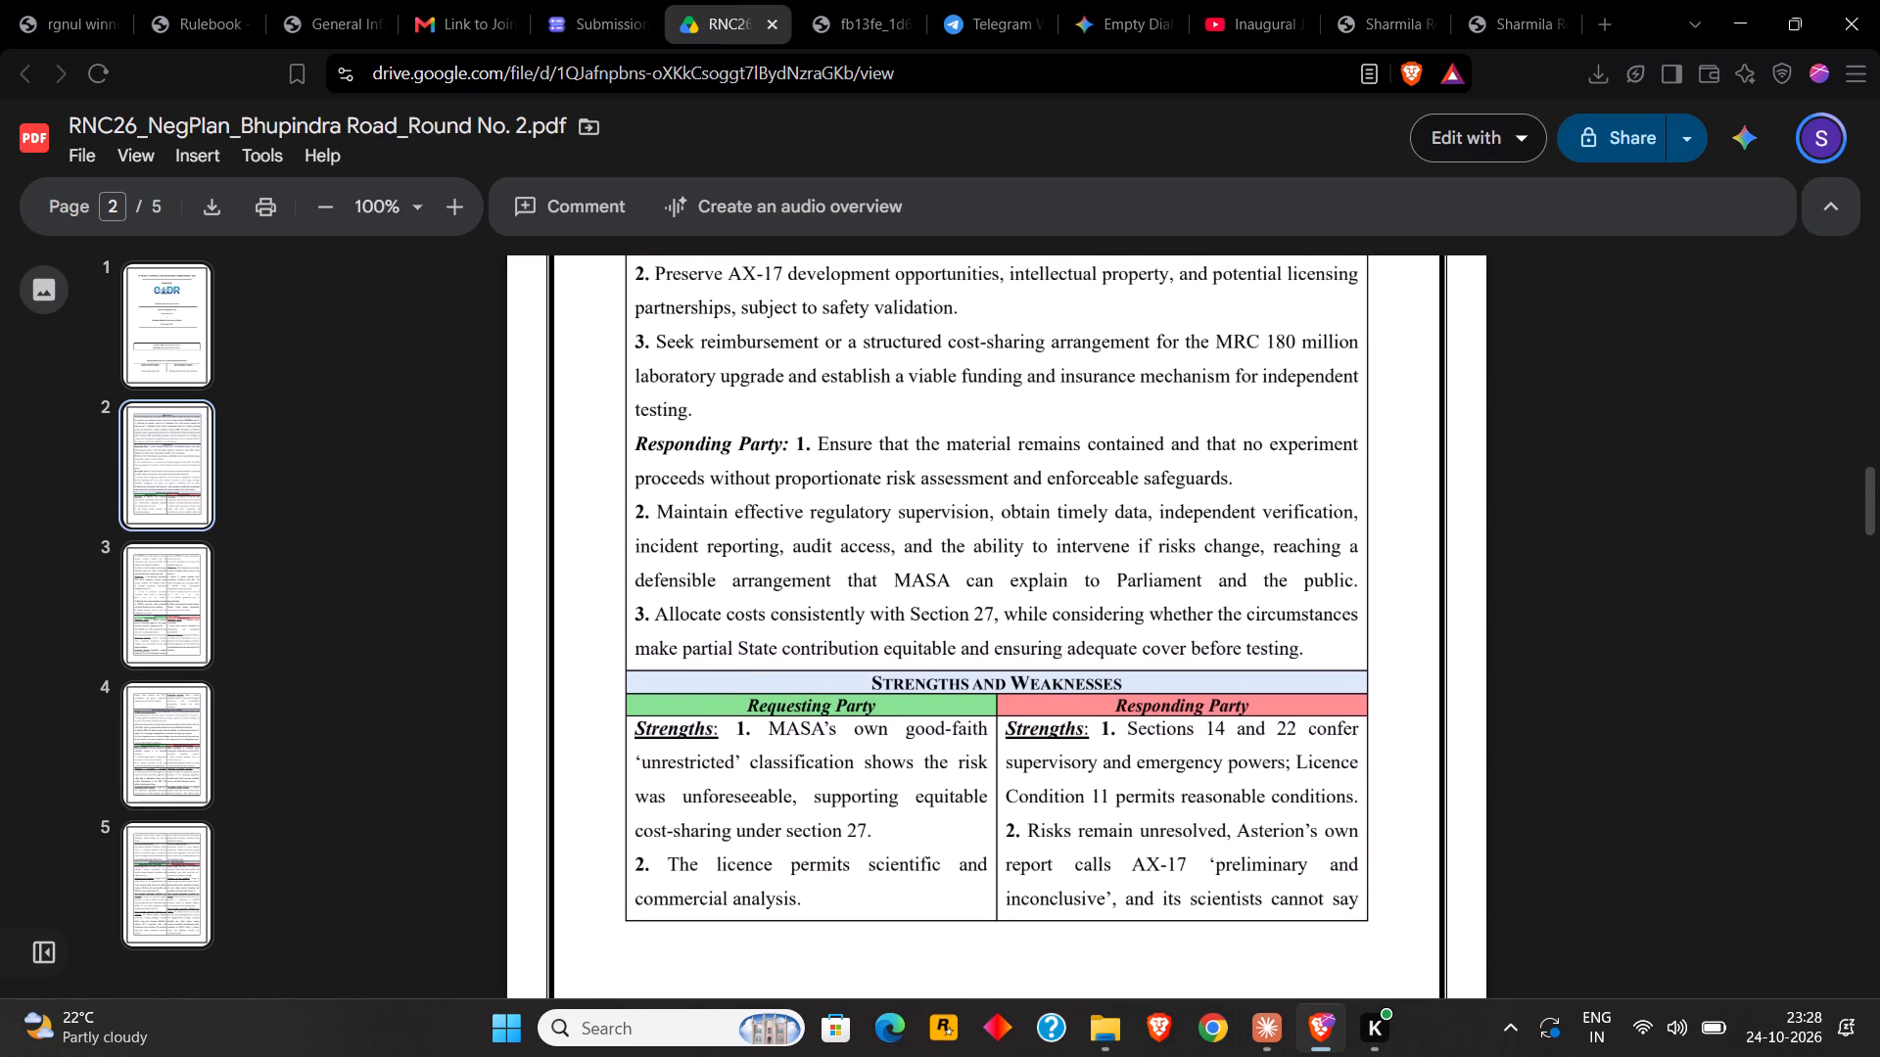
{"action": "scroll", "coordinate": [1069, 530], "scroll_direction": "down", "scroll_amount": 3}
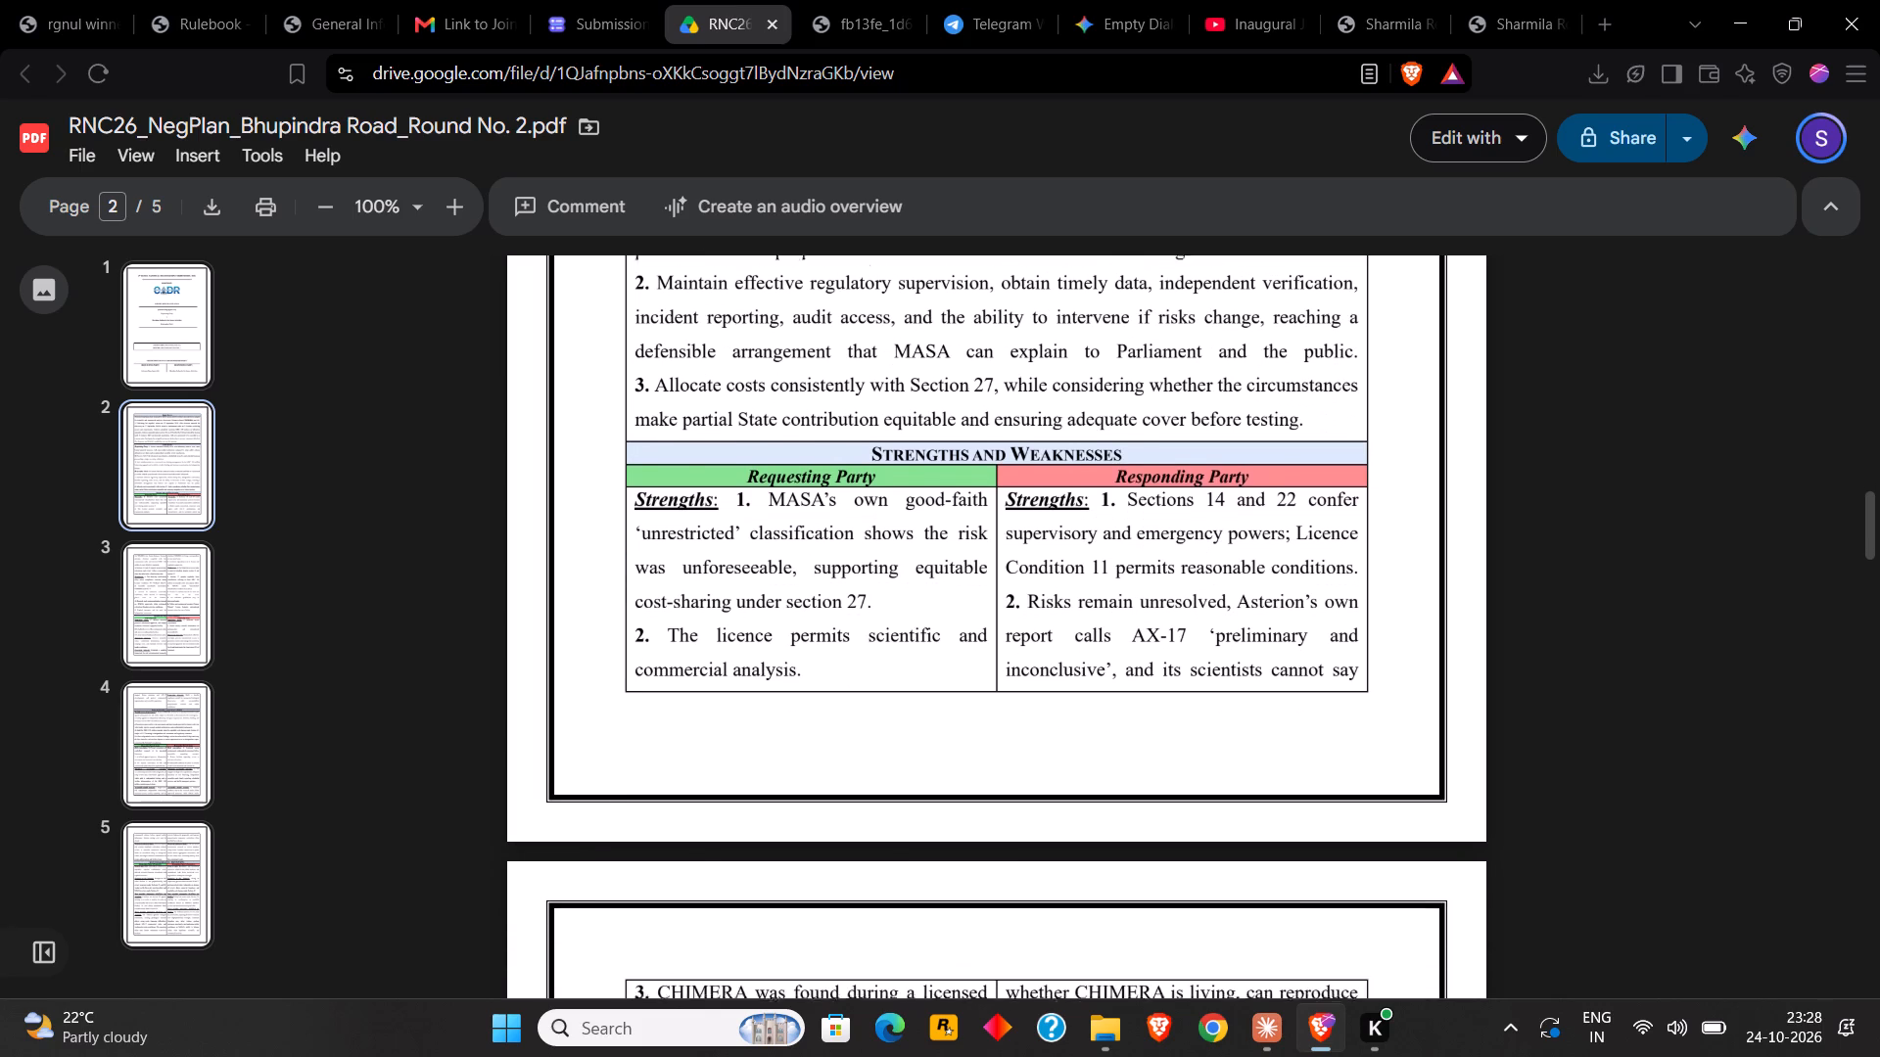
{"action": "scroll", "coordinate": [1069, 530], "scroll_direction": "down", "scroll_amount": 2}
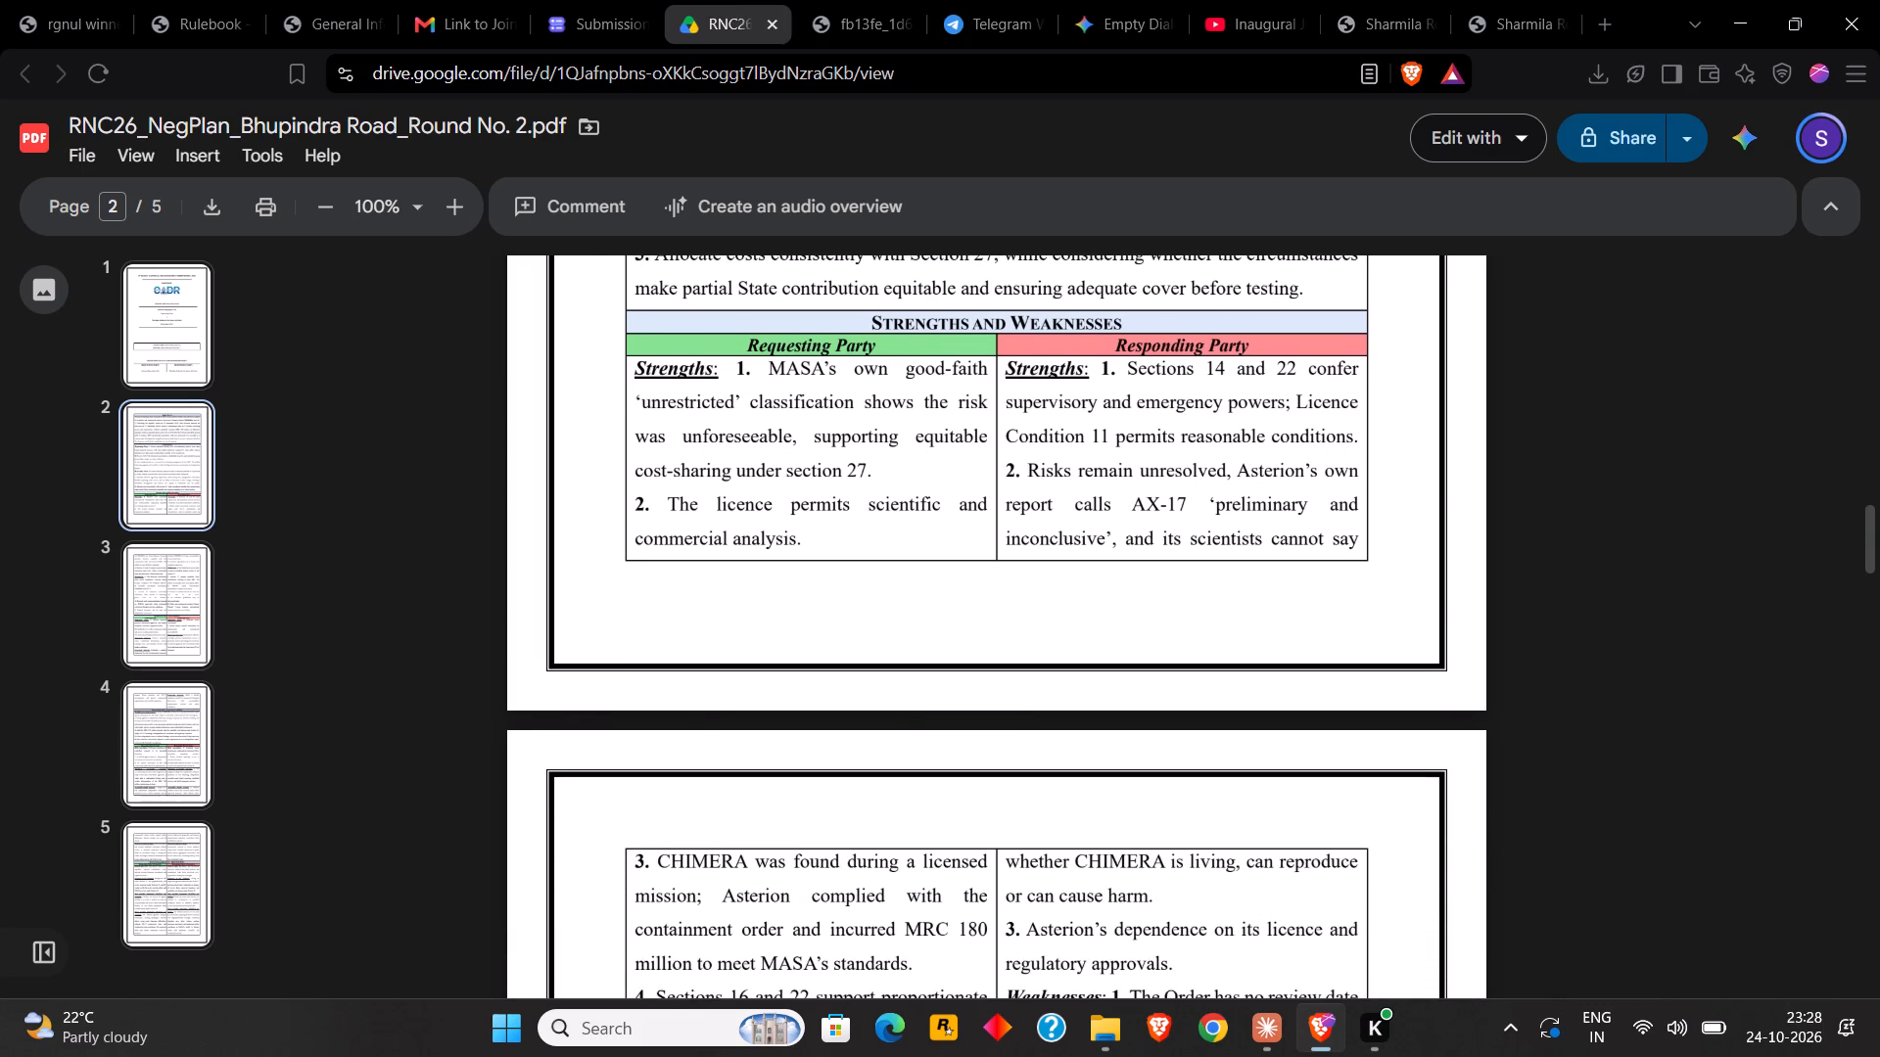
{"action": "scroll", "coordinate": [1069, 530], "scroll_direction": "down", "scroll_amount": 2}
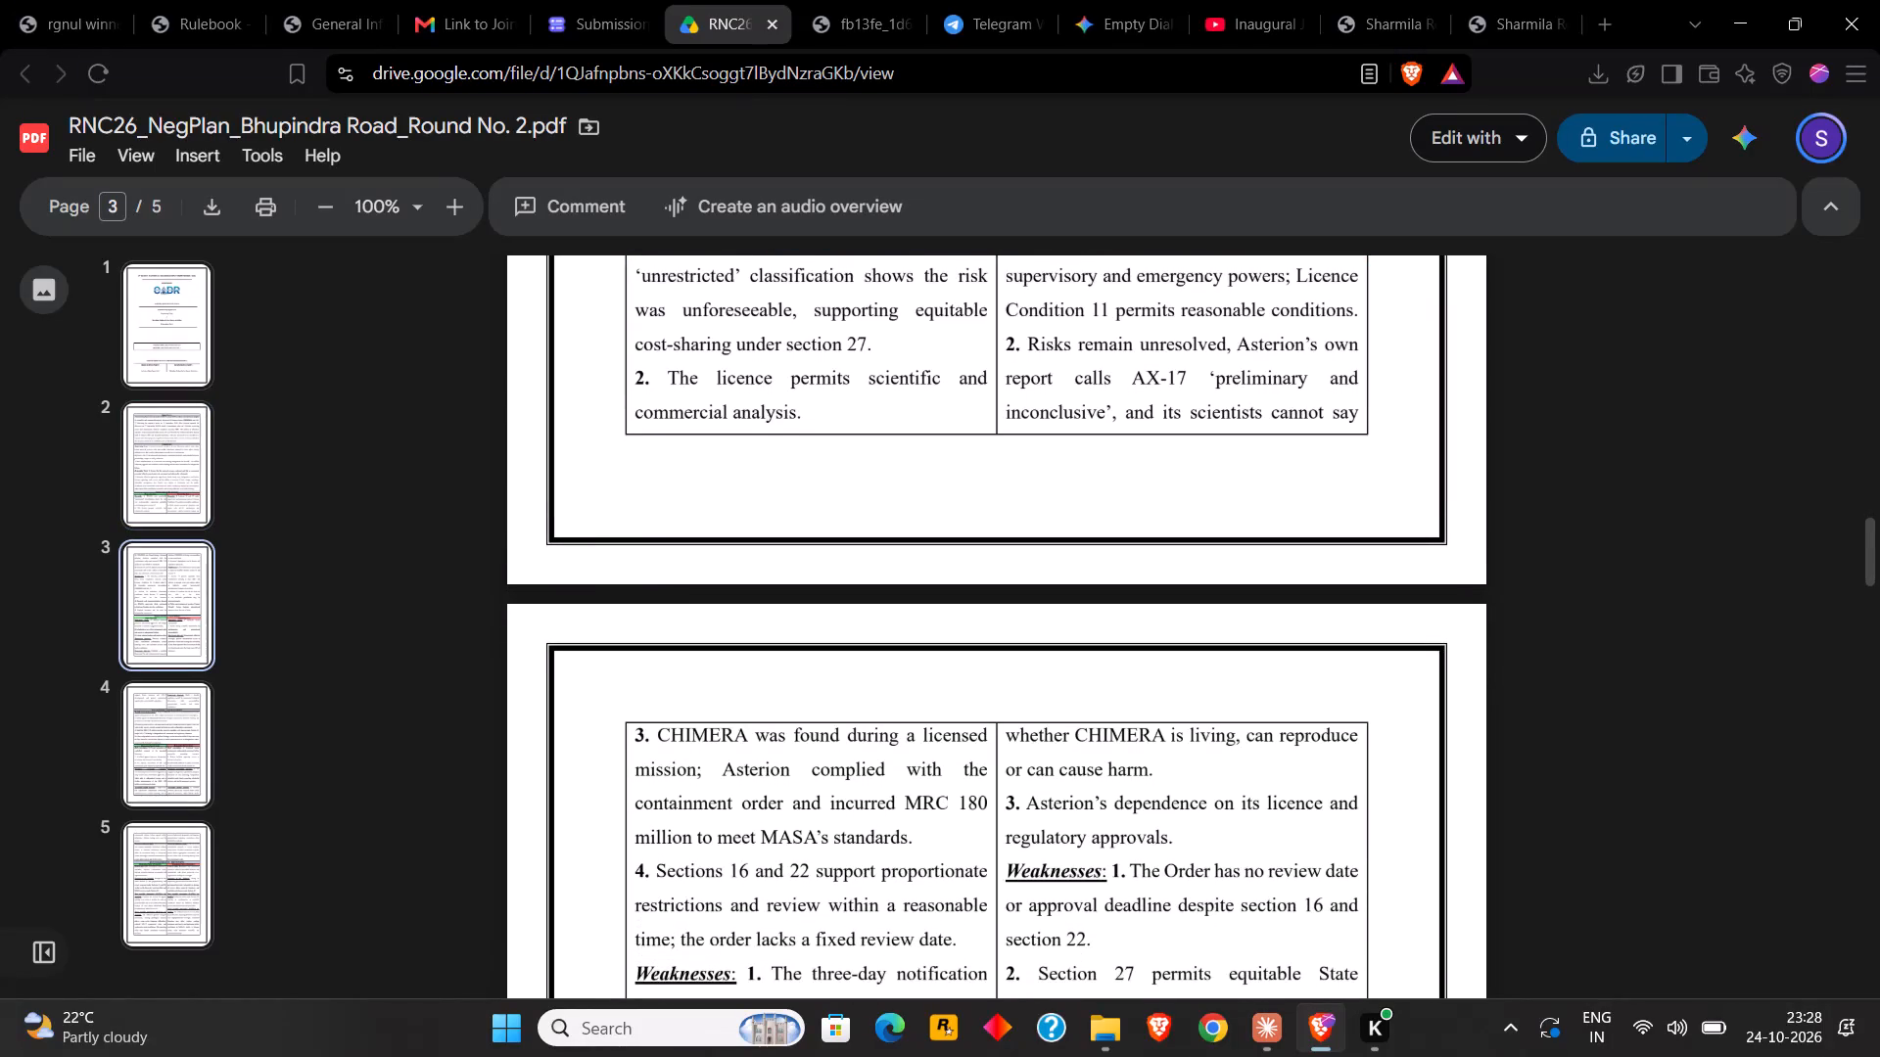
{"action": "scroll", "coordinate": [1069, 530], "scroll_direction": "down", "scroll_amount": 2}
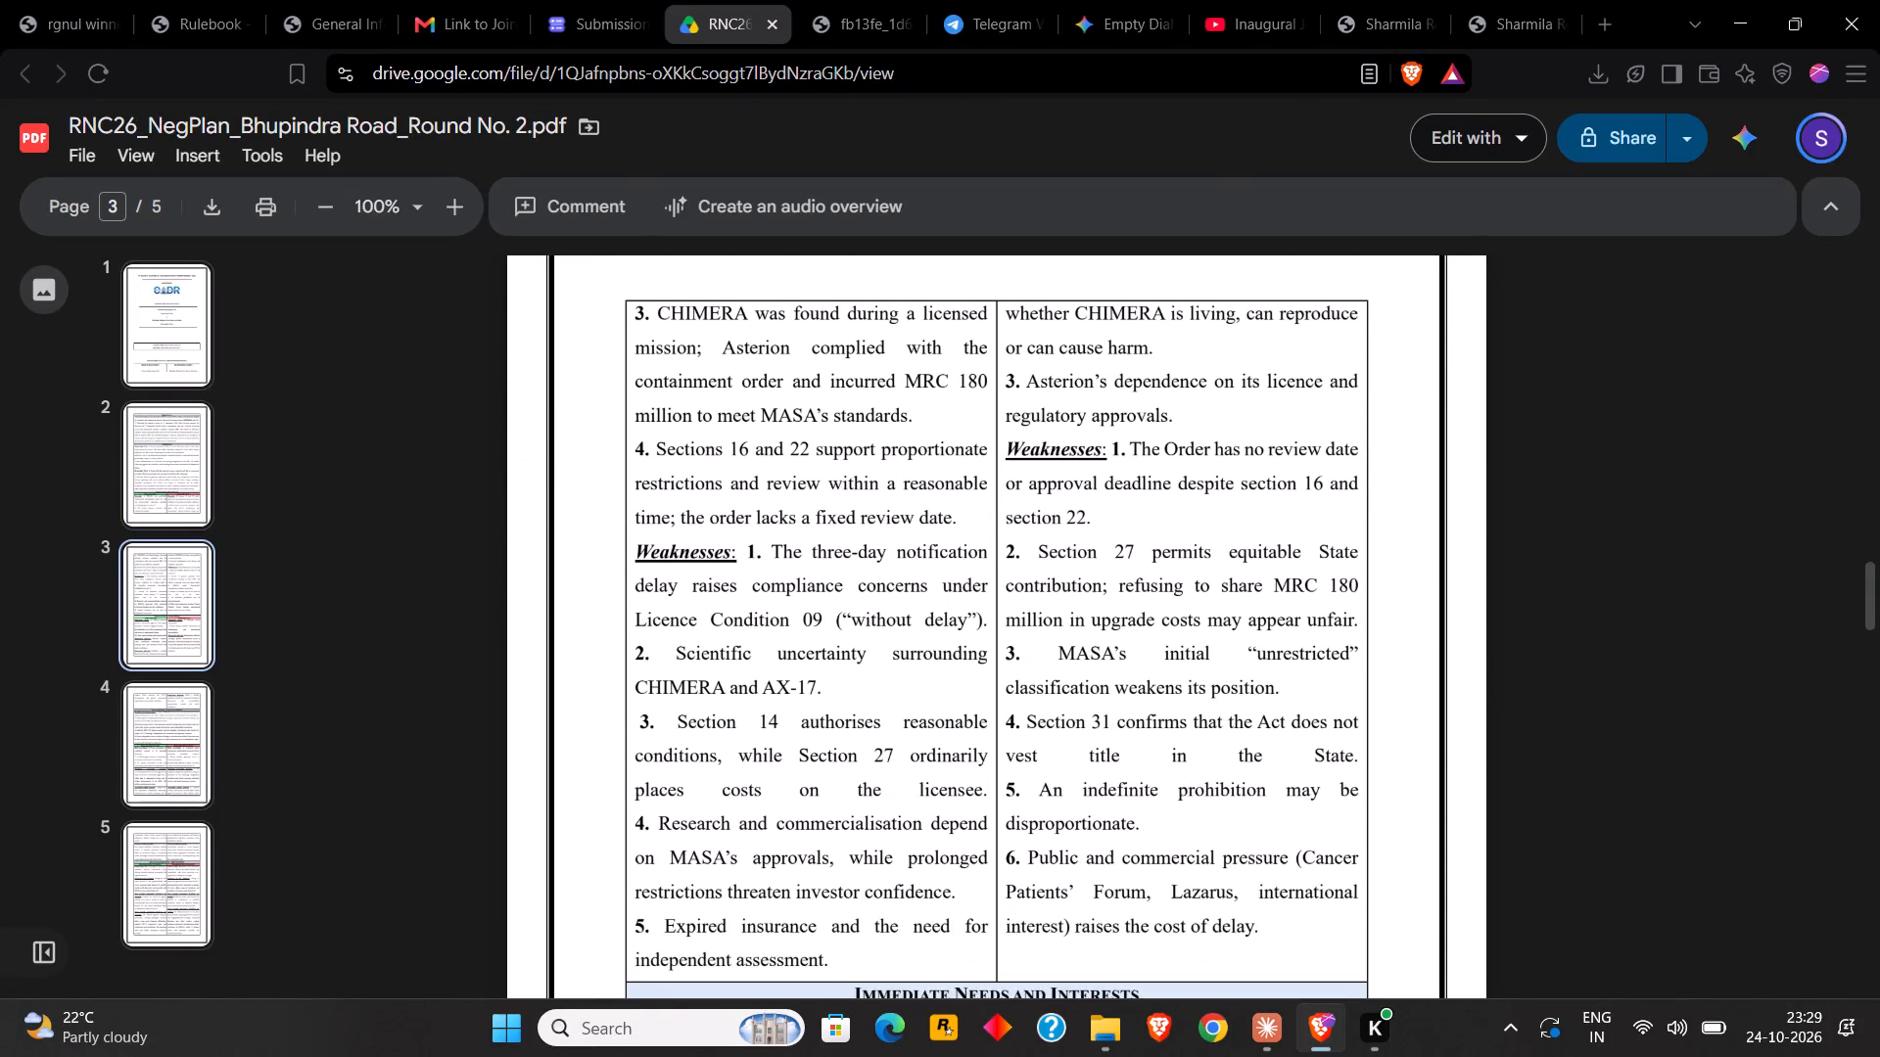
{"action": "scroll", "coordinate": [1069, 530], "scroll_direction": "down", "scroll_amount": 2}
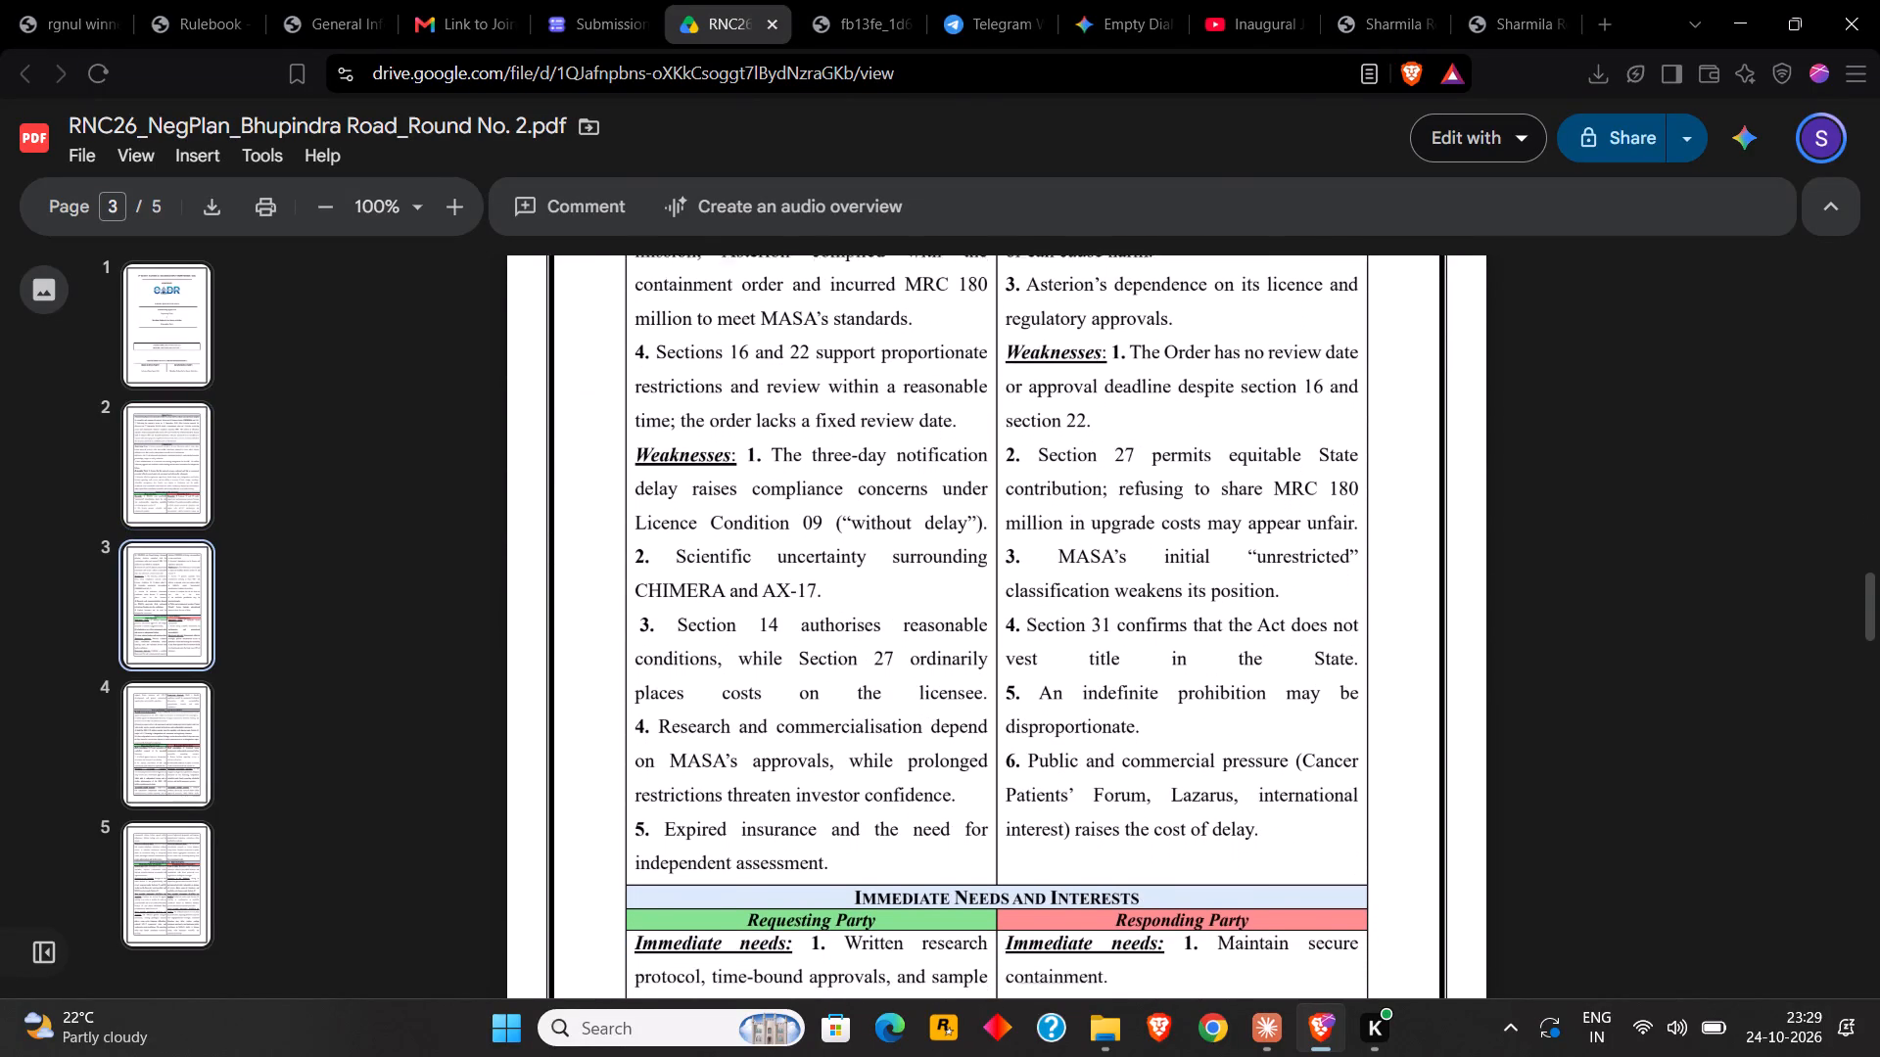
Review the Immediate Needs and Interests table for the requesting and responding parties, continuing onto page 4.
{"action": "scroll", "coordinate": [1069, 530], "scroll_direction": "down", "scroll_amount": 3}
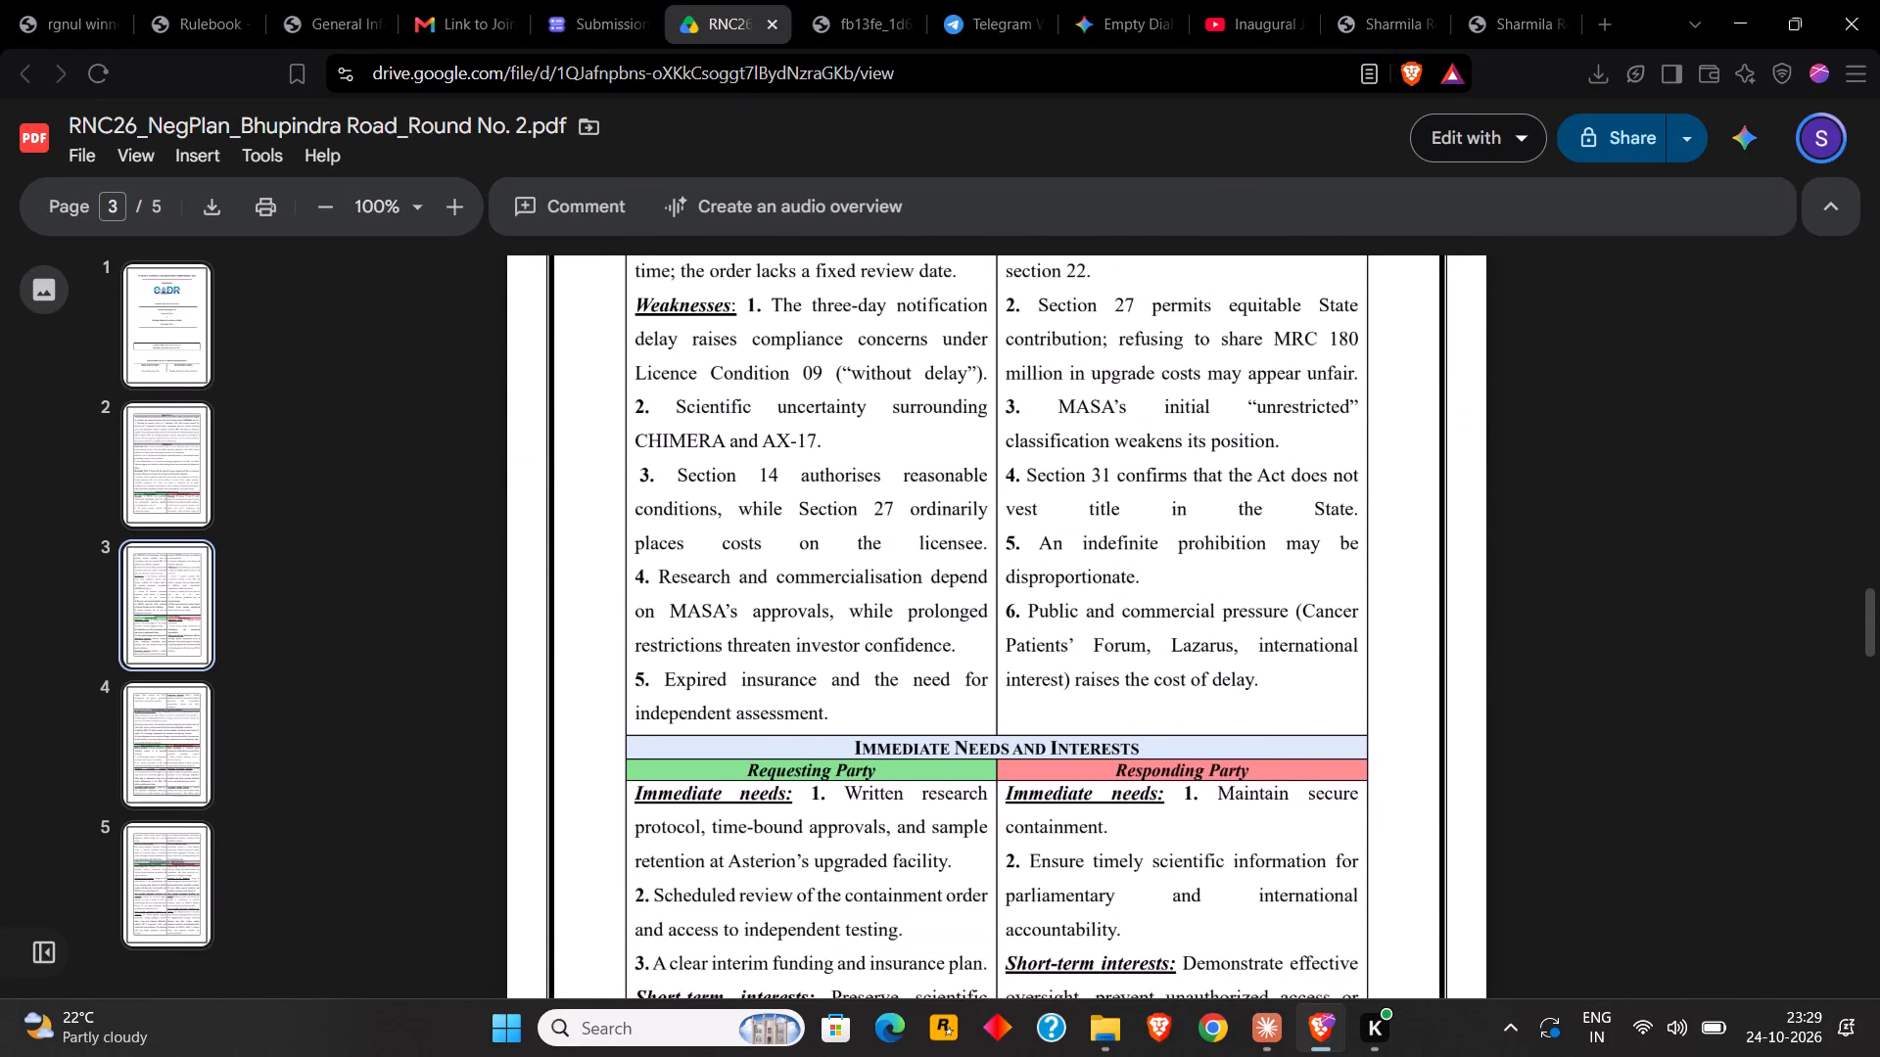
{"action": "scroll", "coordinate": [1069, 530], "scroll_direction": "down", "scroll_amount": 2}
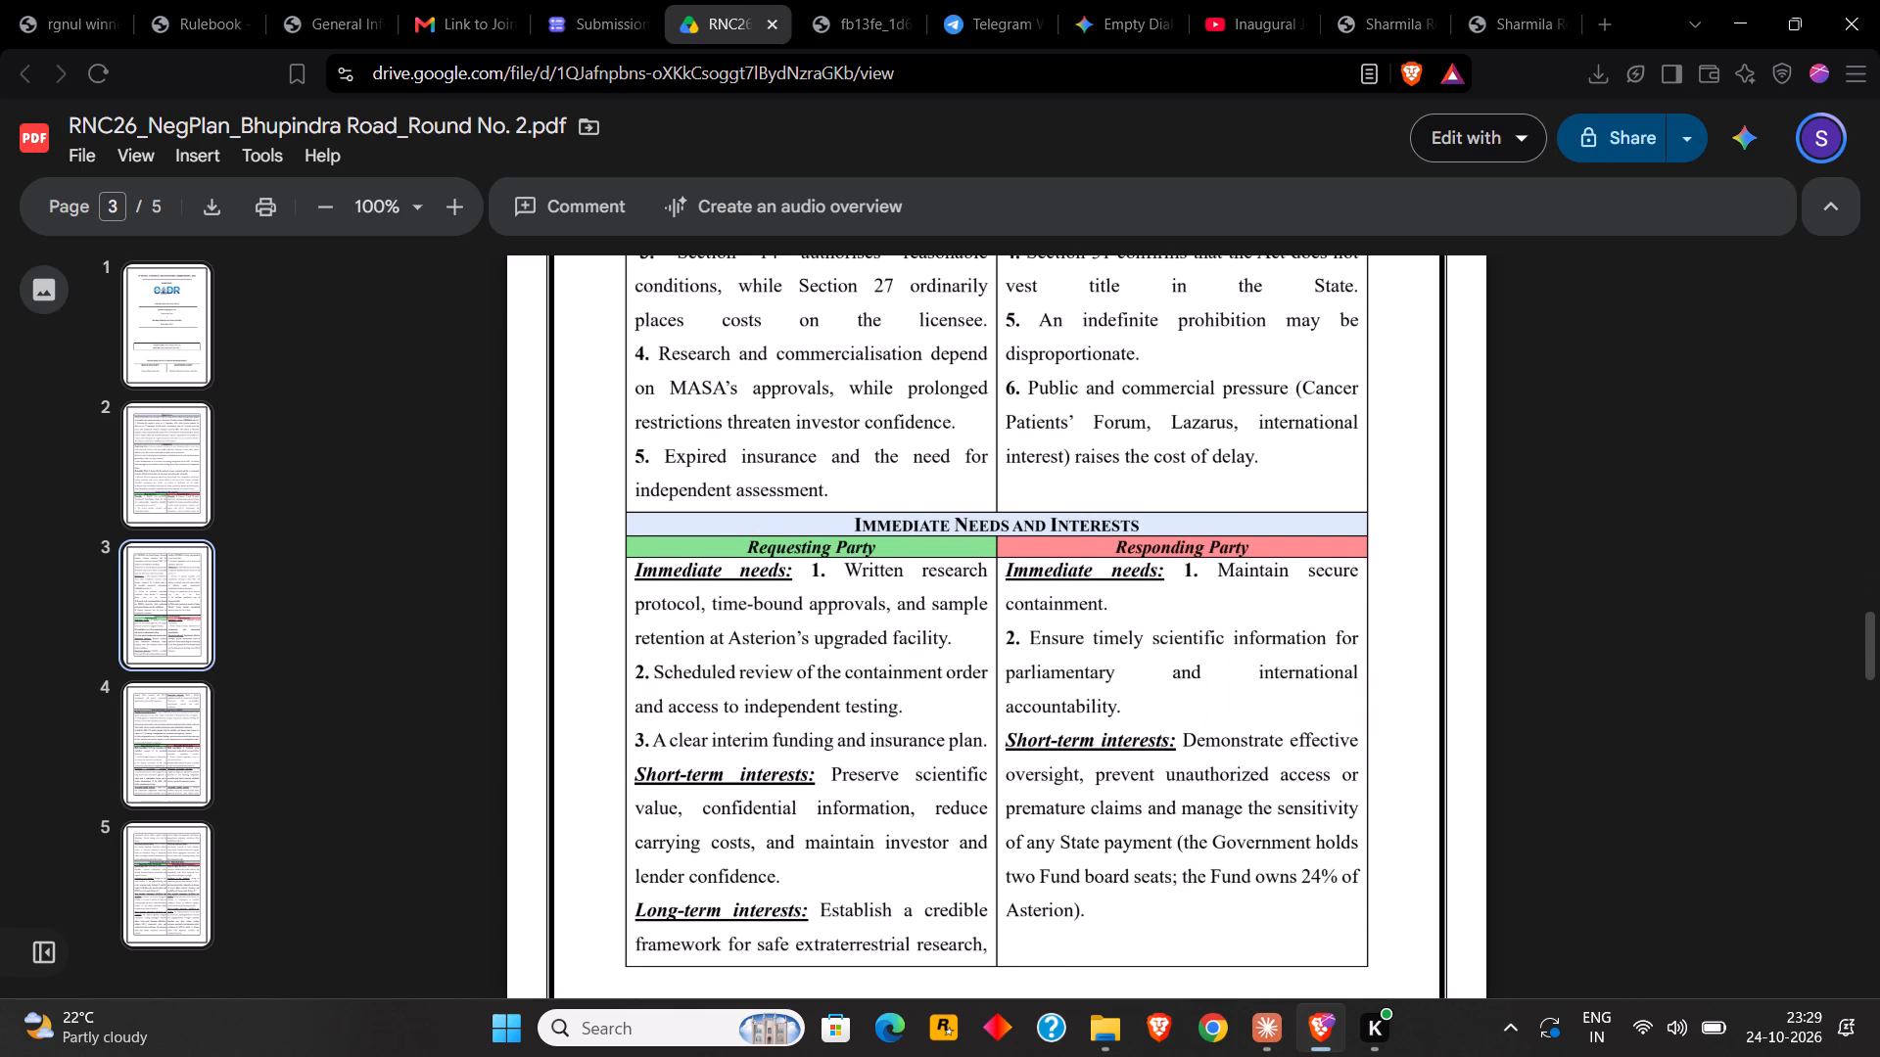
{"action": "scroll", "coordinate": [960, 556], "scroll_direction": "down", "scroll_amount": 2}
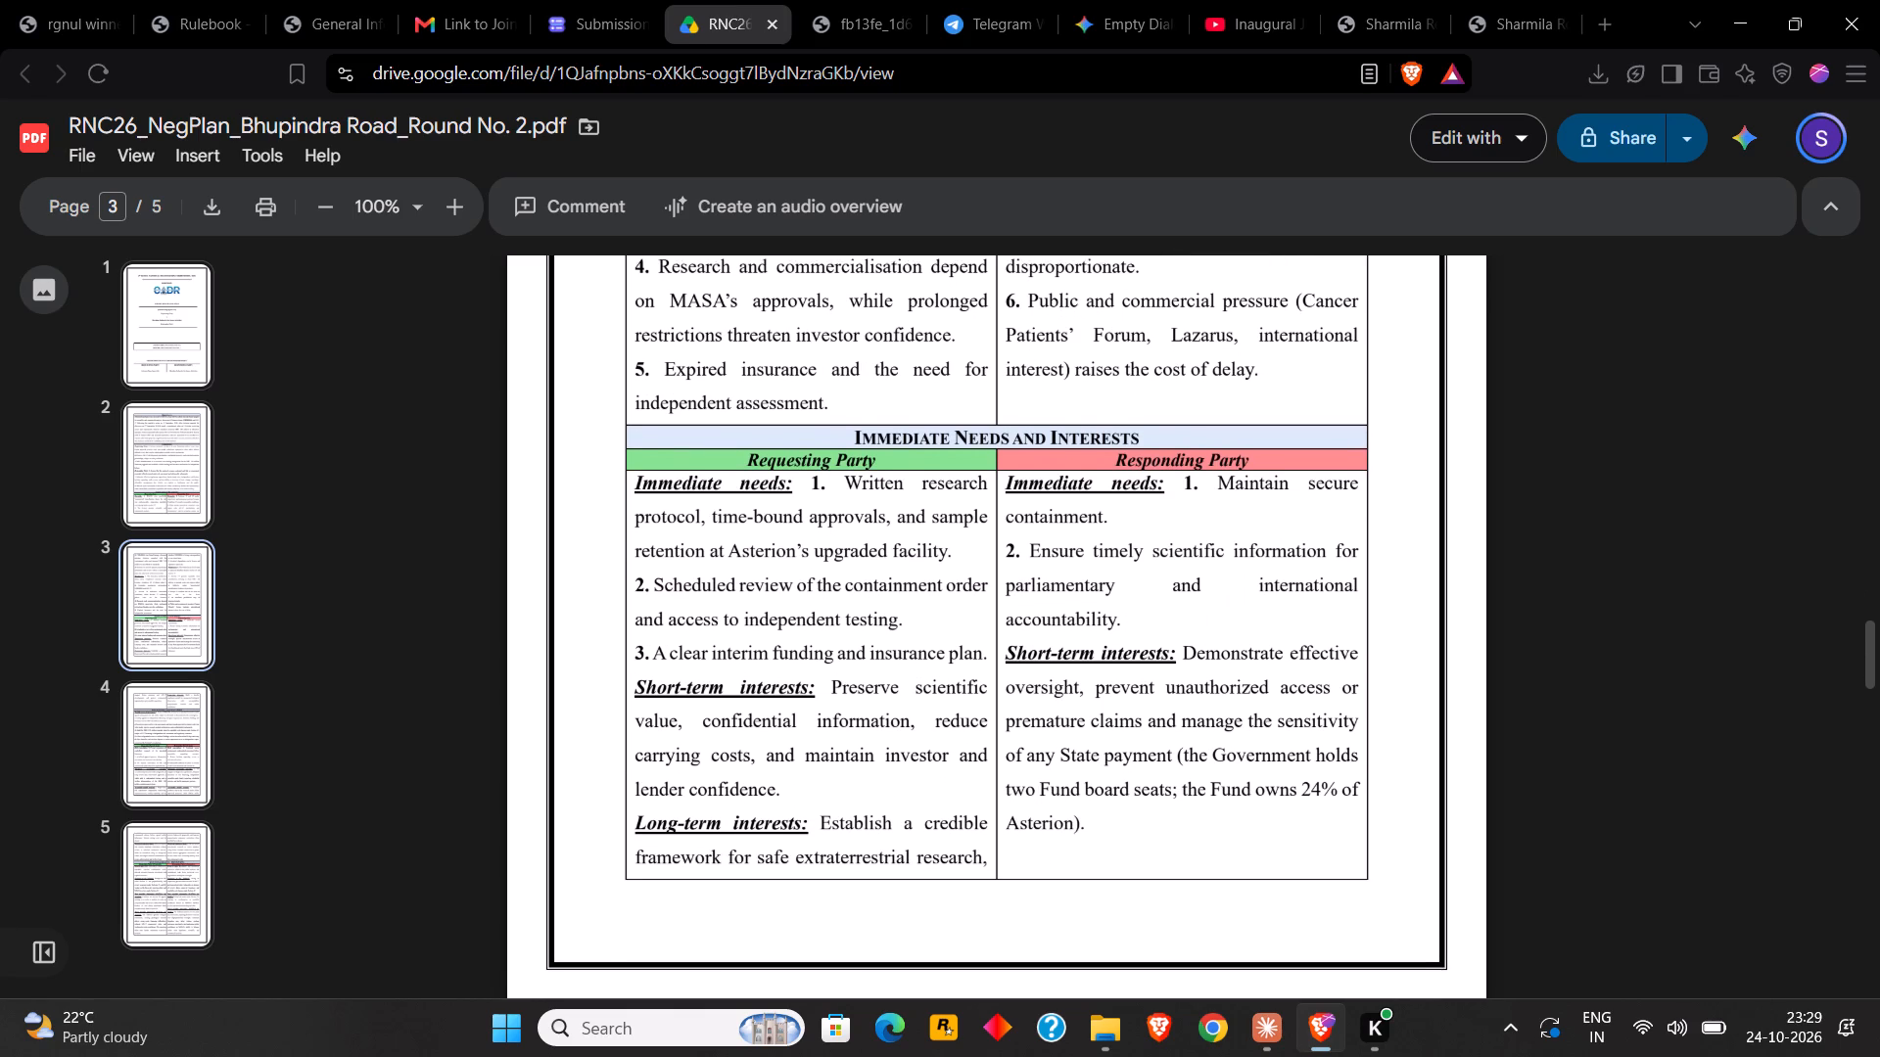
{"action": "scroll", "coordinate": [960, 556], "scroll_direction": "down", "scroll_amount": 2}
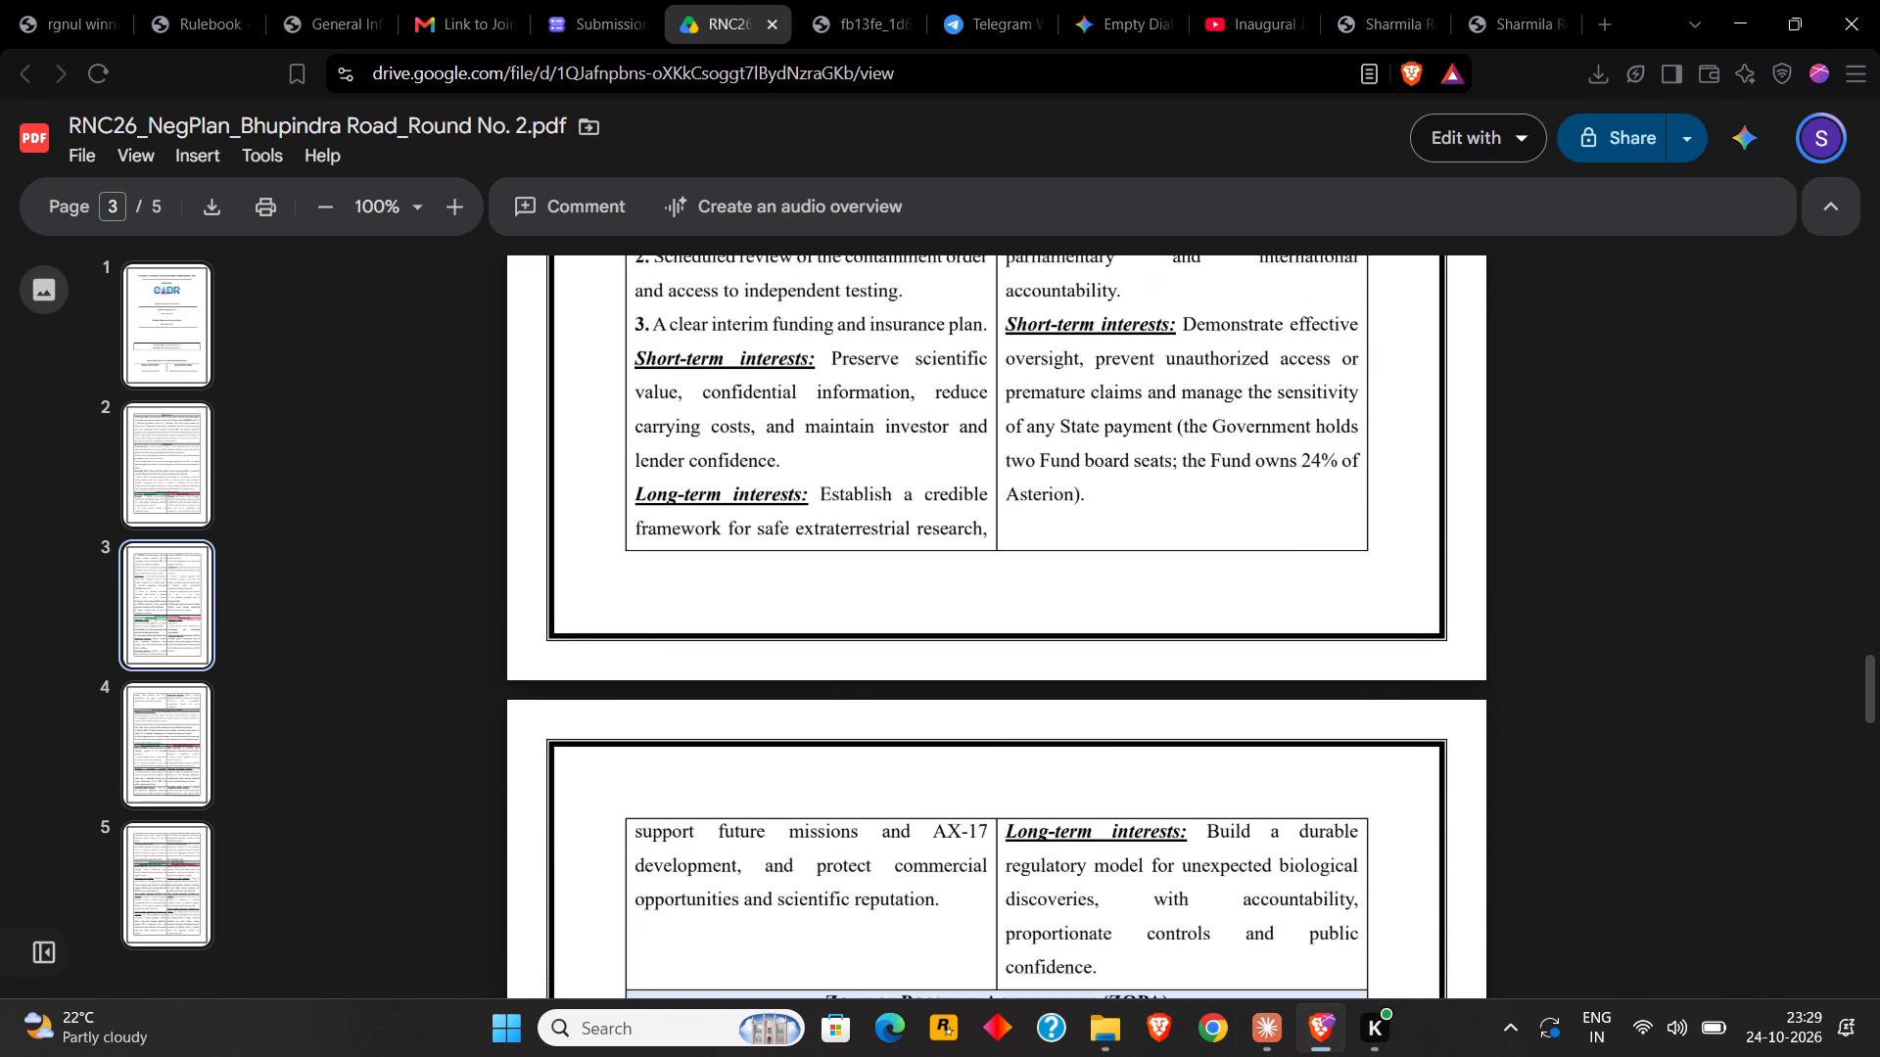
Examine the Zone of Possible Agreements section and both parties' goals, from high expectation to acceptable middle ground.
{"action": "scroll", "coordinate": [960, 556], "scroll_direction": "down", "scroll_amount": 3}
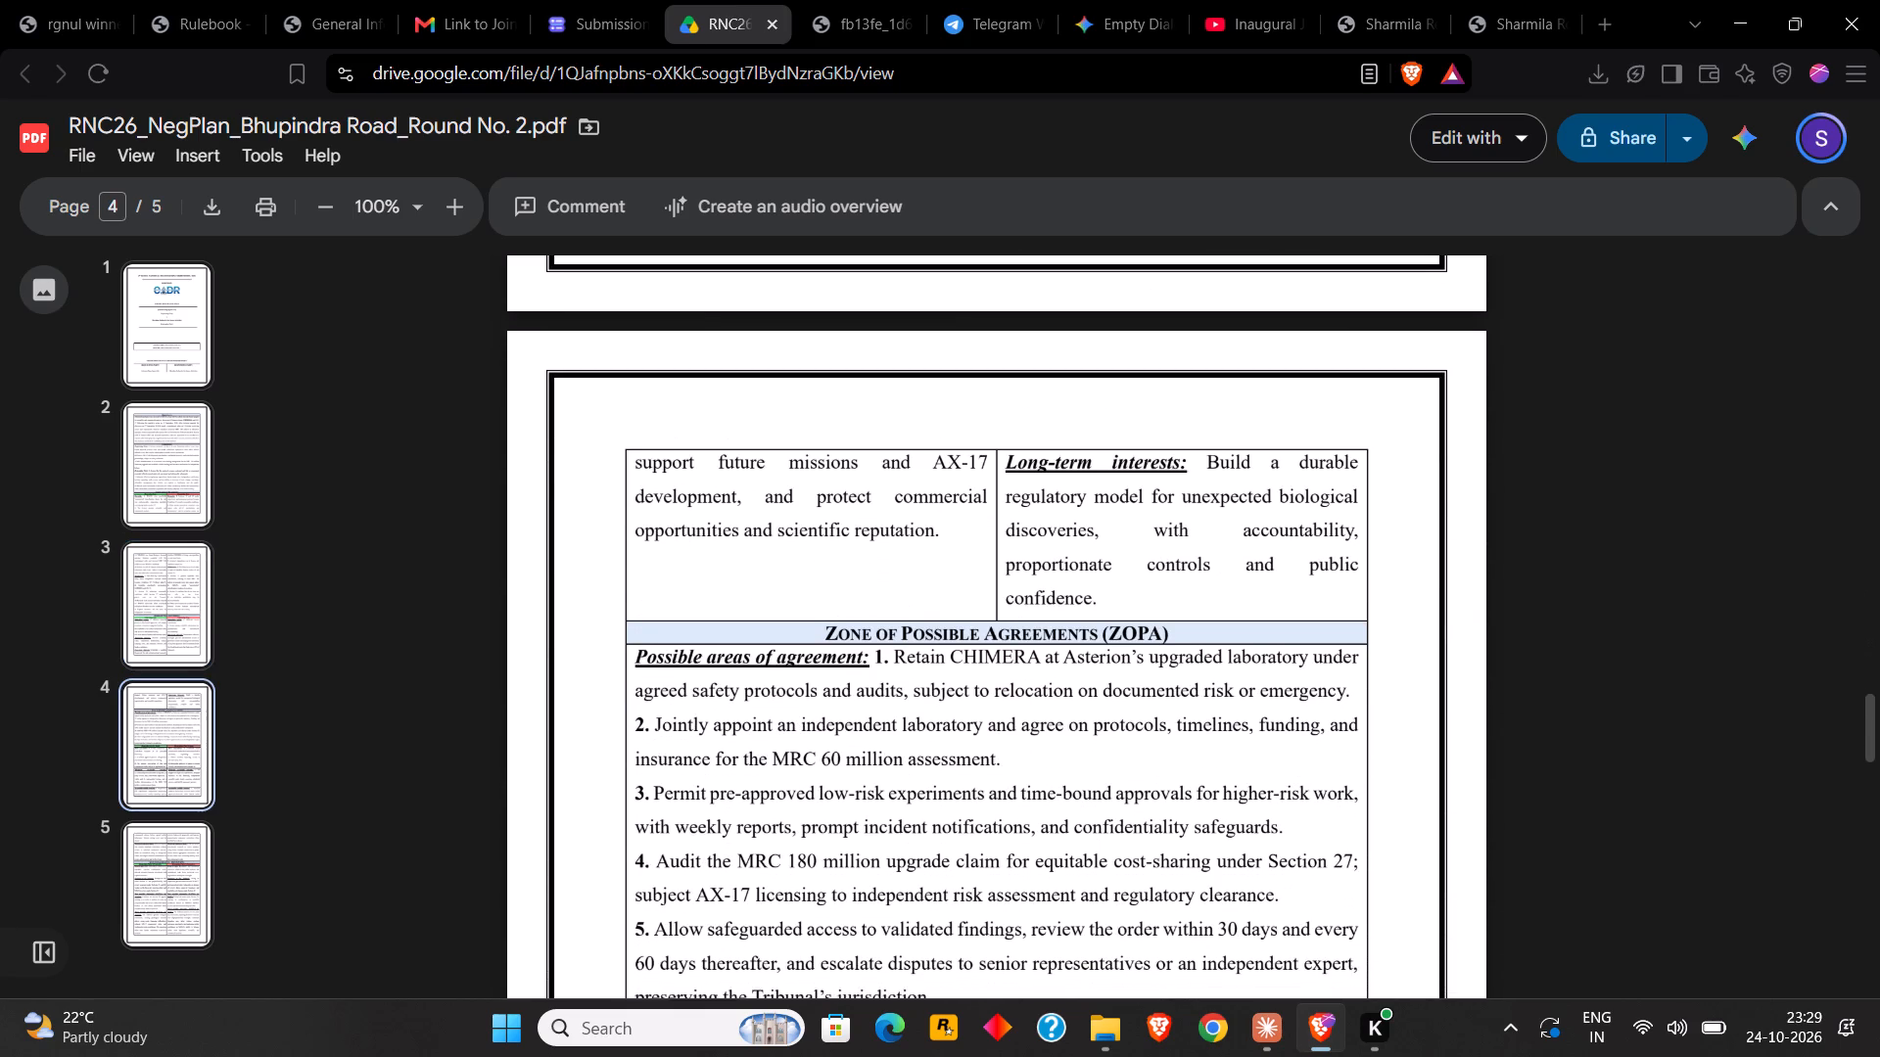
{"action": "scroll", "coordinate": [960, 556], "scroll_direction": "down", "scroll_amount": 2}
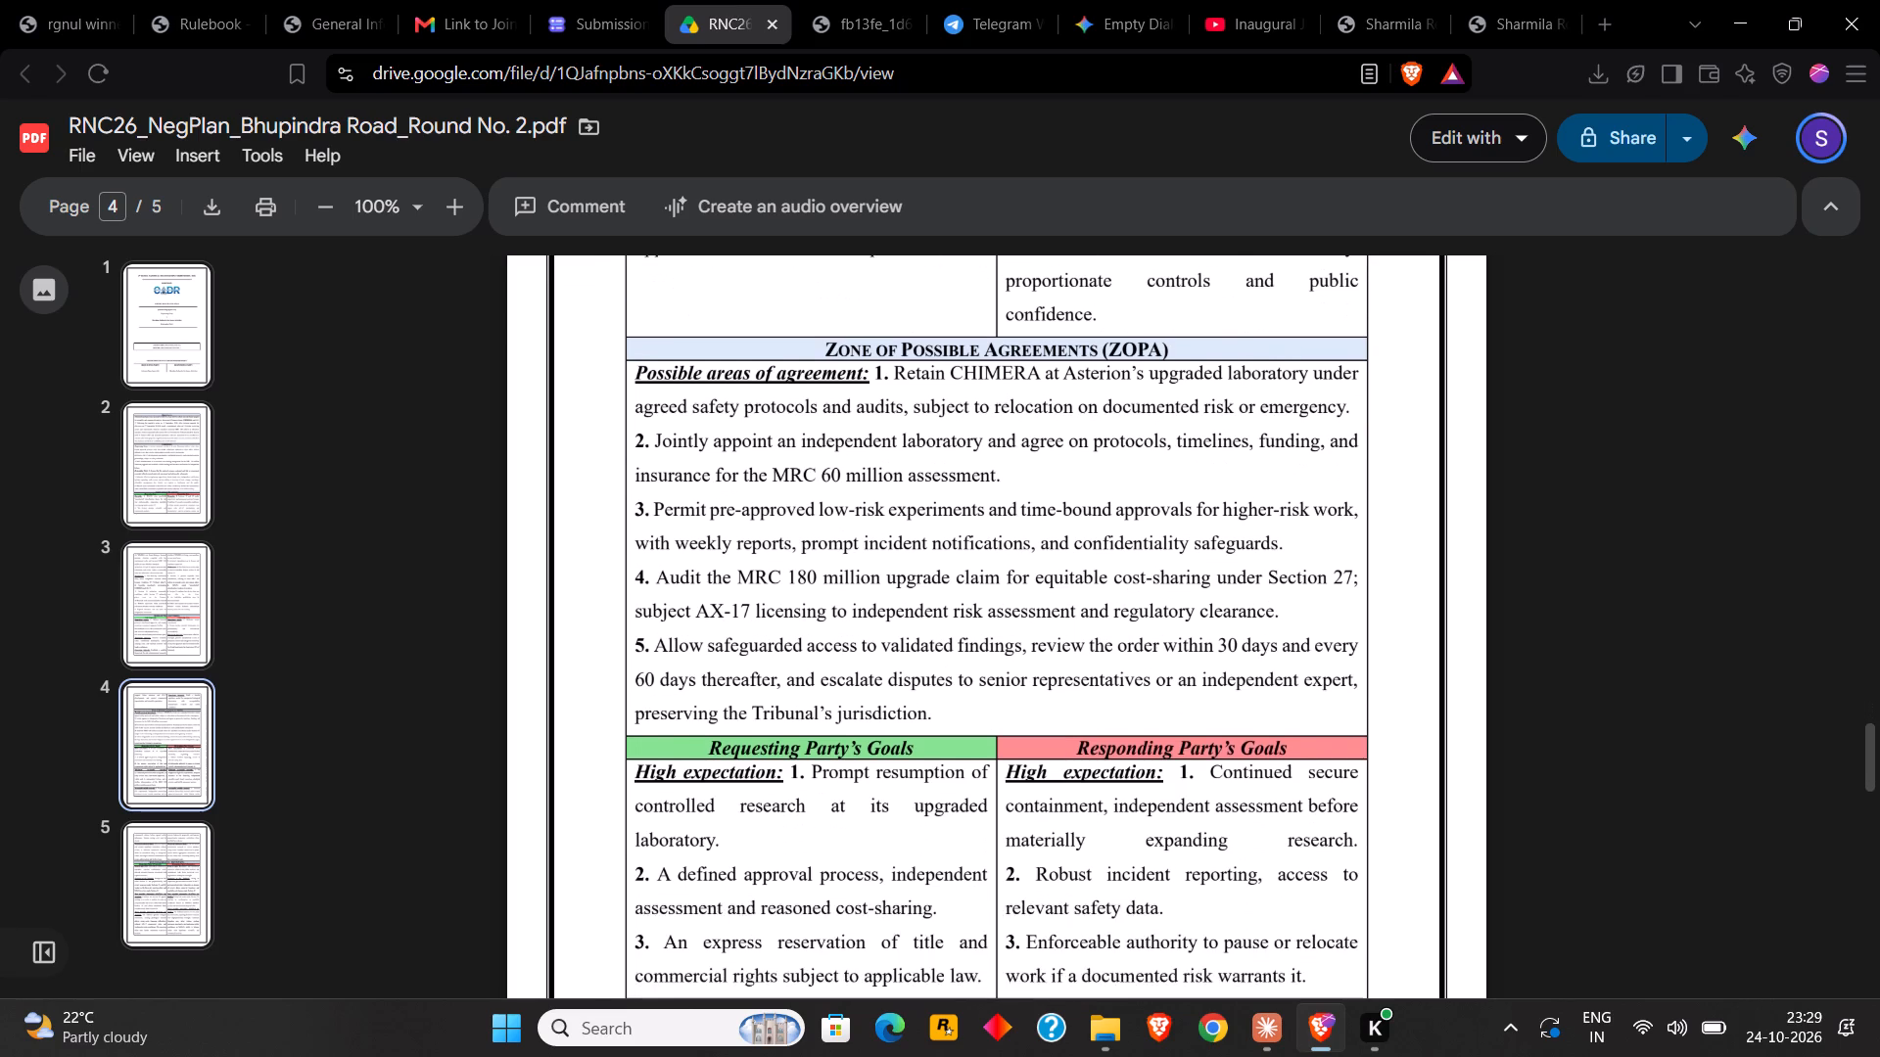
{"action": "scroll", "coordinate": [960, 556], "scroll_direction": "down", "scroll_amount": 3}
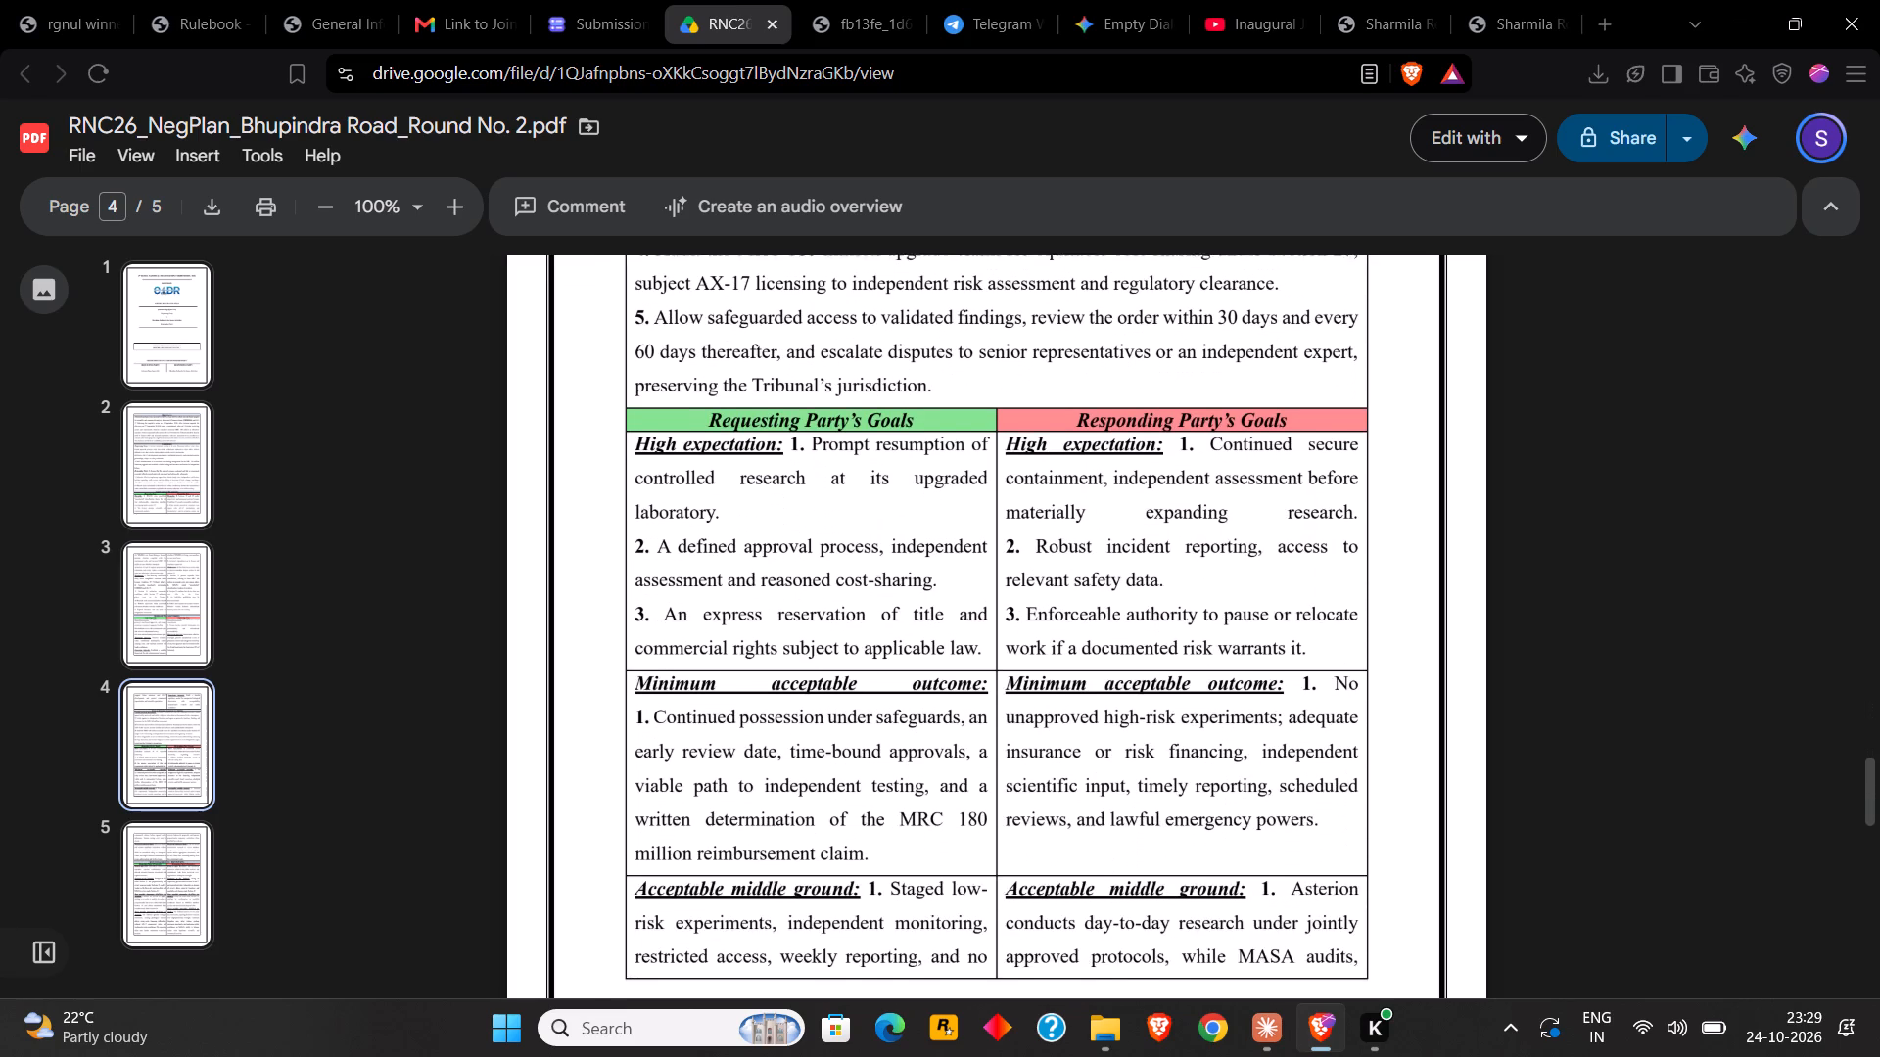
{"action": "scroll", "coordinate": [960, 556], "scroll_direction": "down", "scroll_amount": 1}
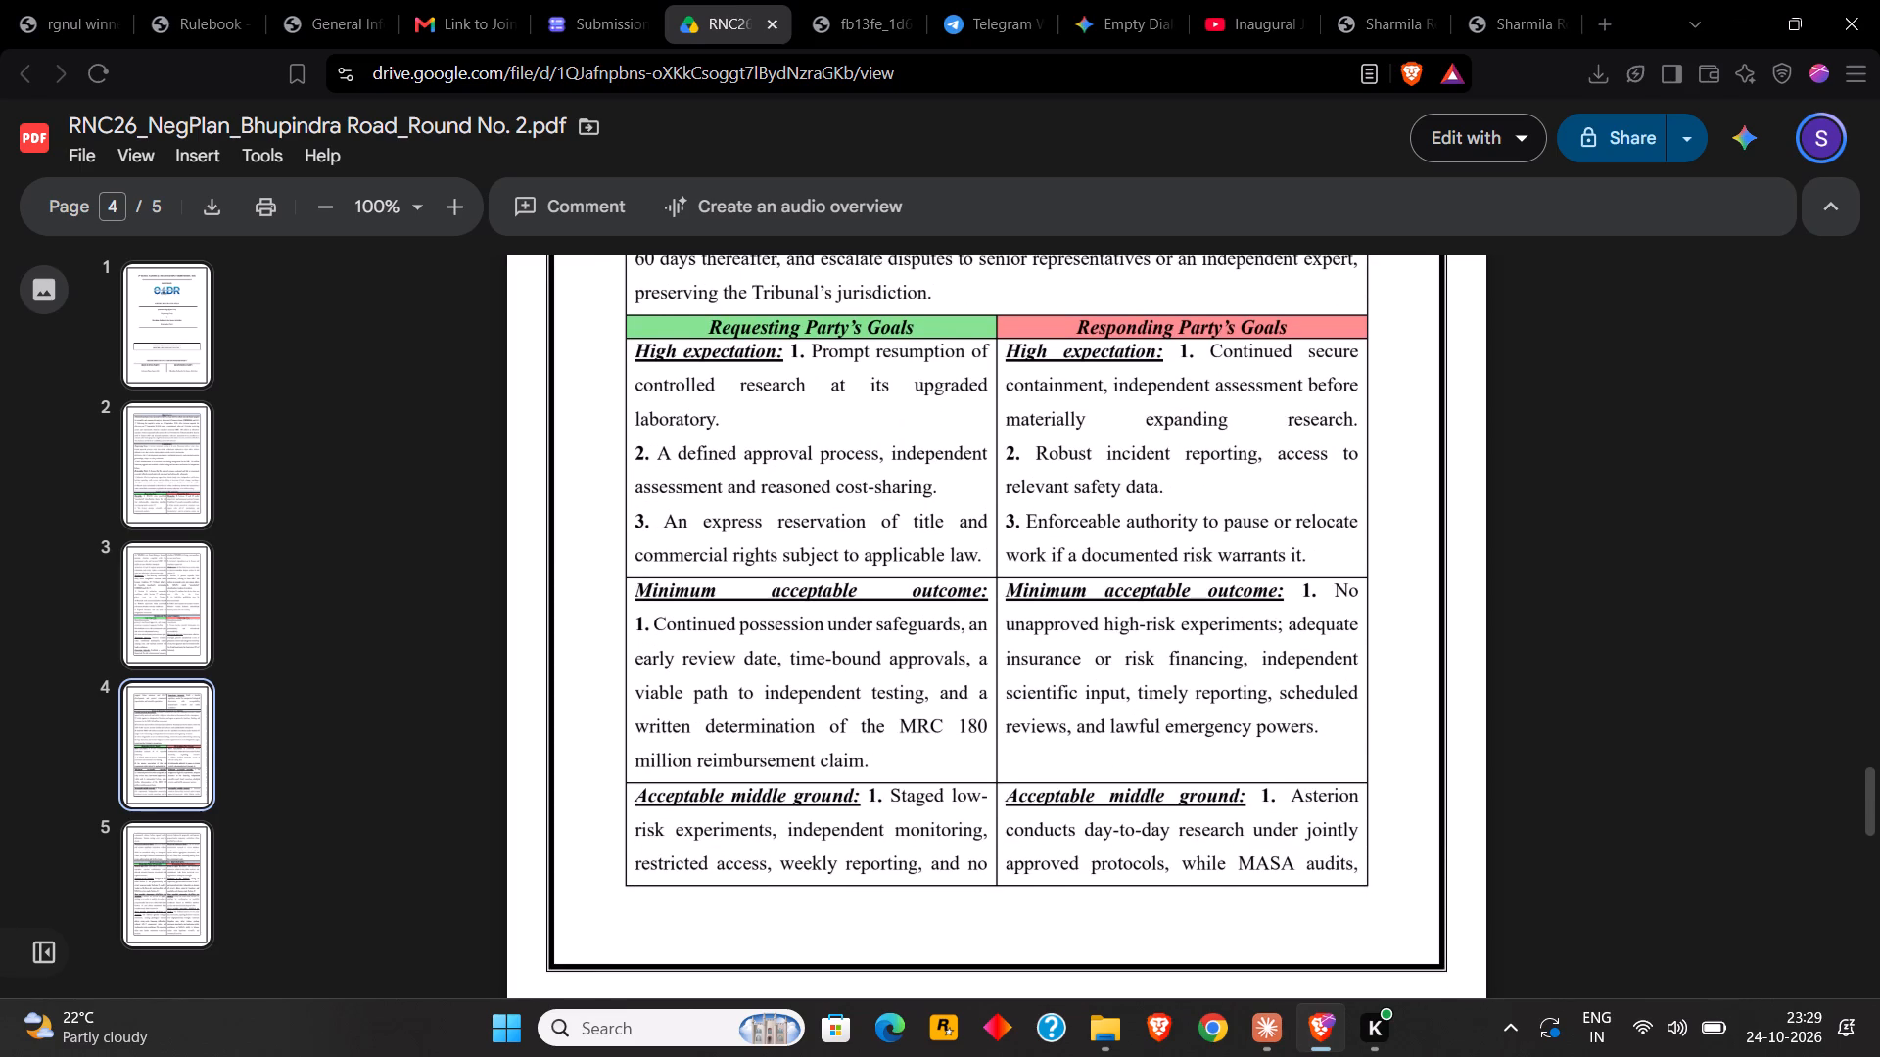
{"action": "scroll", "coordinate": [892, 595], "scroll_direction": "down", "scroll_amount": 1}
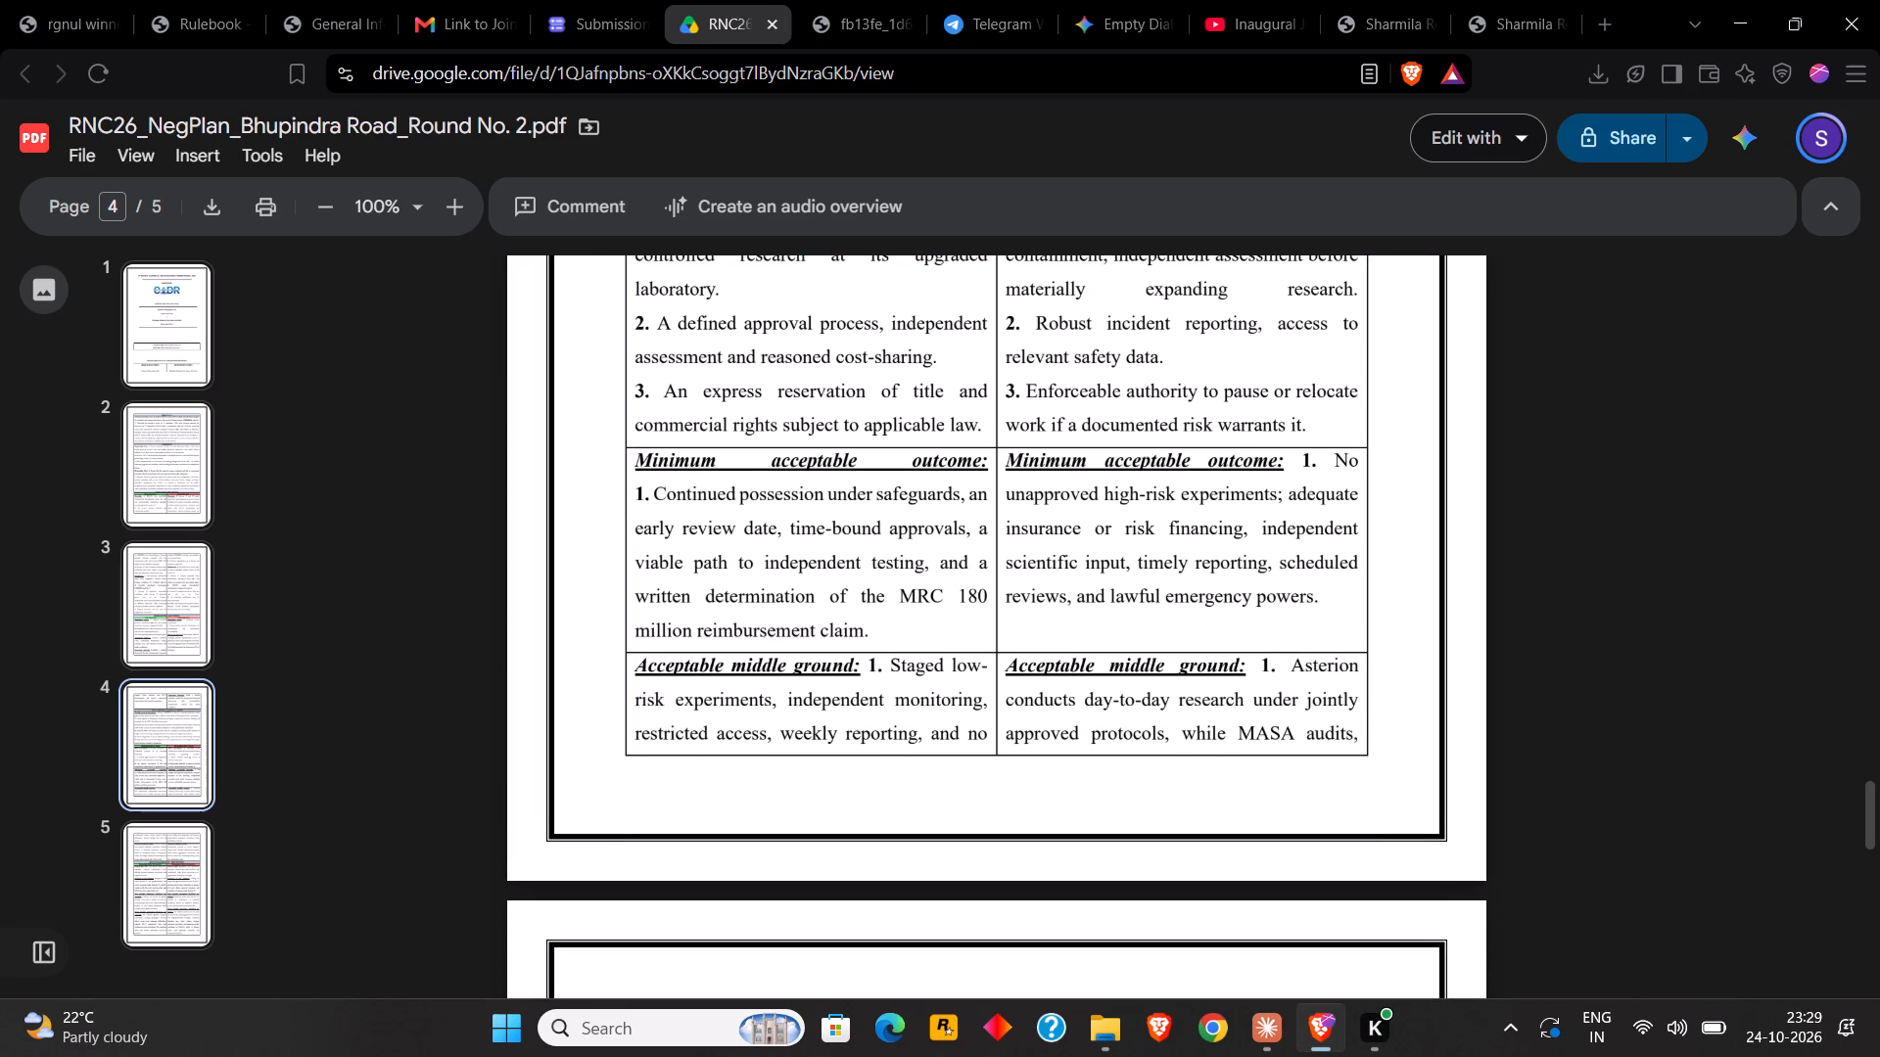
{"action": "scroll", "coordinate": [892, 595], "scroll_direction": "down", "scroll_amount": 2}
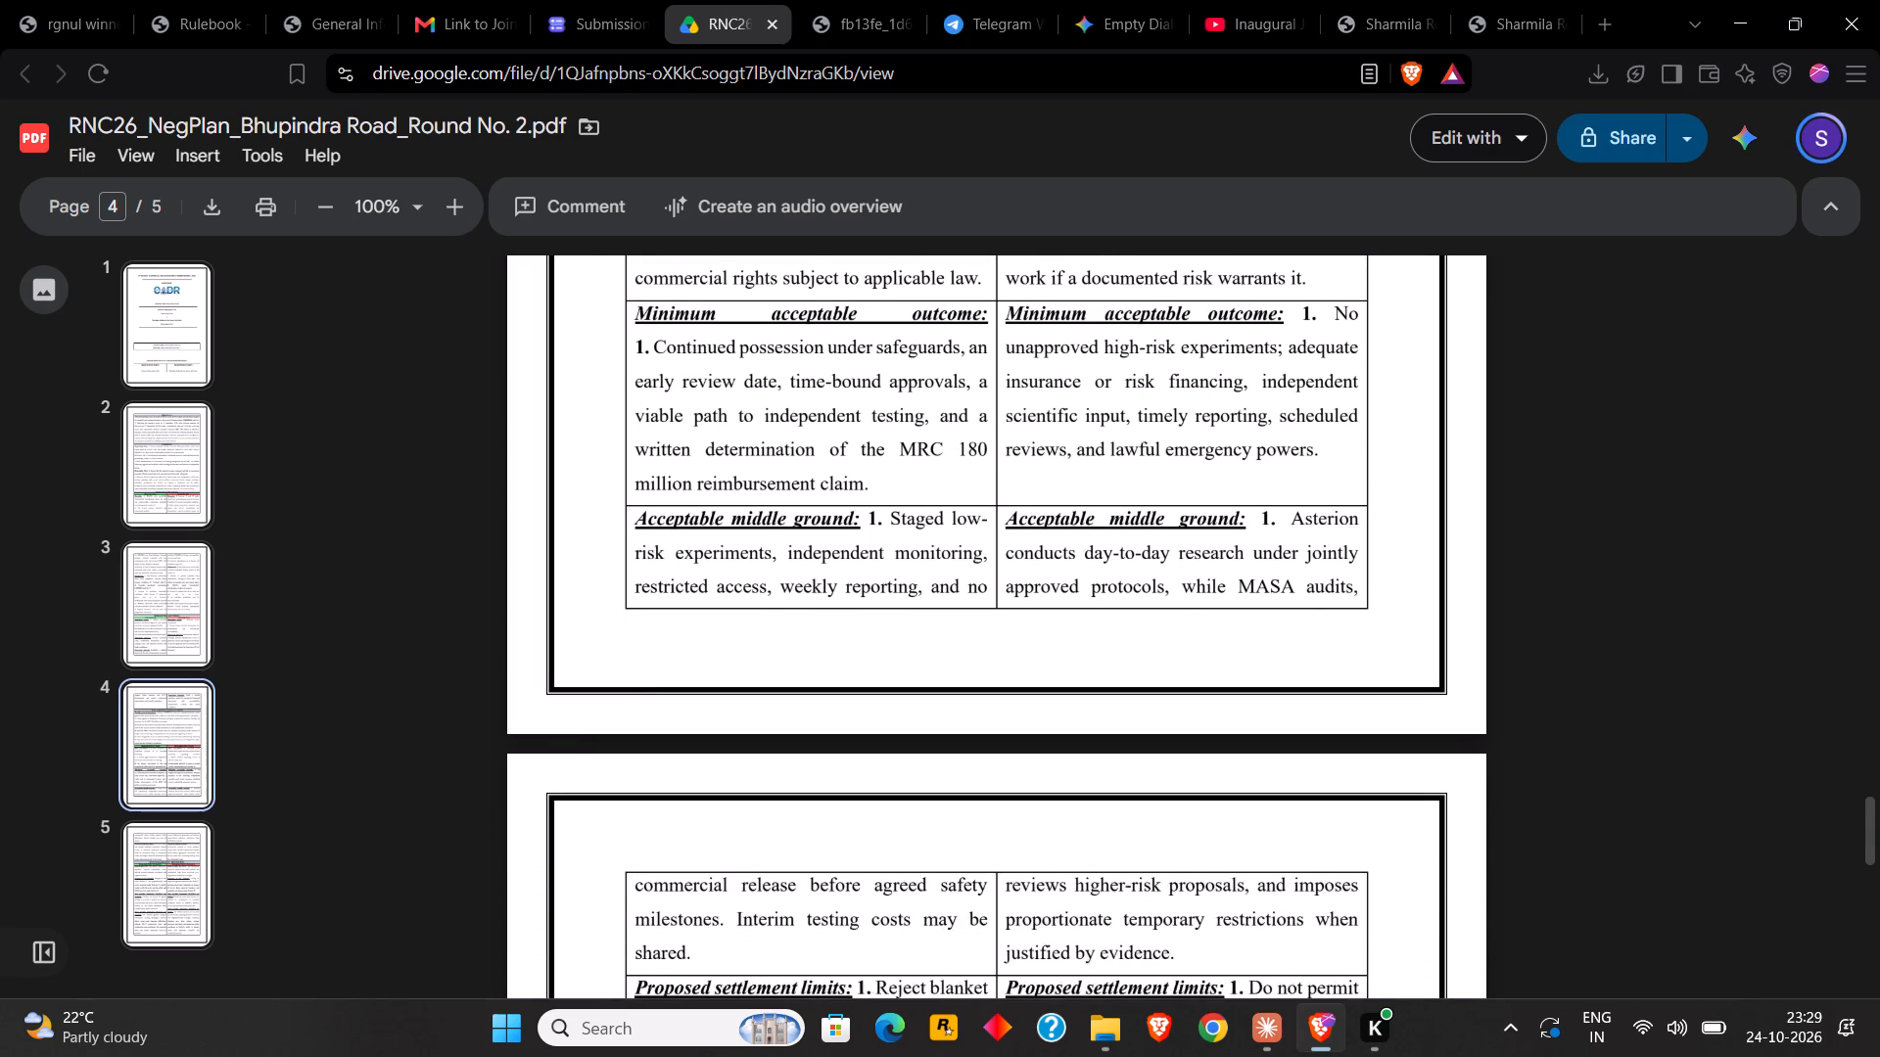
{"action": "scroll", "coordinate": [892, 595], "scroll_direction": "down", "scroll_amount": 2}
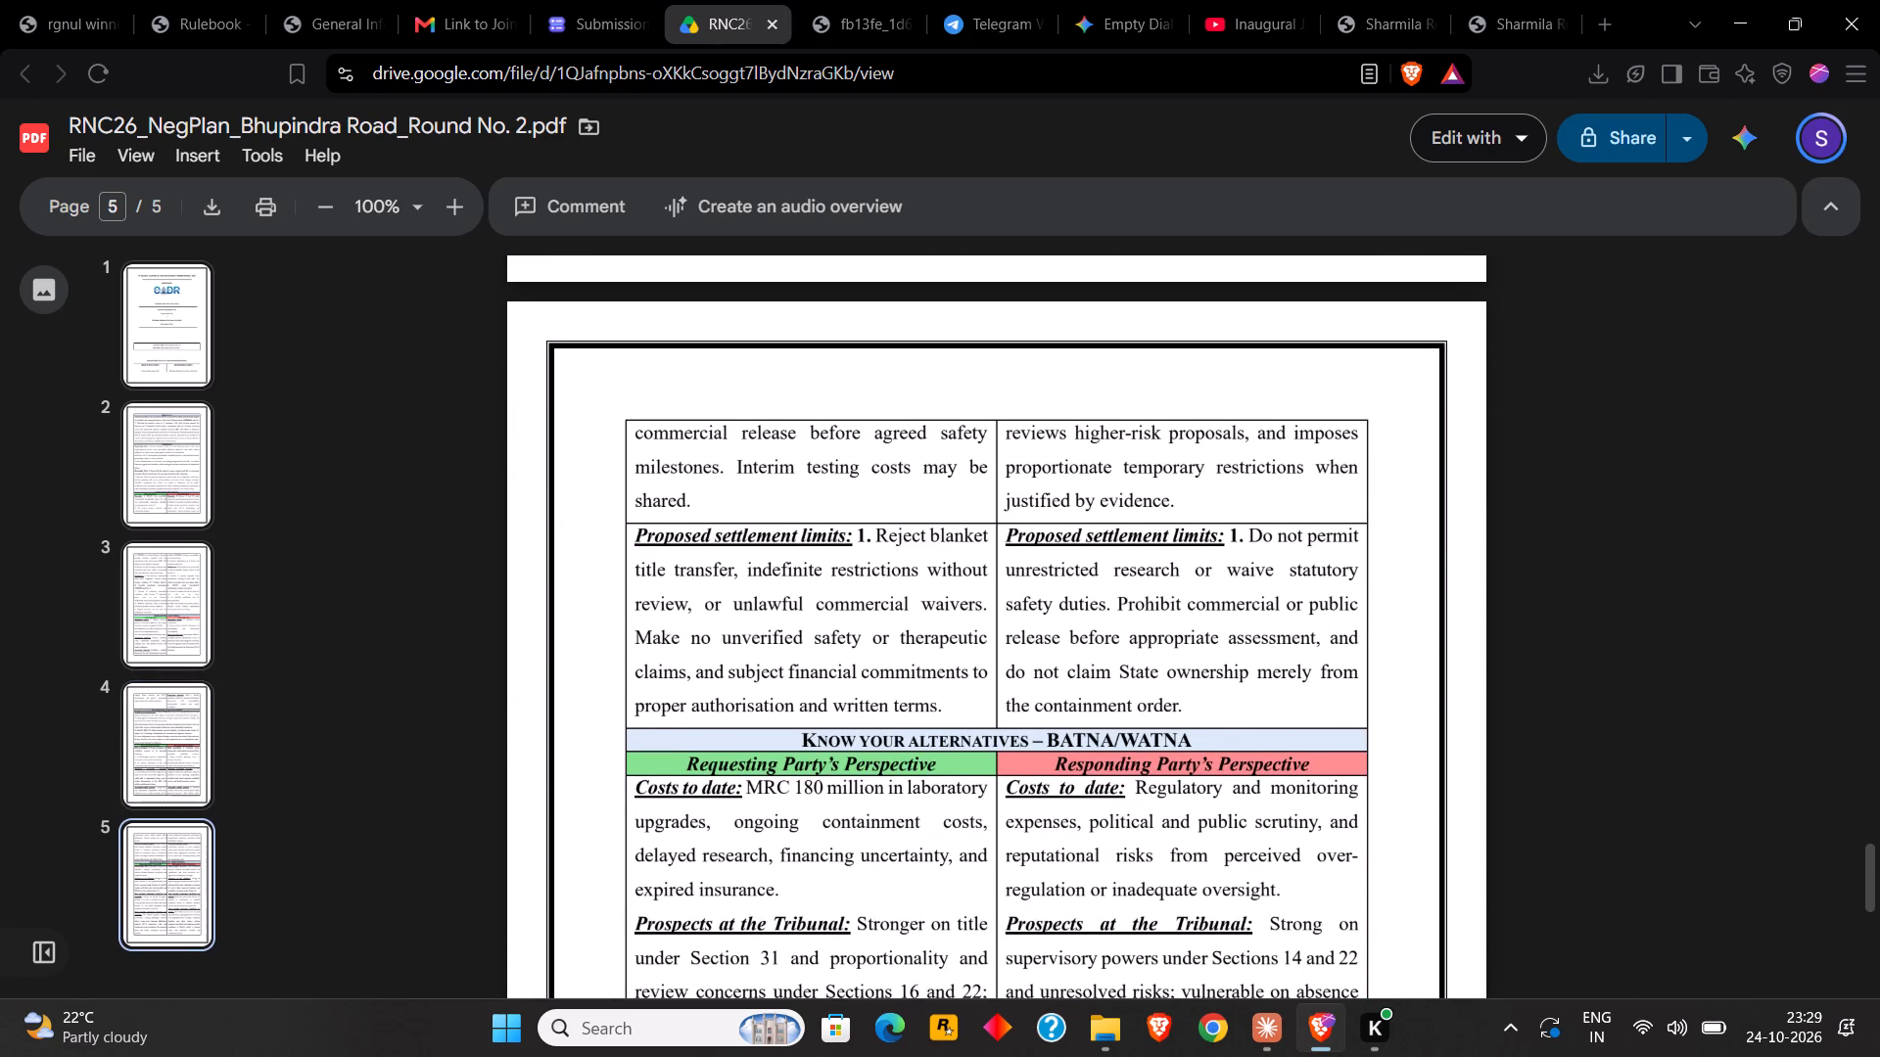
{"action": "scroll", "coordinate": [892, 595], "scroll_direction": "down", "scroll_amount": 1}
{"action": "scroll", "coordinate": [892, 595], "scroll_direction": "up", "scroll_amount": 3}
{"action": "scroll", "coordinate": [892, 595], "scroll_direction": "down", "scroll_amount": 1}
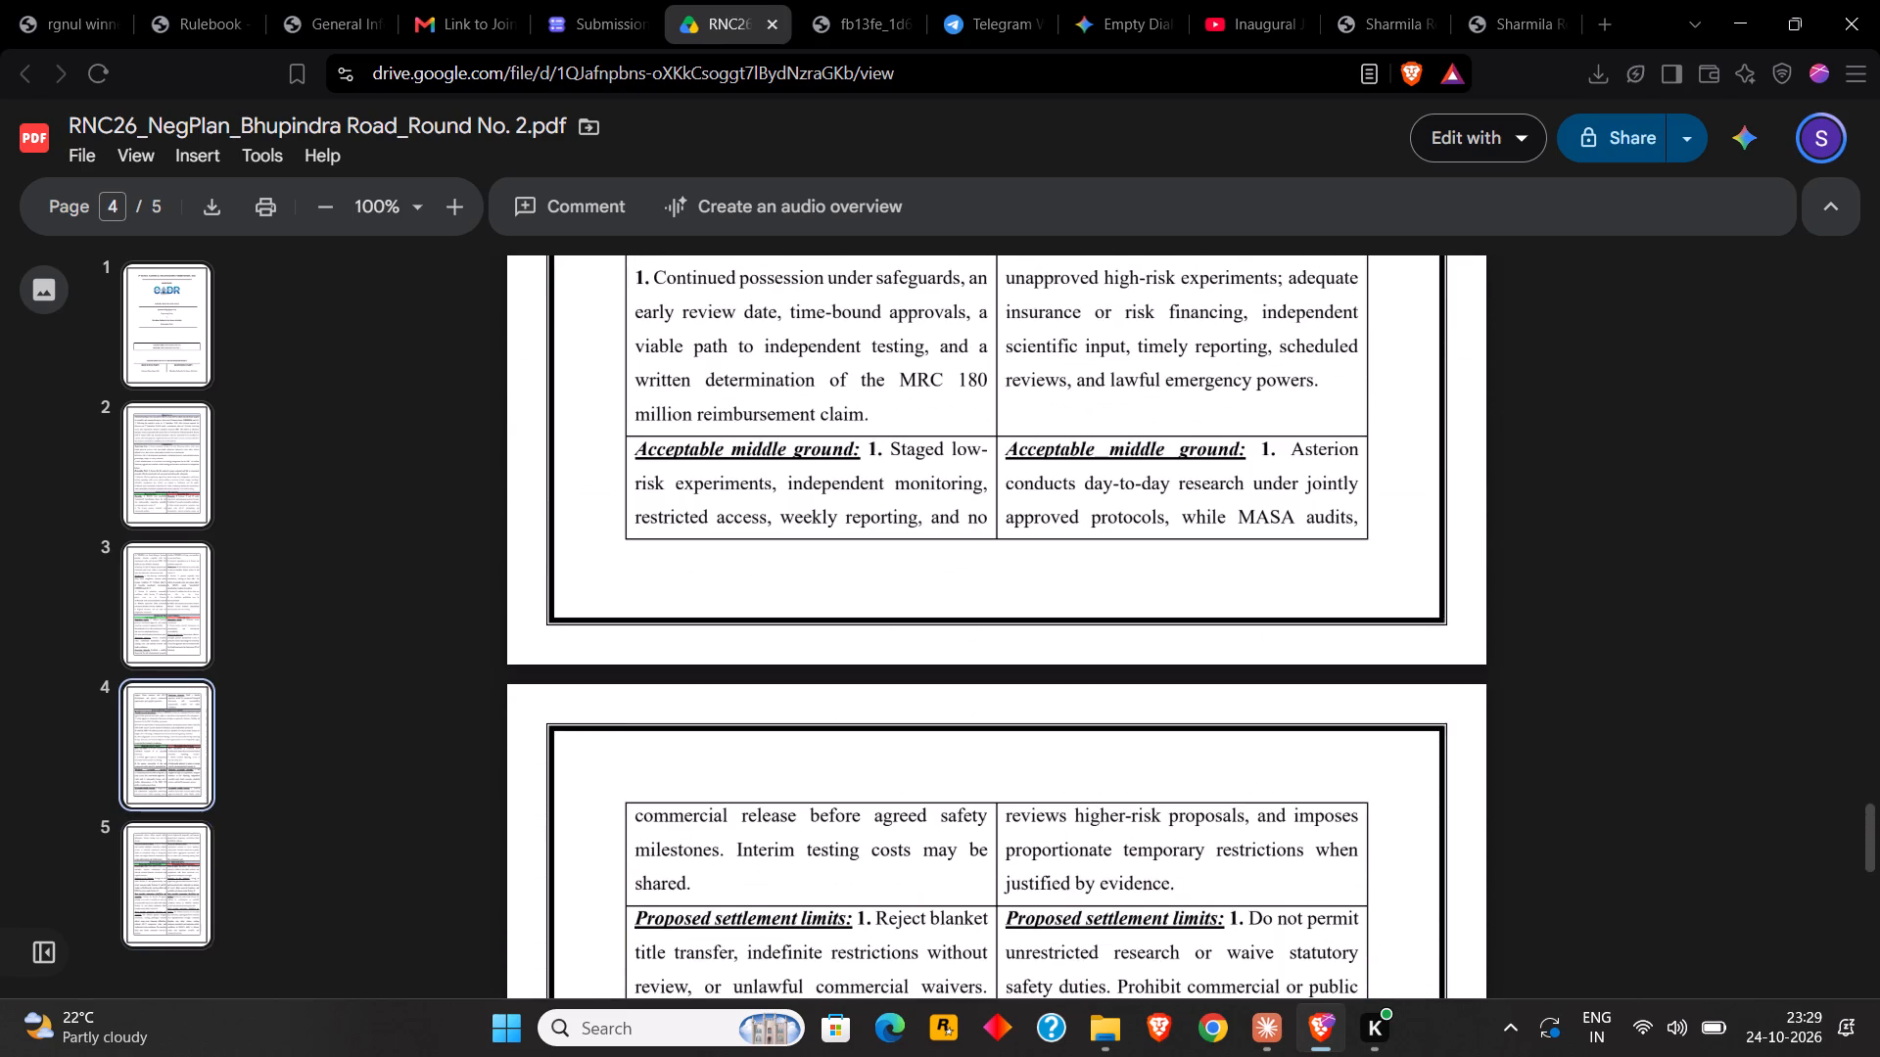
{"action": "scroll", "coordinate": [892, 595], "scroll_direction": "down", "scroll_amount": 1}
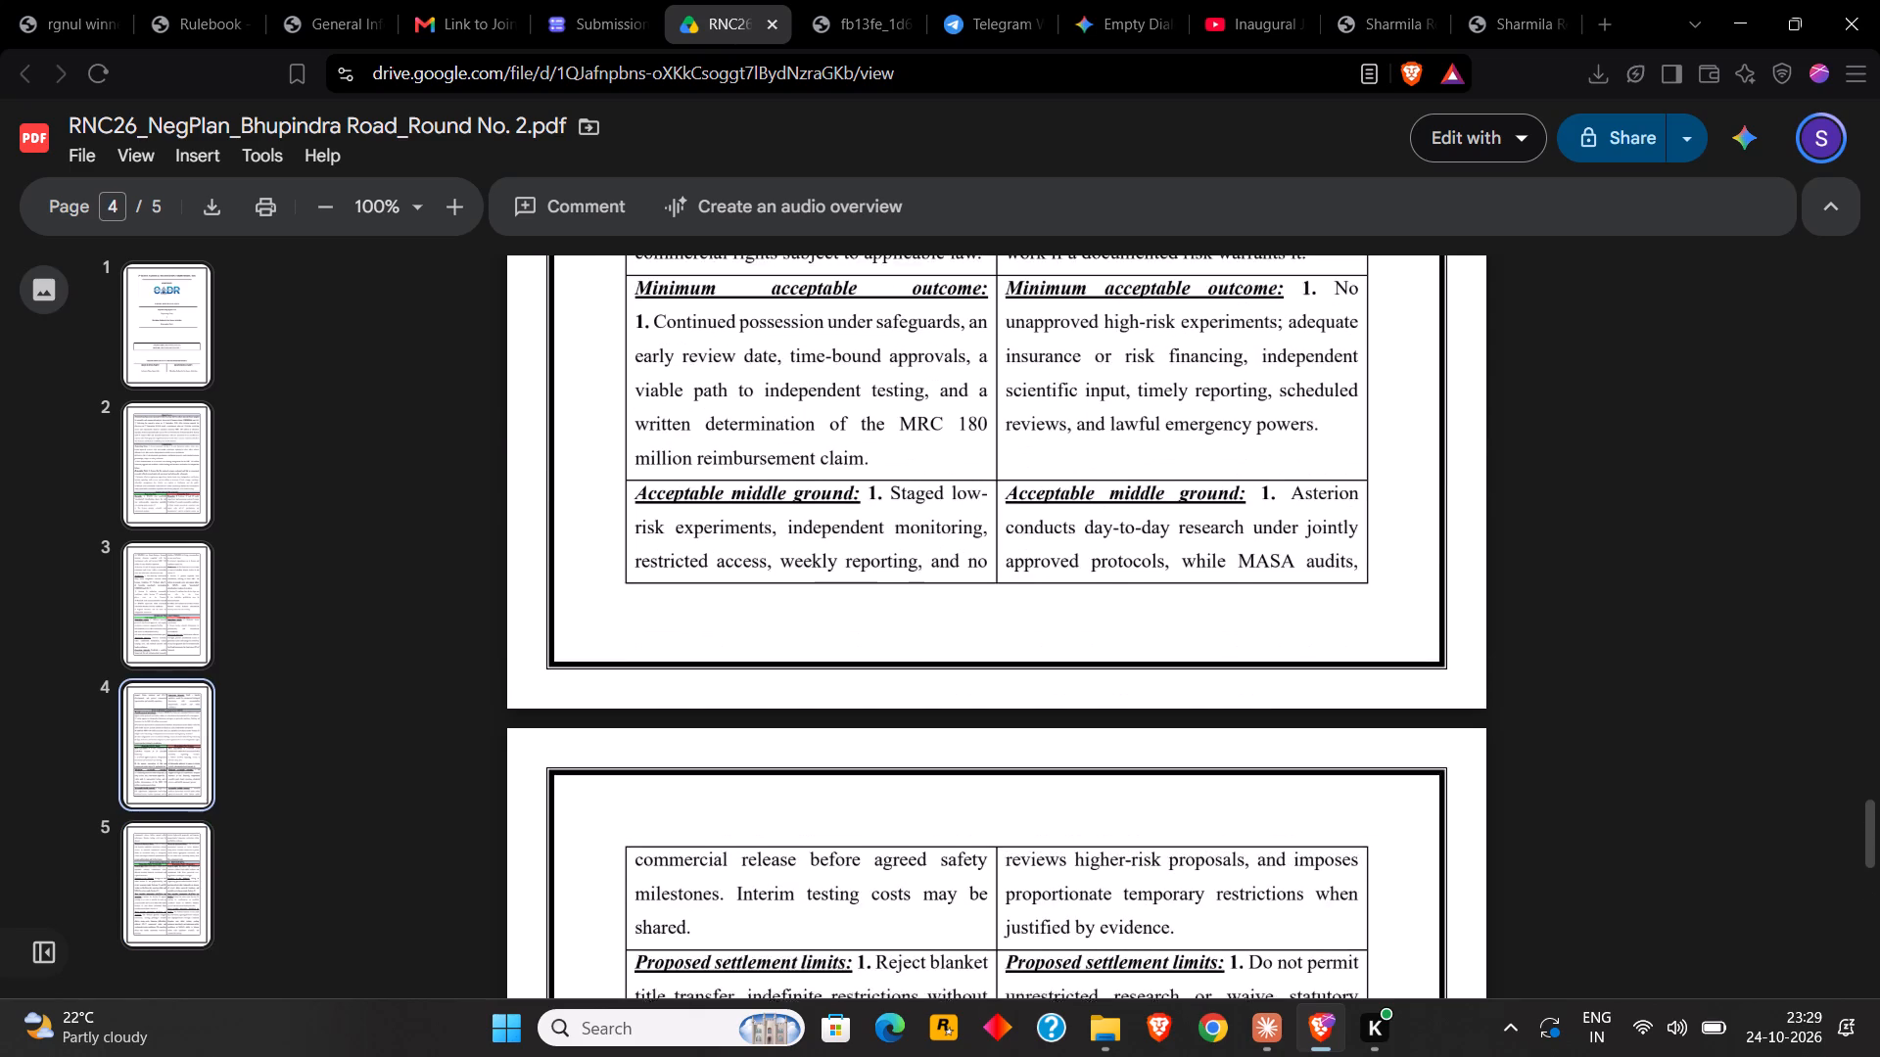
Read the proposed settlement limits and the BATNA/WATNA alternatives for both parties on page 5 of the Round No. 2 plan.
{"action": "scroll", "coordinate": [812, 680], "scroll_direction": "down", "scroll_amount": 1}
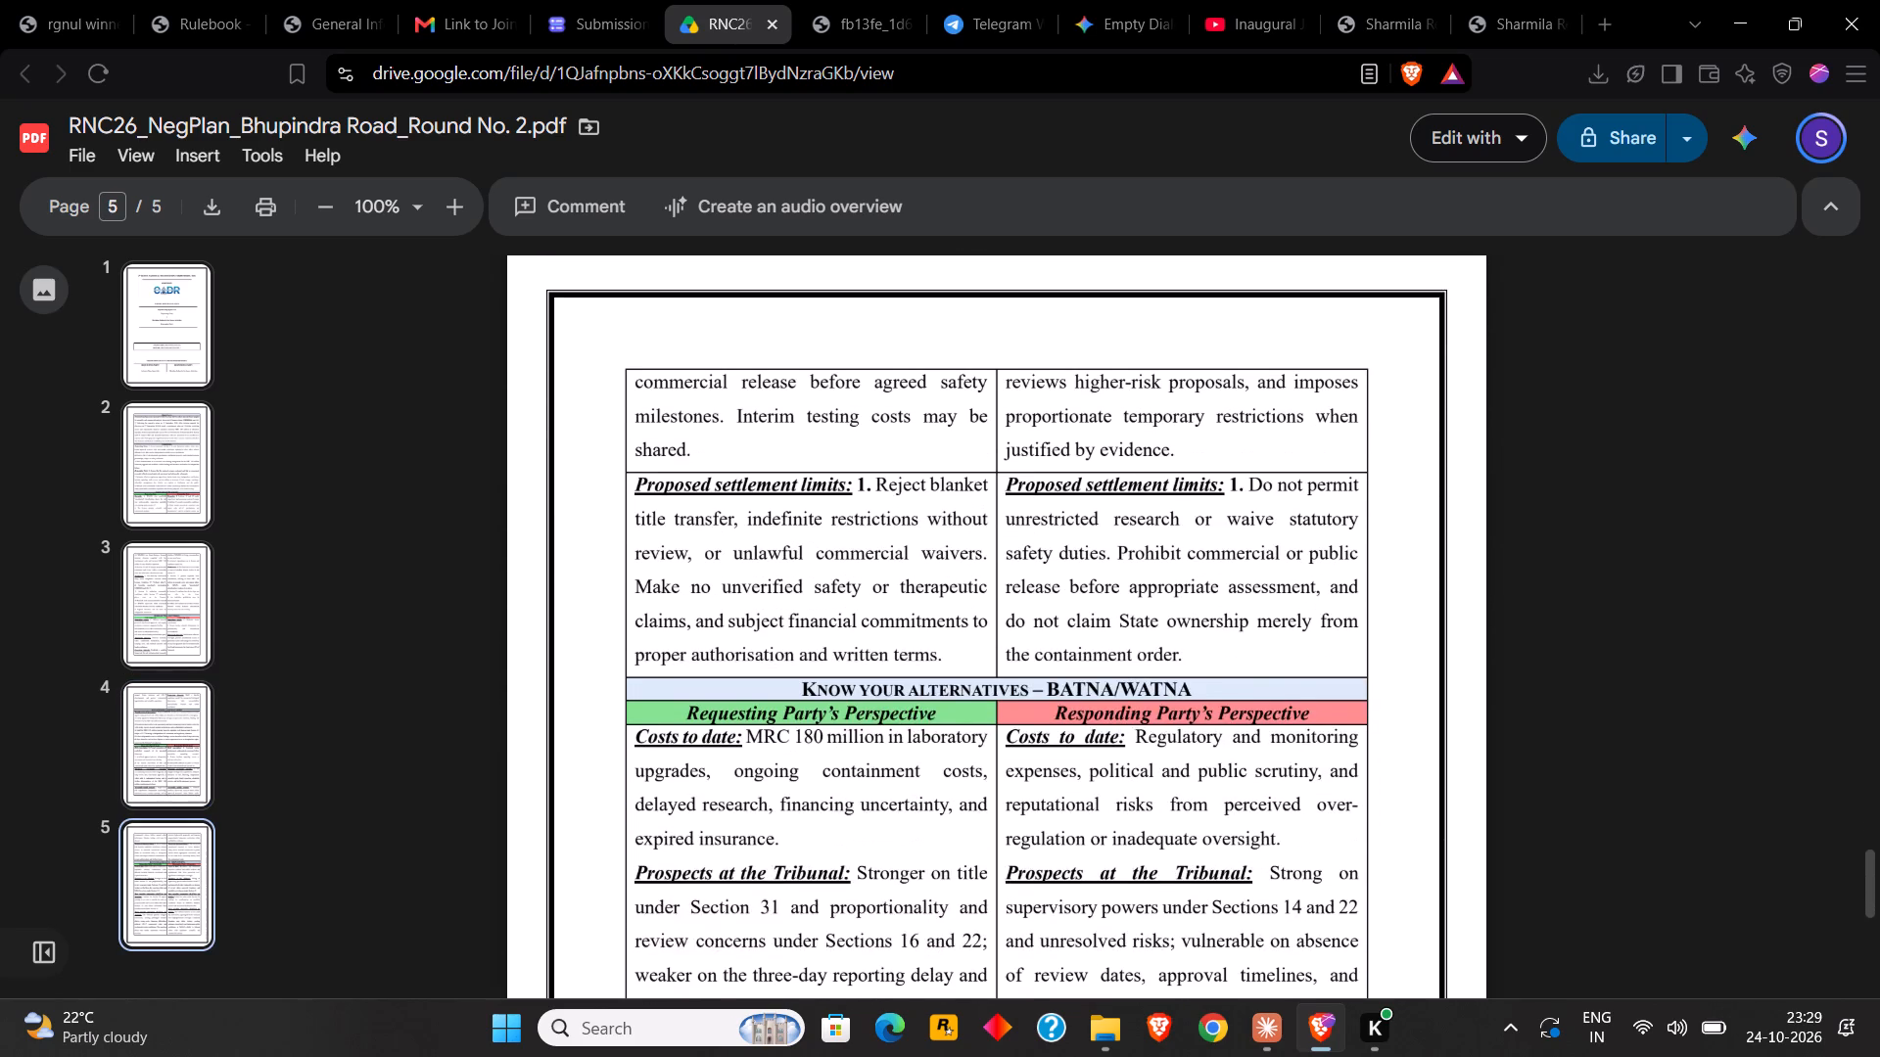
{"action": "scroll", "coordinate": [812, 680], "scroll_direction": "down", "scroll_amount": 1}
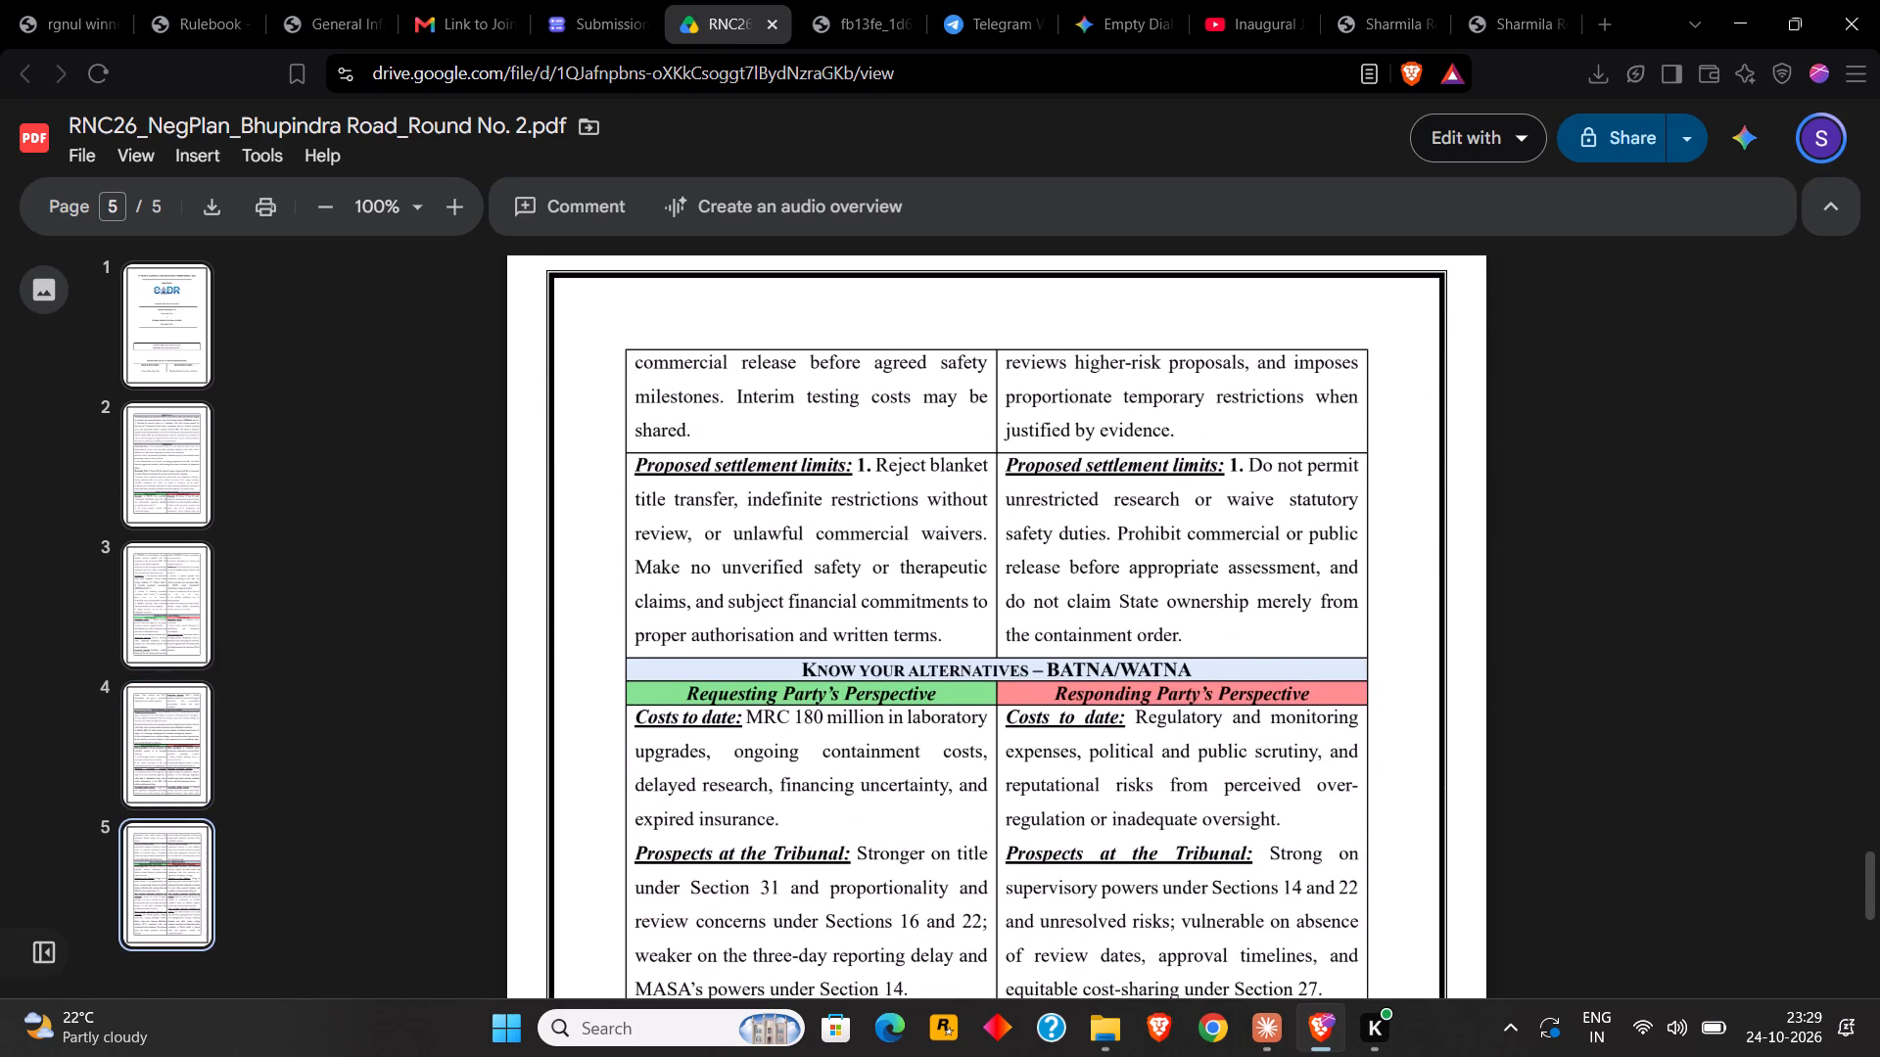
{"action": "scroll", "coordinate": [812, 680], "scroll_direction": "down", "scroll_amount": 2}
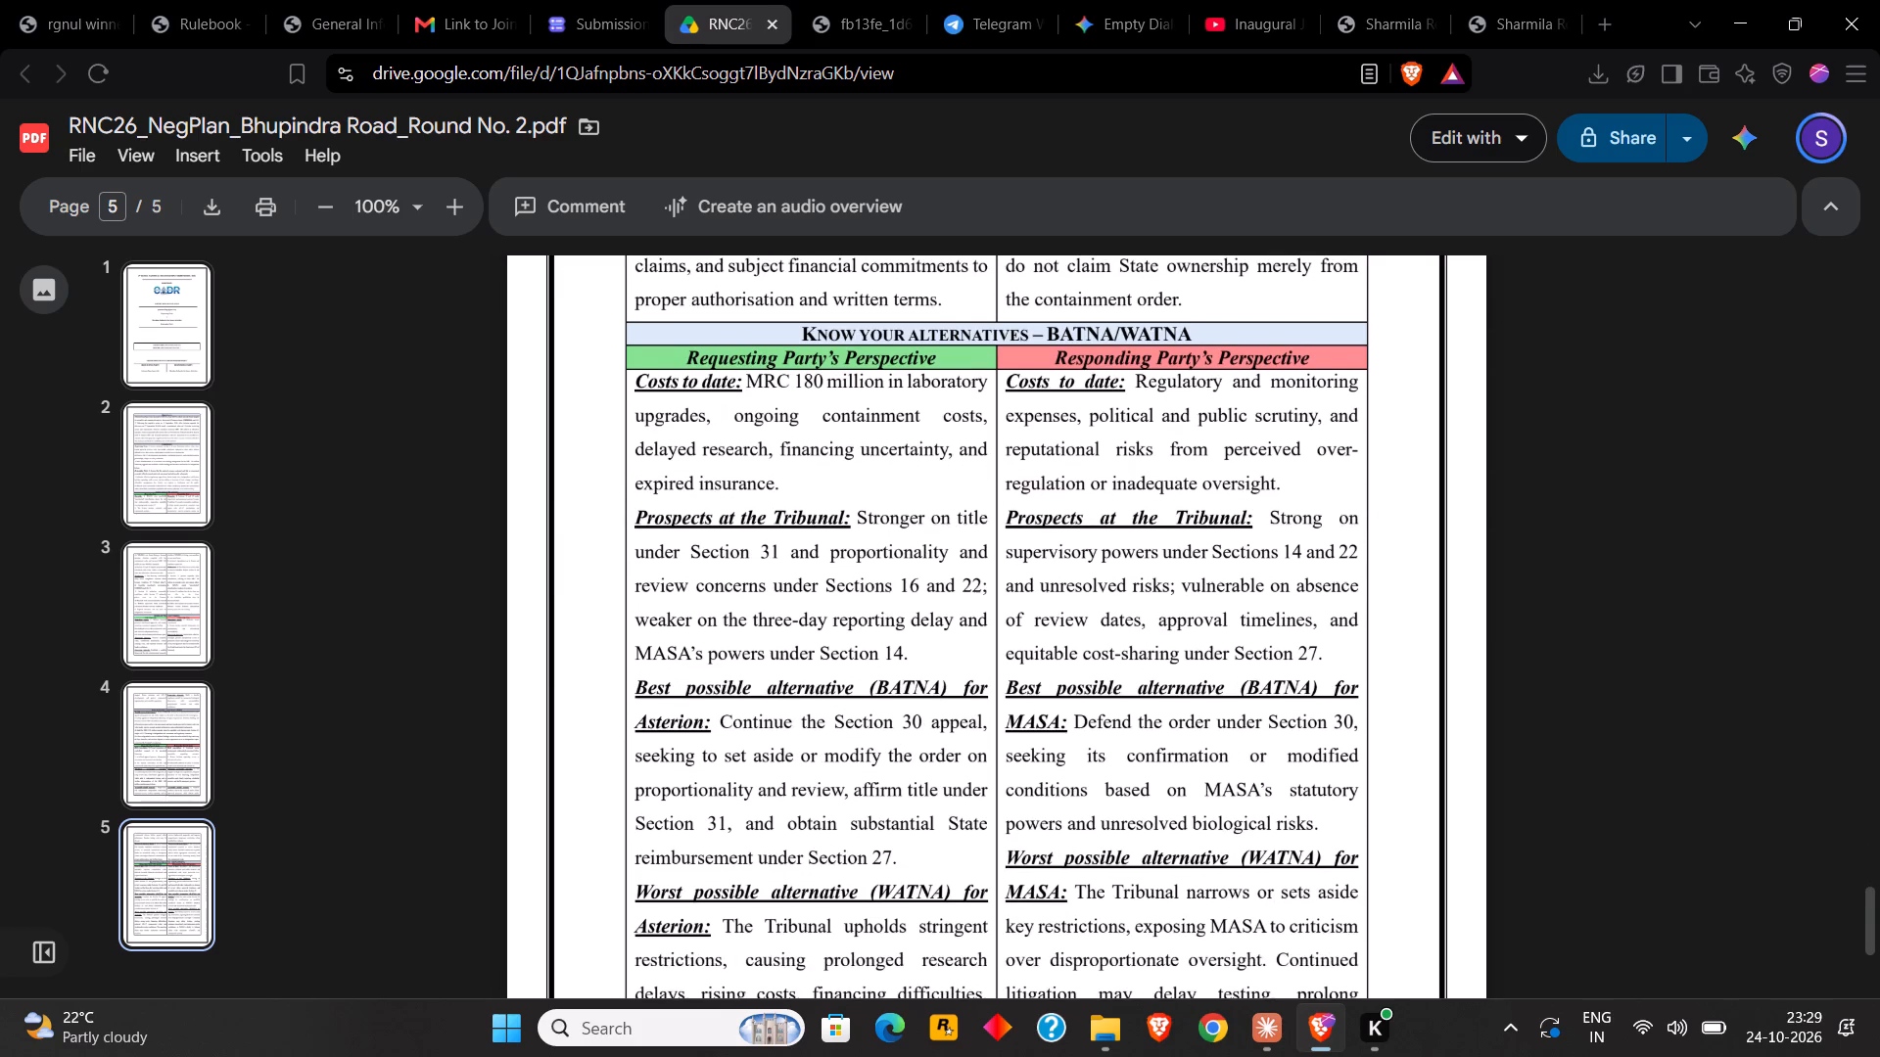
{"action": "scroll", "coordinate": [812, 680], "scroll_direction": "down", "scroll_amount": 1}
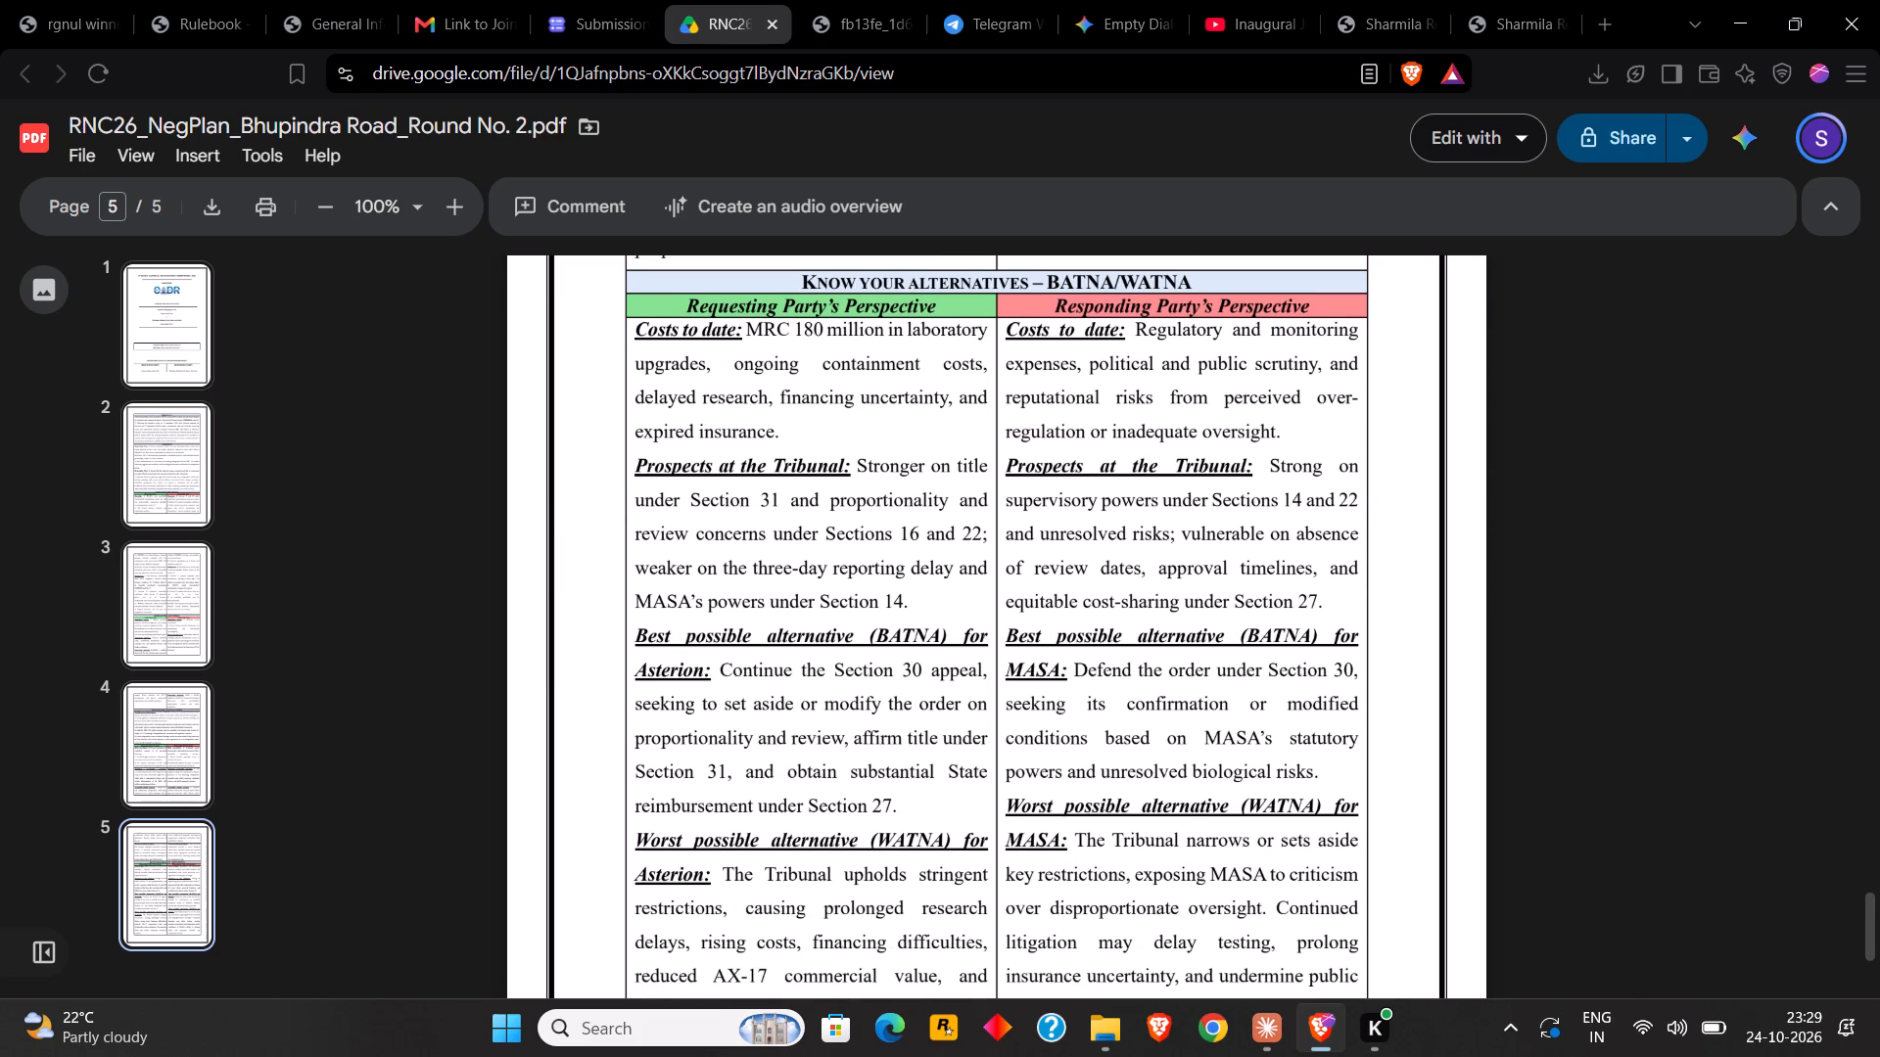
{"action": "scroll", "coordinate": [812, 680], "scroll_direction": "down", "scroll_amount": 1}
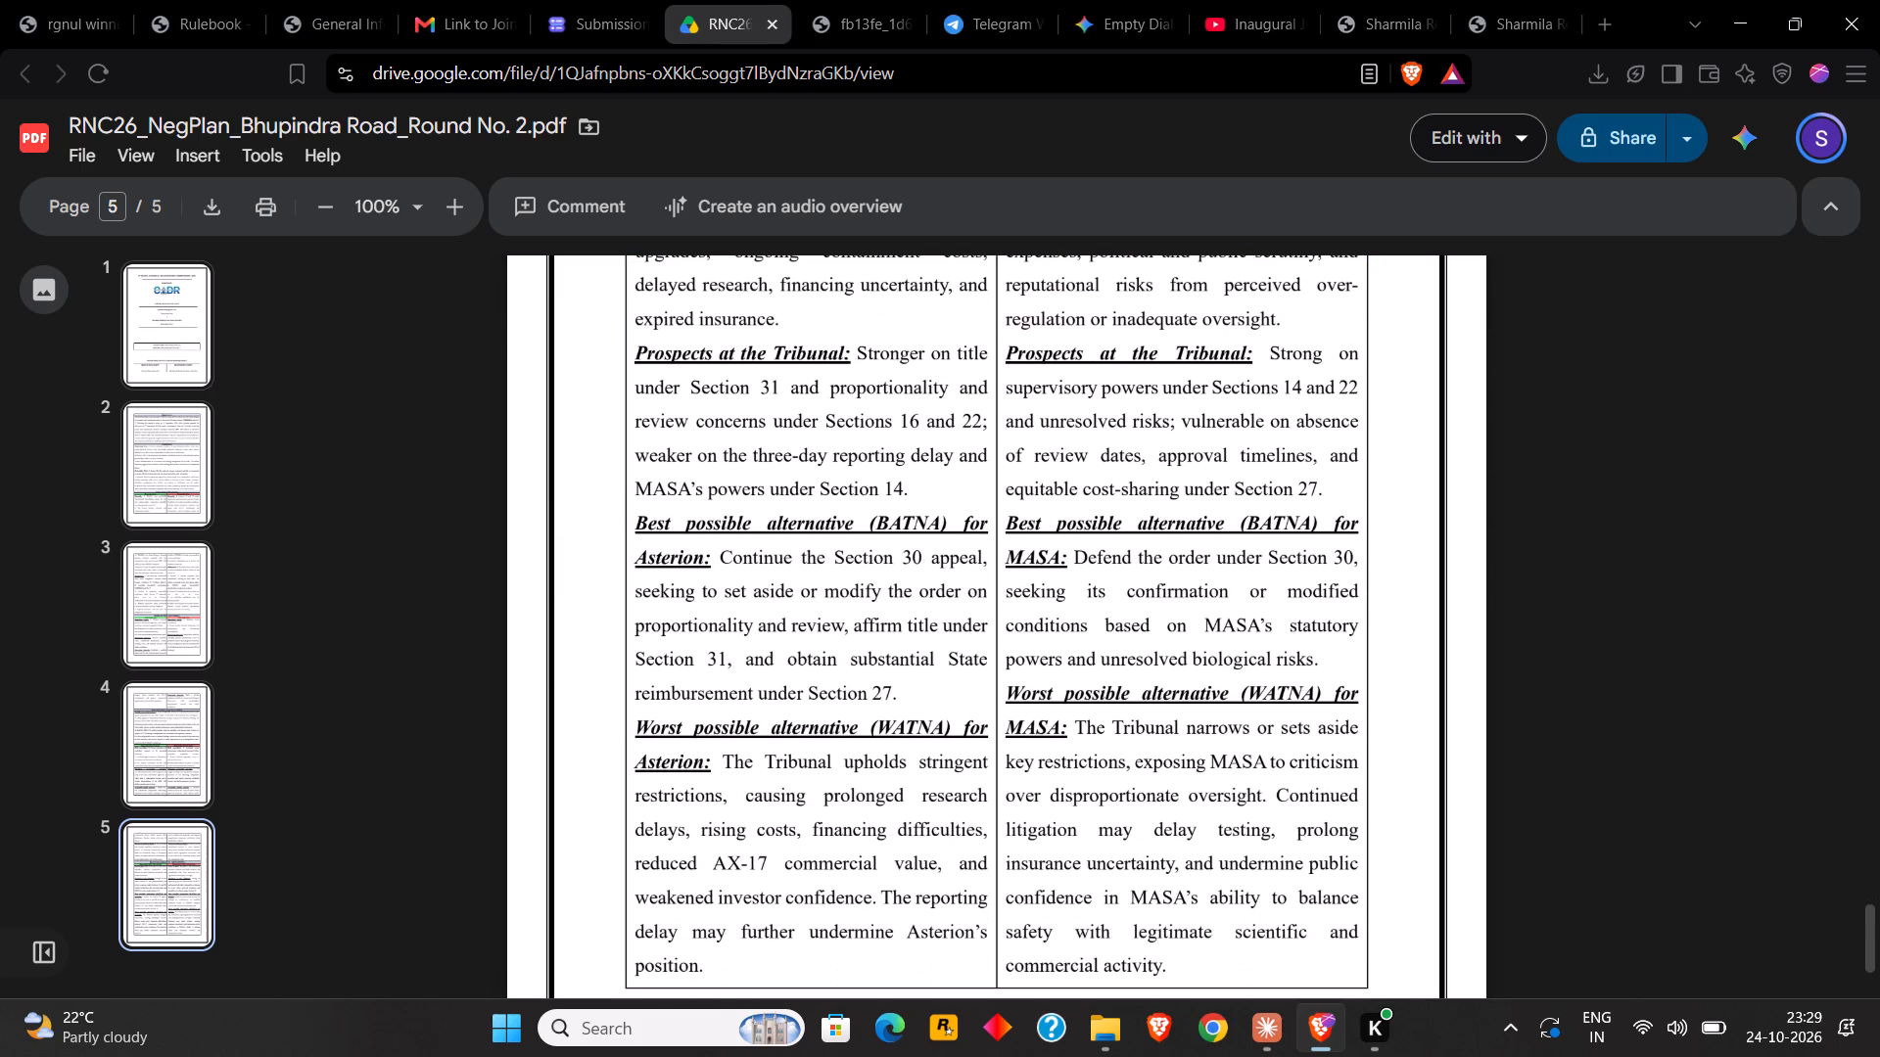
{"action": "scroll", "coordinate": [812, 680], "scroll_direction": "down", "scroll_amount": 1}
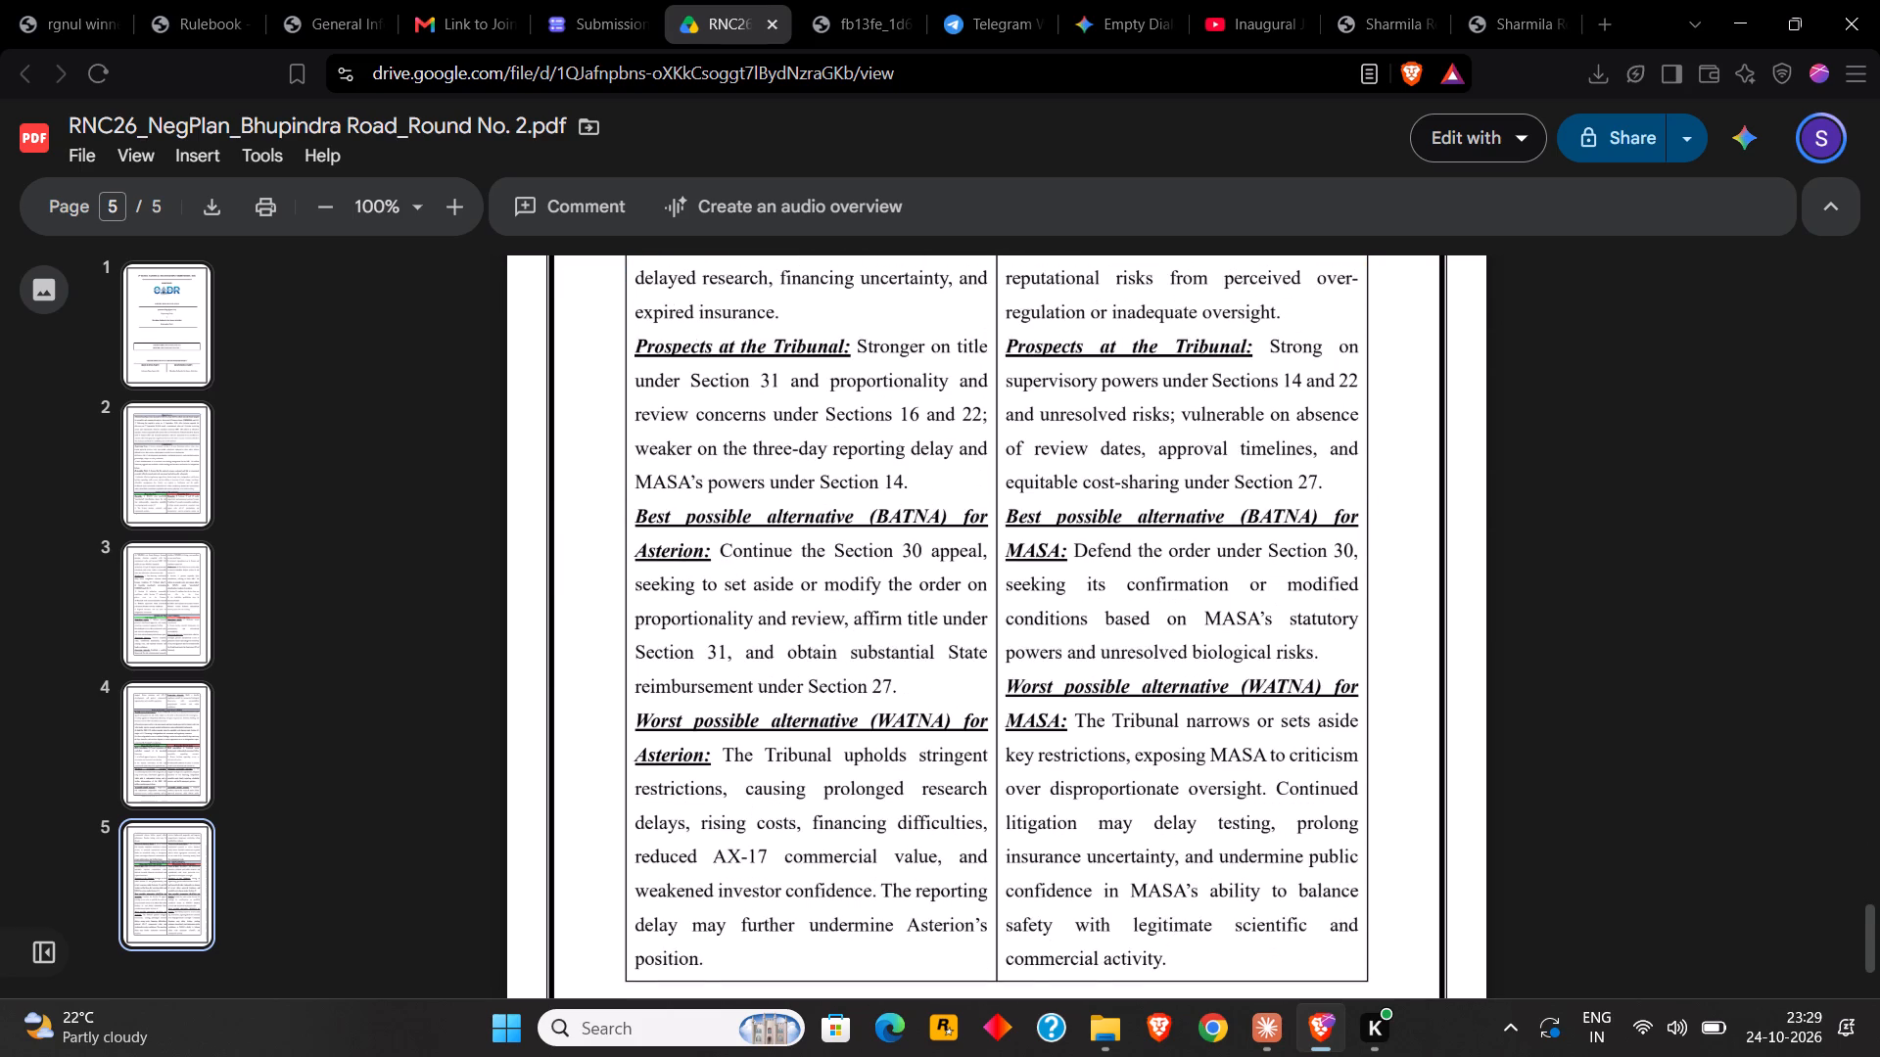
{"action": "scroll", "coordinate": [812, 680], "scroll_direction": "down", "scroll_amount": 3}
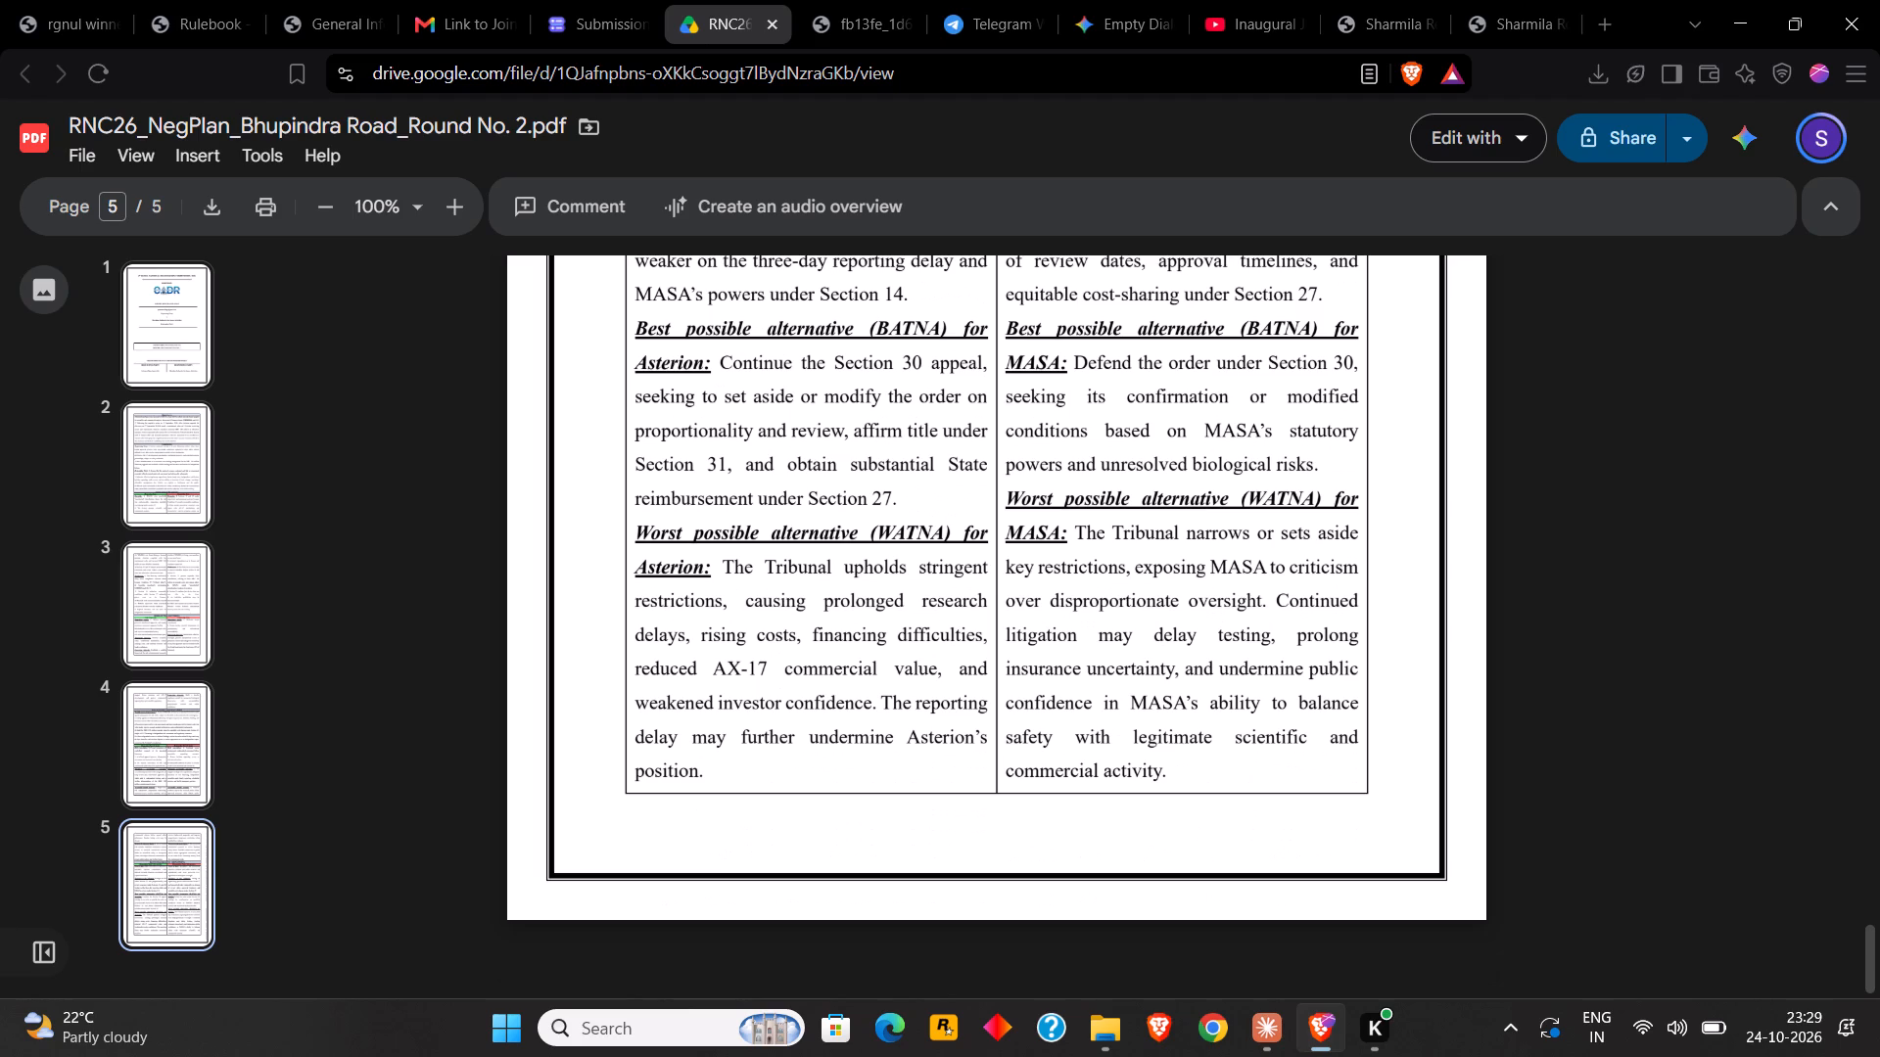
{"action": "scroll", "coordinate": [812, 680], "scroll_direction": "down", "scroll_amount": 1}
From the submission form, open the uploaded Preliminary Round 1 negotiation plan PDF and check its cover page.
{"action": "left_click", "coordinate": [576, 7]}
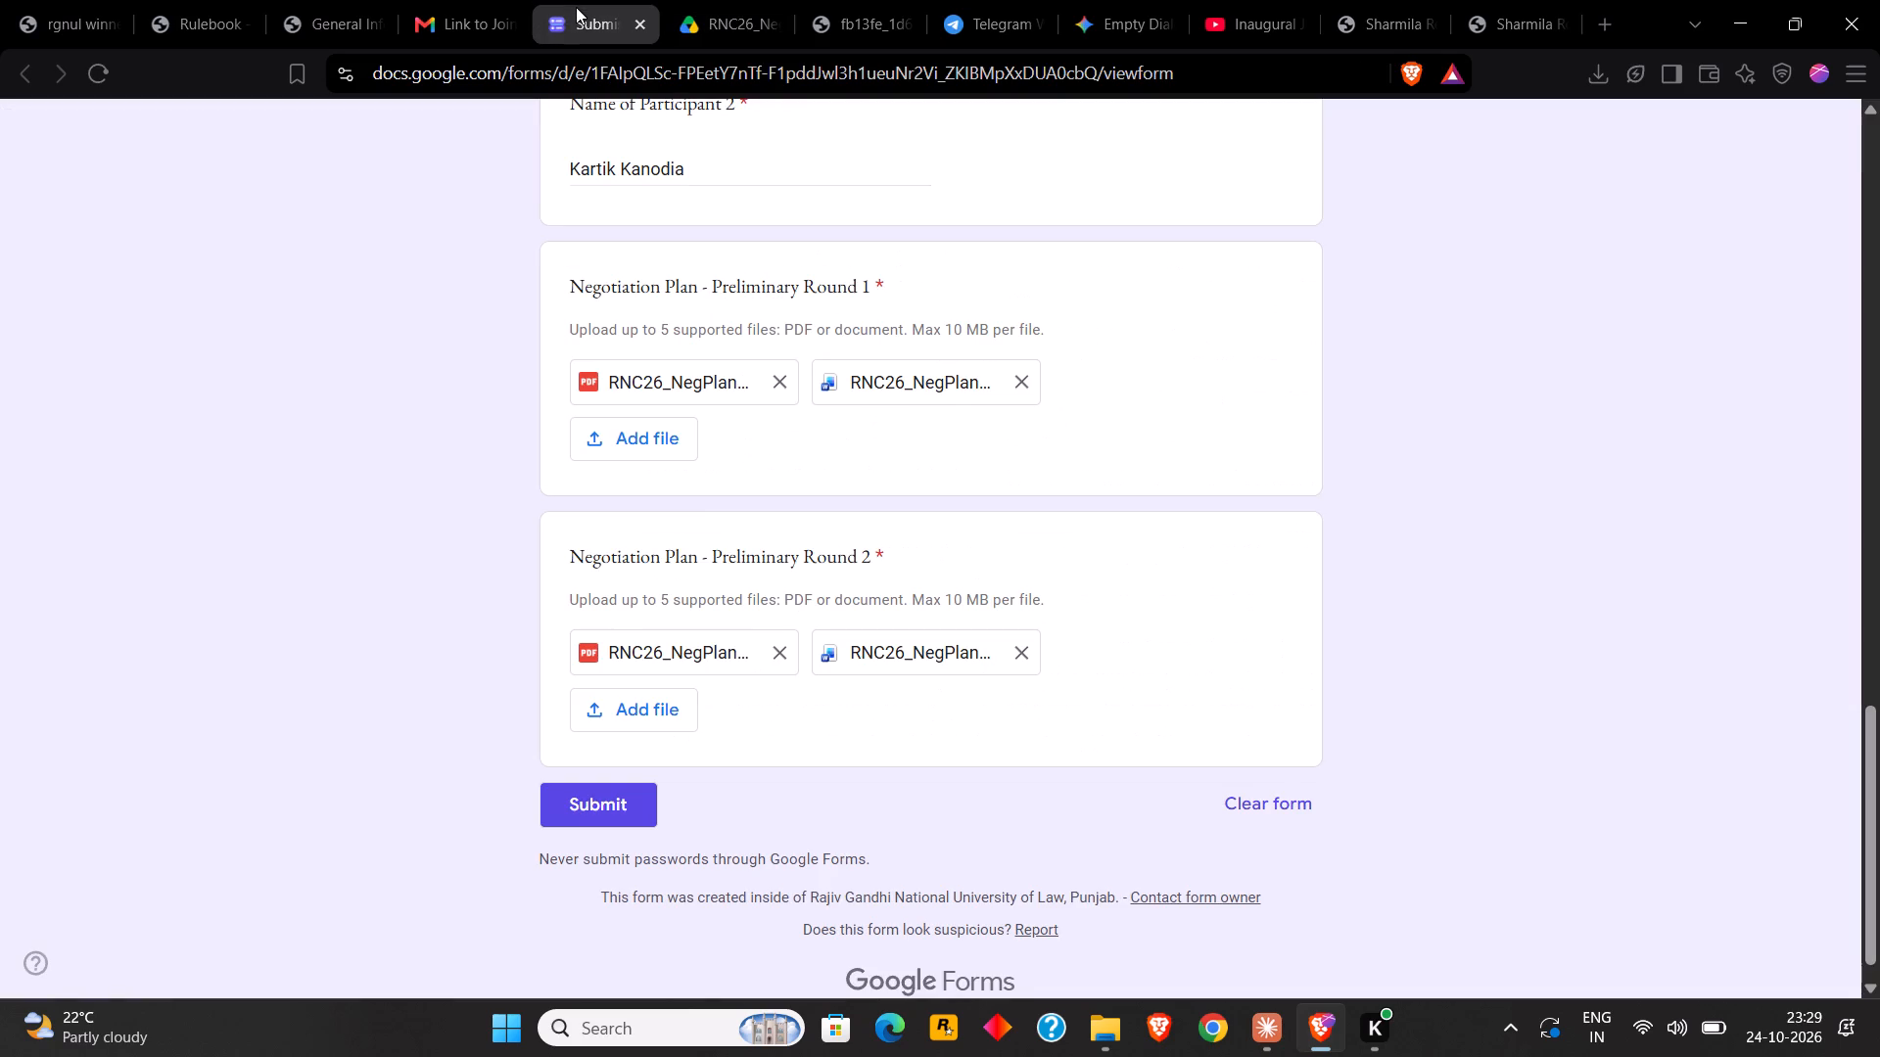
{"action": "left_click", "coordinate": [677, 382]}
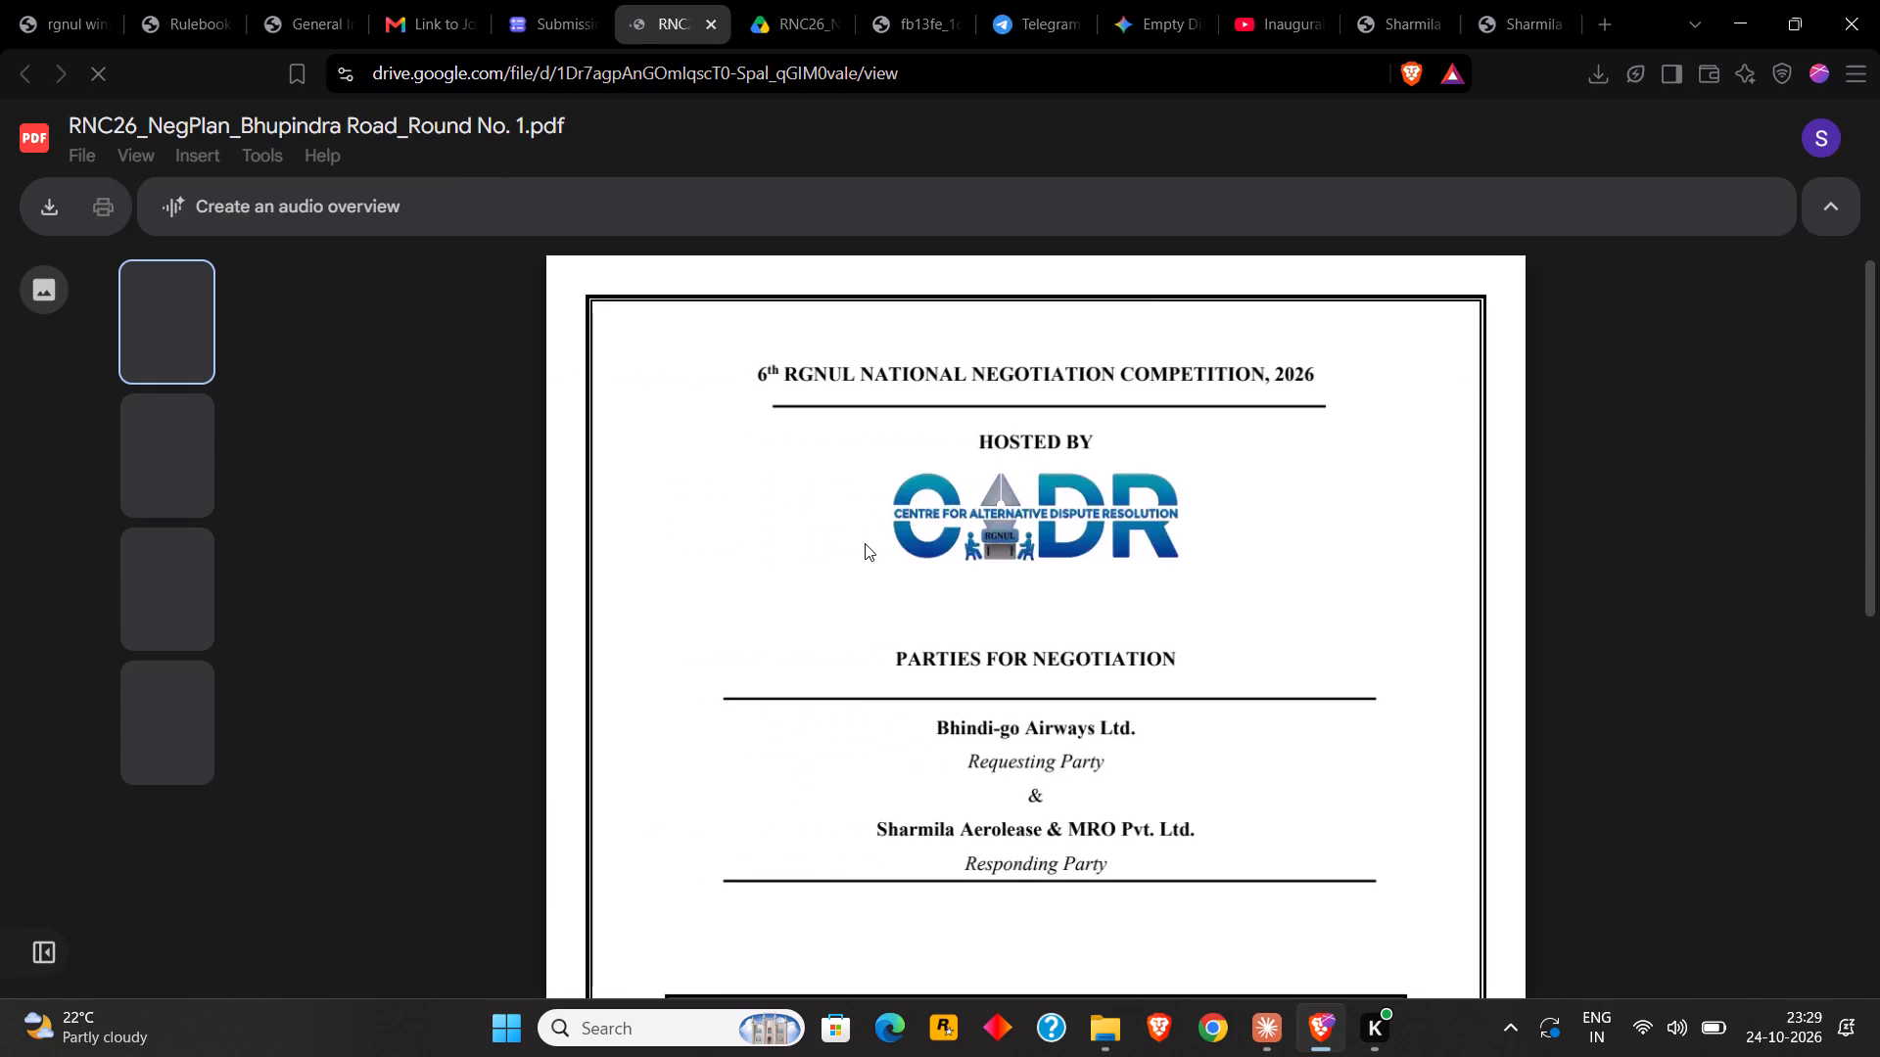
{"action": "scroll", "coordinate": [865, 543], "scroll_direction": "down", "scroll_amount": 3}
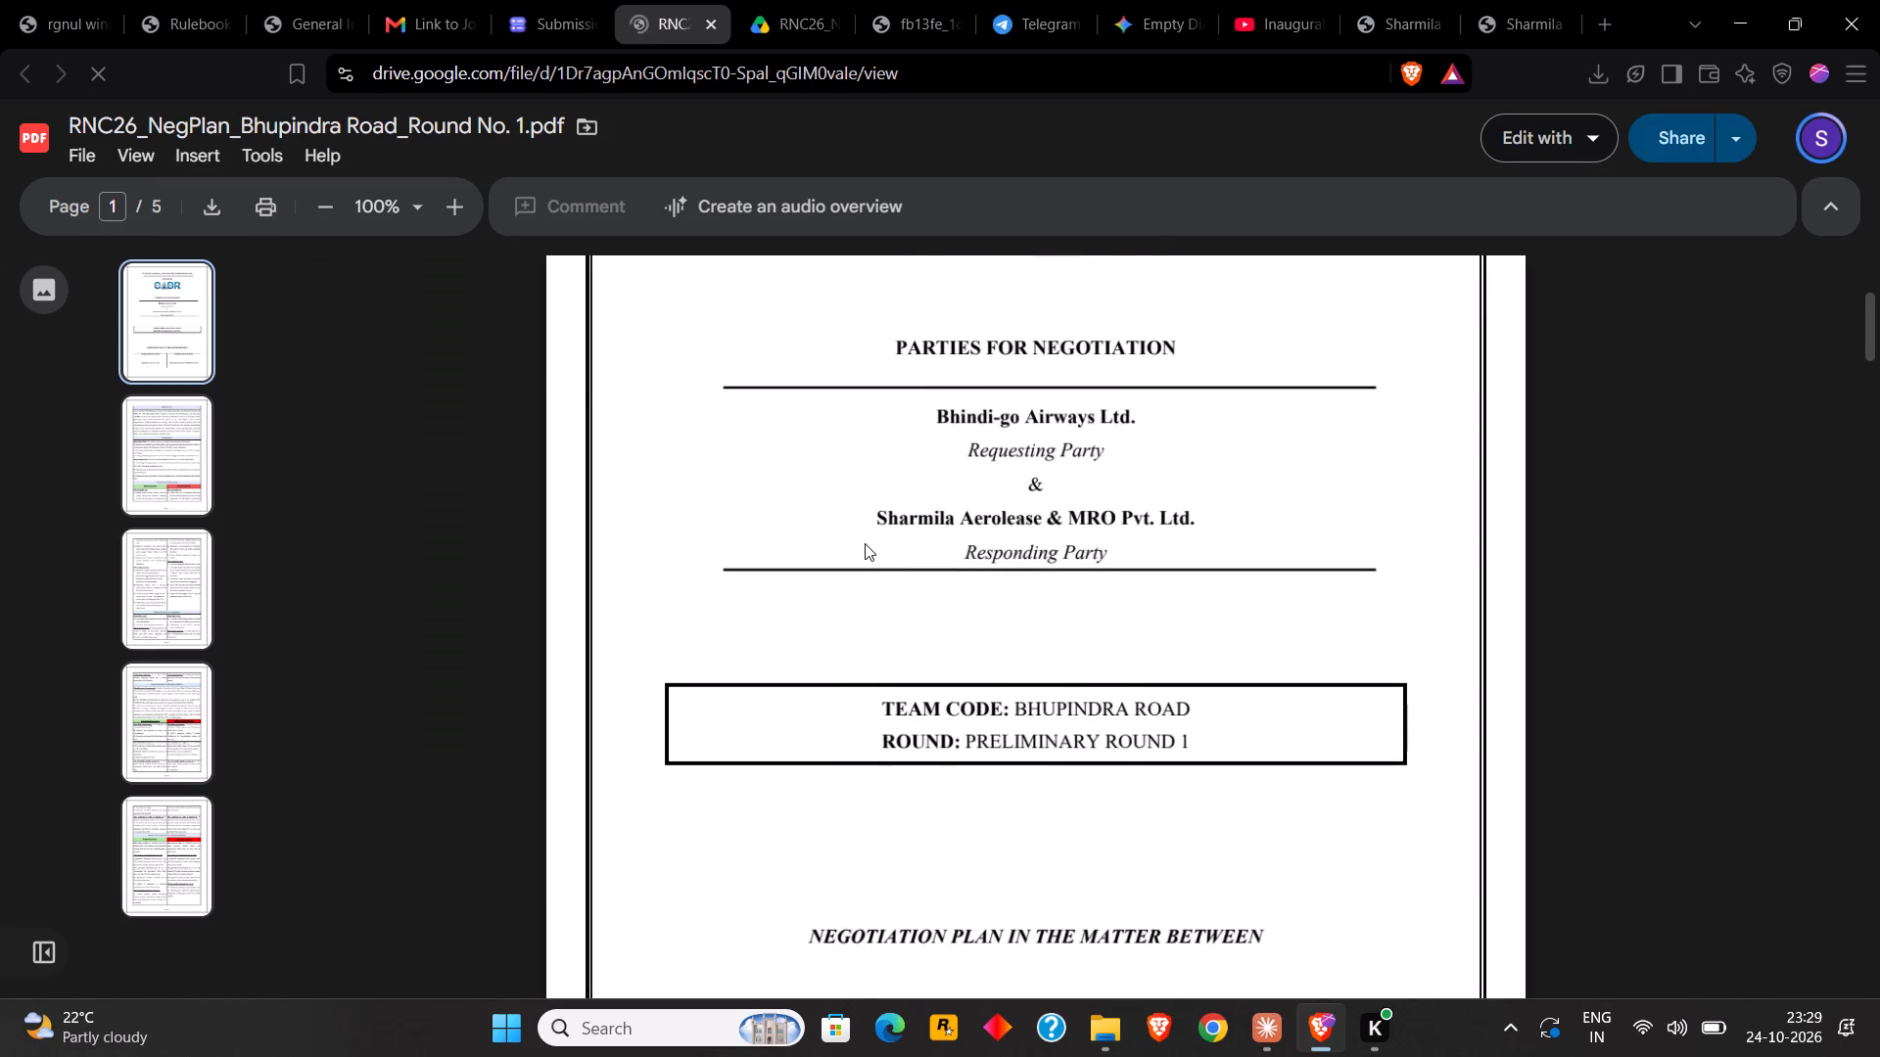
{"action": "scroll", "coordinate": [865, 543], "scroll_direction": "down", "scroll_amount": 3}
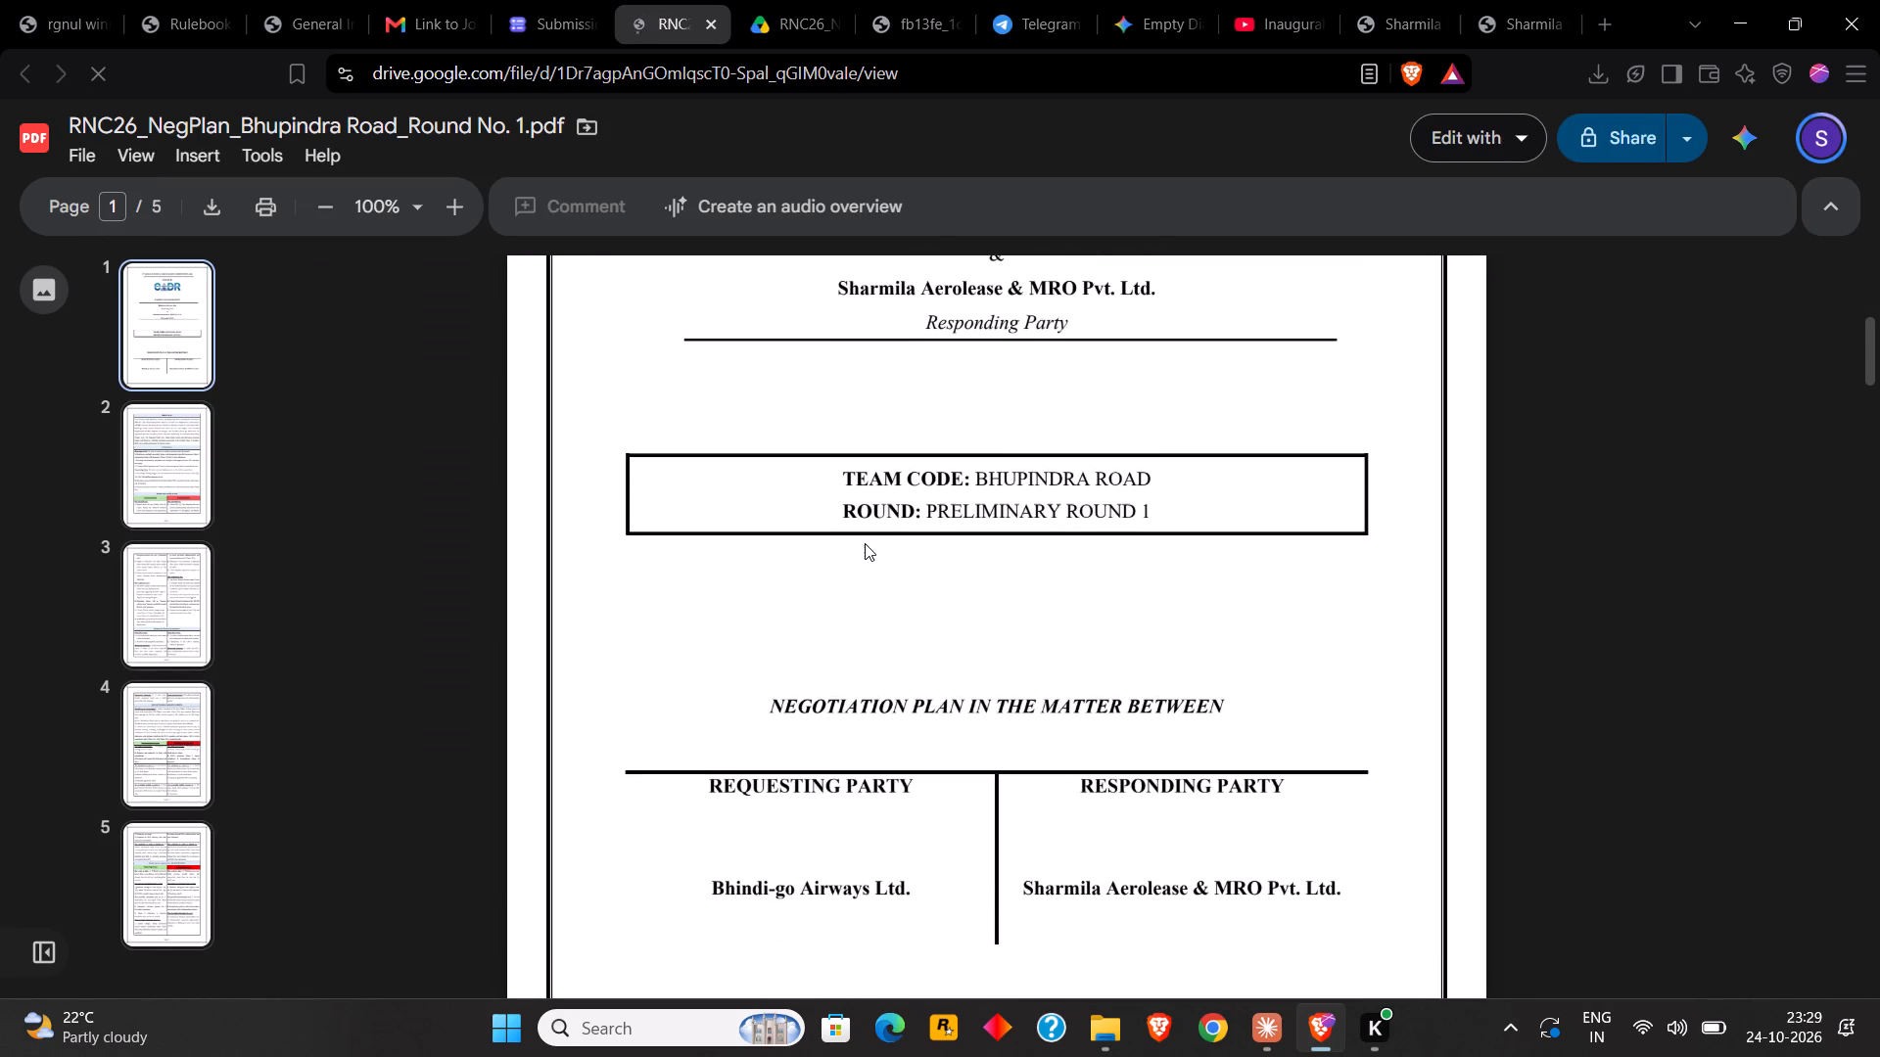
{"action": "scroll", "coordinate": [865, 543], "scroll_direction": "down", "scroll_amount": 1}
Review the Brief Facts, Core Issues, and Strengths and Weakness sections on pages 2 and 3 of the Round No. 1 plan.
{"action": "scroll", "coordinate": [865, 543], "scroll_direction": "down", "scroll_amount": 3}
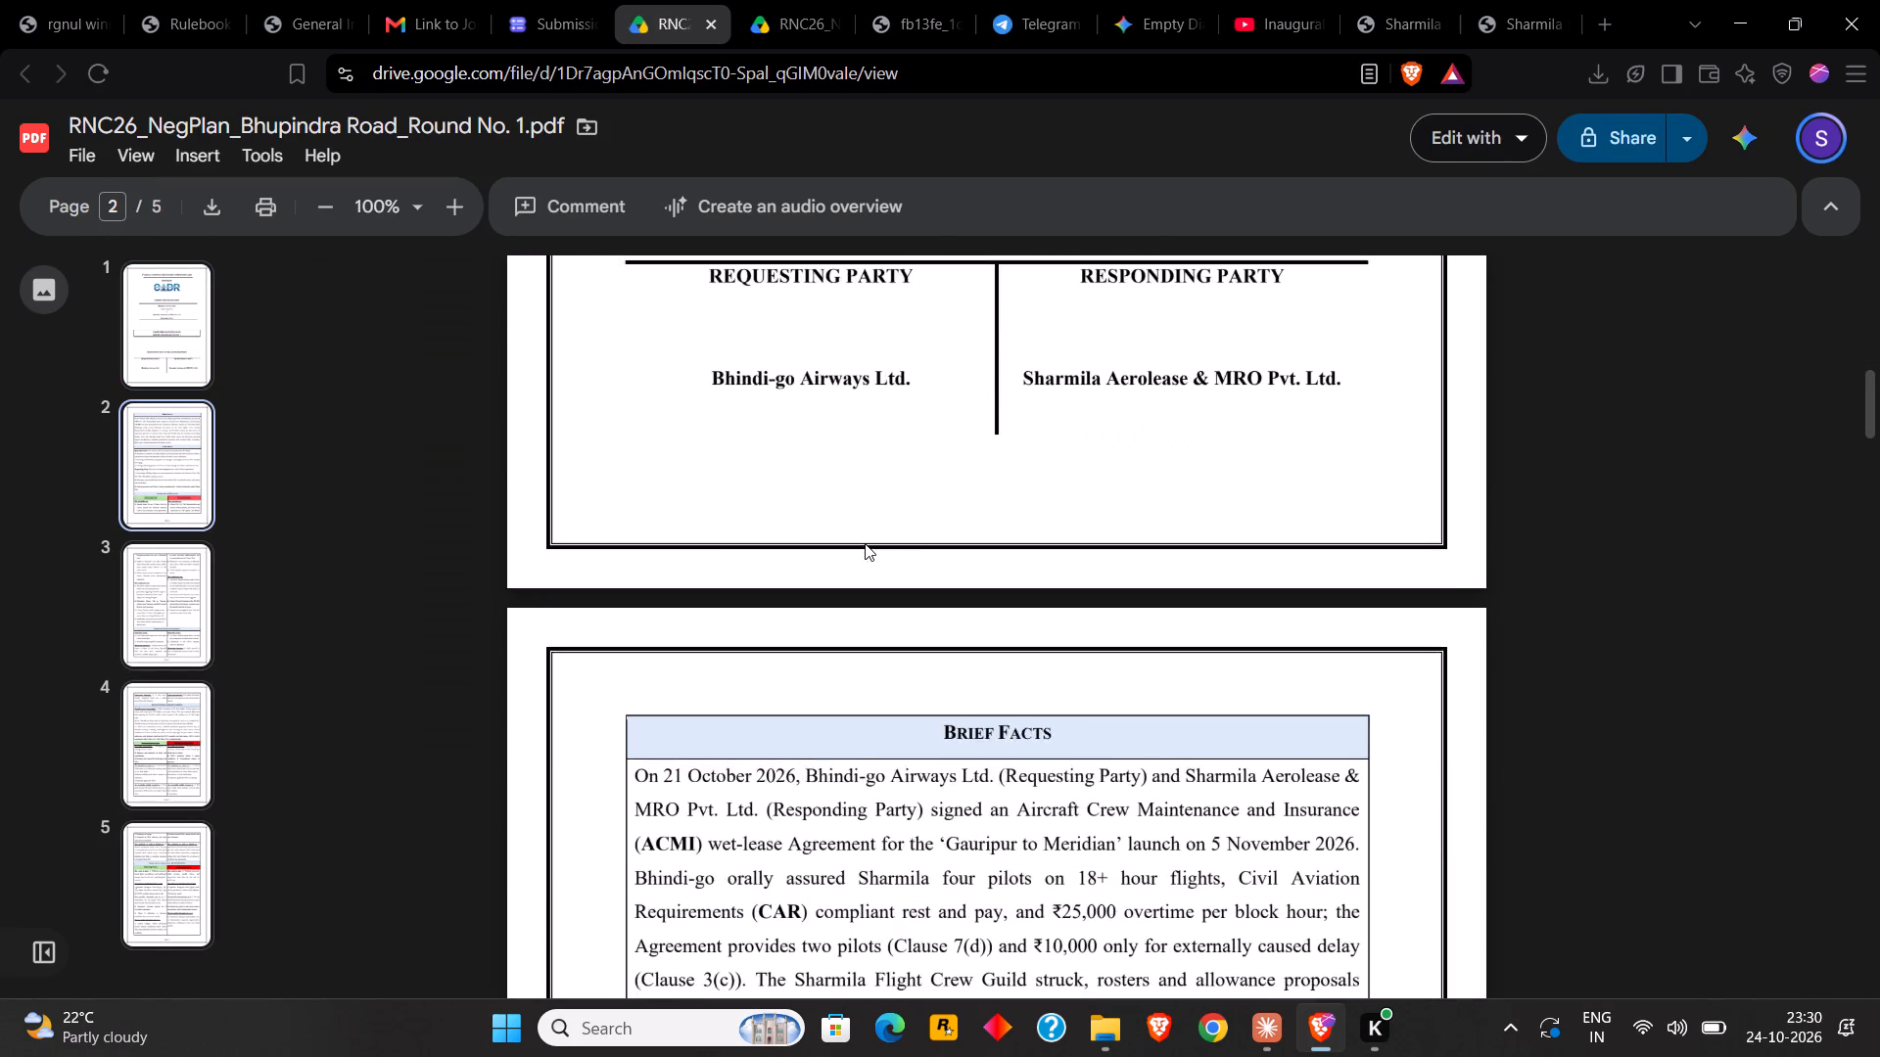
{"action": "scroll", "coordinate": [865, 543], "scroll_direction": "down", "scroll_amount": 3}
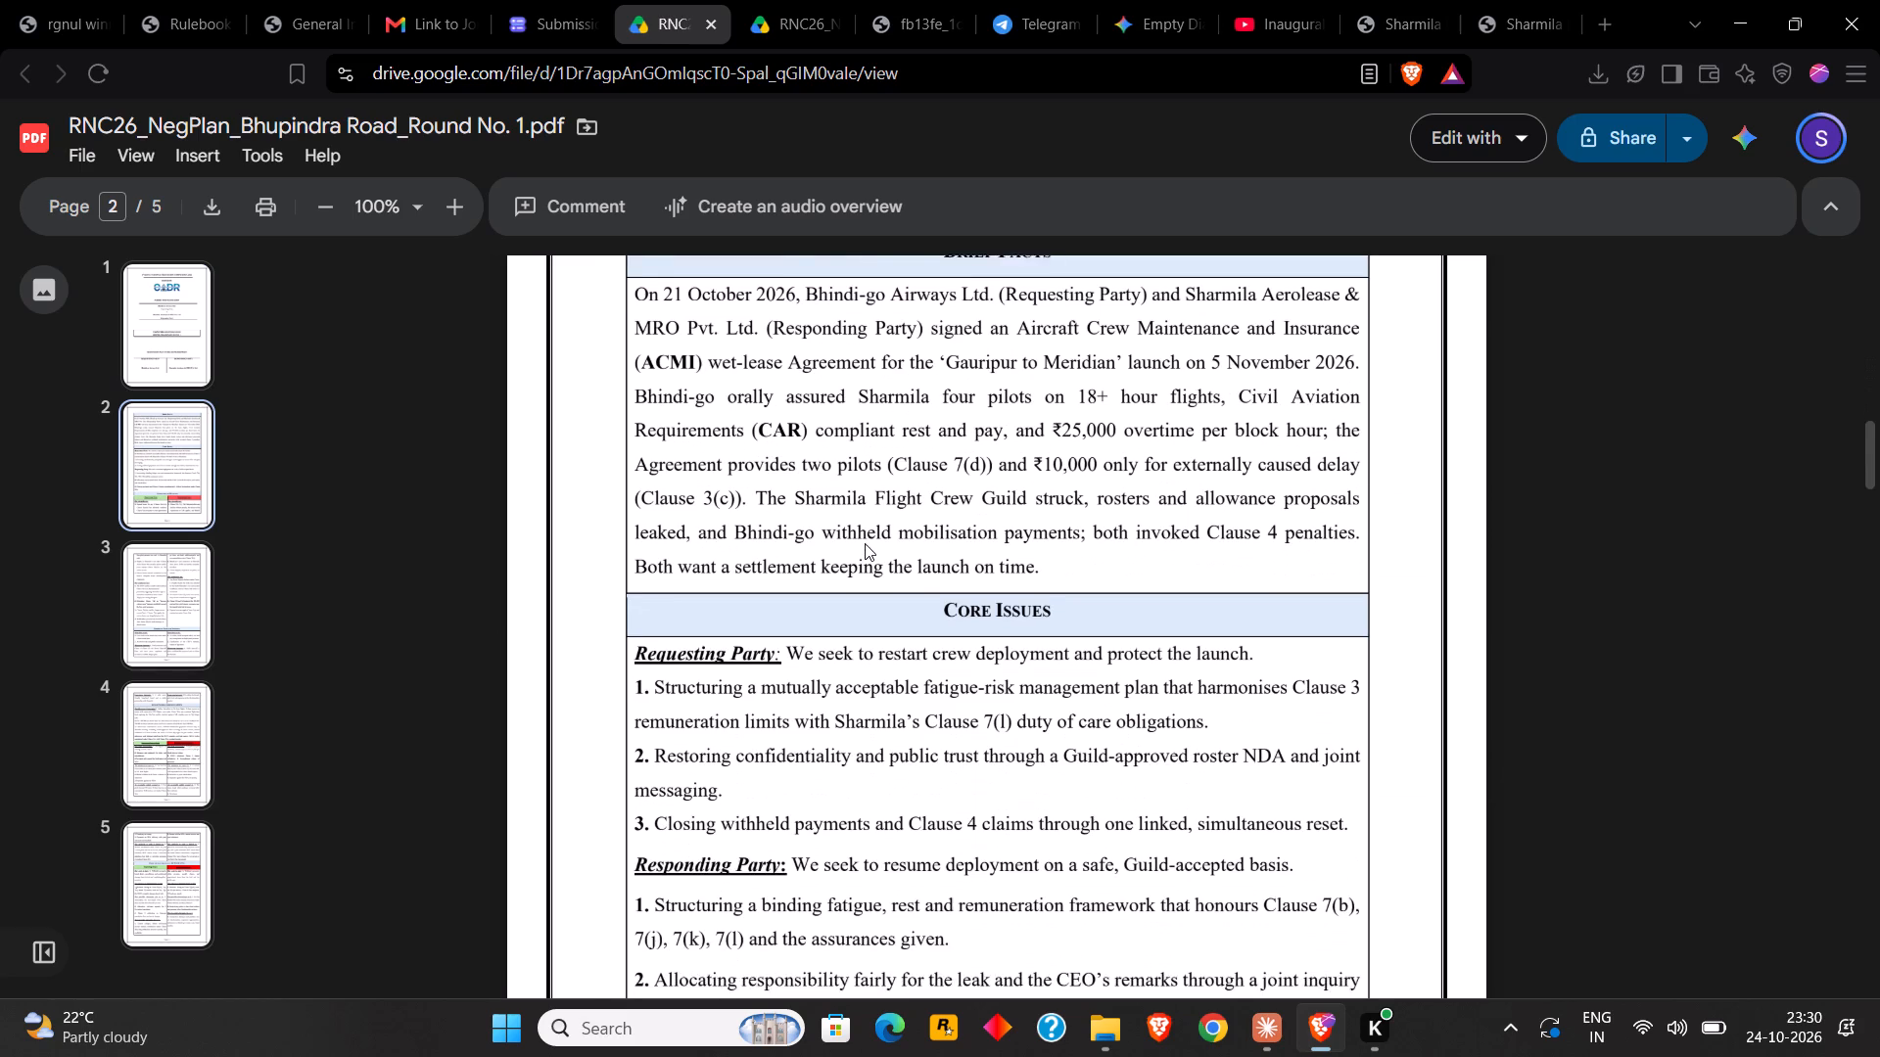
{"action": "scroll", "coordinate": [865, 543], "scroll_direction": "down", "scroll_amount": 3}
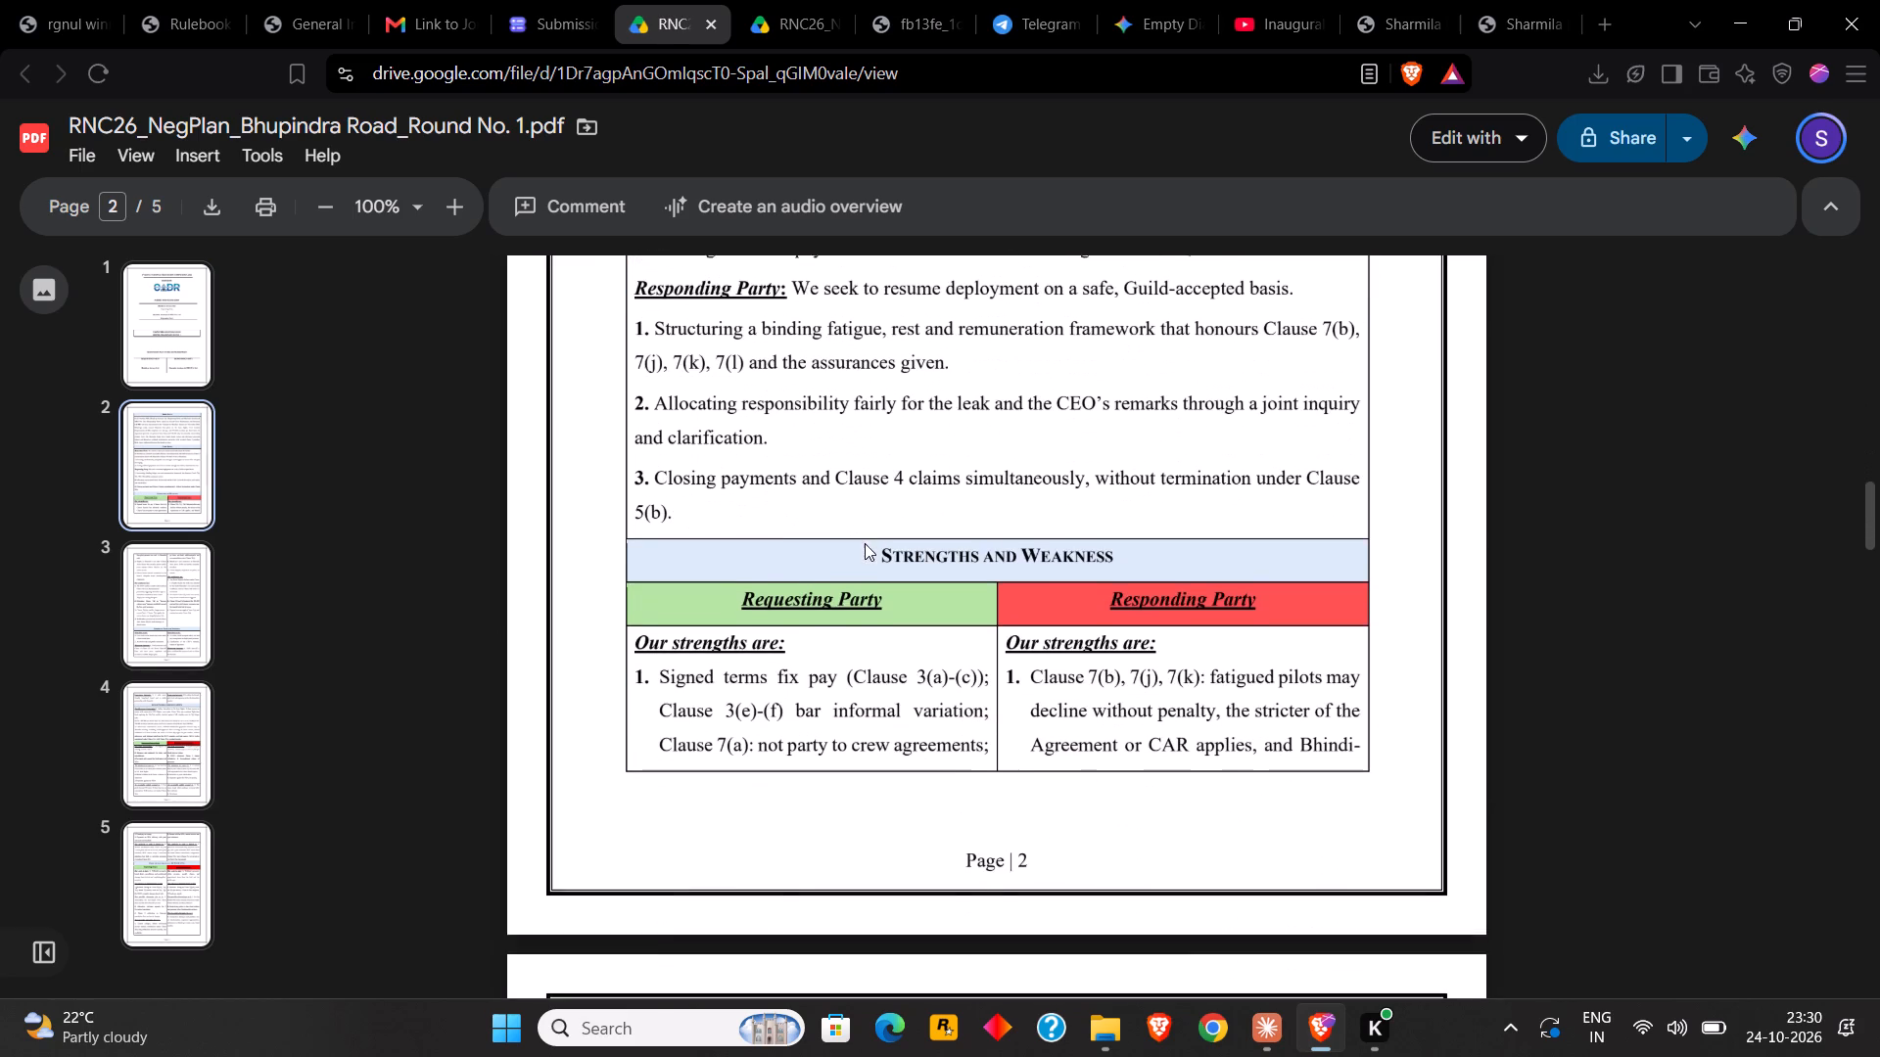
{"action": "scroll", "coordinate": [865, 543], "scroll_direction": "down", "scroll_amount": 3}
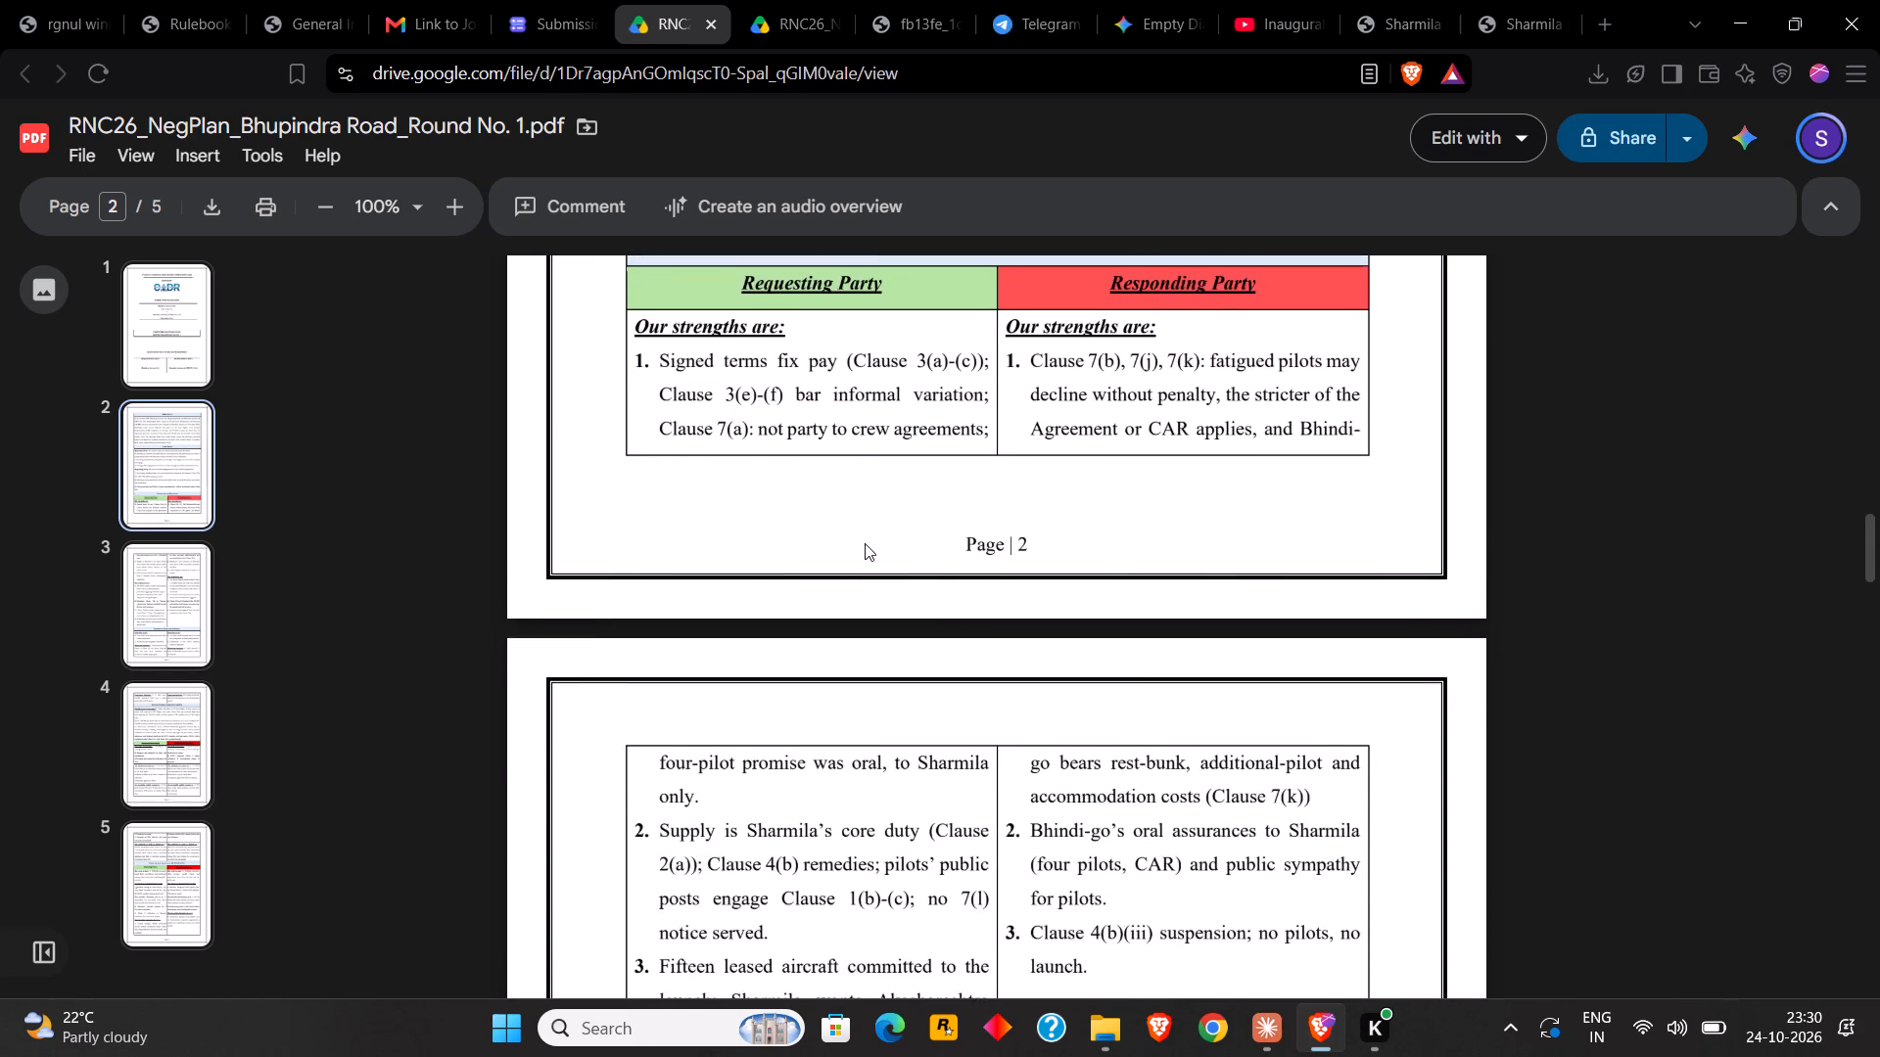
{"action": "scroll", "coordinate": [865, 543], "scroll_direction": "down", "scroll_amount": 4}
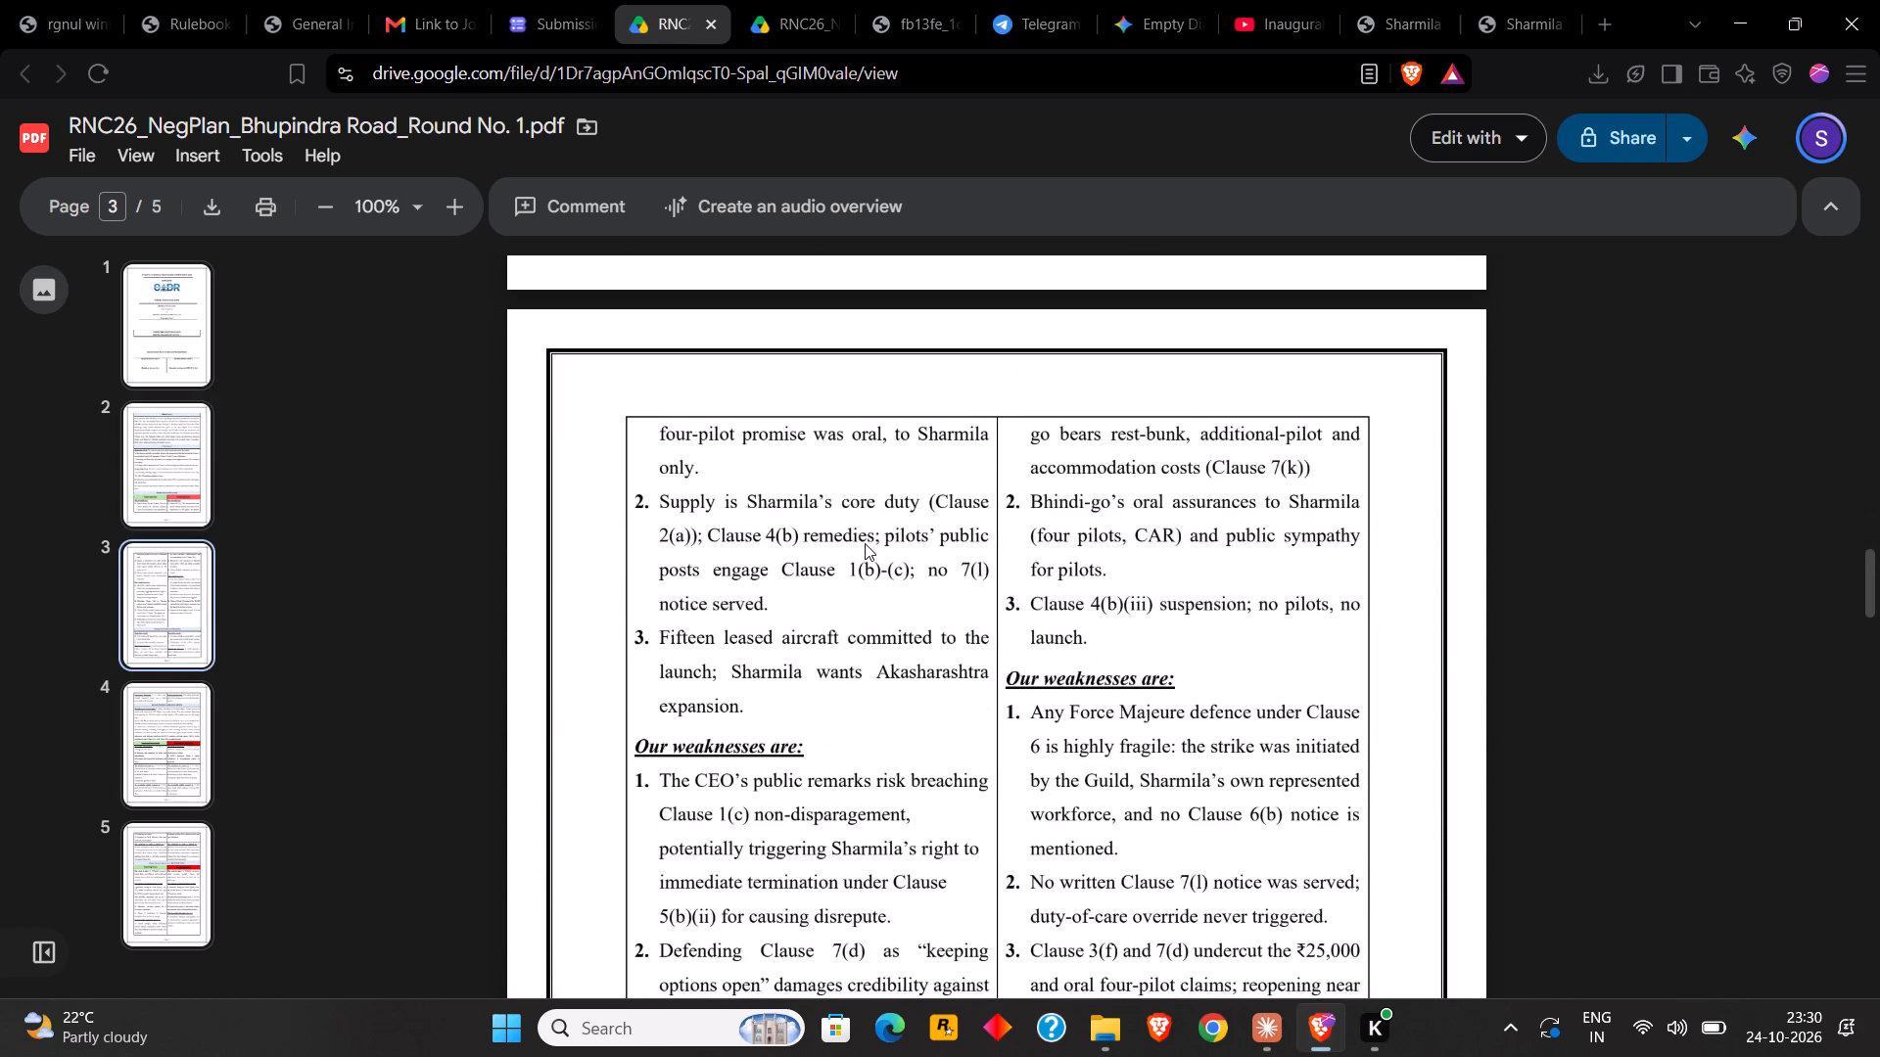
{"action": "scroll", "coordinate": [865, 543], "scroll_direction": "down", "scroll_amount": 2}
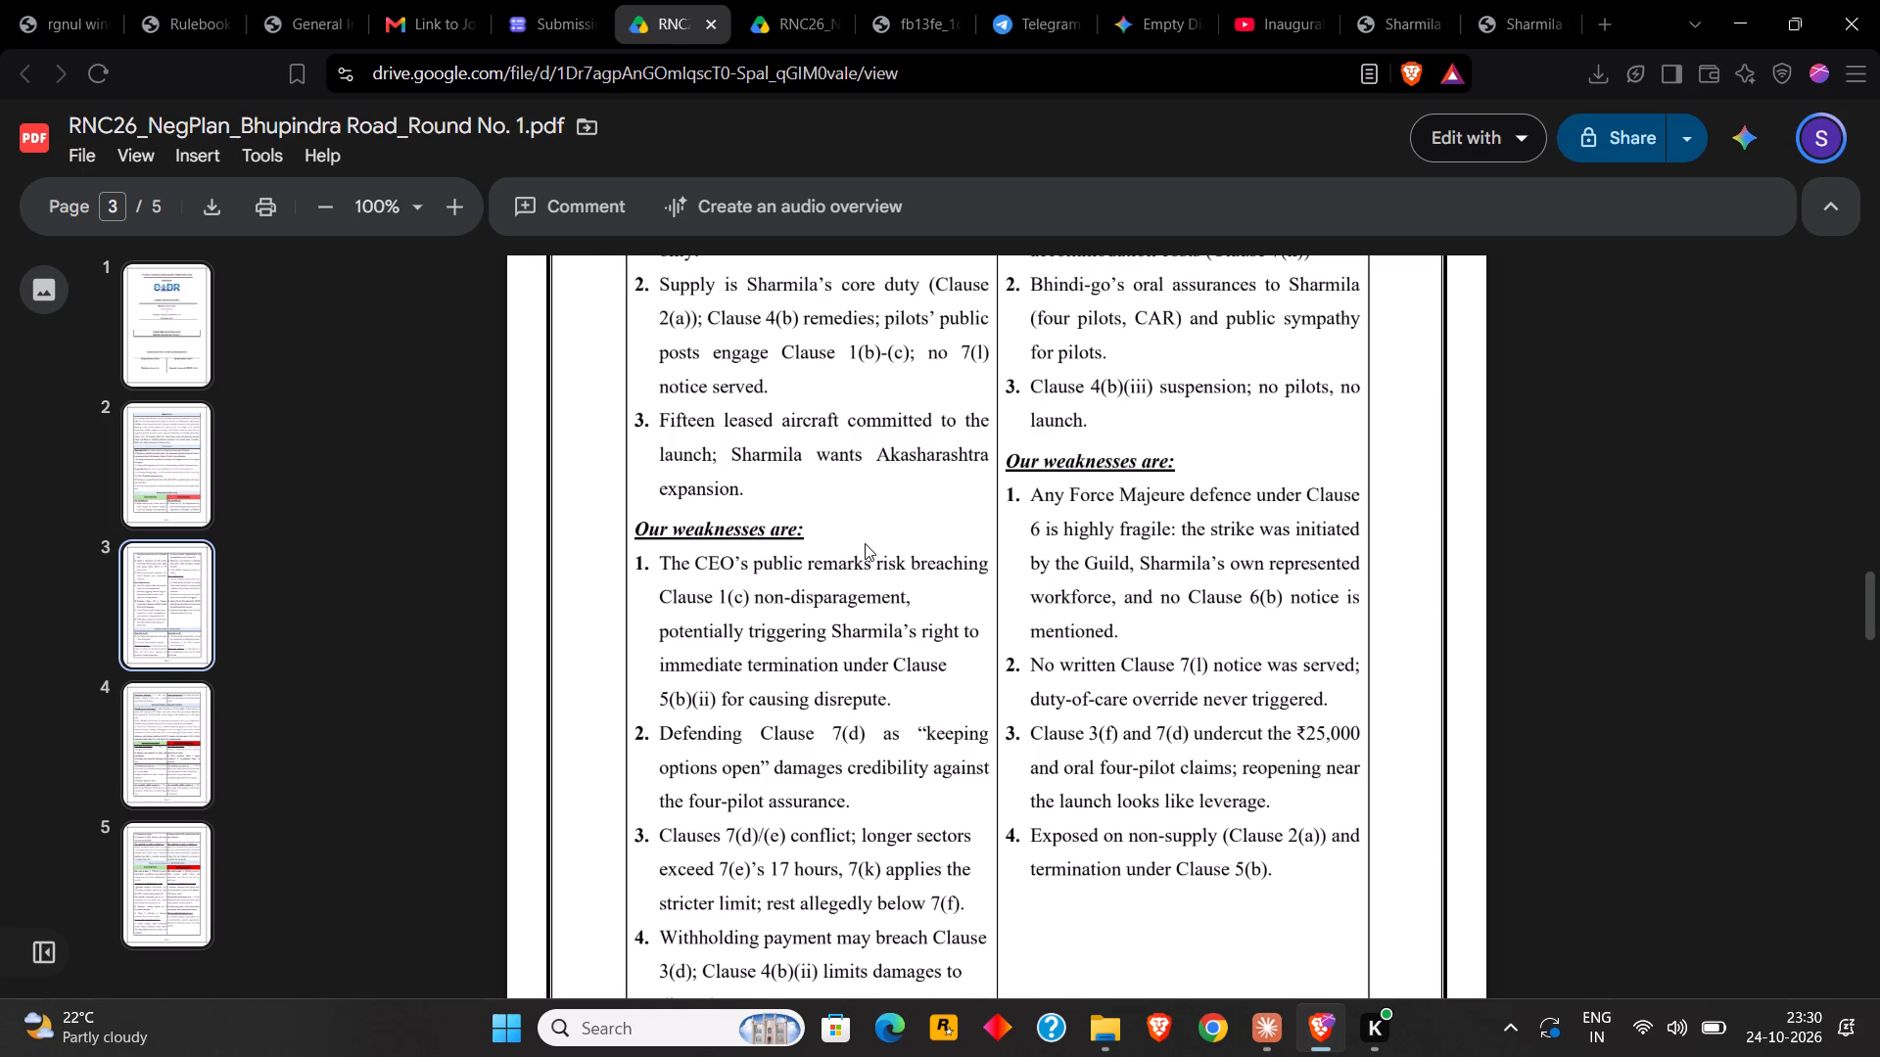
Review the Immediate Needs and Interests table of the Round No. 1 plan, including the long-term interests on page 4.
{"action": "scroll", "coordinate": [865, 543], "scroll_direction": "down", "scroll_amount": 2}
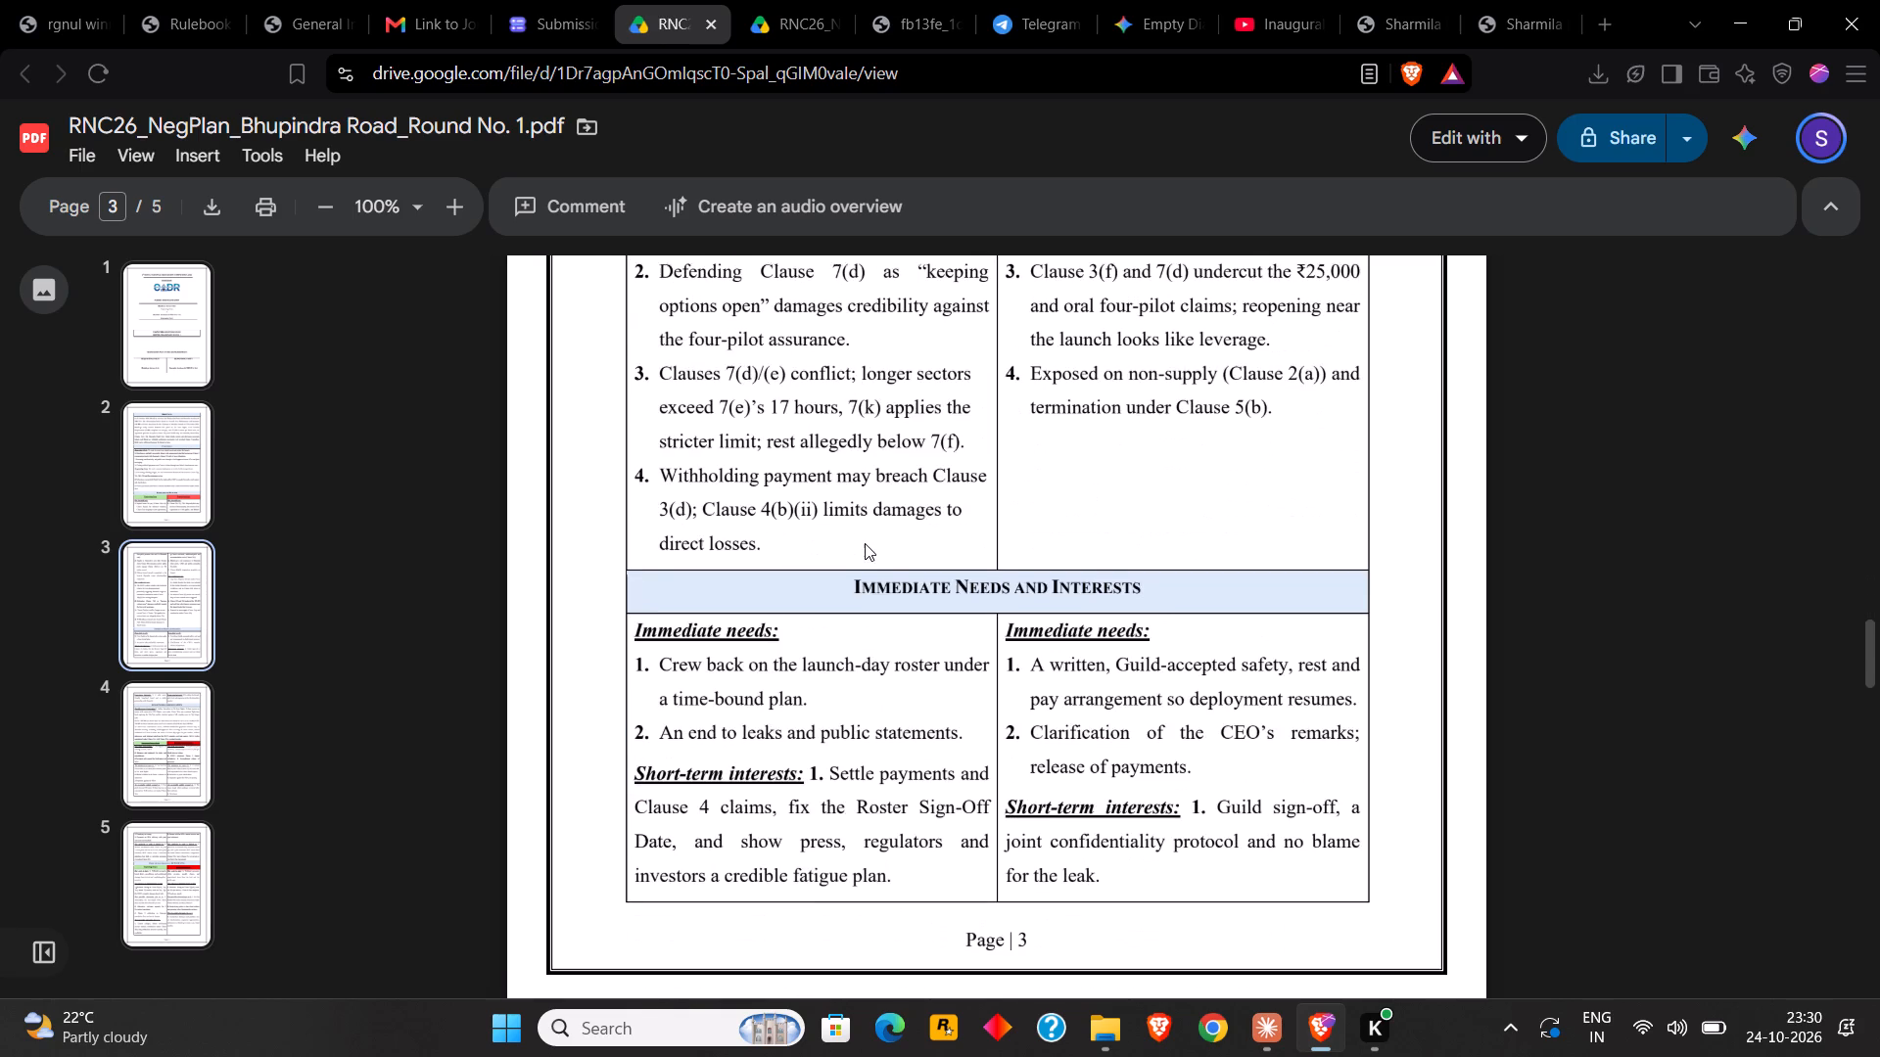
{"action": "scroll", "coordinate": [865, 543], "scroll_direction": "down", "scroll_amount": 3}
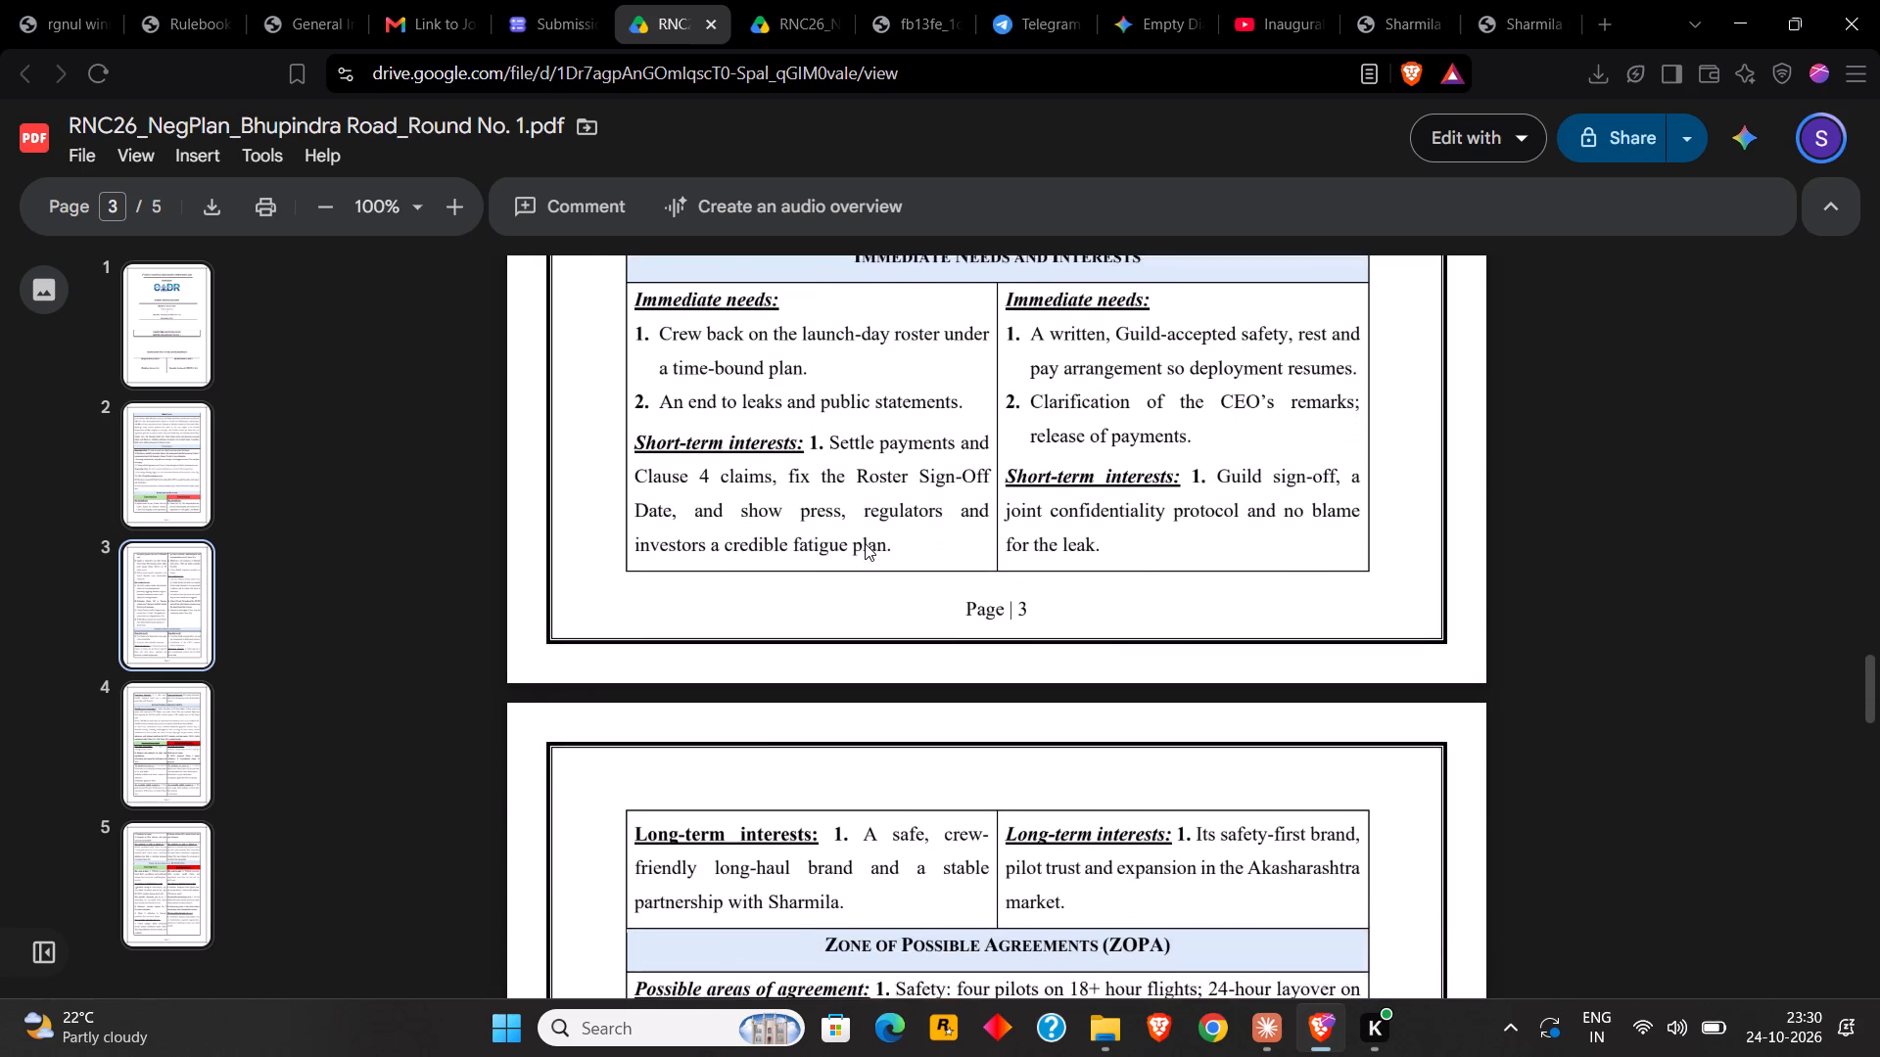
{"action": "scroll", "coordinate": [865, 543], "scroll_direction": "down", "scroll_amount": 3}
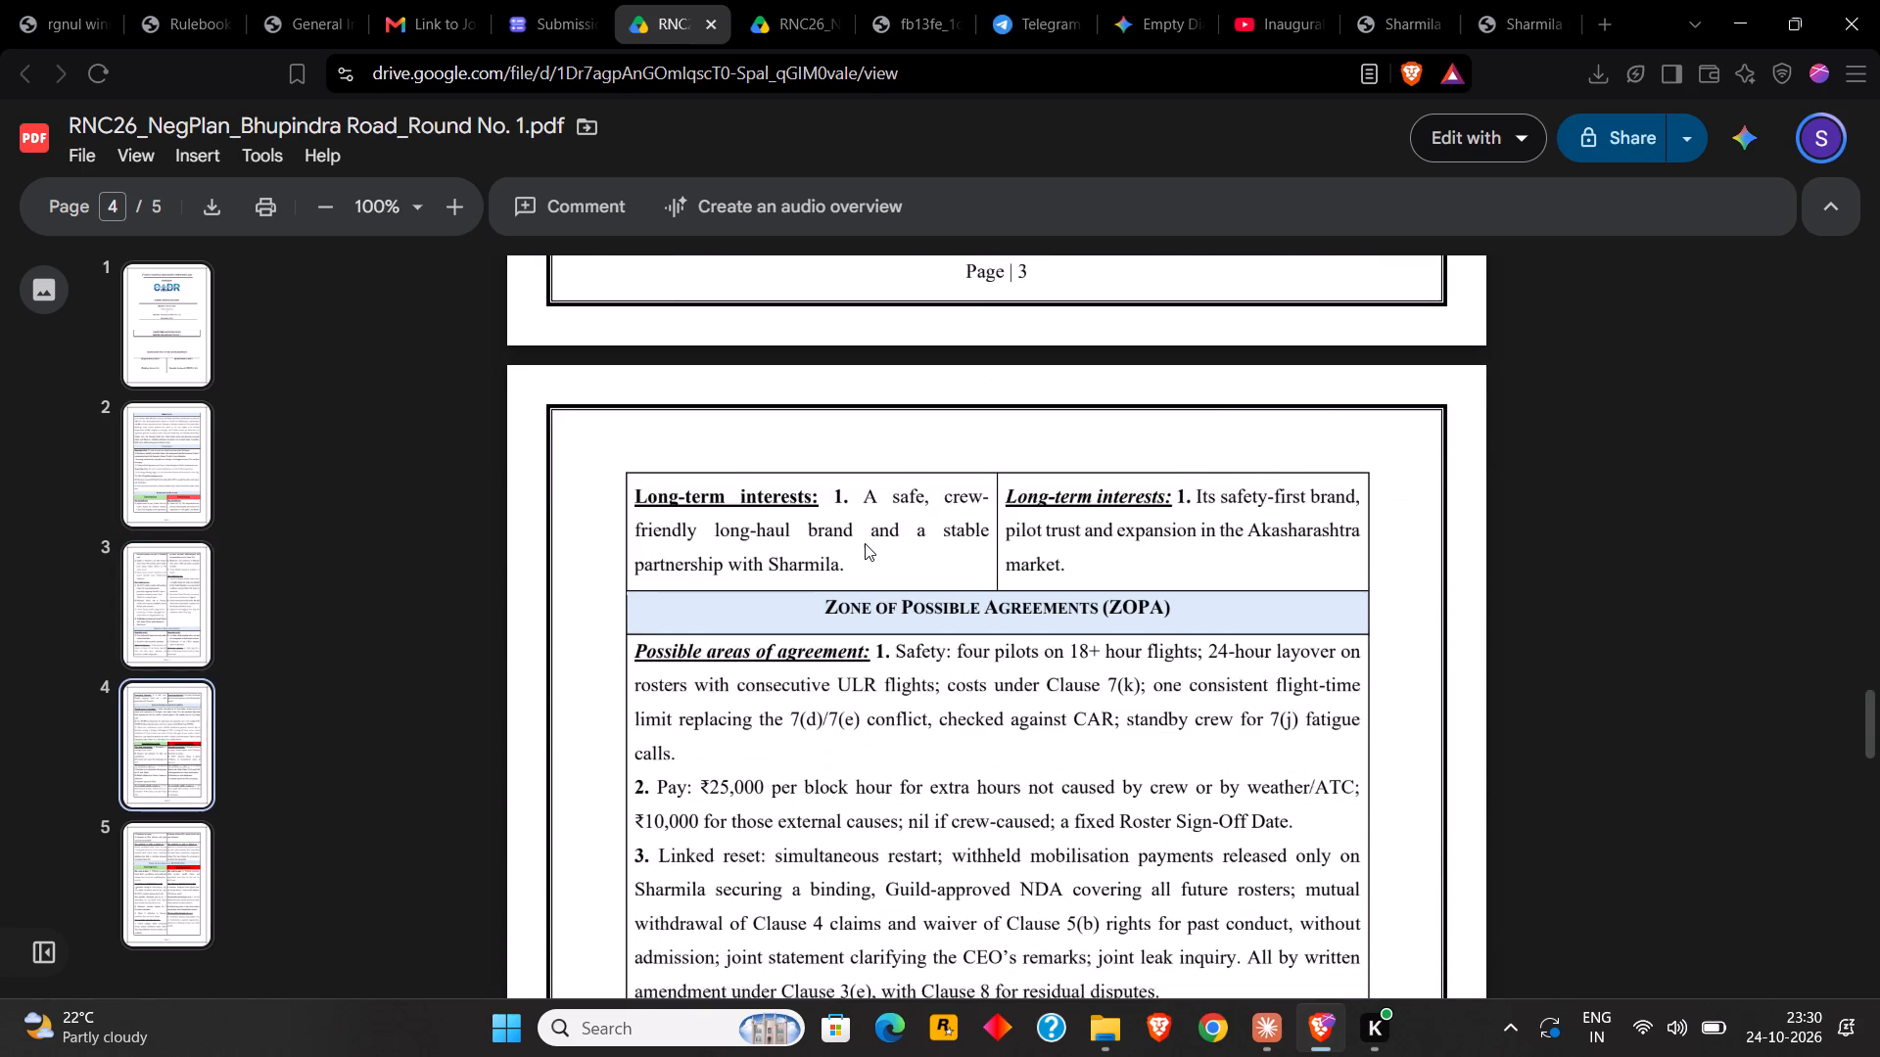
Examine the Zone of Possible Agreements section and both parties' goals on page 4 of the Round No. 1 plan.
{"action": "scroll", "coordinate": [865, 543], "scroll_direction": "down", "scroll_amount": 2}
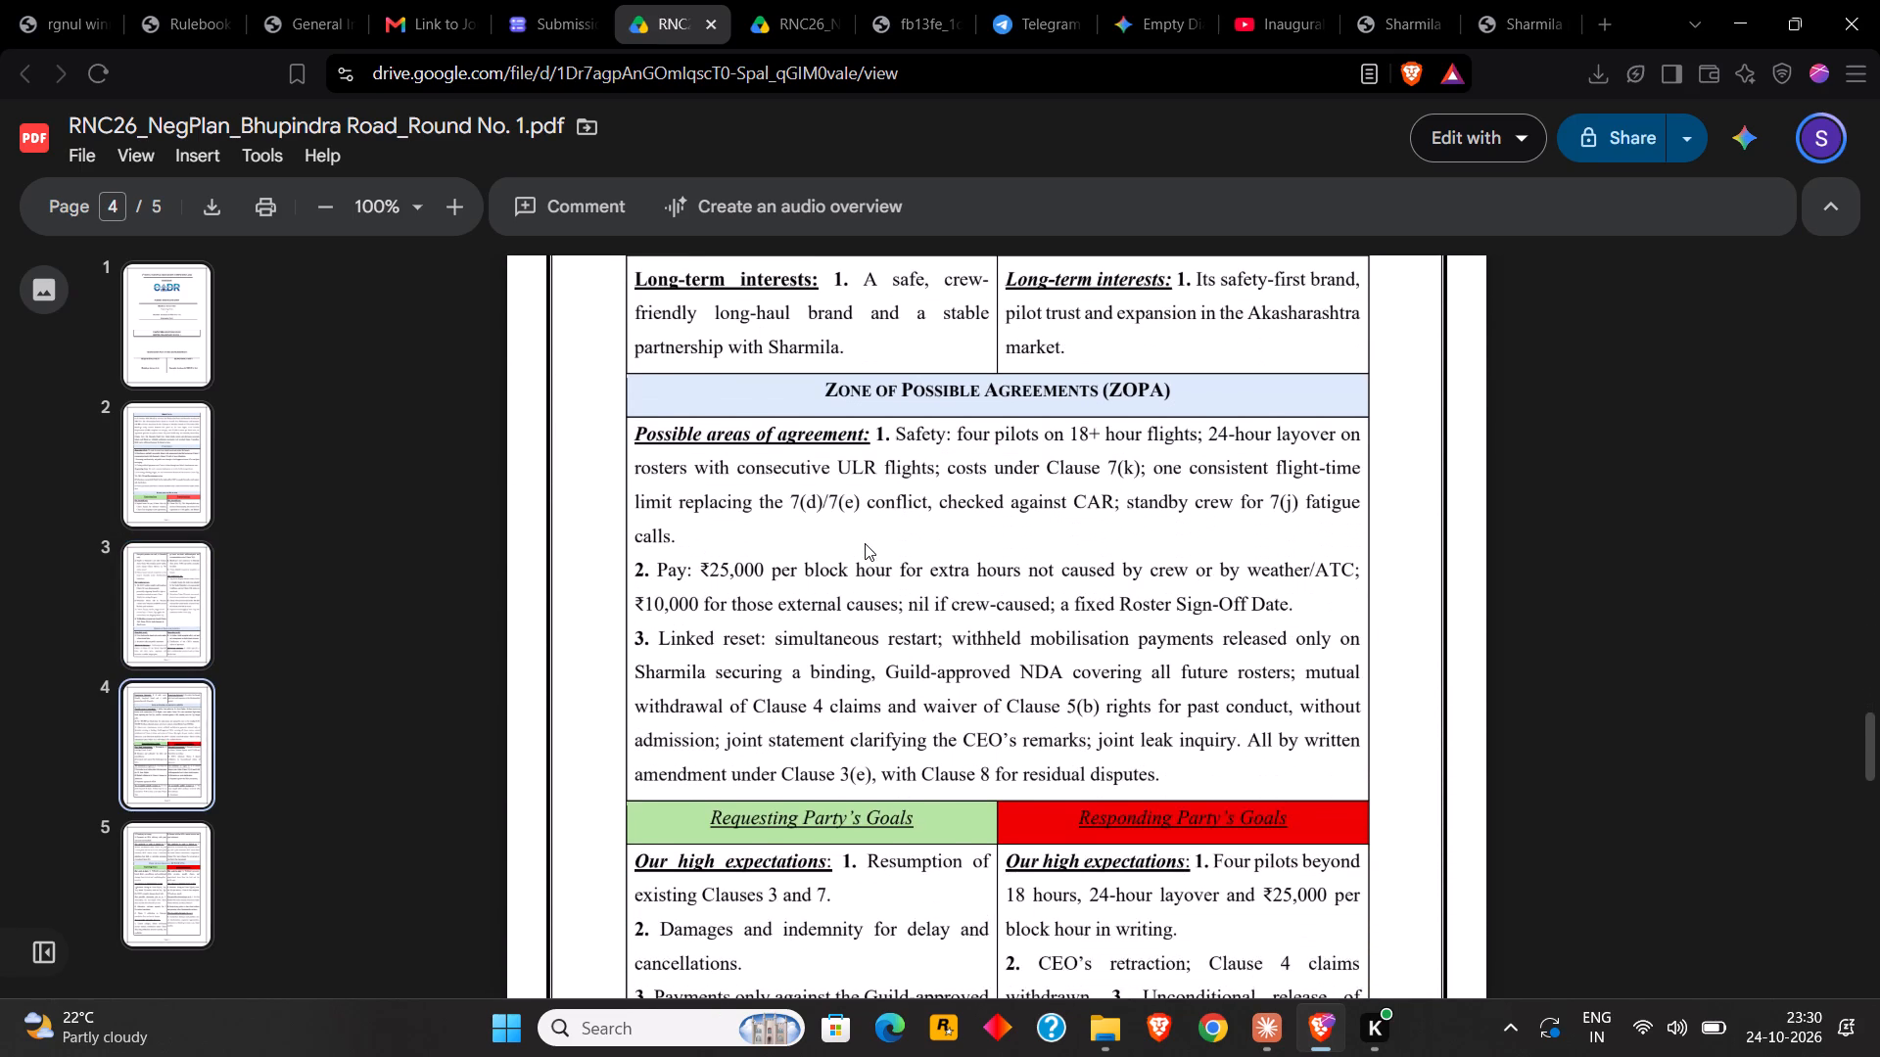
{"action": "scroll", "coordinate": [865, 543], "scroll_direction": "down", "scroll_amount": 4}
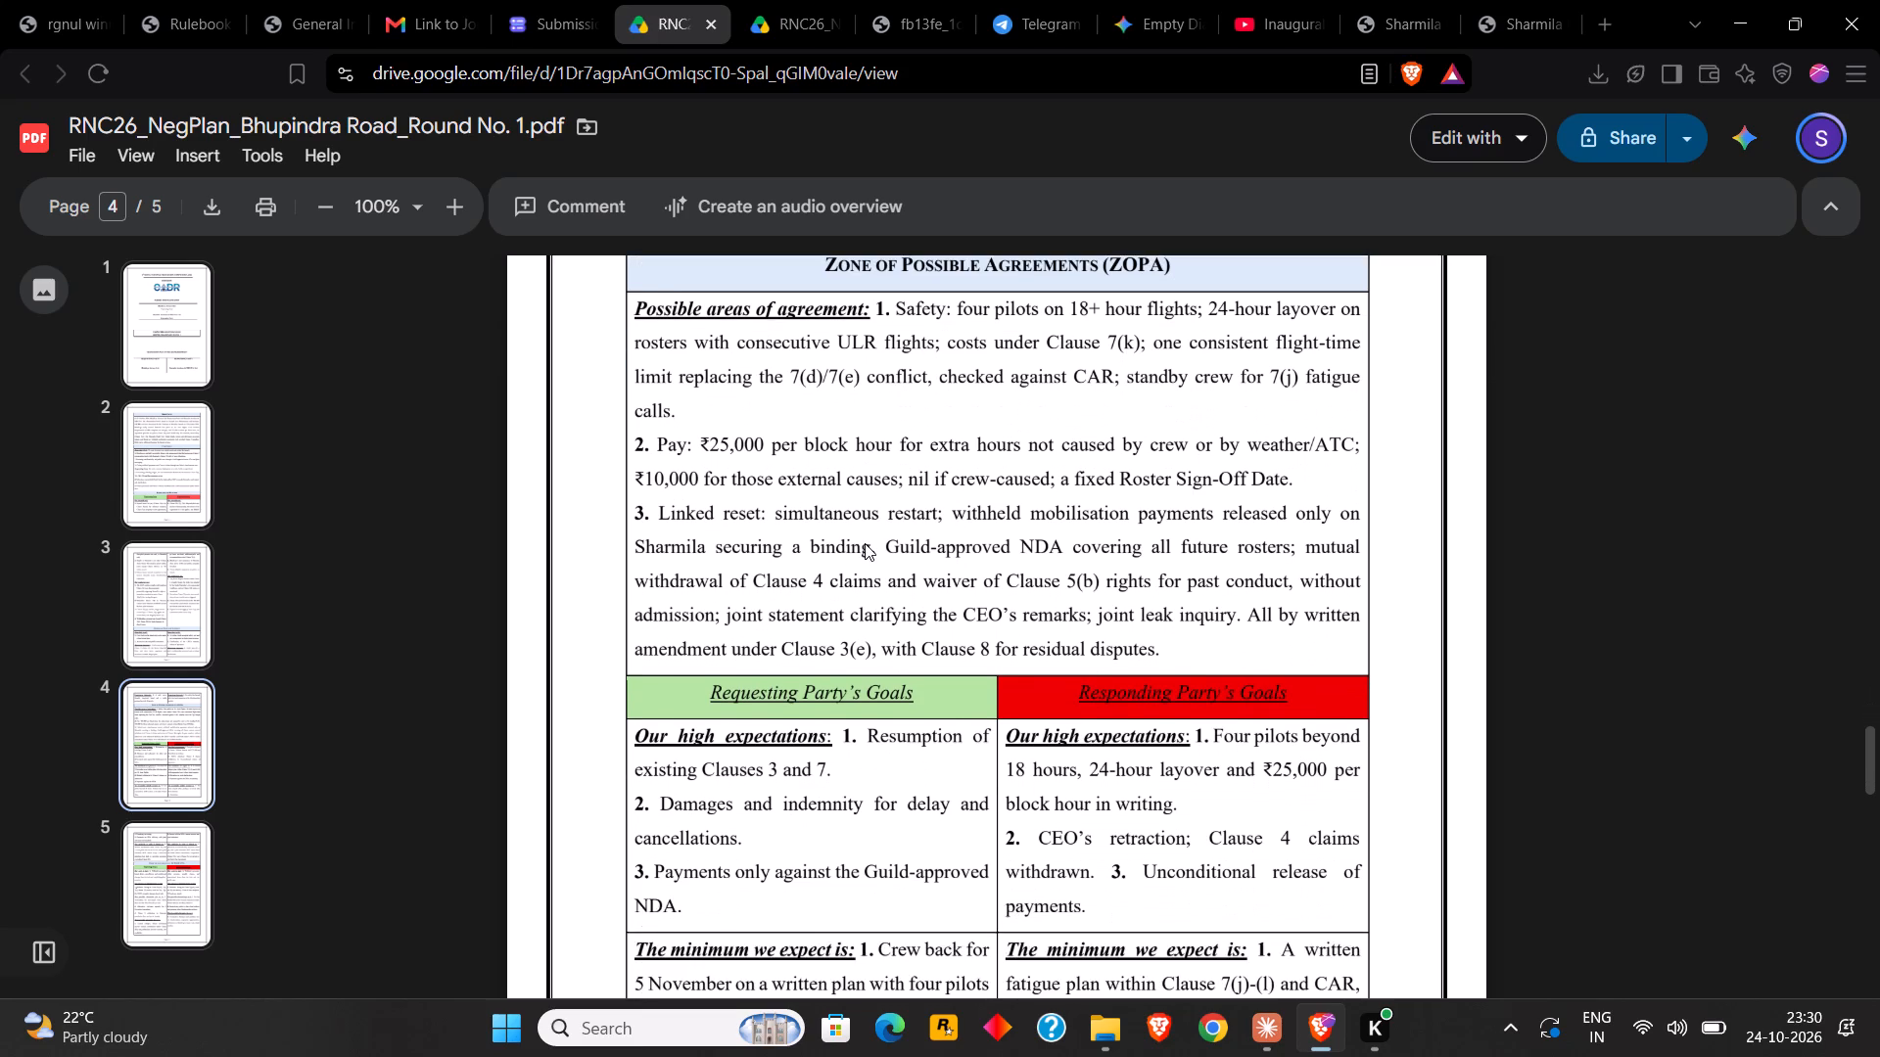
{"action": "scroll", "coordinate": [865, 543], "scroll_direction": "down", "scroll_amount": 3}
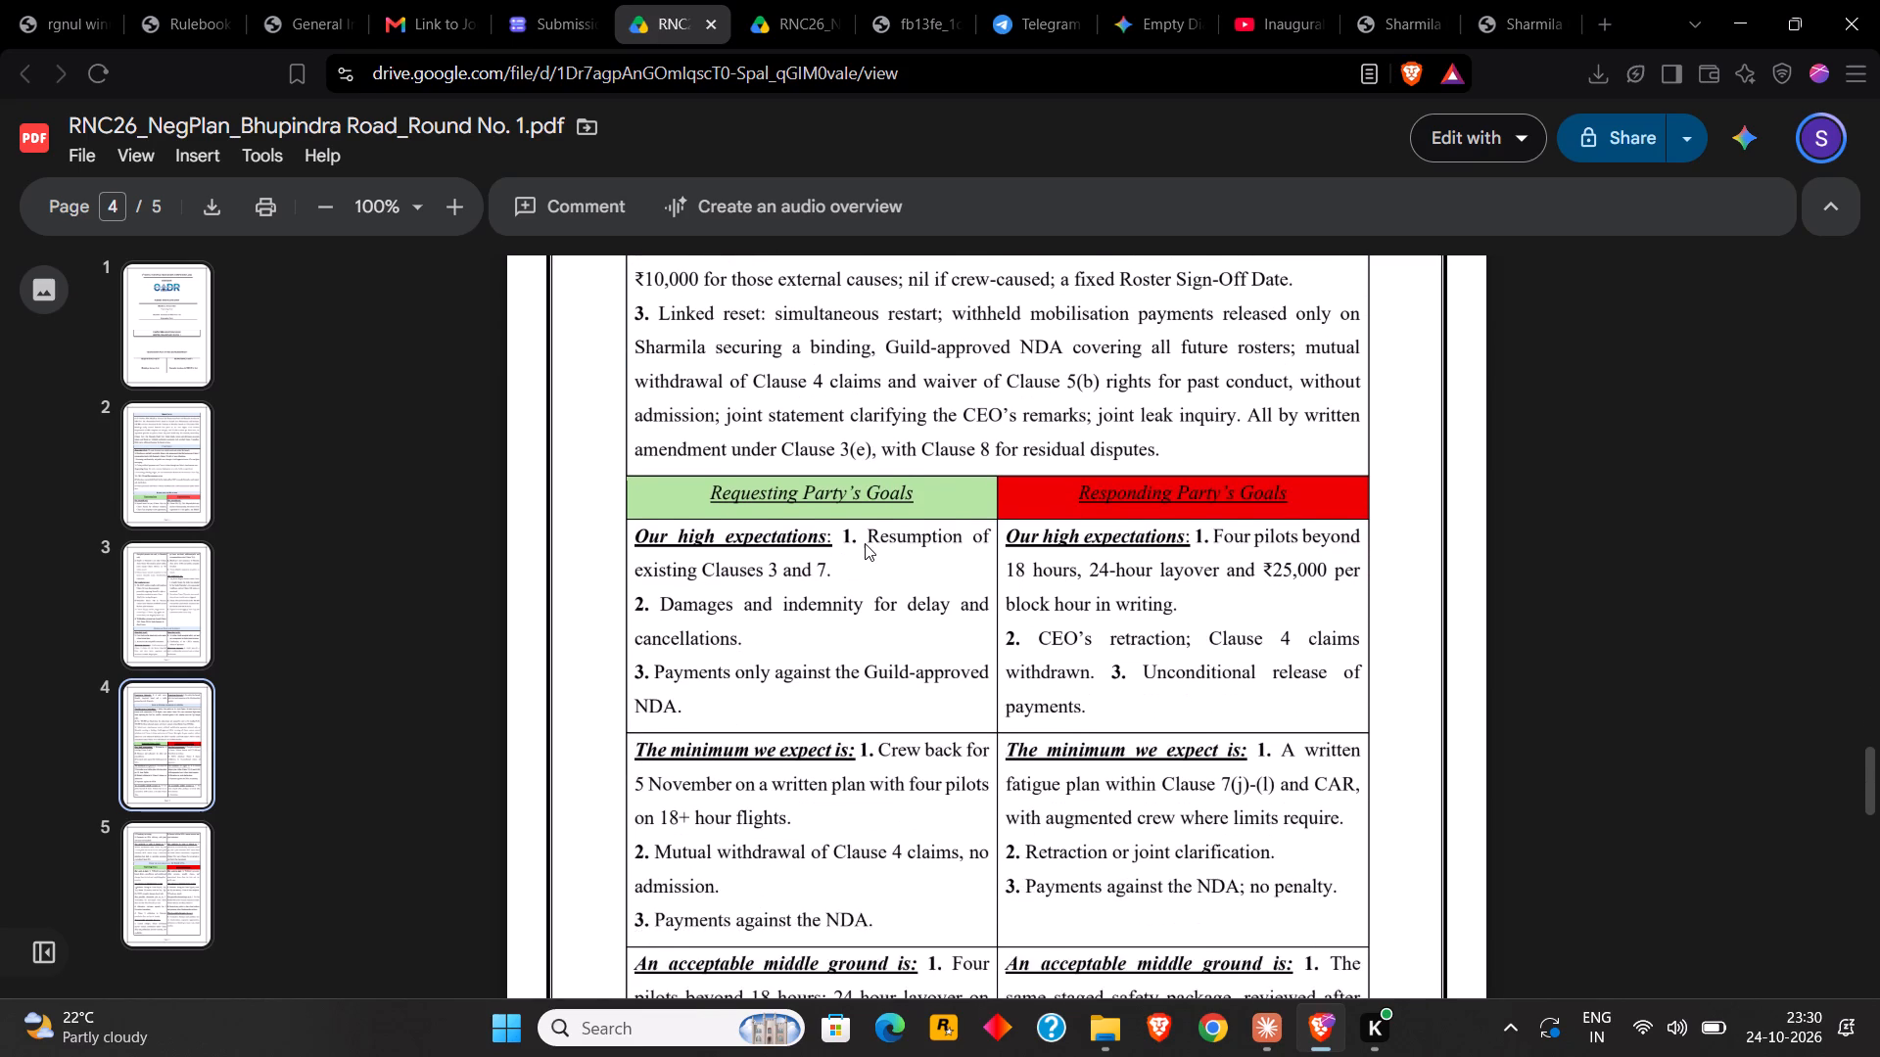
{"action": "scroll", "coordinate": [865, 543], "scroll_direction": "down", "scroll_amount": 3}
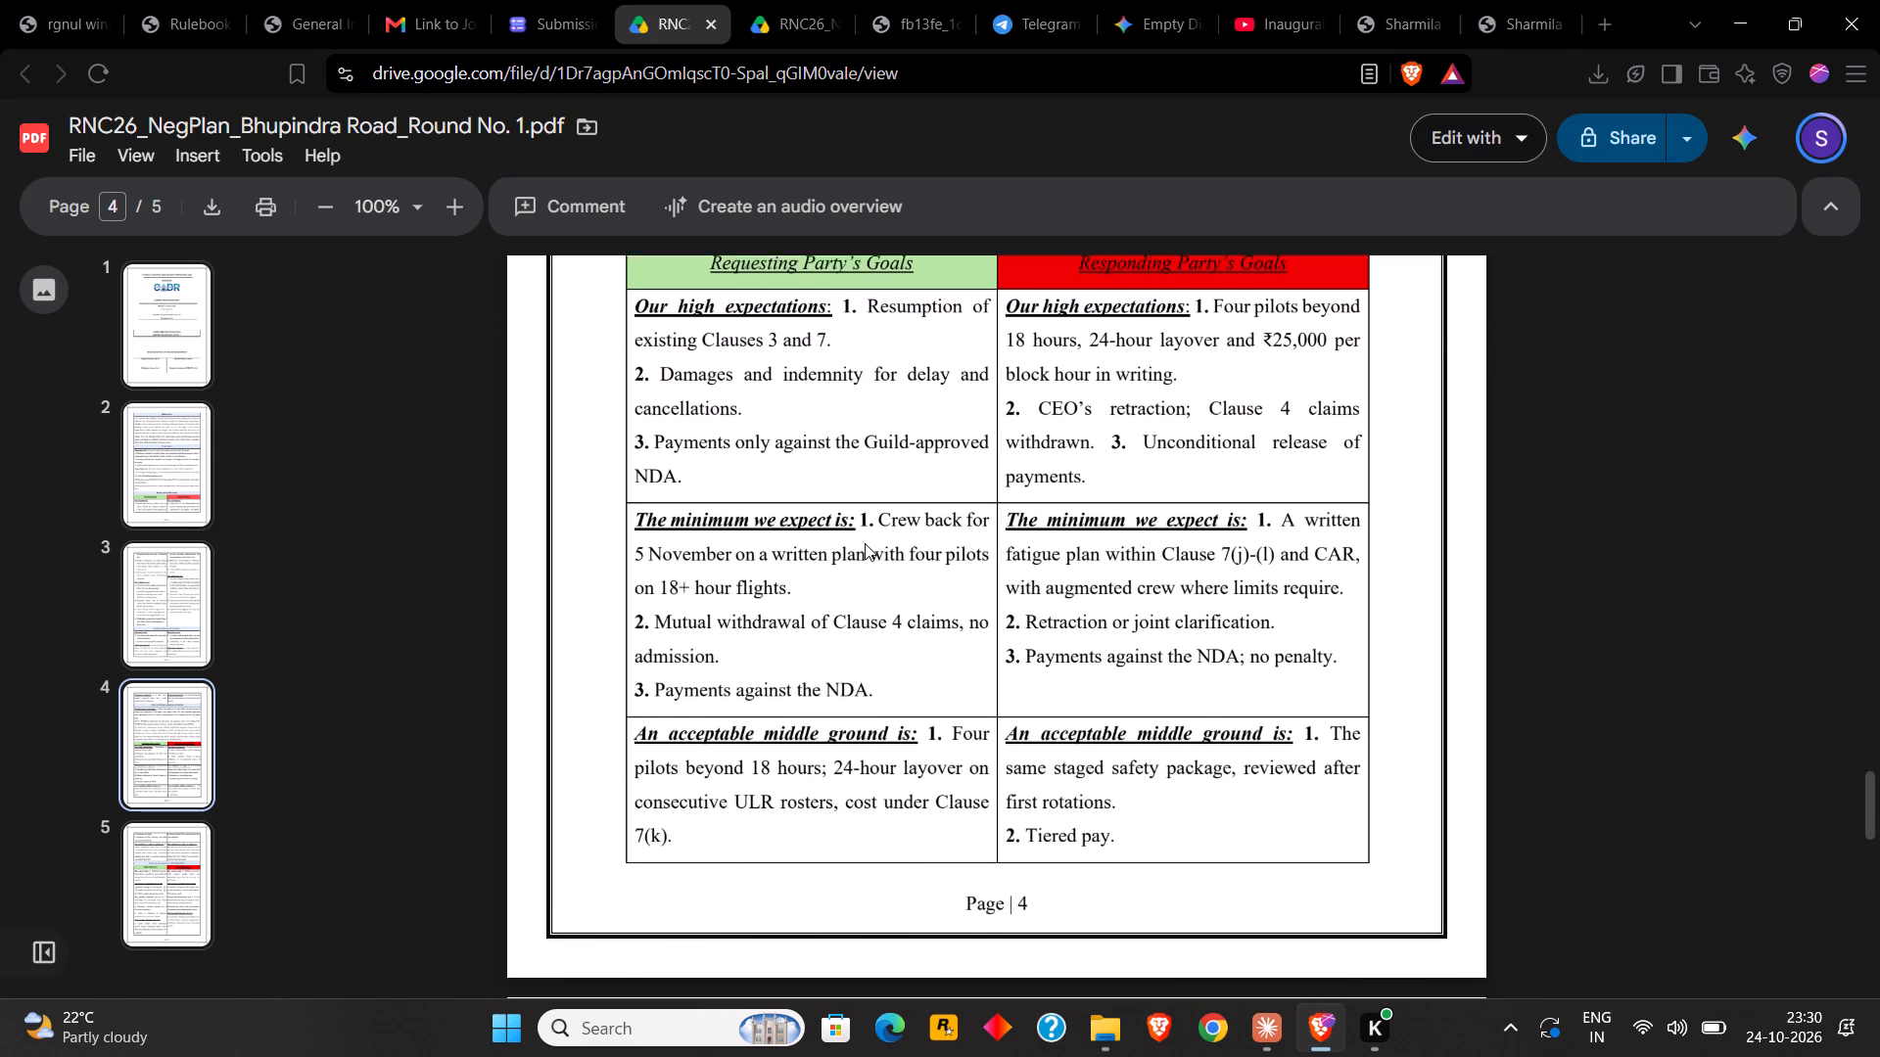
Read the settlement authority limits and the BATNA/WATNA alternatives for both parties on page 5 of the Round No. 1 plan.
{"action": "scroll", "coordinate": [865, 543], "scroll_direction": "down", "scroll_amount": 2}
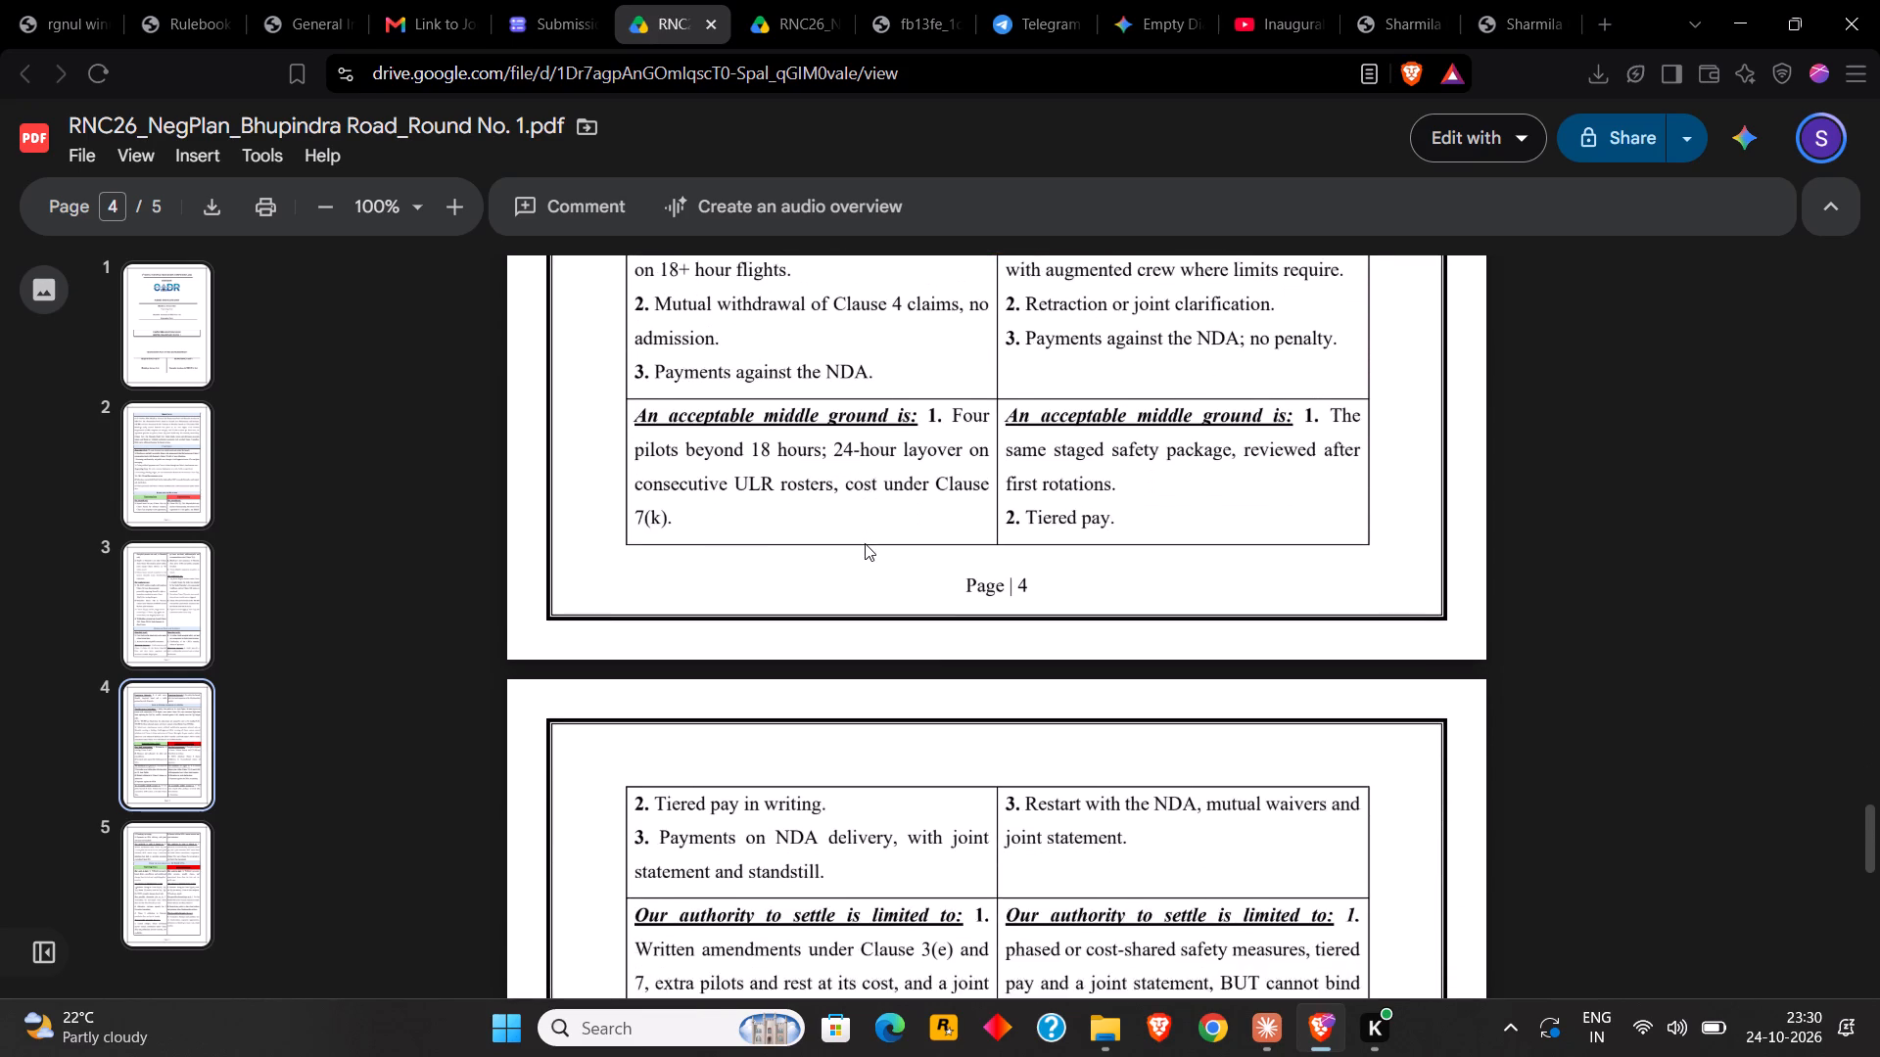
{"action": "scroll", "coordinate": [865, 543], "scroll_direction": "down", "scroll_amount": 2}
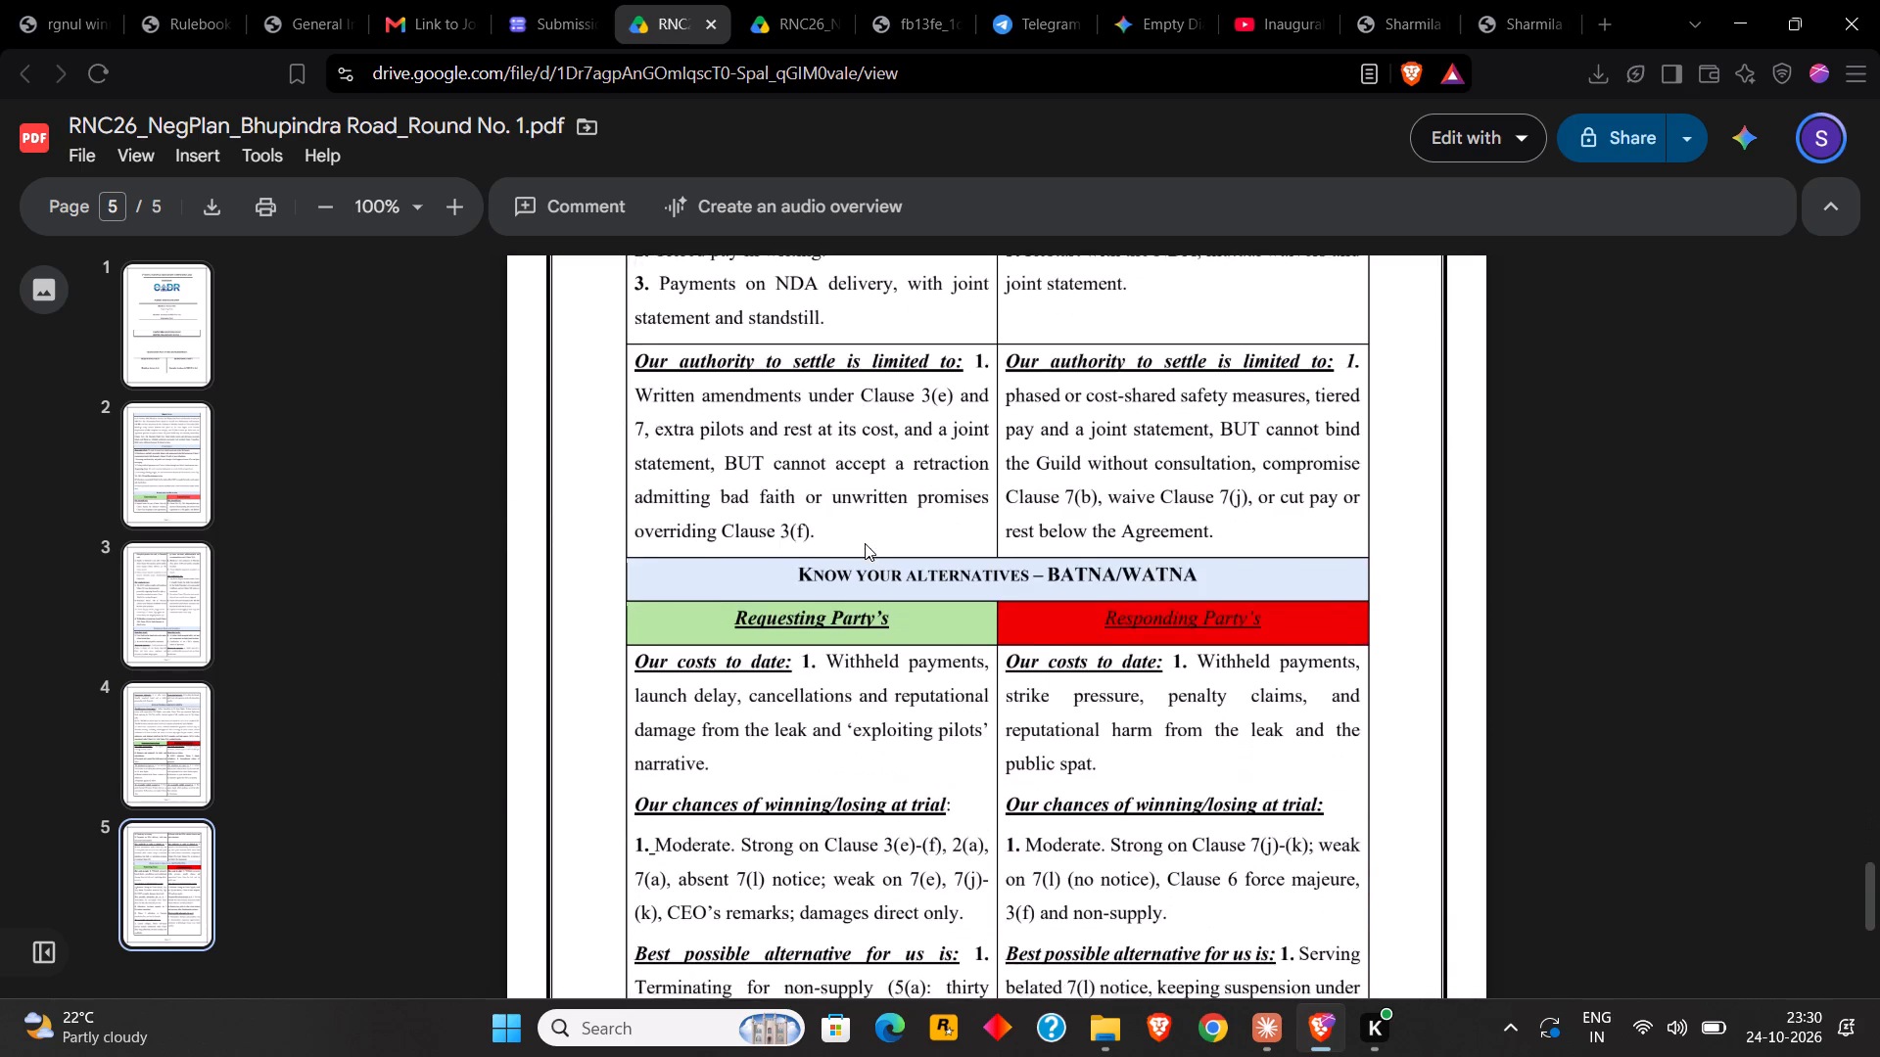
{"action": "scroll", "coordinate": [865, 543], "scroll_direction": "down", "scroll_amount": 2}
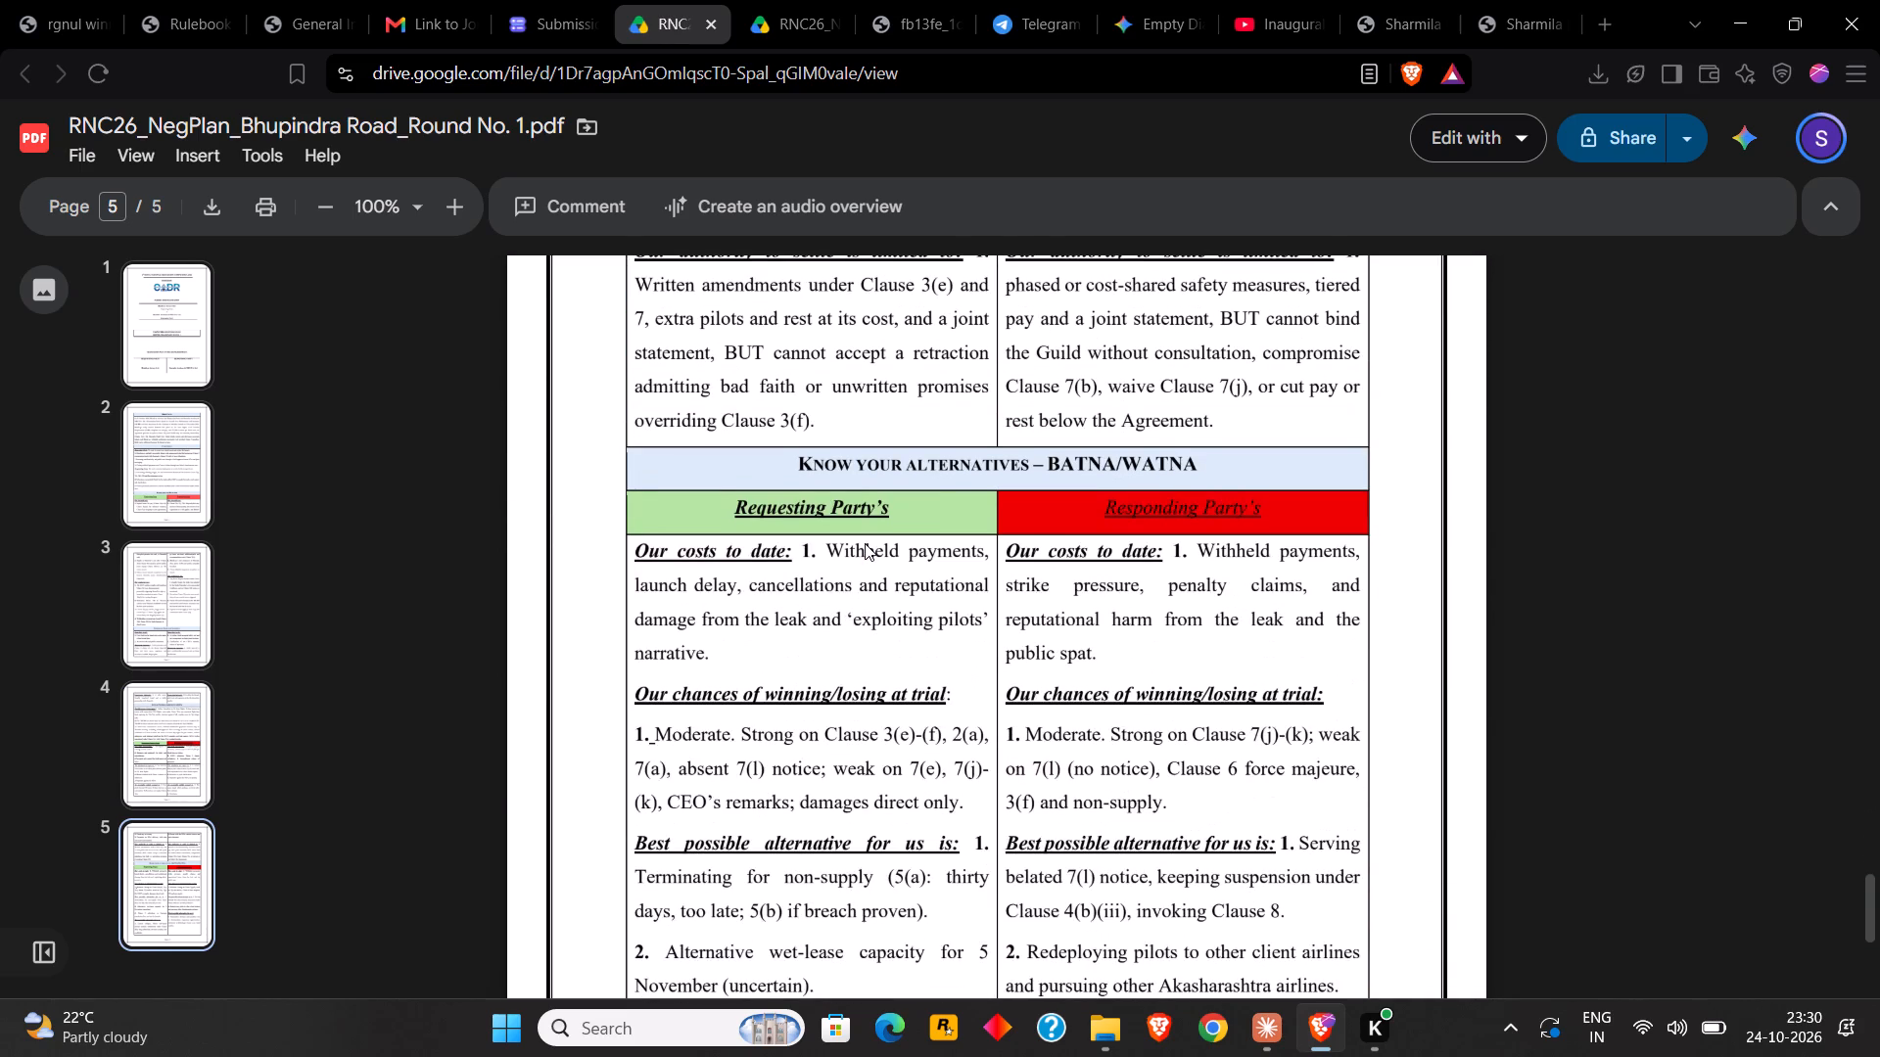
{"action": "scroll", "coordinate": [865, 543], "scroll_direction": "down", "scroll_amount": 1}
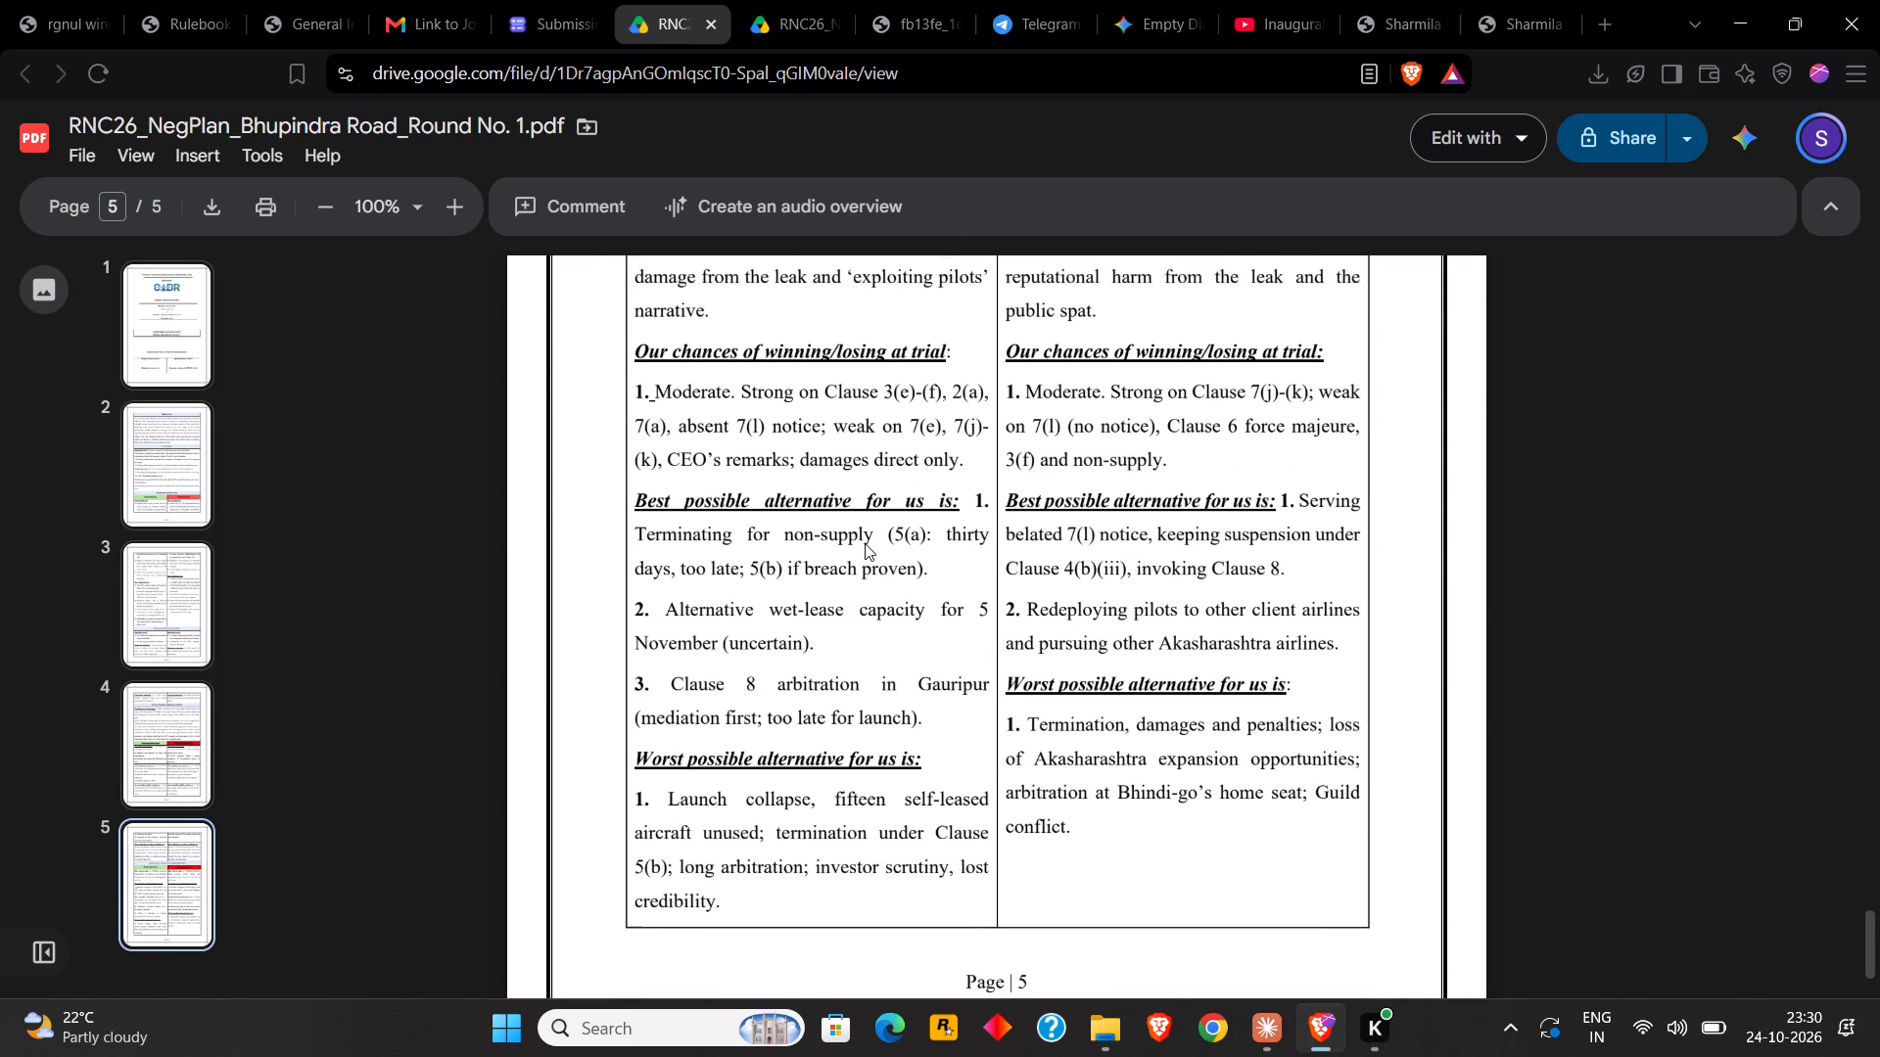
{"action": "scroll", "coordinate": [865, 543], "scroll_direction": "down", "scroll_amount": 2}
{"action": "scroll", "coordinate": [865, 543], "scroll_direction": "up", "scroll_amount": 1}
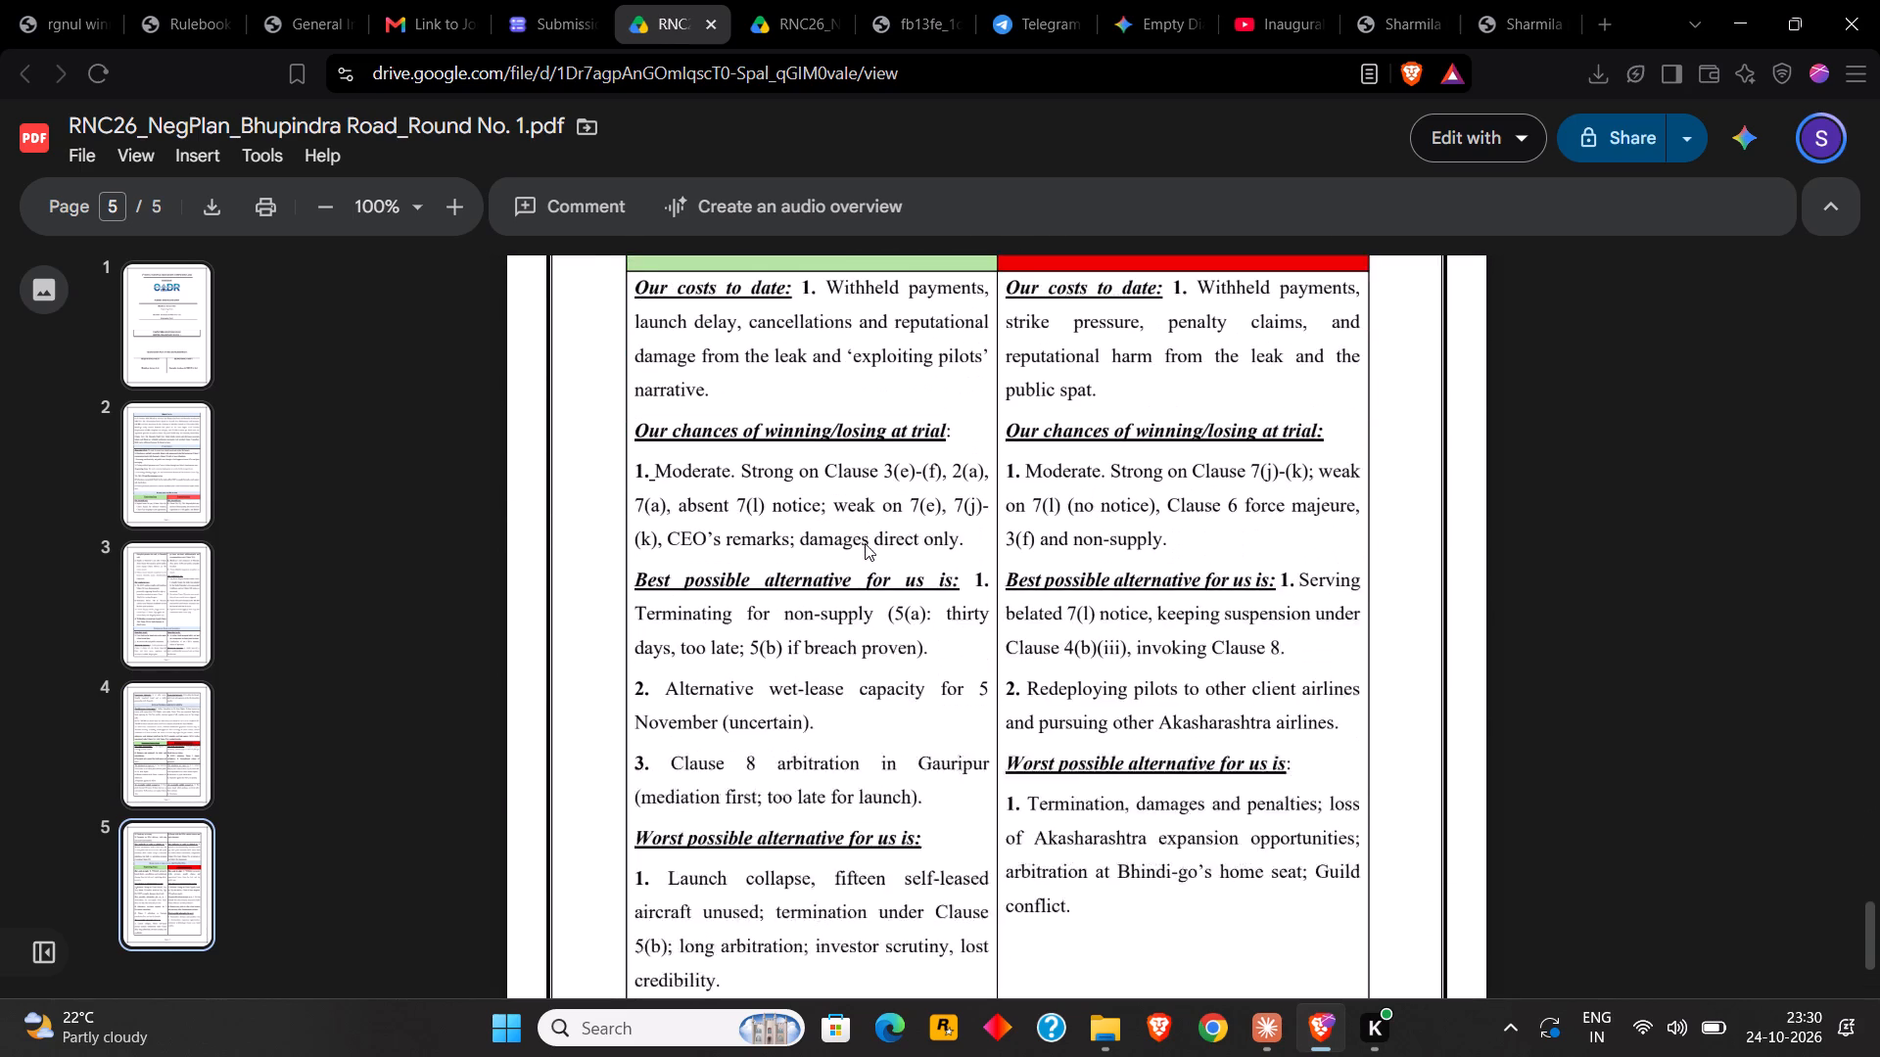
{"action": "scroll", "coordinate": [865, 543], "scroll_direction": "up", "scroll_amount": 1}
{"action": "scroll", "coordinate": [865, 543], "scroll_direction": "down", "scroll_amount": 1}
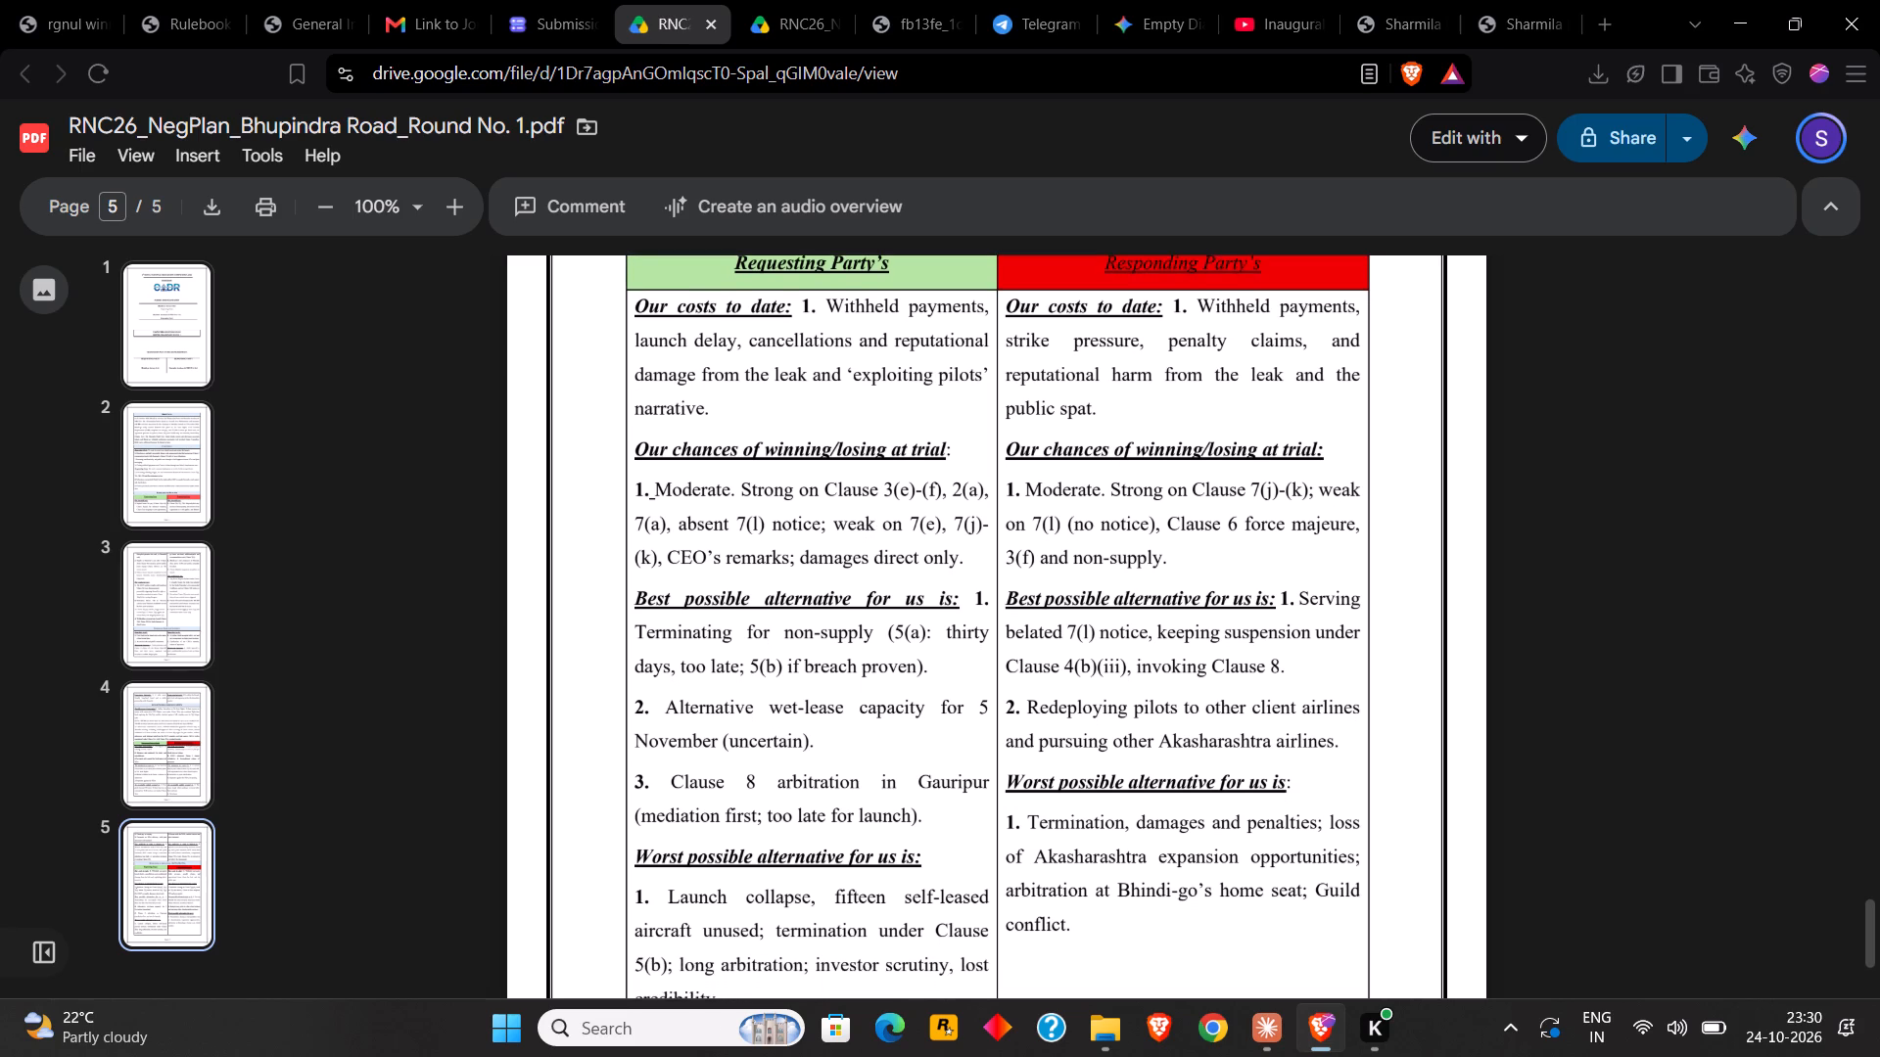
Compare the closing BATNA/WATNA and Negotiation Strategy sections of "rgnul winner 1.pdf" with the last pages of the Round No. 1 and Round No. 2 plans.
{"action": "left_click", "coordinate": [105, 0]}
{"action": "scroll", "coordinate": [536, 461], "scroll_direction": "down", "scroll_amount": 5}
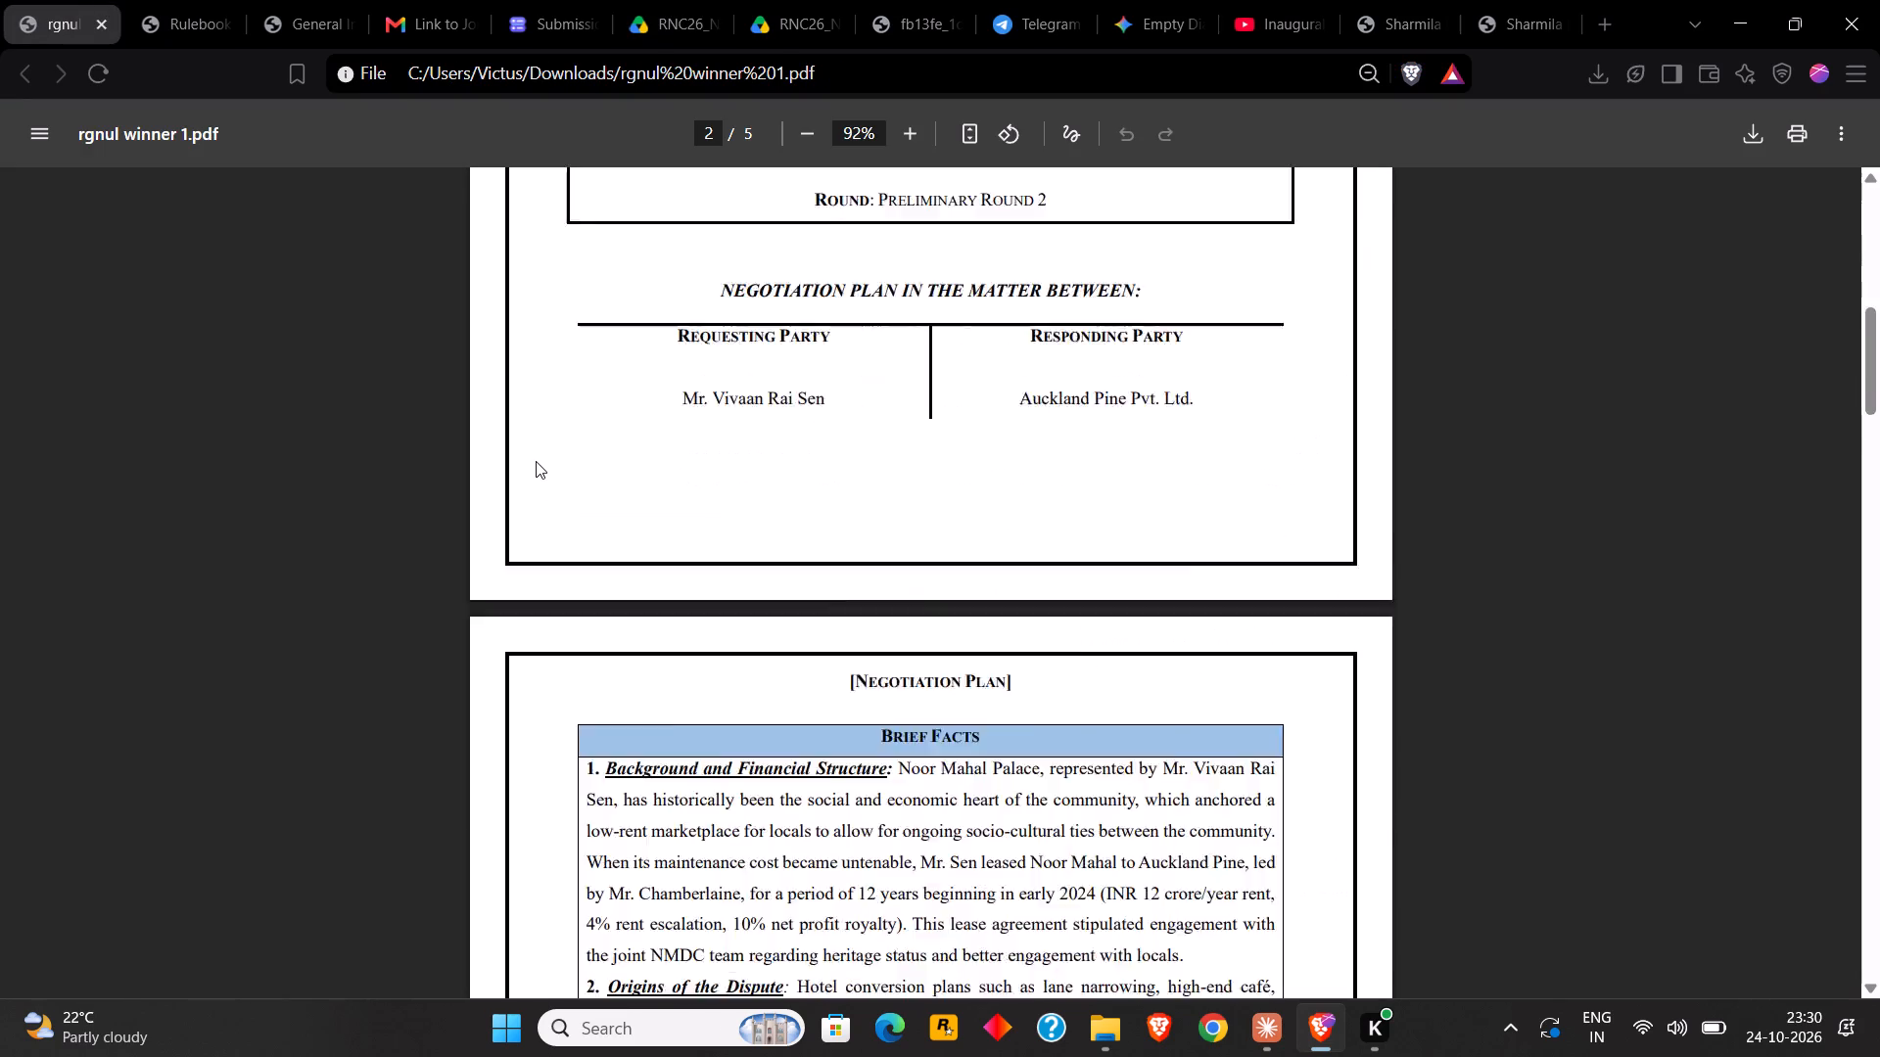
{"action": "scroll", "coordinate": [536, 461], "scroll_direction": "down", "scroll_amount": 6}
{"action": "scroll", "coordinate": [536, 461], "scroll_direction": "up", "scroll_amount": 1}
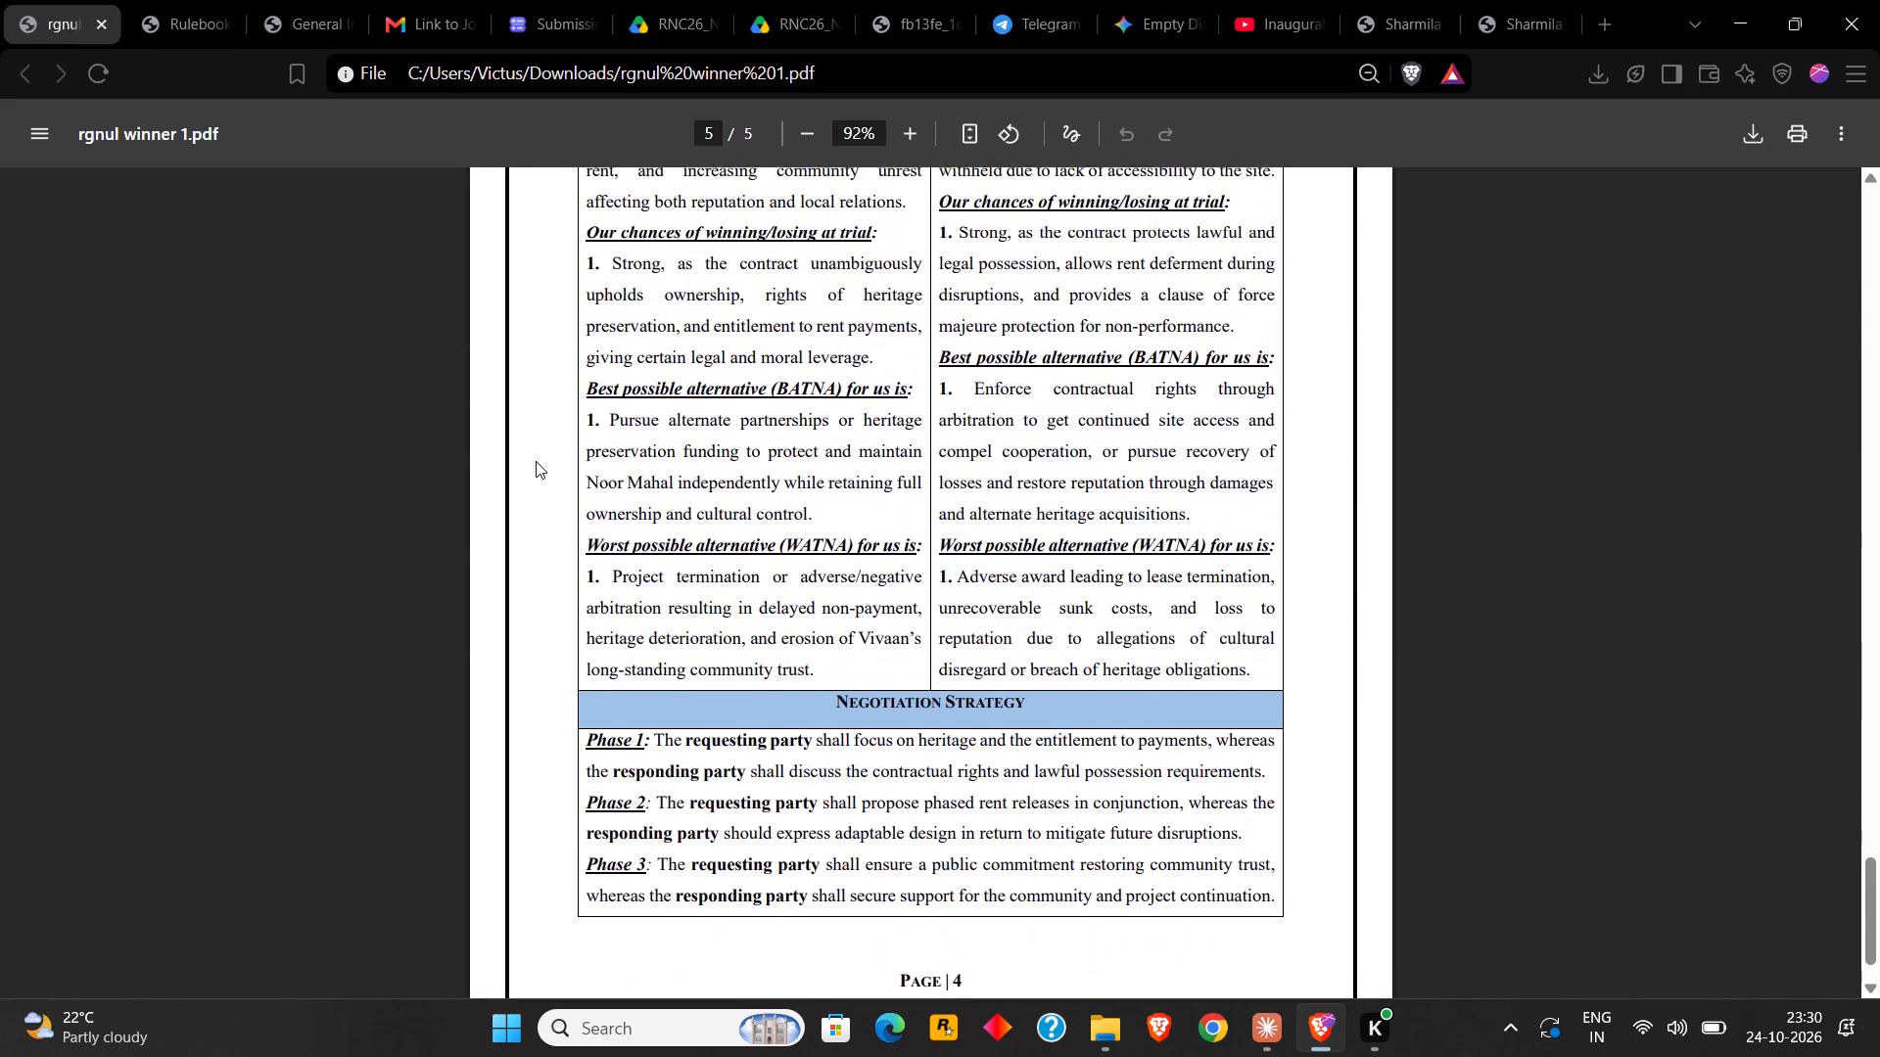
{"action": "scroll", "coordinate": [639, 415], "scroll_direction": "up", "scroll_amount": 1}
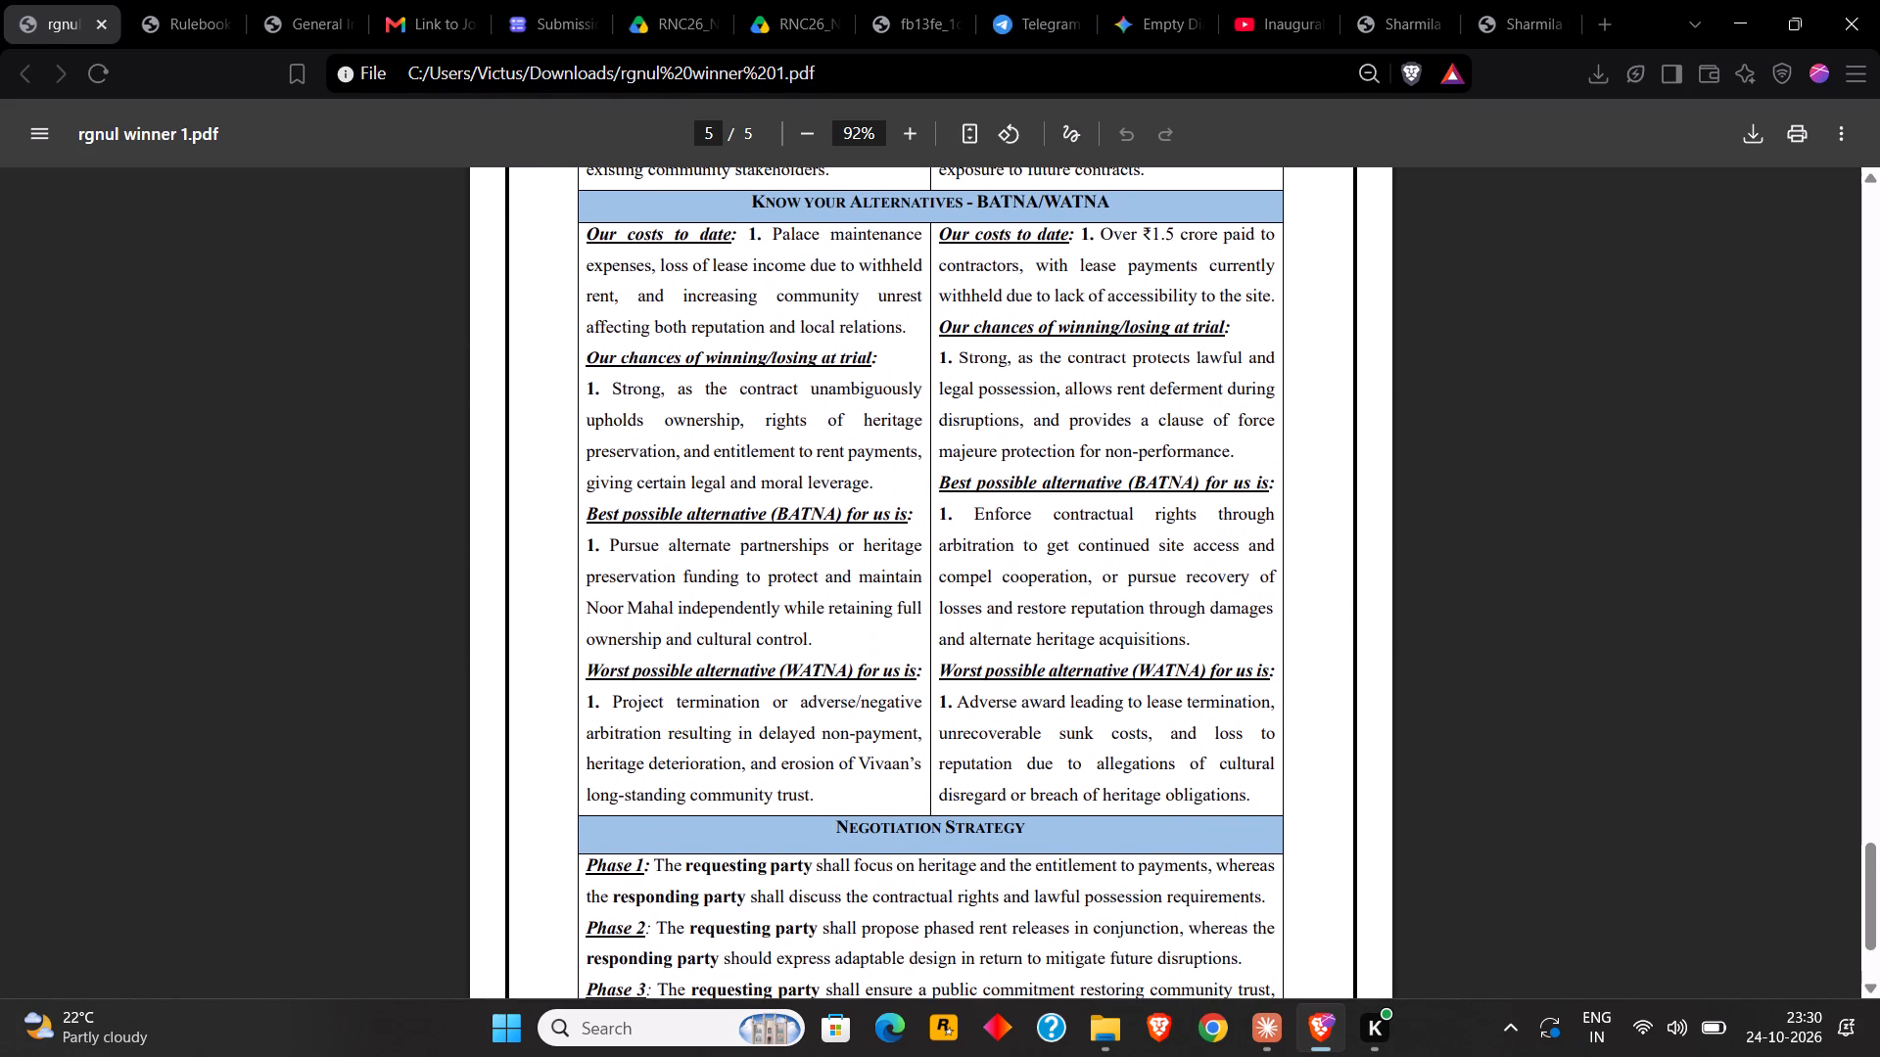
{"action": "left_click", "coordinate": [660, 10]}
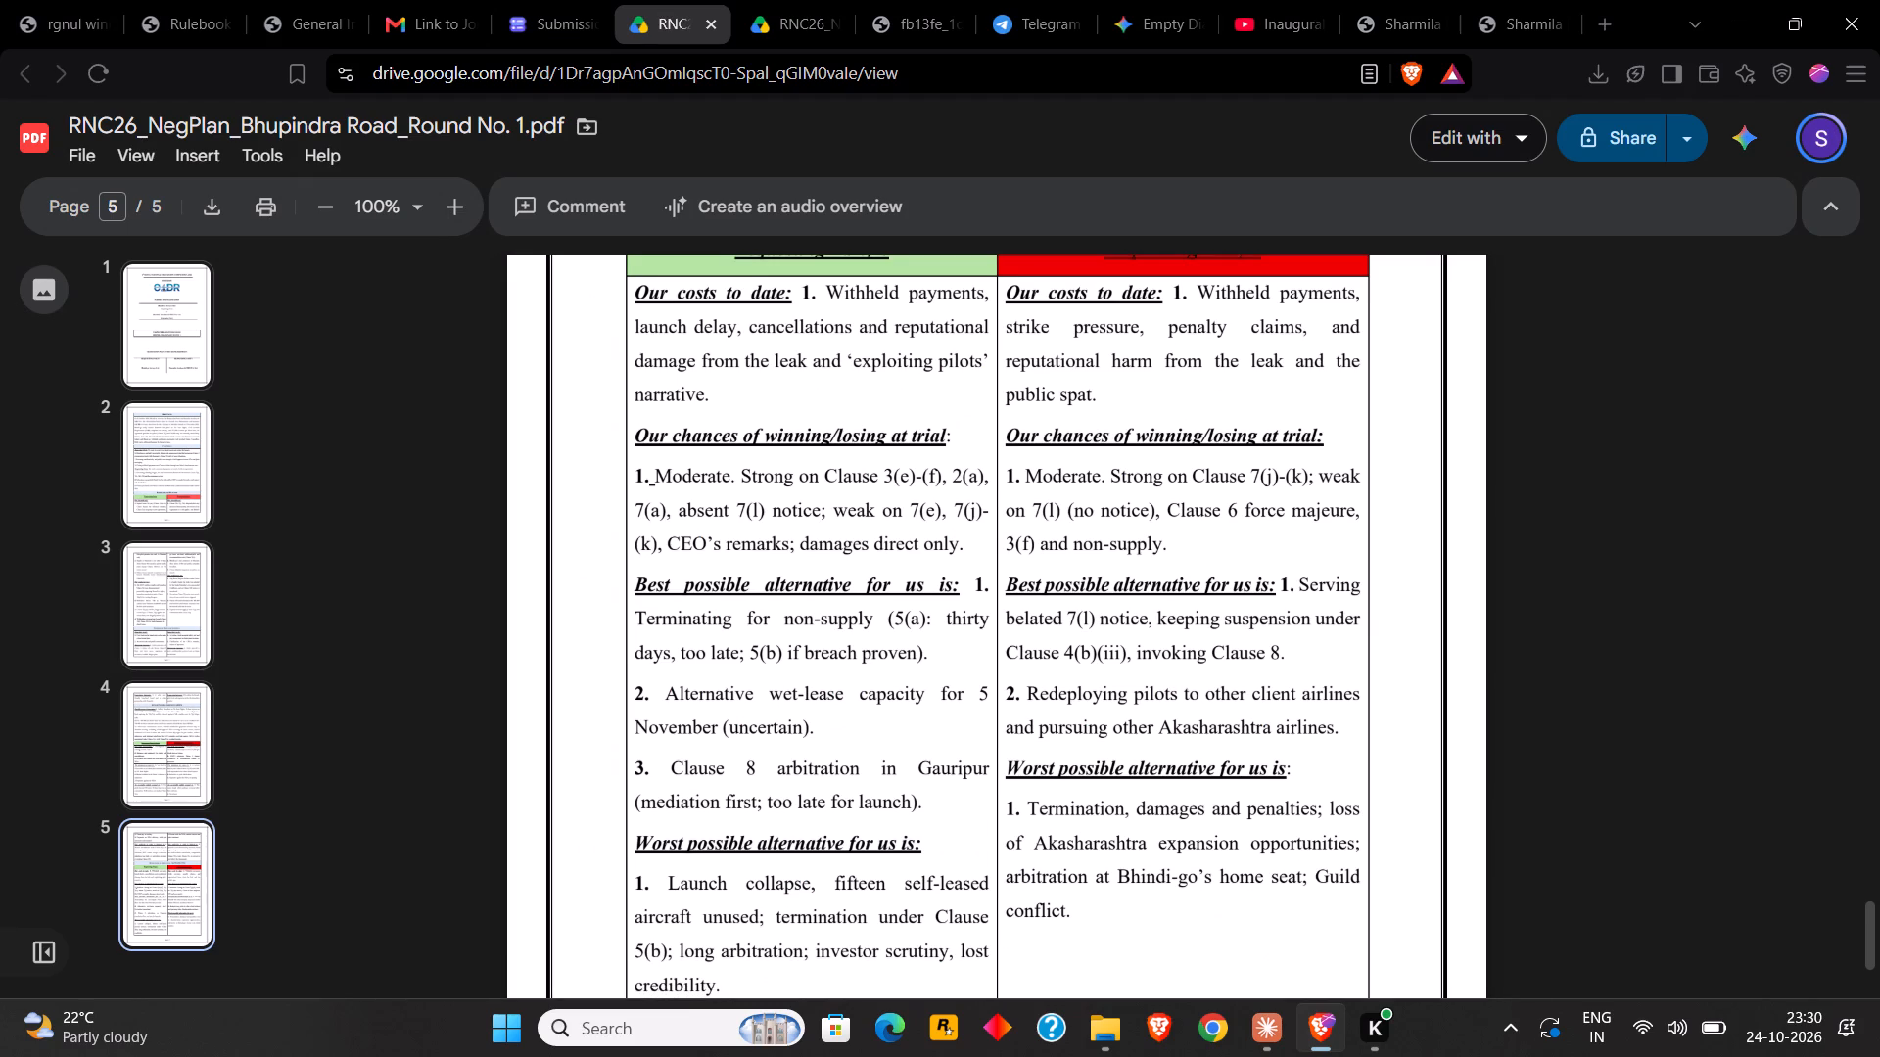
{"action": "left_click", "coordinate": [796, 20]}
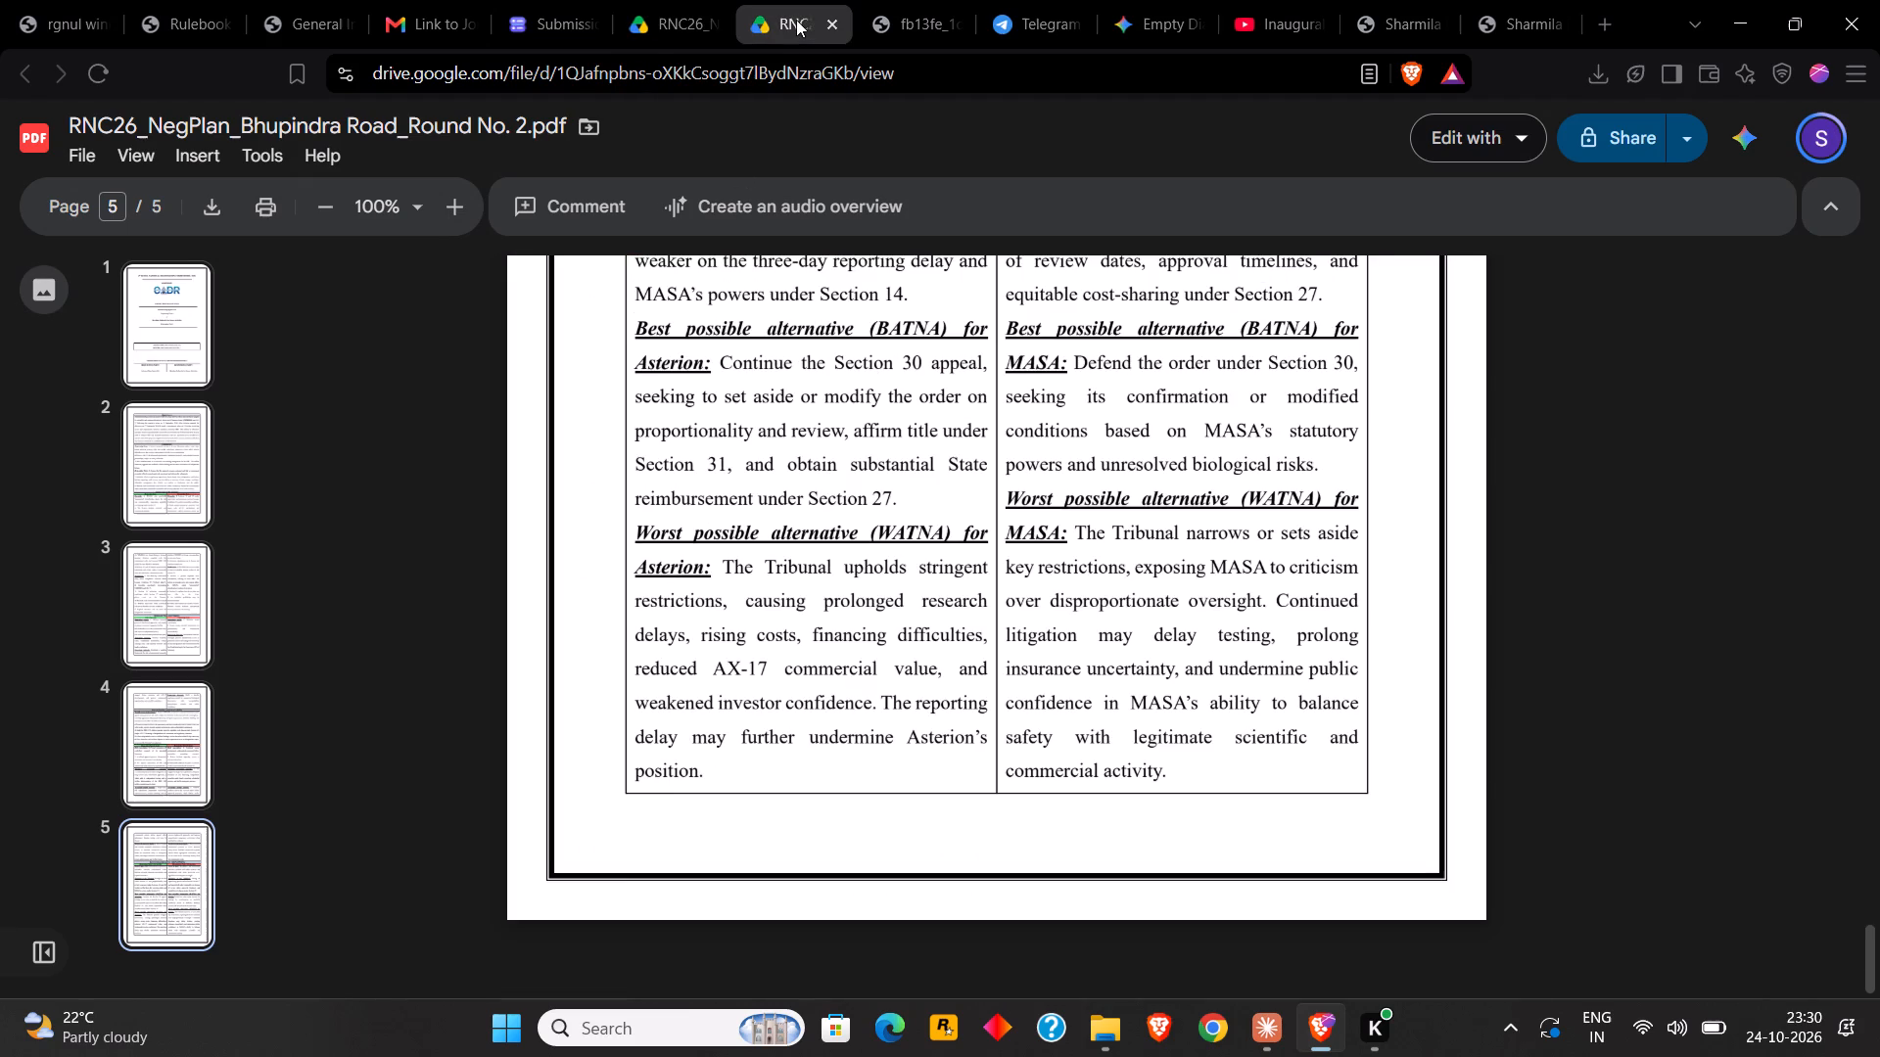
Compare the BATNA/WATNA entries and page ending on page 5 of the Round No. 2 plan with page 5 of the Round No. 1 plan.
{"action": "scroll", "coordinate": [776, 417], "scroll_direction": "up", "scroll_amount": 1}
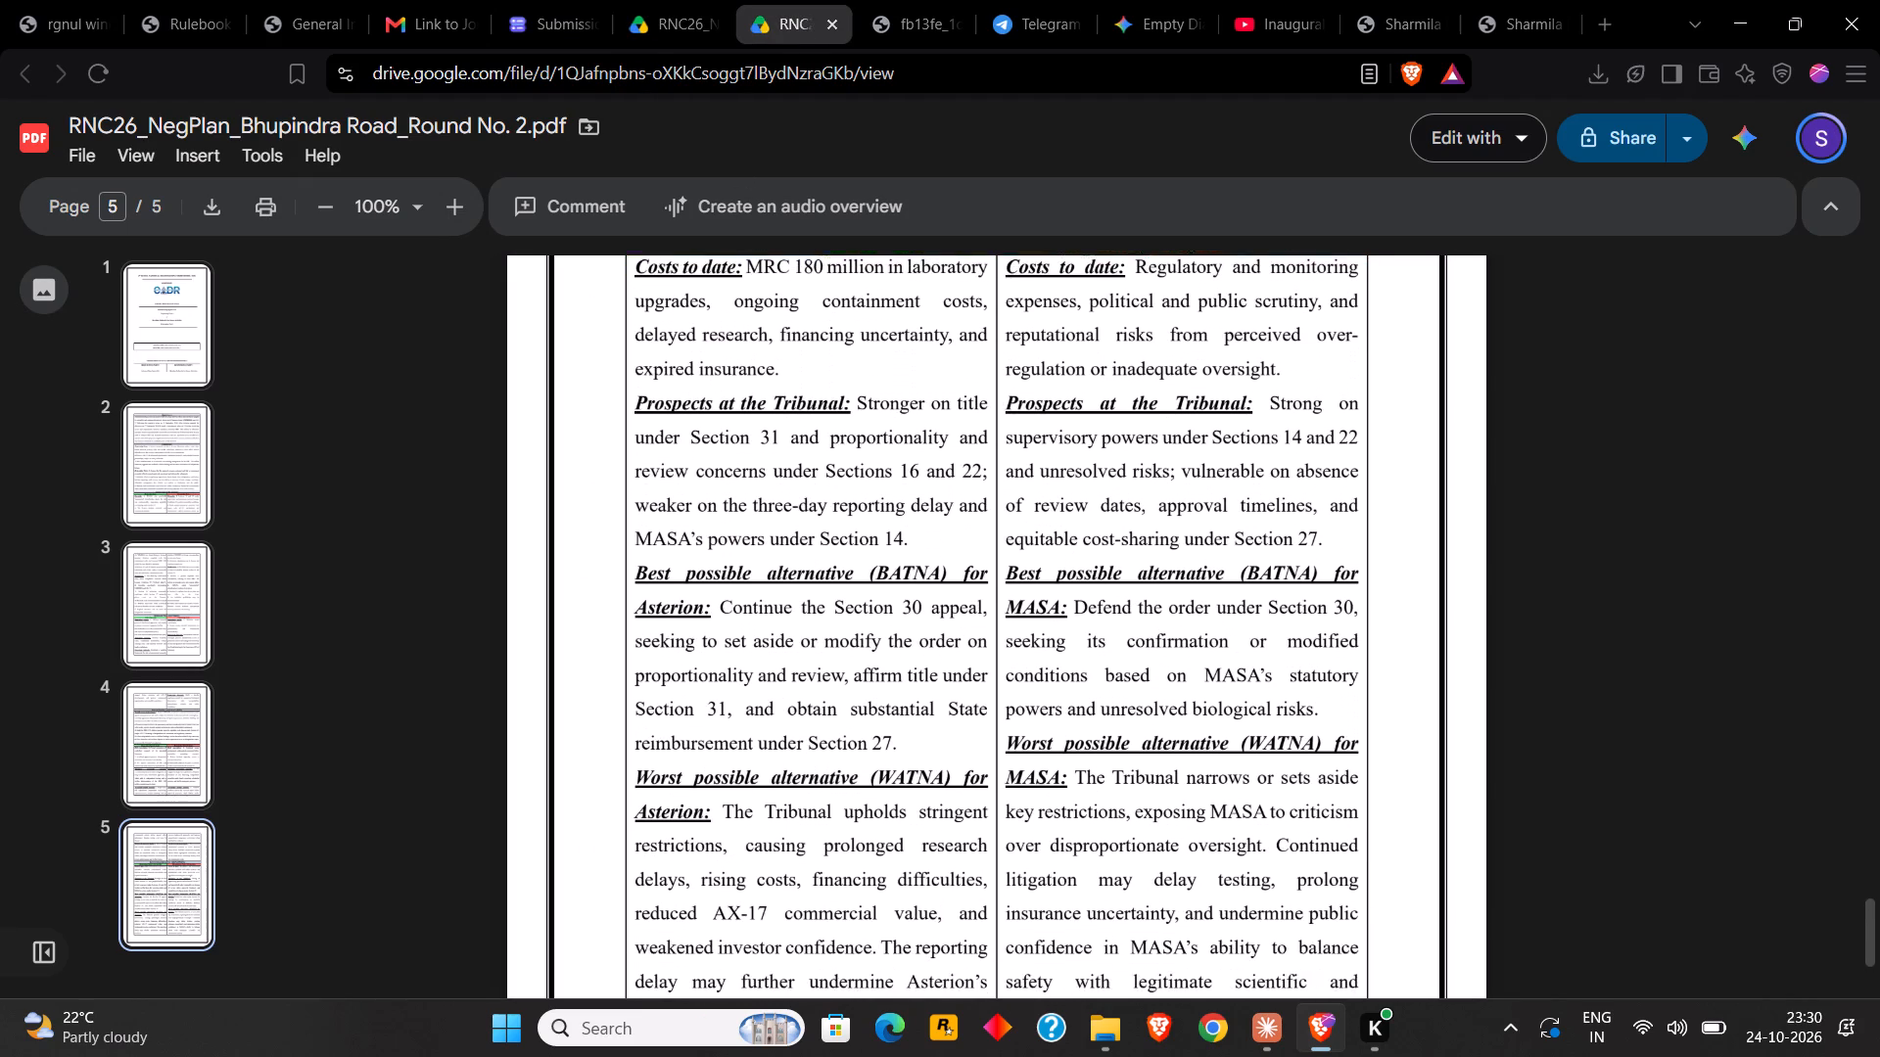
{"action": "scroll", "coordinate": [776, 417], "scroll_direction": "up", "scroll_amount": 1}
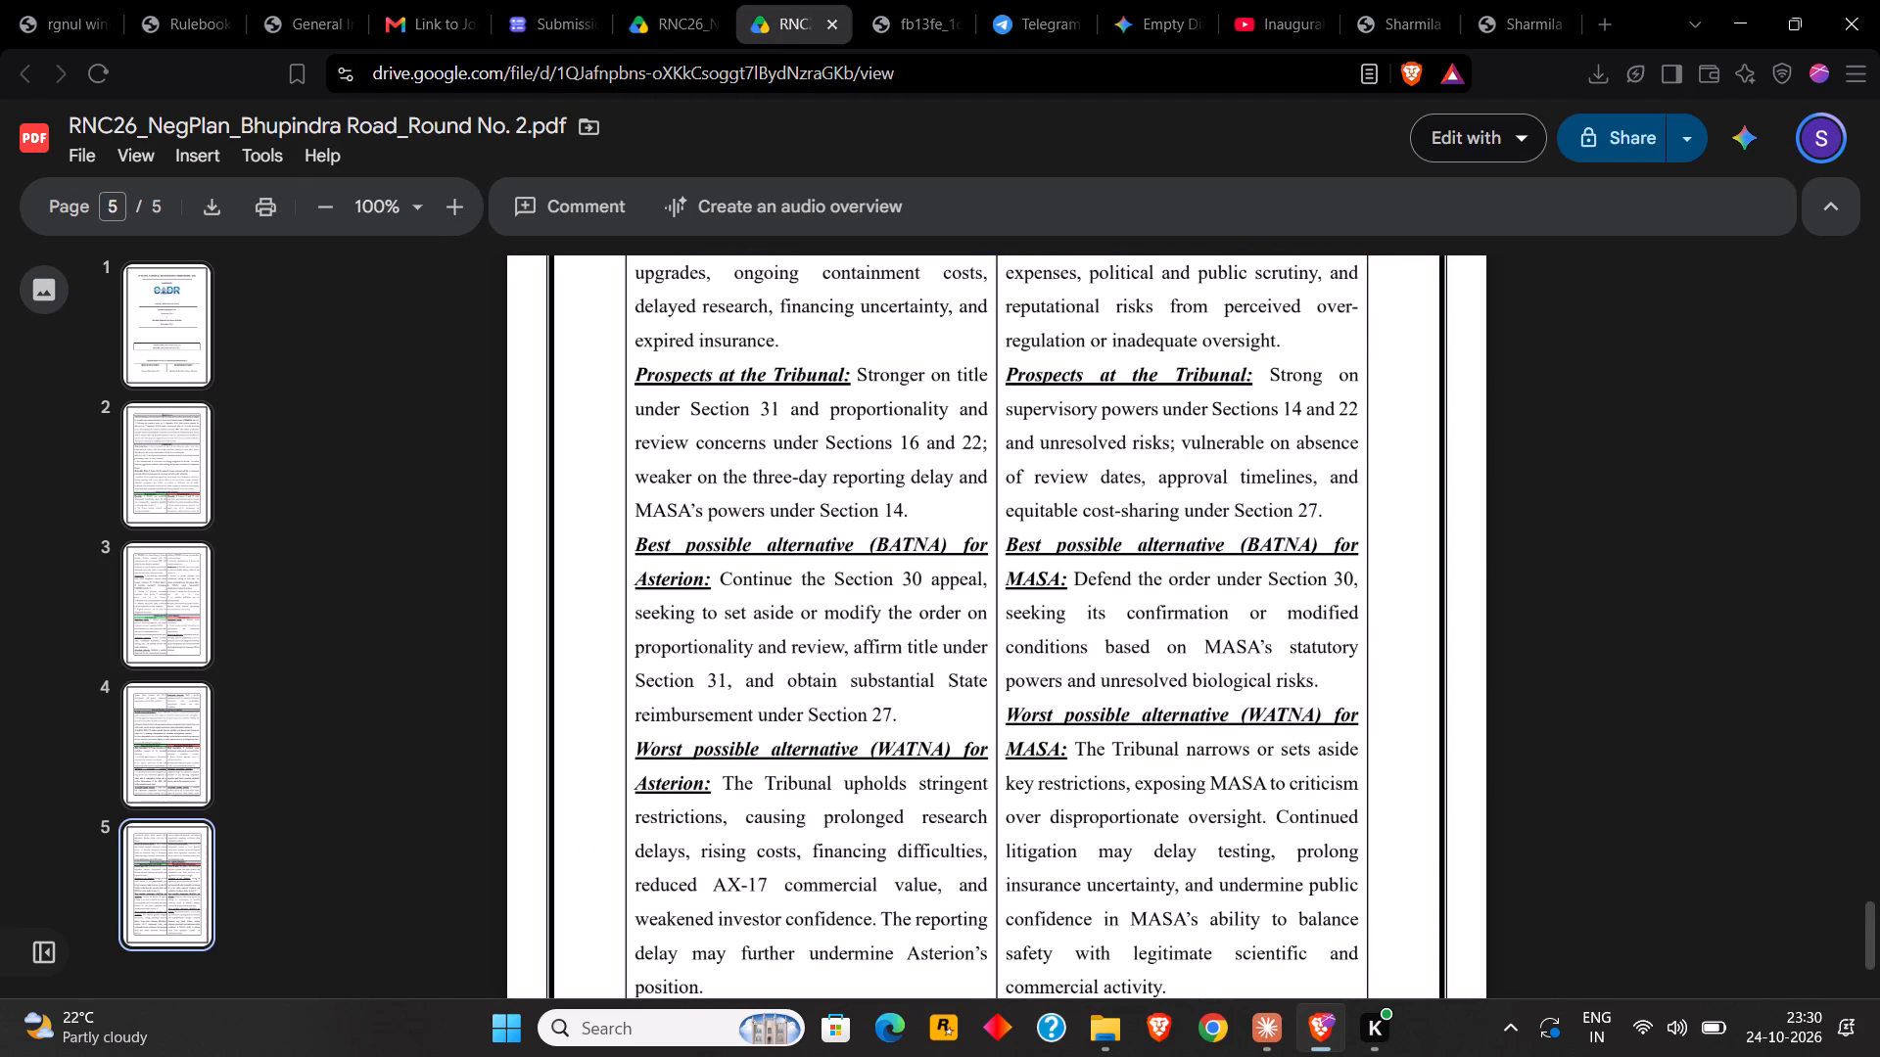
{"action": "scroll", "coordinate": [772, 538], "scroll_direction": "down", "scroll_amount": 1}
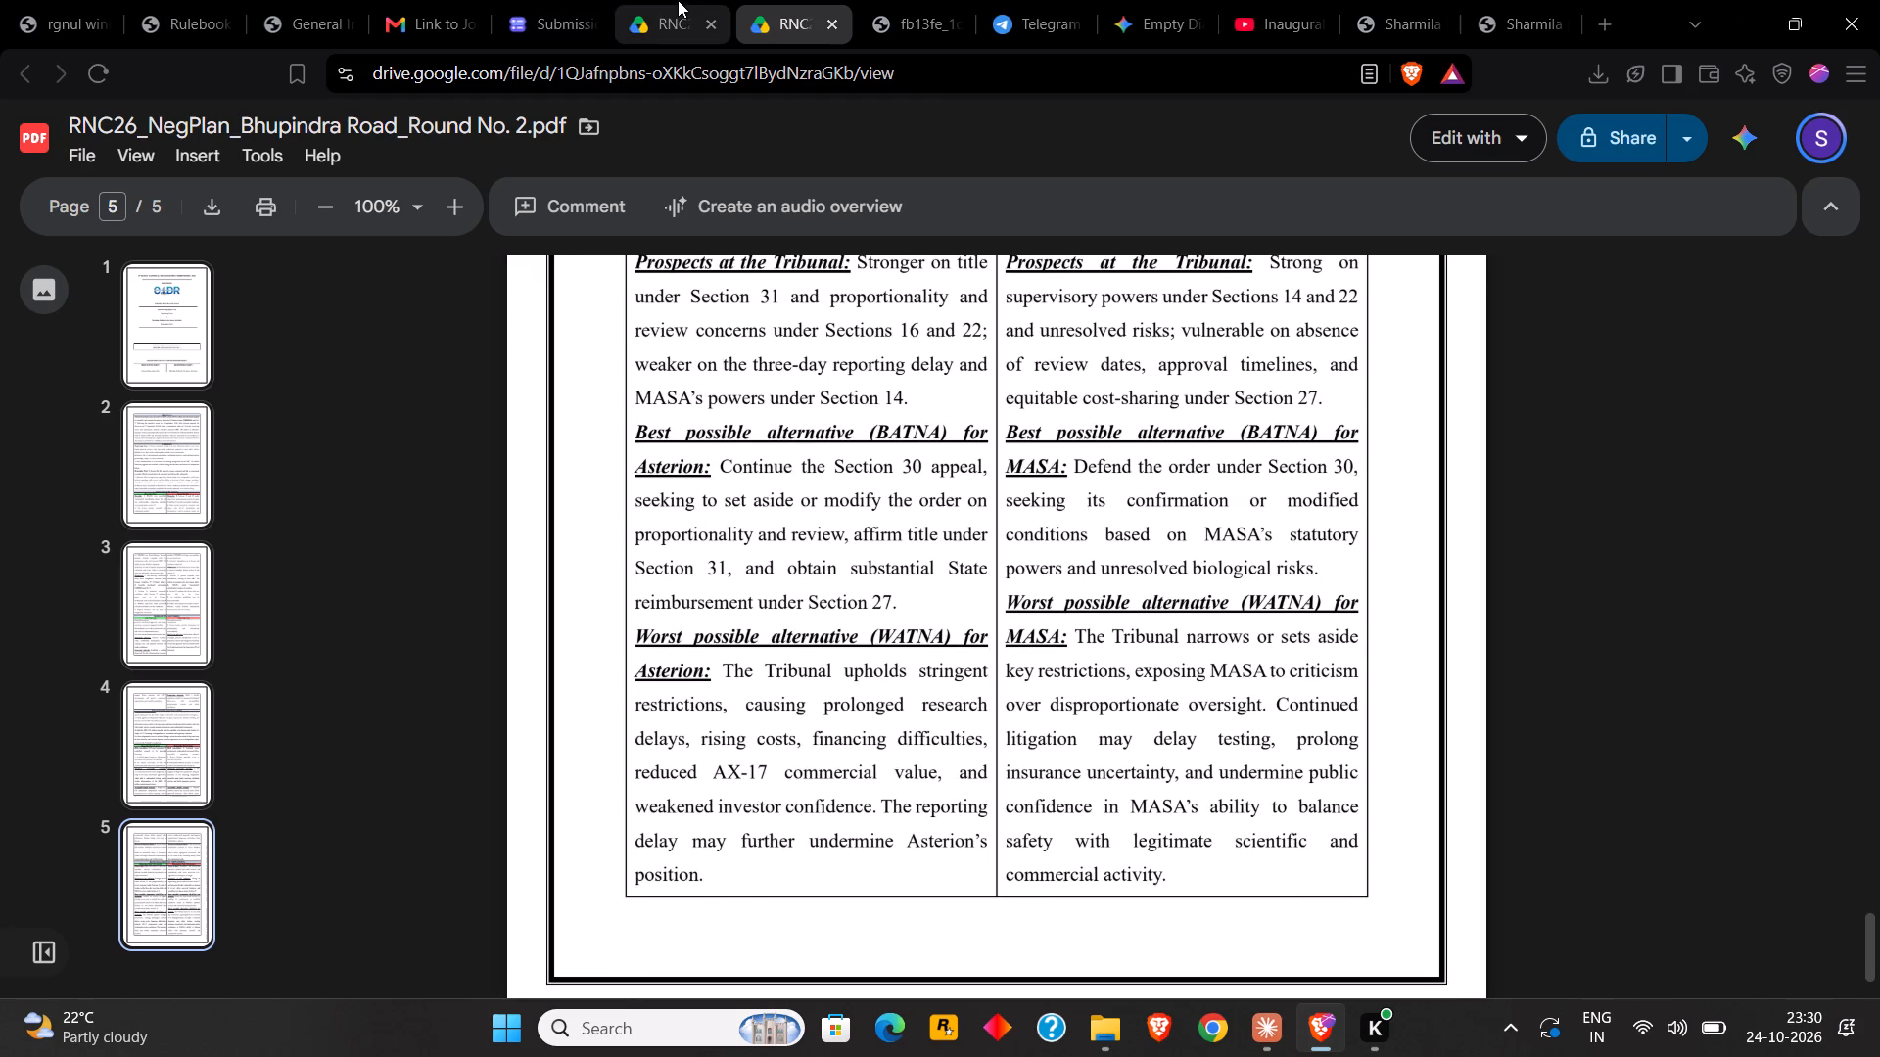
{"action": "left_click", "coordinate": [678, 0]}
{"action": "scroll", "coordinate": [768, 577], "scroll_direction": "down", "scroll_amount": 3}
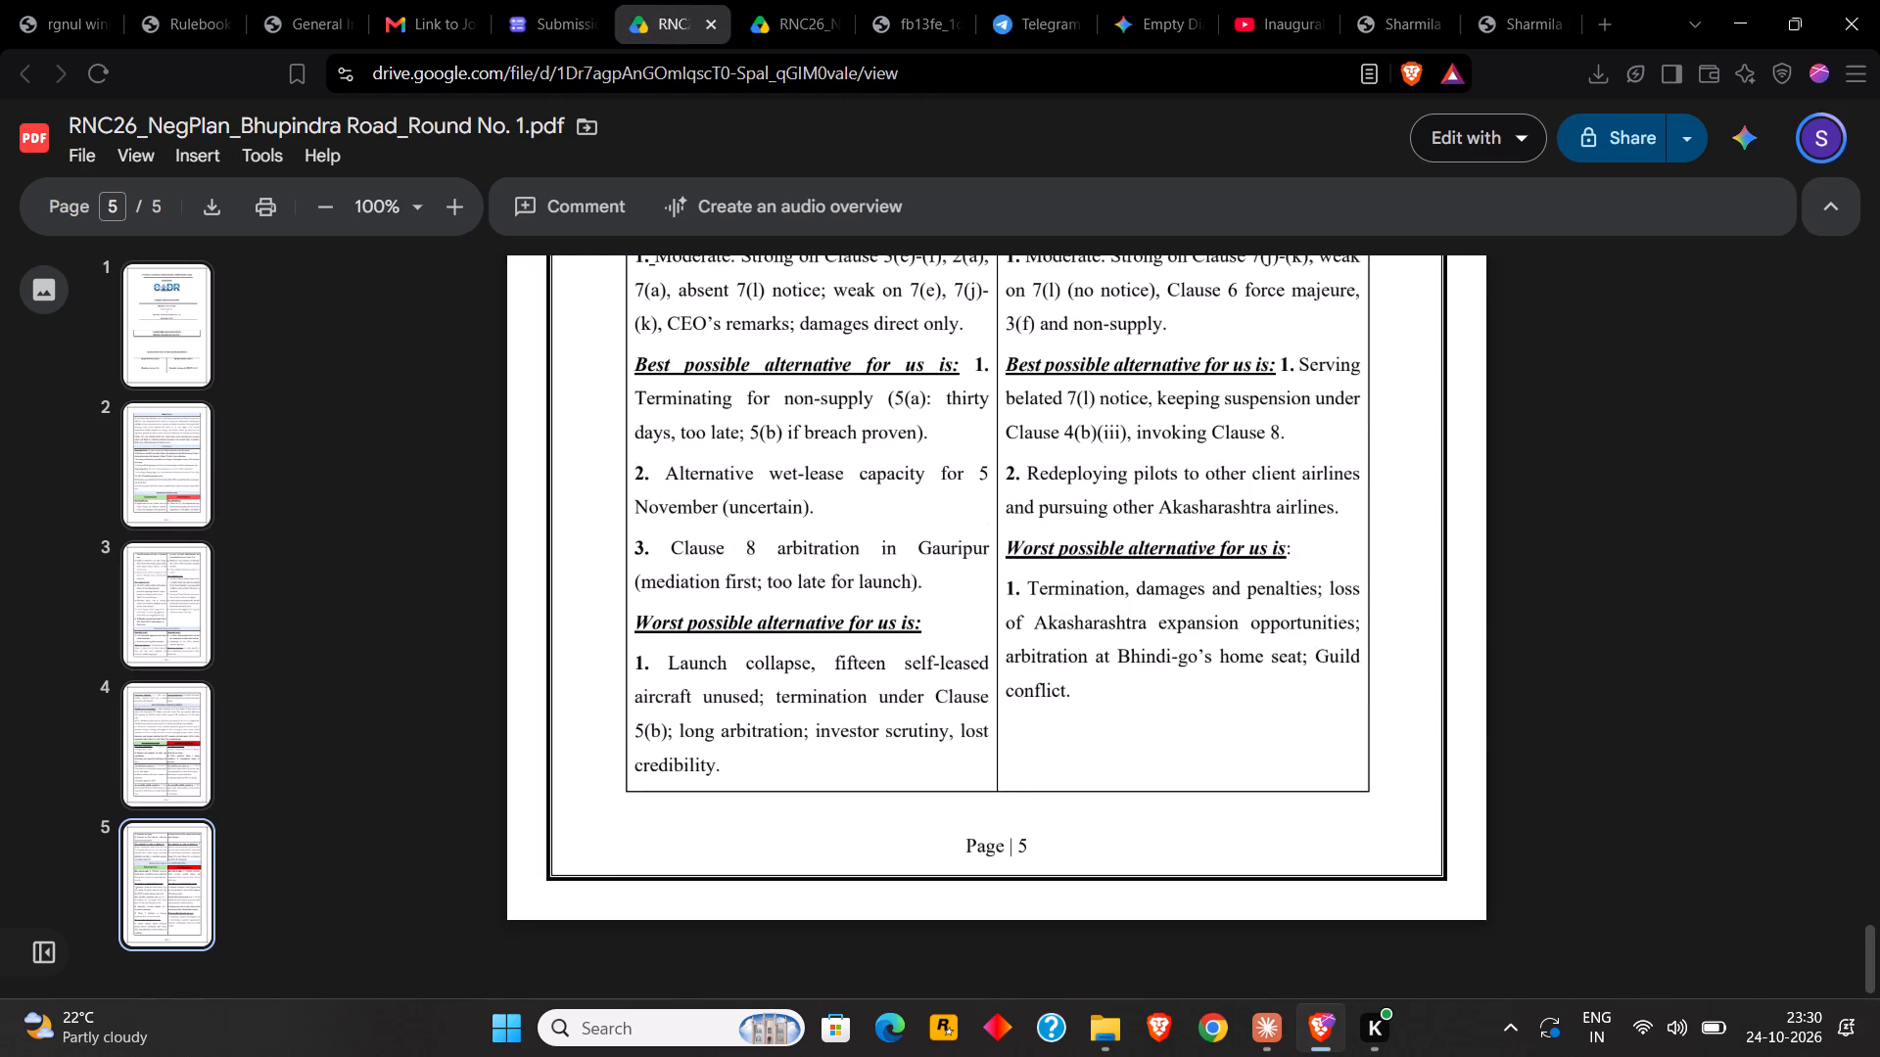
{"action": "scroll", "coordinate": [768, 577], "scroll_direction": "down", "scroll_amount": 1}
{"action": "scroll", "coordinate": [768, 577], "scroll_direction": "up", "scroll_amount": 2}
{"action": "scroll", "coordinate": [768, 577], "scroll_direction": "down", "scroll_amount": 3}
{"action": "left_click", "coordinate": [572, 15]}
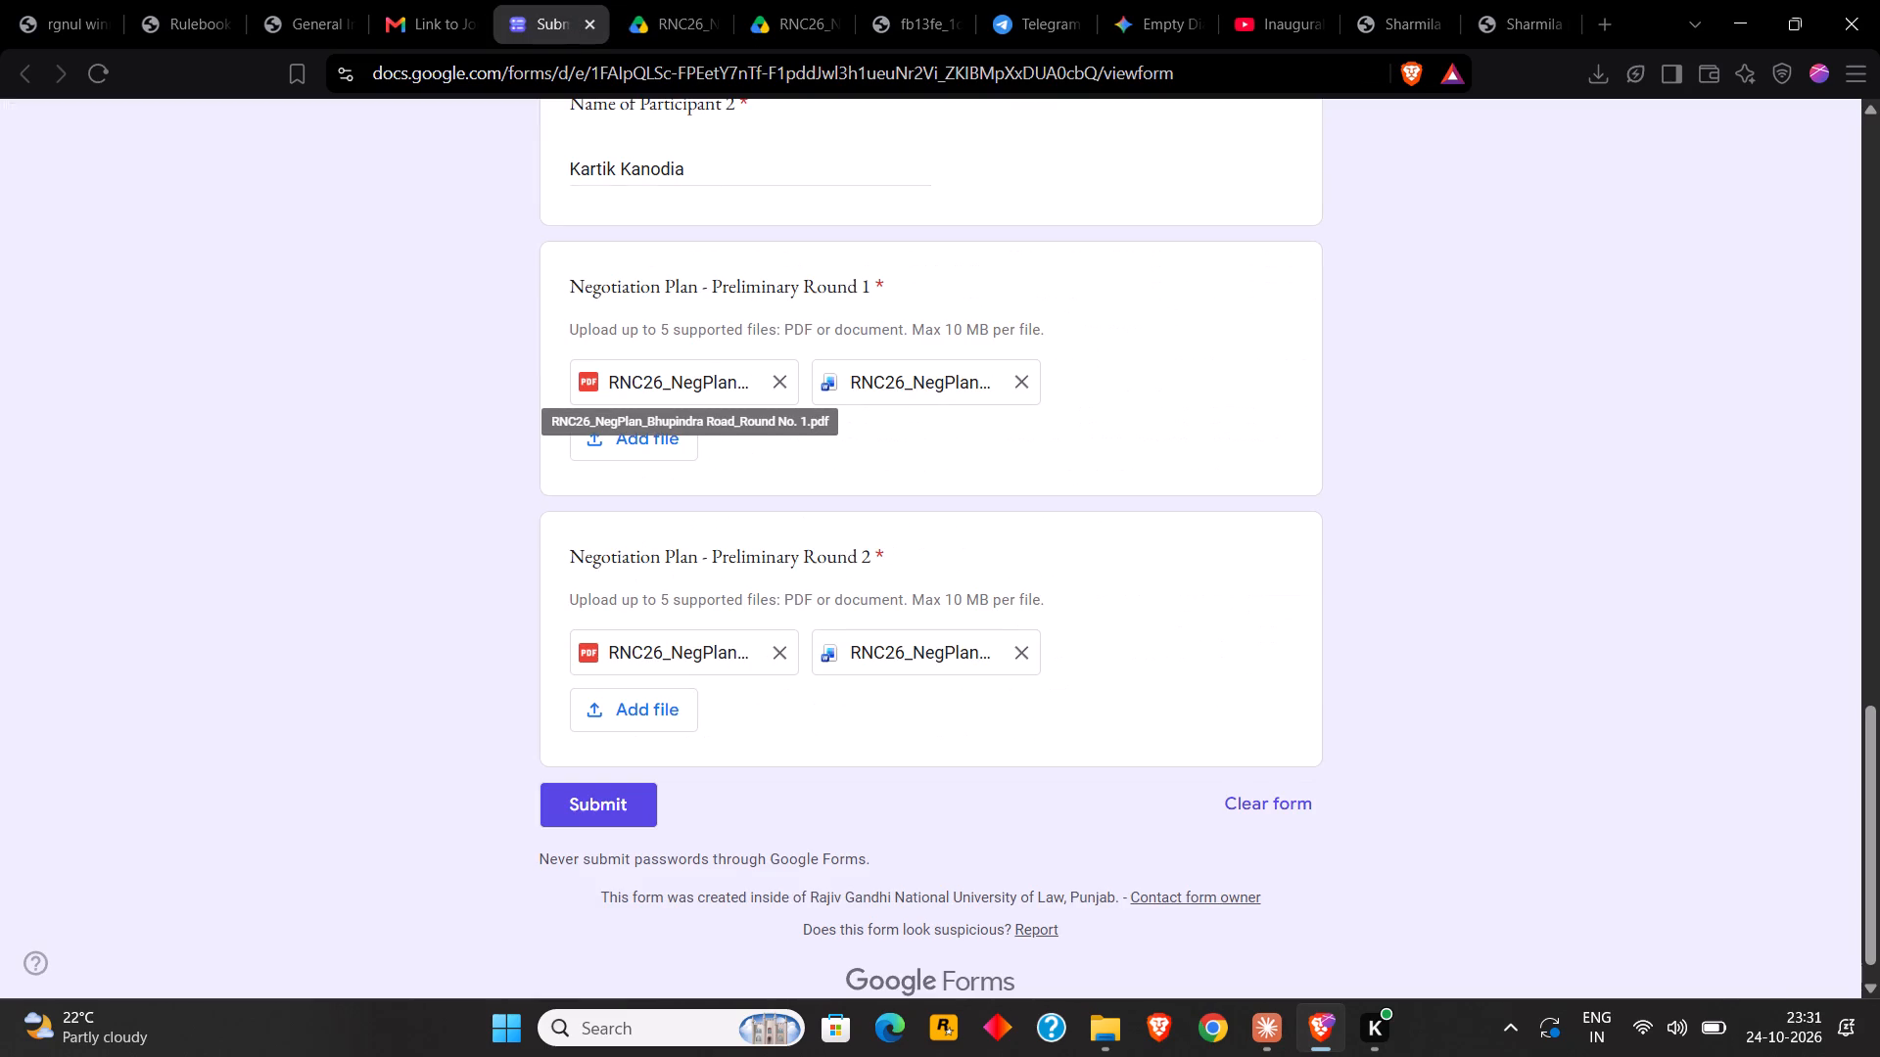
Recheck page 5 of the Round No. 1 plan, from the worst alternatives back to settlement authority, against the Round No. 2 plan's last page.
{"action": "left_click", "coordinate": [676, 36]}
{"action": "scroll", "coordinate": [794, 419], "scroll_direction": "up", "scroll_amount": 1}
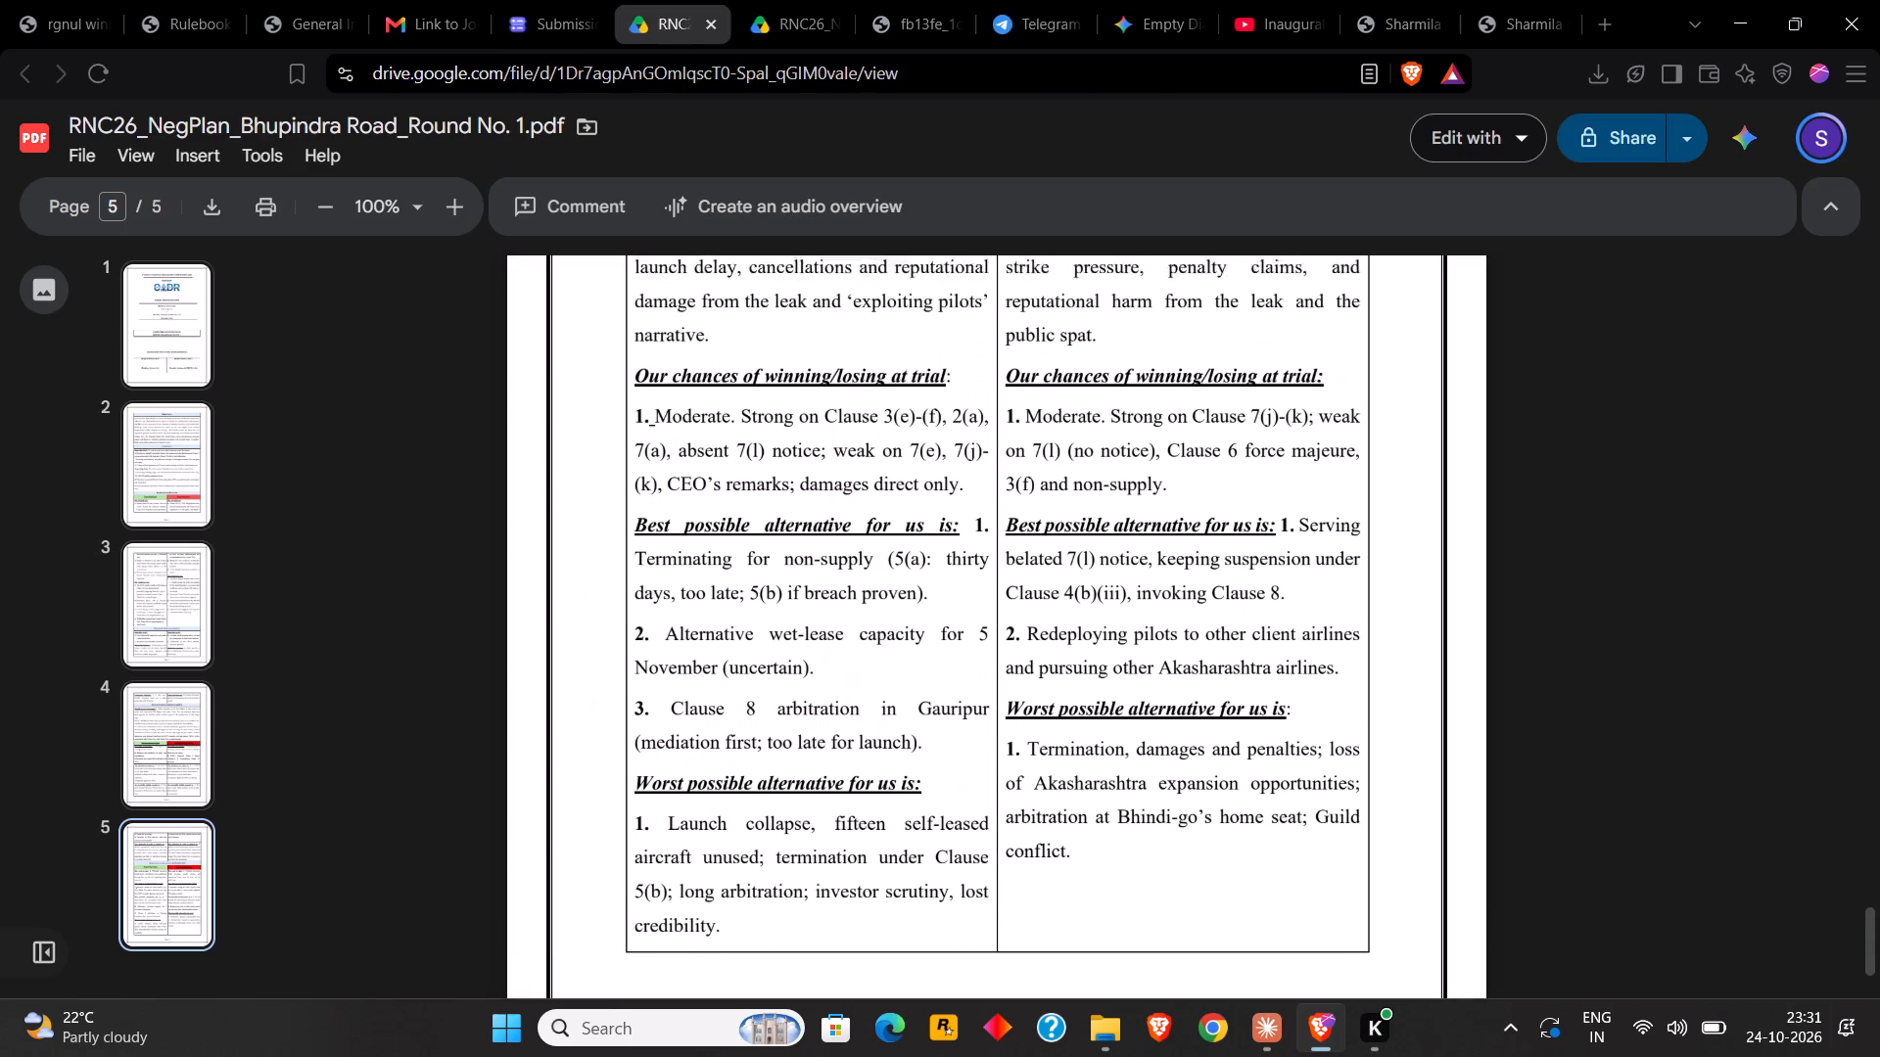
{"action": "scroll", "coordinate": [794, 419], "scroll_direction": "up", "scroll_amount": 2}
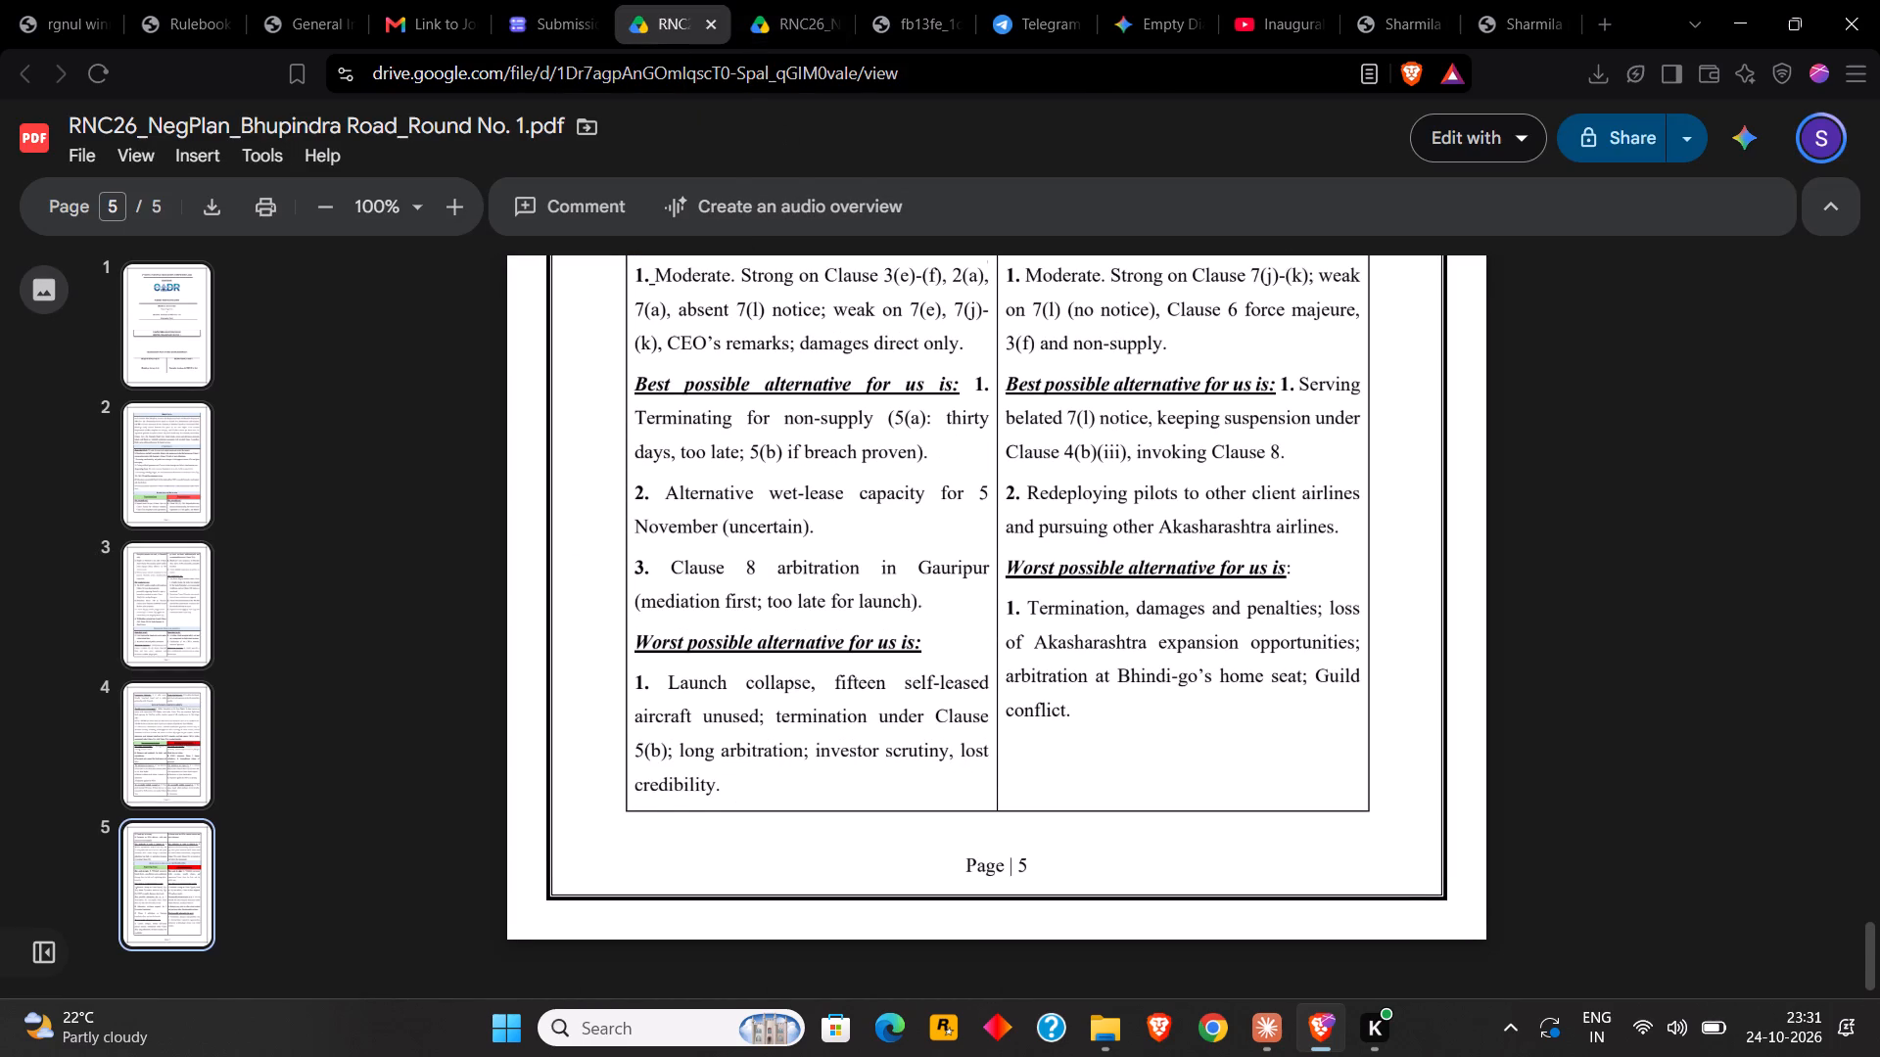
{"action": "scroll", "coordinate": [792, 449], "scroll_direction": "up", "scroll_amount": 1}
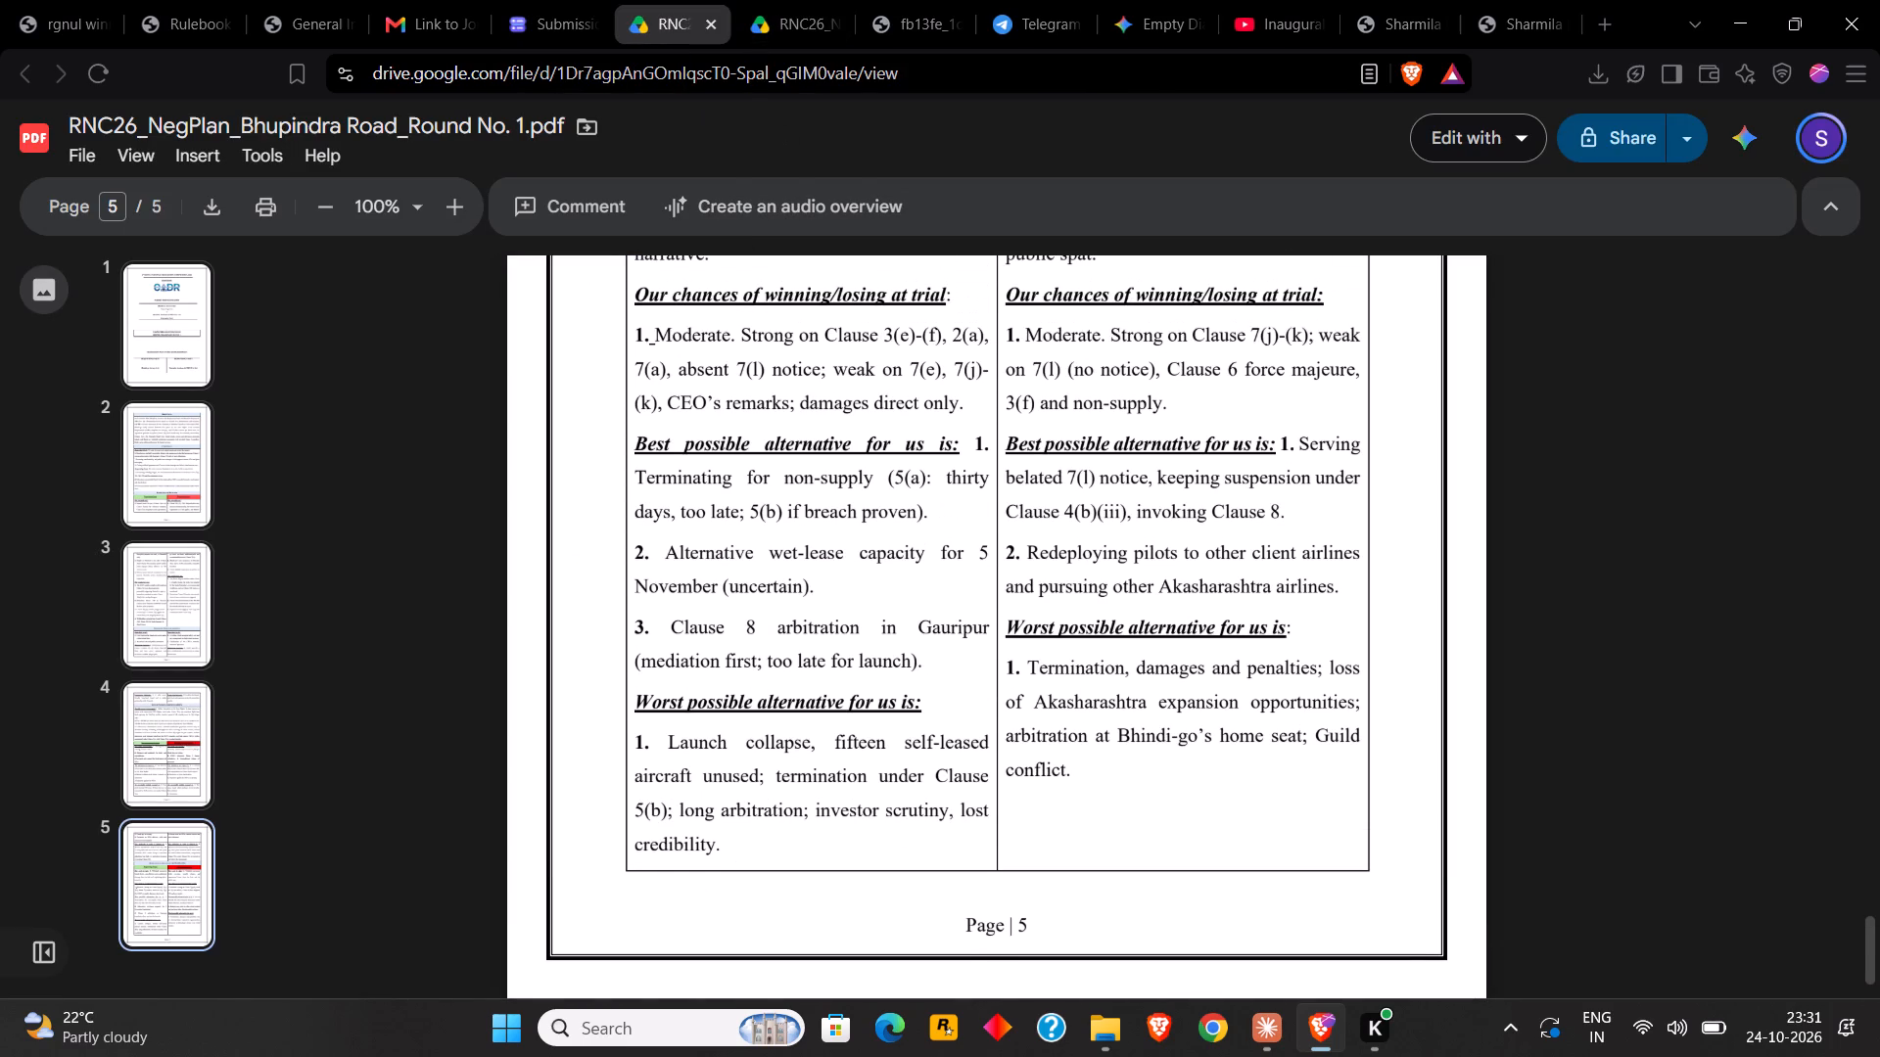
{"action": "left_click", "coordinate": [770, 35]}
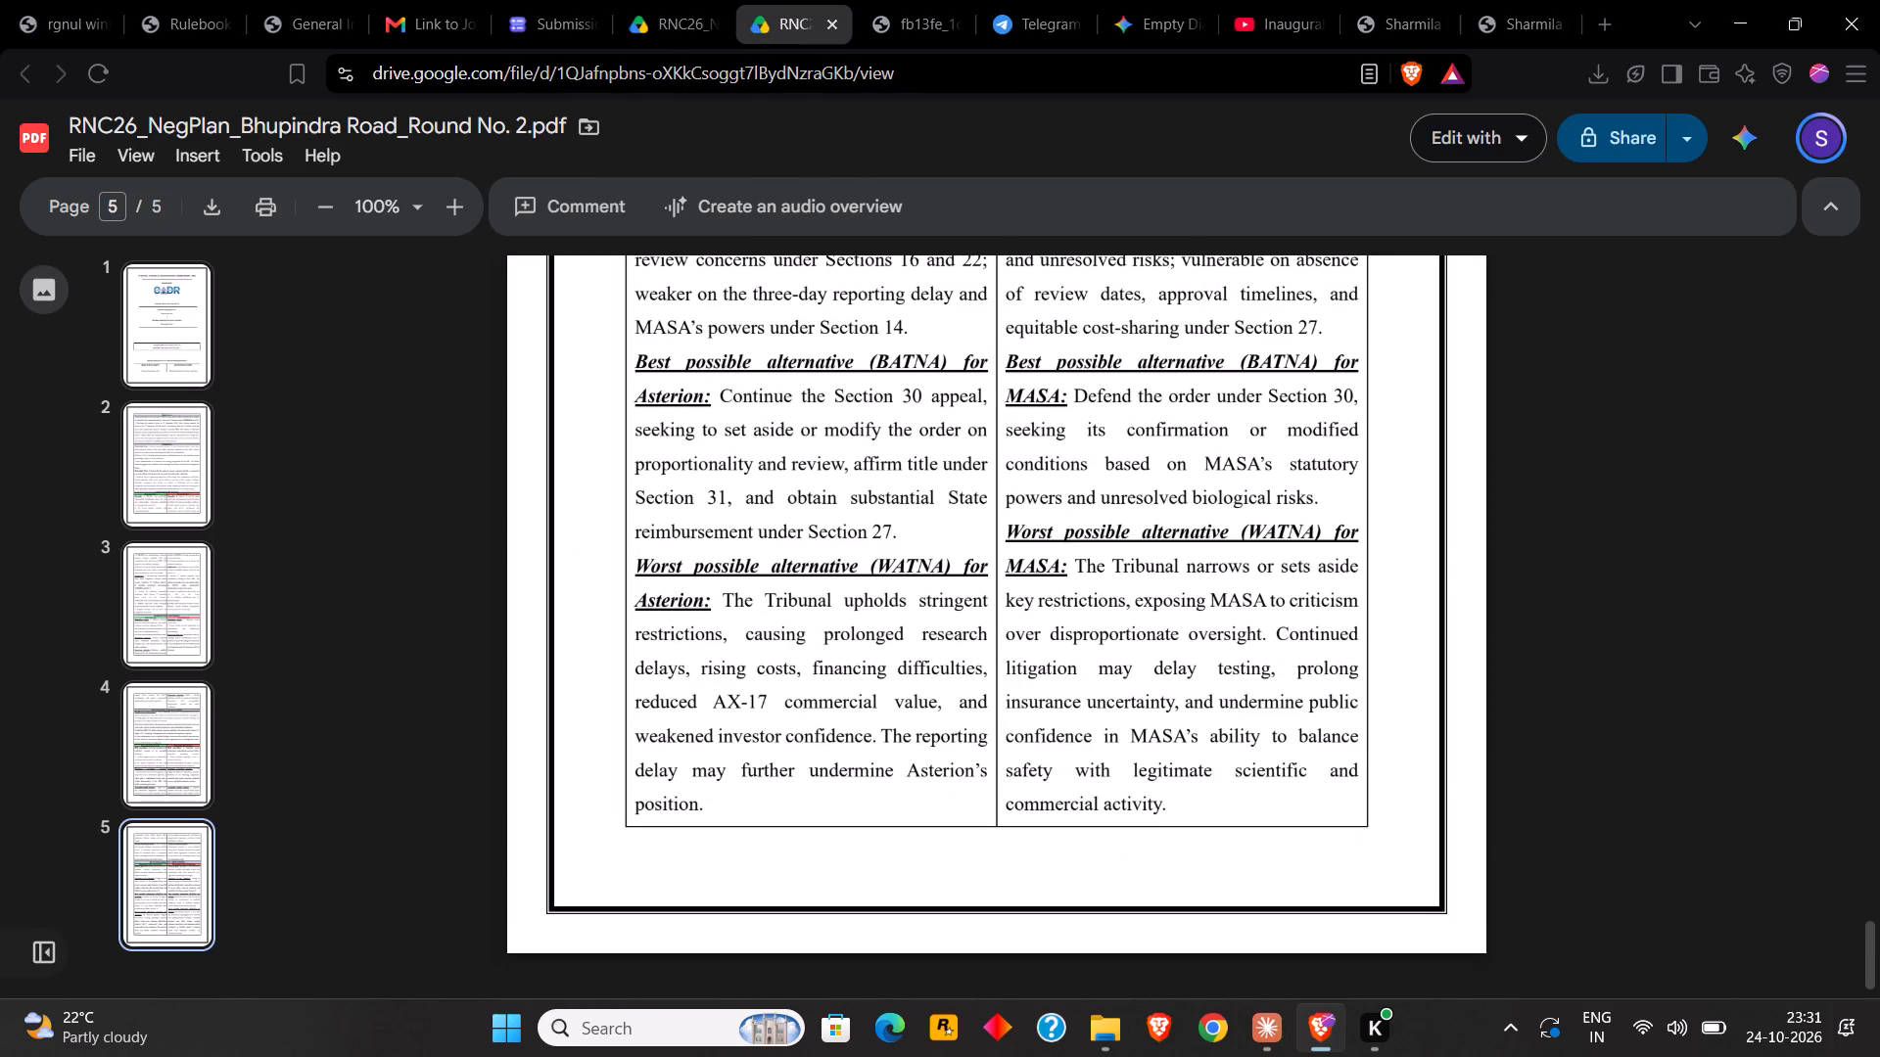
{"action": "scroll", "coordinate": [857, 566], "scroll_direction": "up", "scroll_amount": 1}
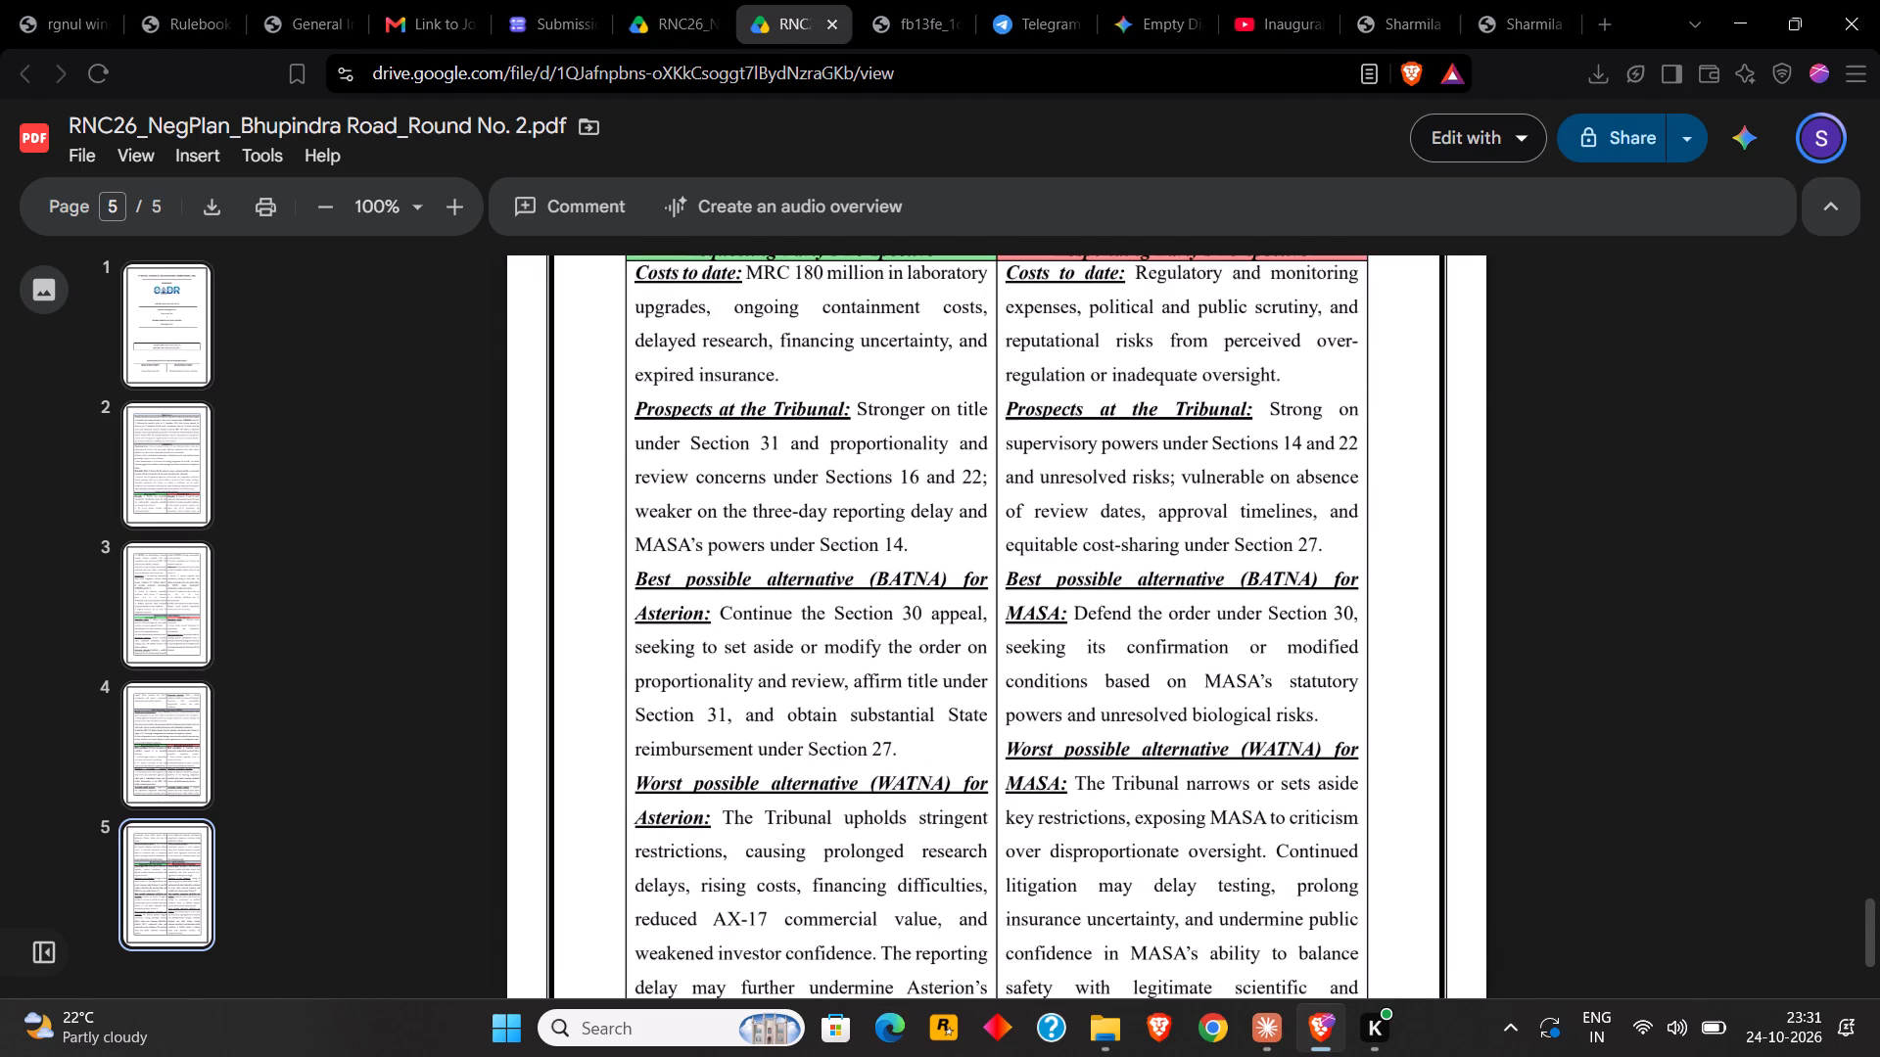
{"action": "left_click", "coordinate": [684, 0]}
{"action": "scroll", "coordinate": [785, 477], "scroll_direction": "up", "scroll_amount": 1}
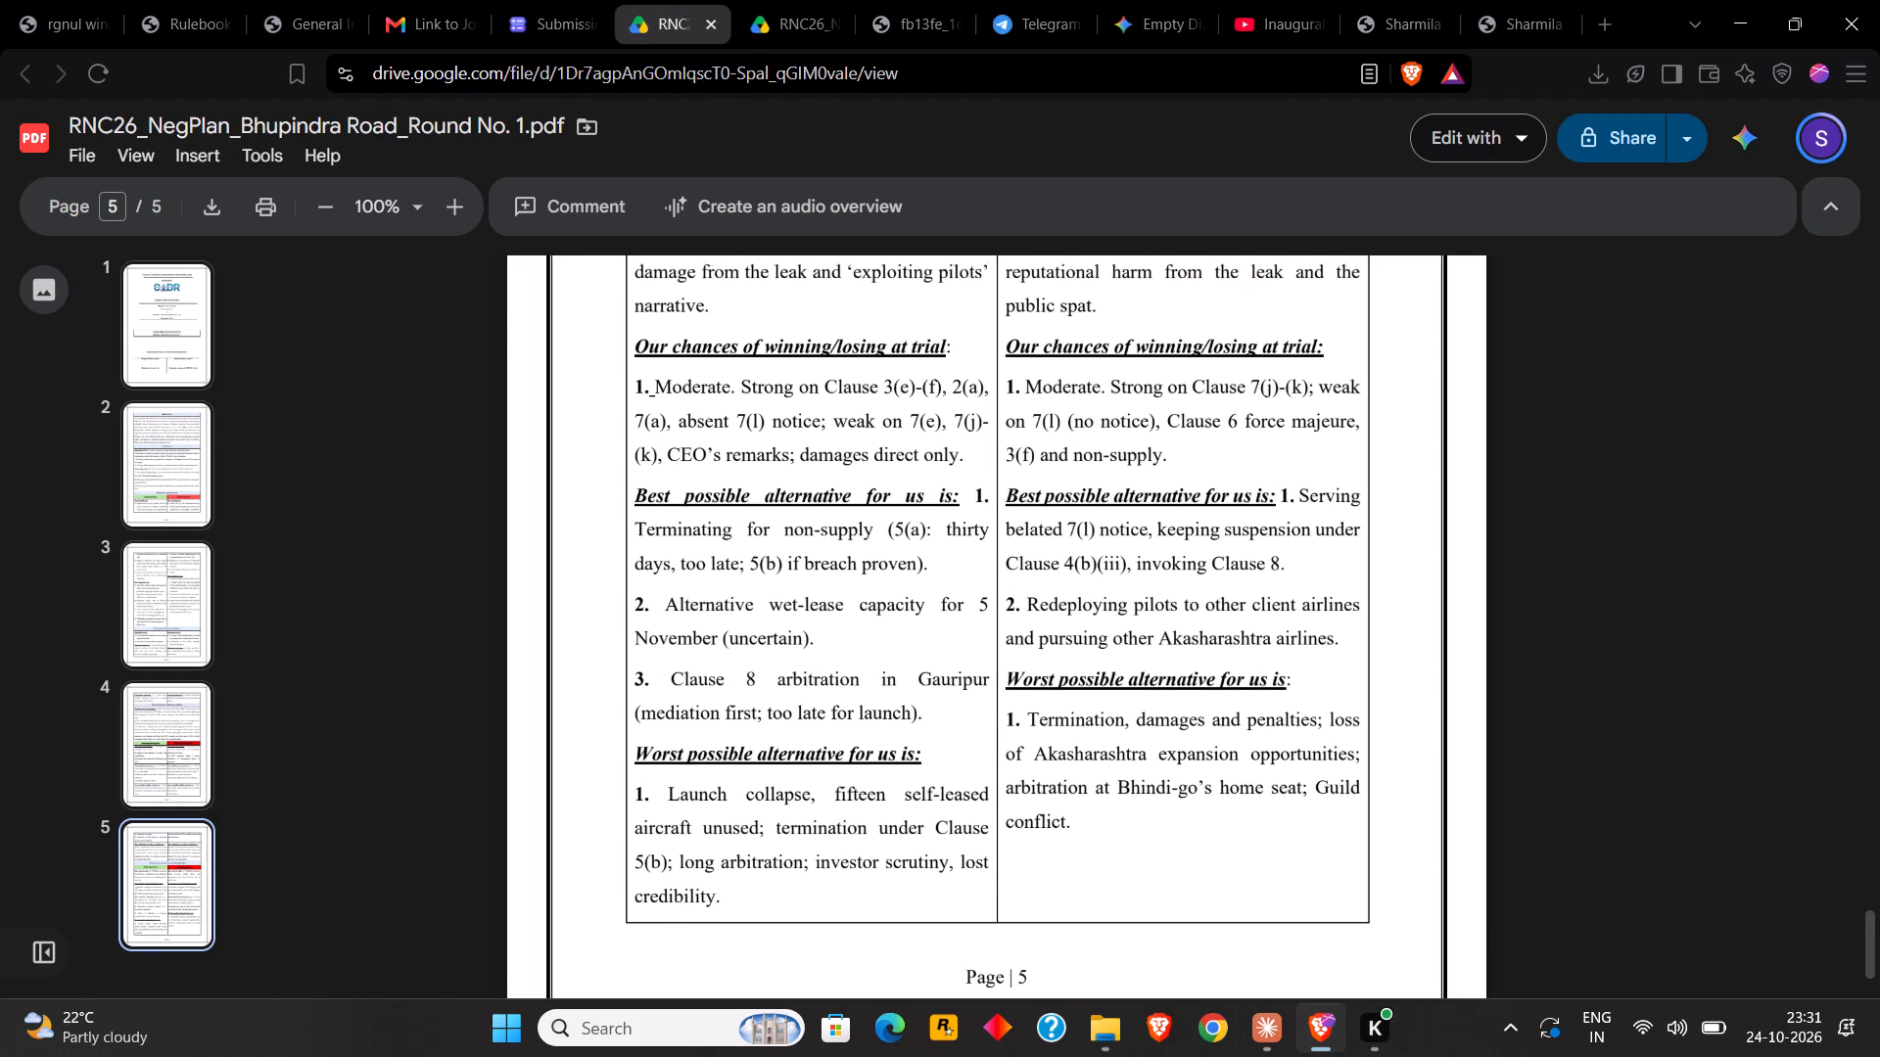
{"action": "scroll", "coordinate": [785, 477], "scroll_direction": "up", "scroll_amount": 3}
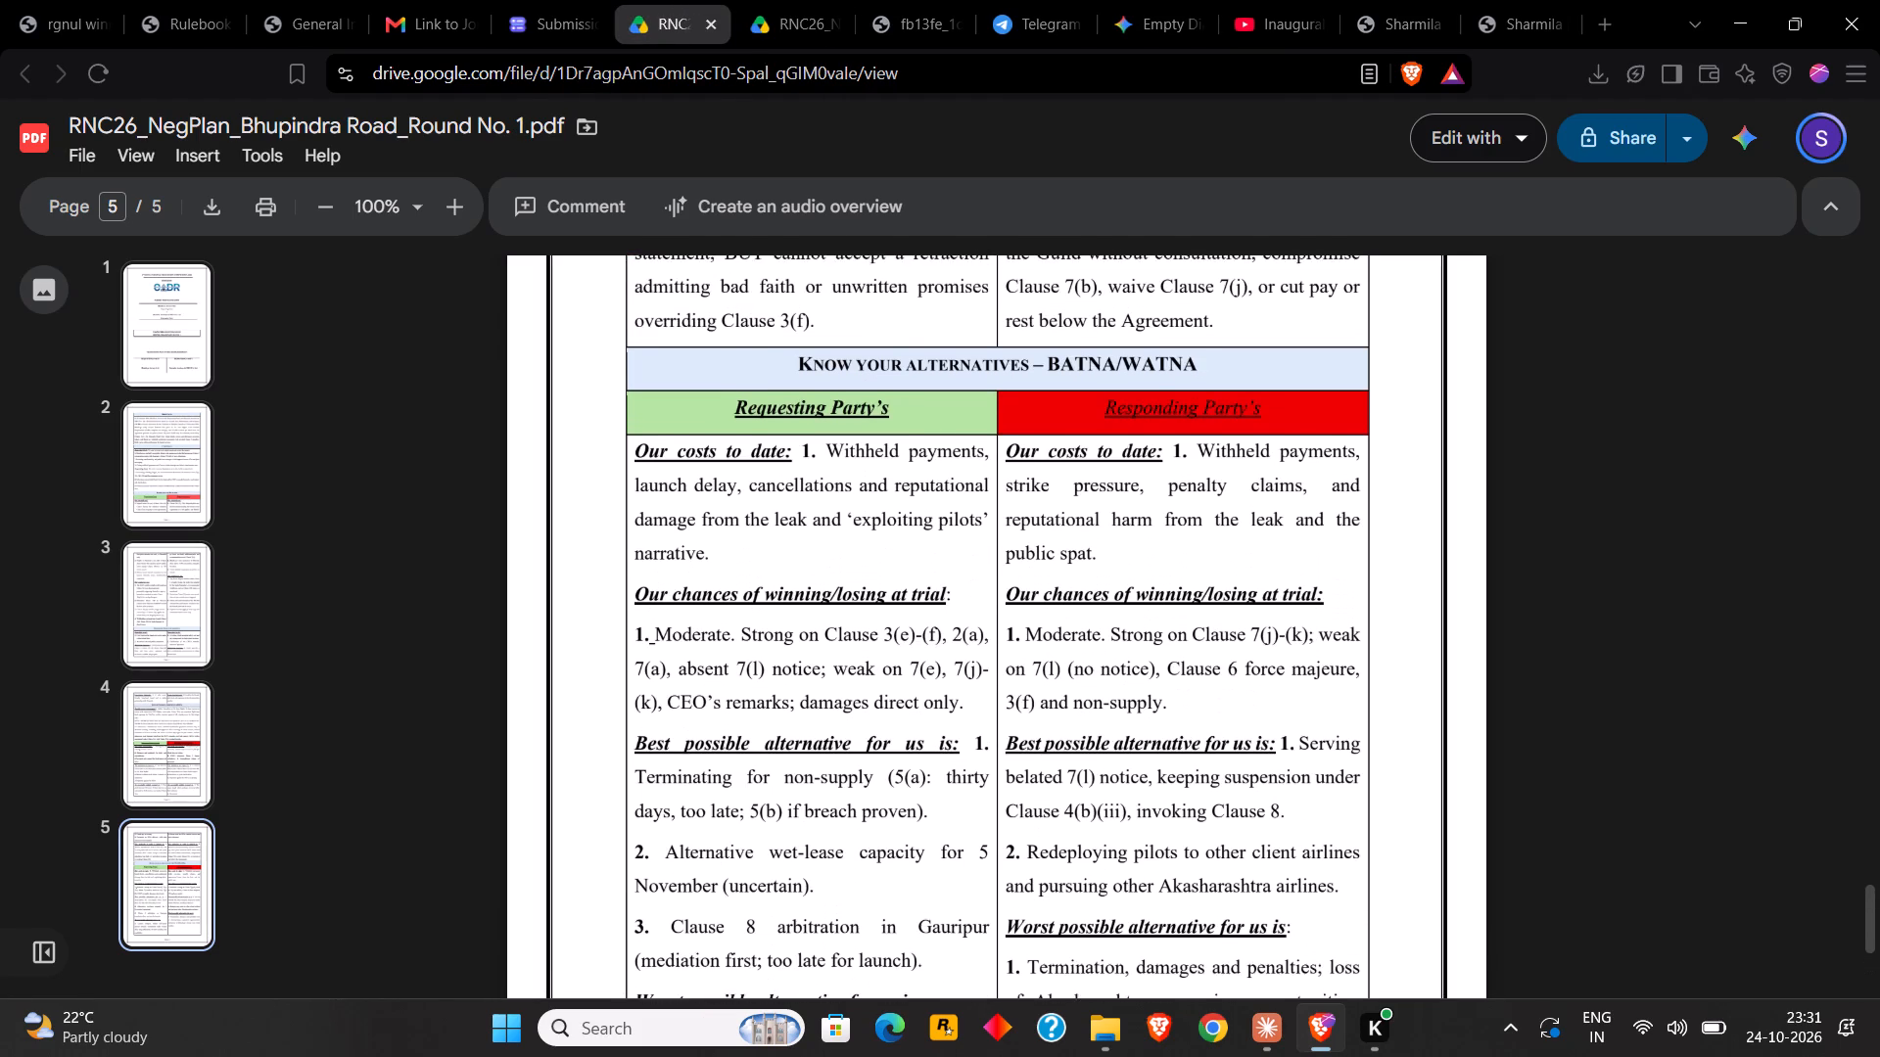
{"action": "scroll", "coordinate": [785, 477], "scroll_direction": "up", "scroll_amount": 2}
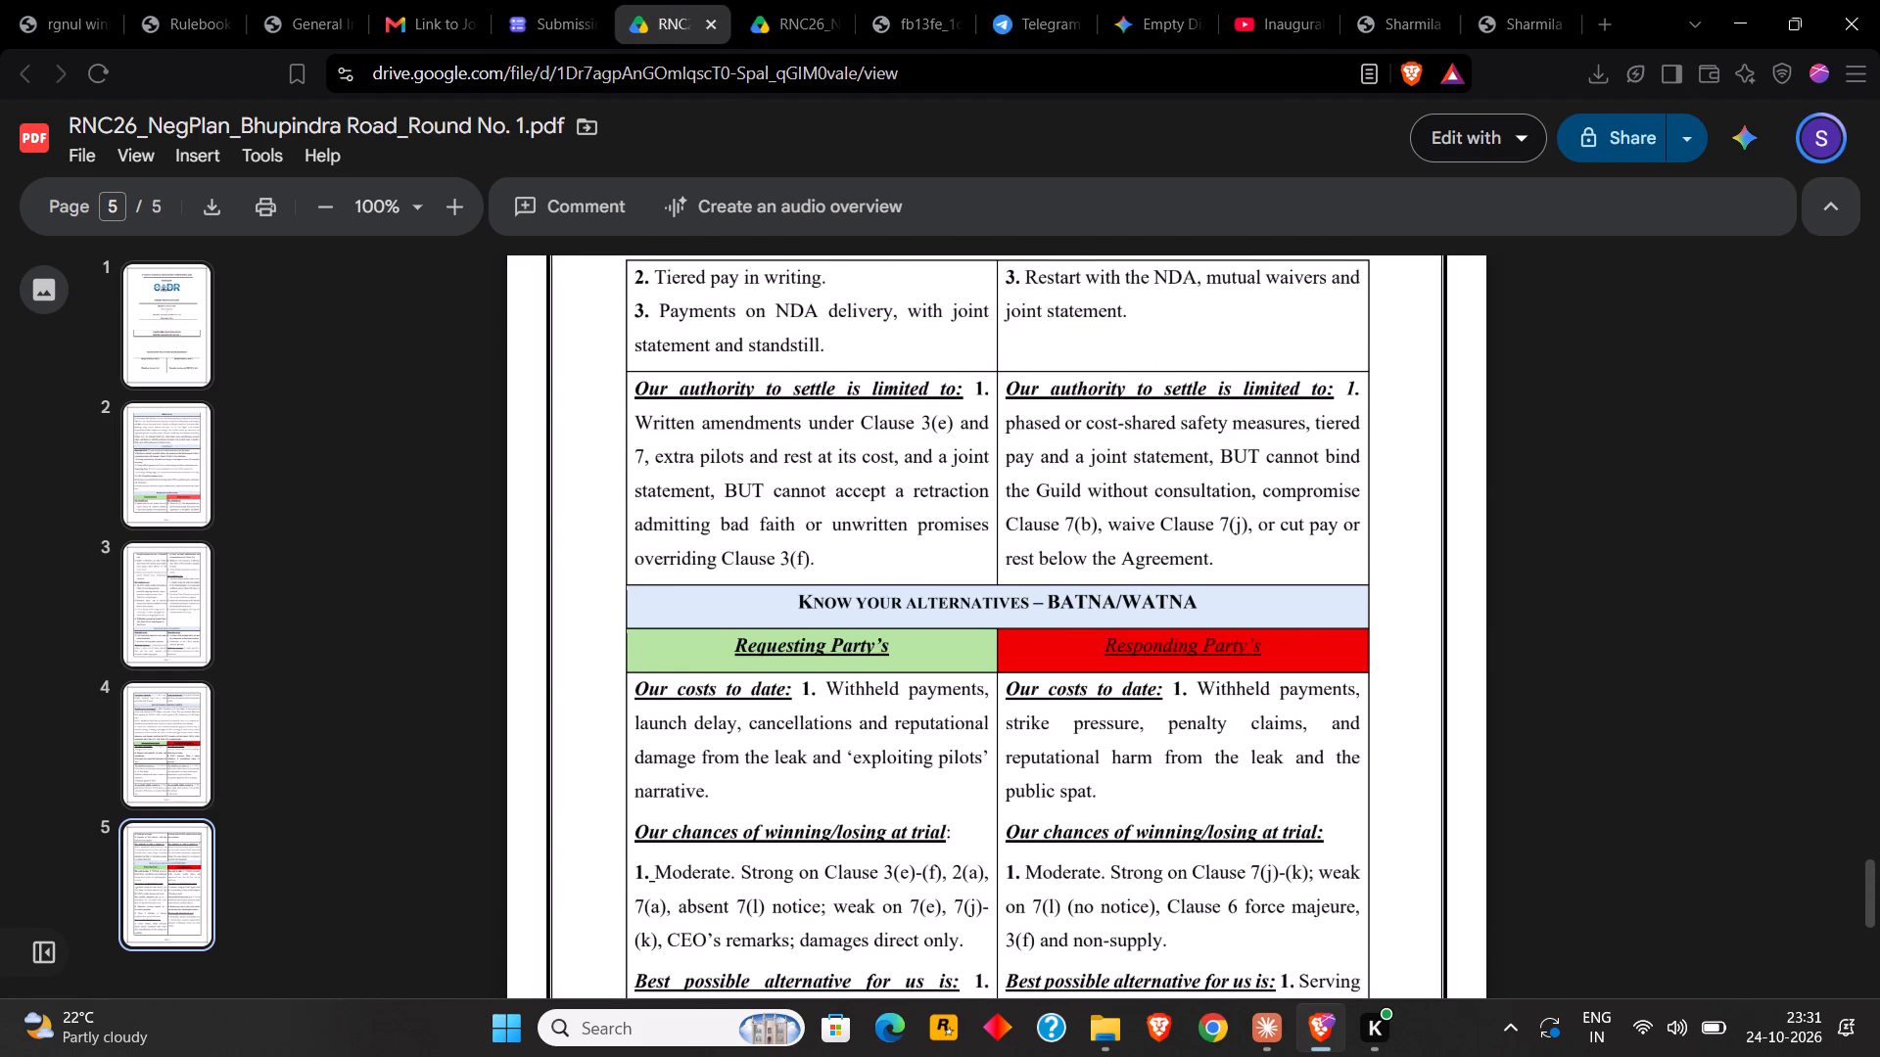
{"action": "scroll", "coordinate": [901, 403], "scroll_direction": "up", "scroll_amount": 1}
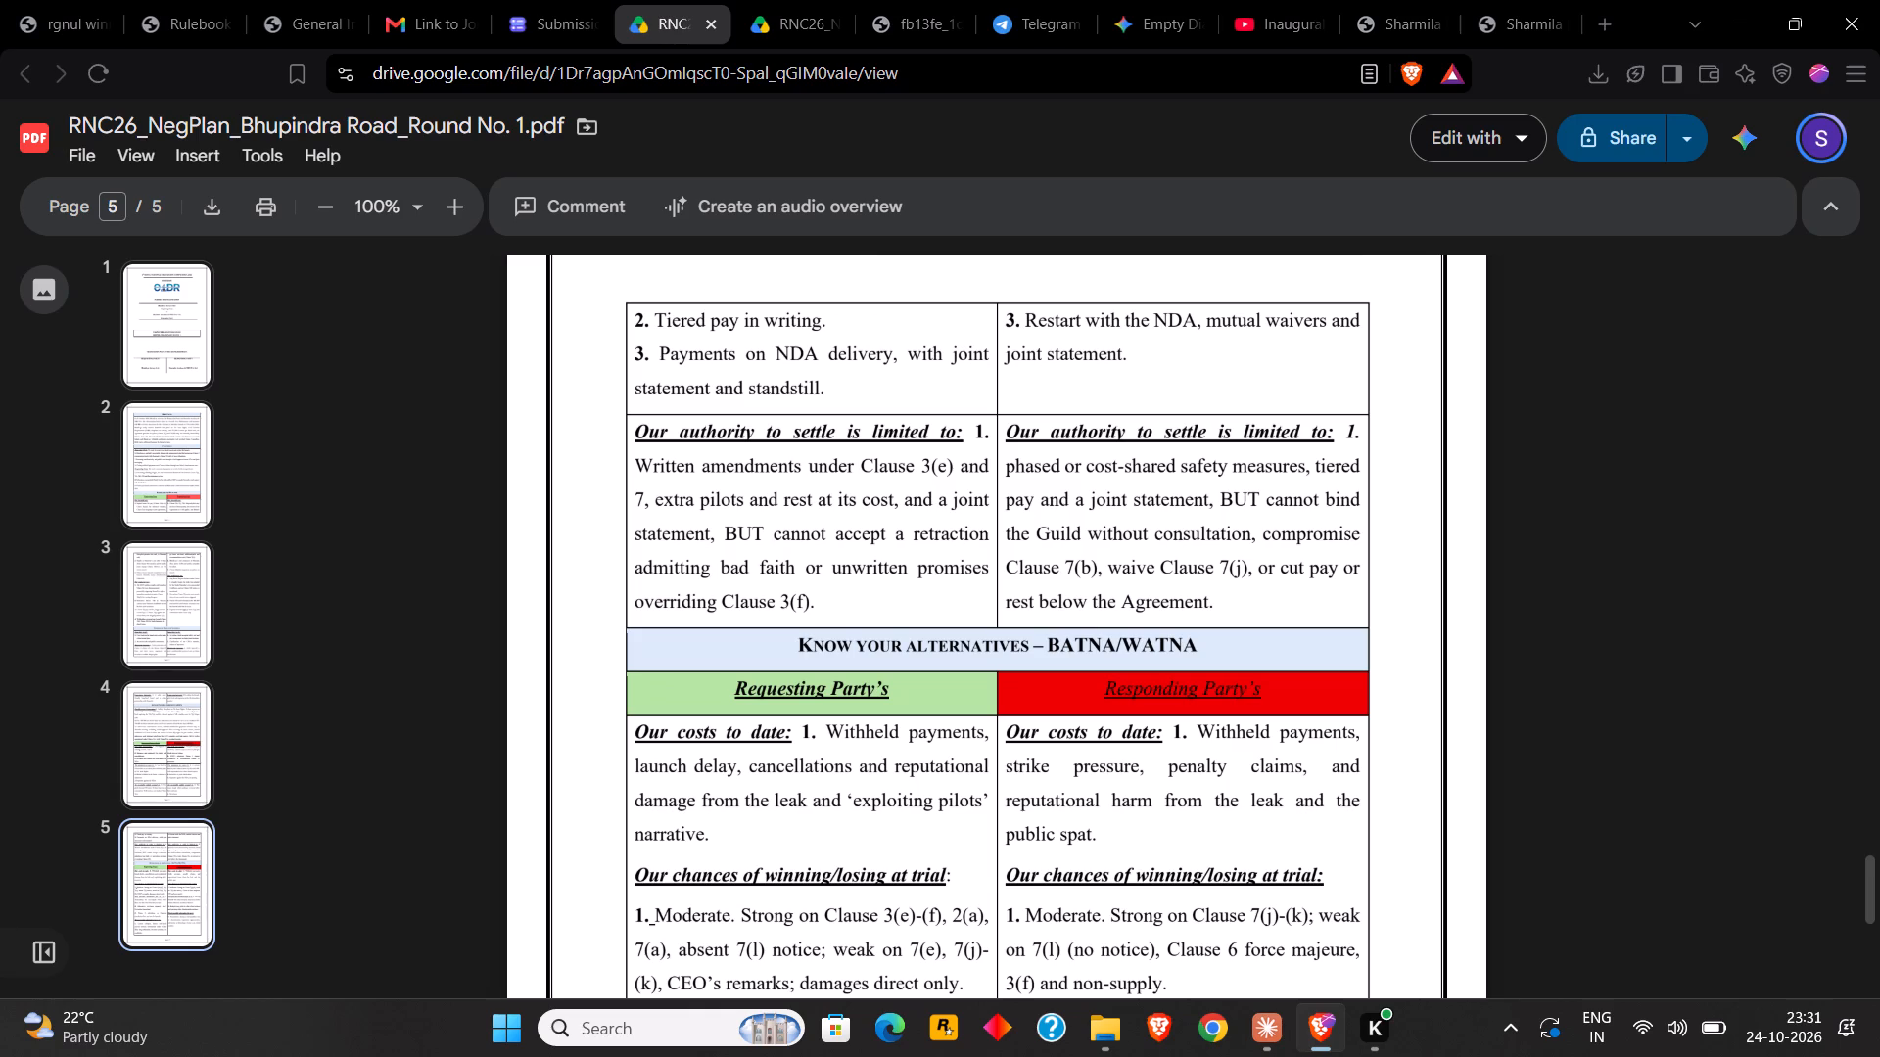
Submit the negotiation plan form with the uploaded Round 1 and Round 2 files.
{"action": "left_click", "coordinate": [566, 1]}
{"action": "left_click", "coordinate": [594, 803]}
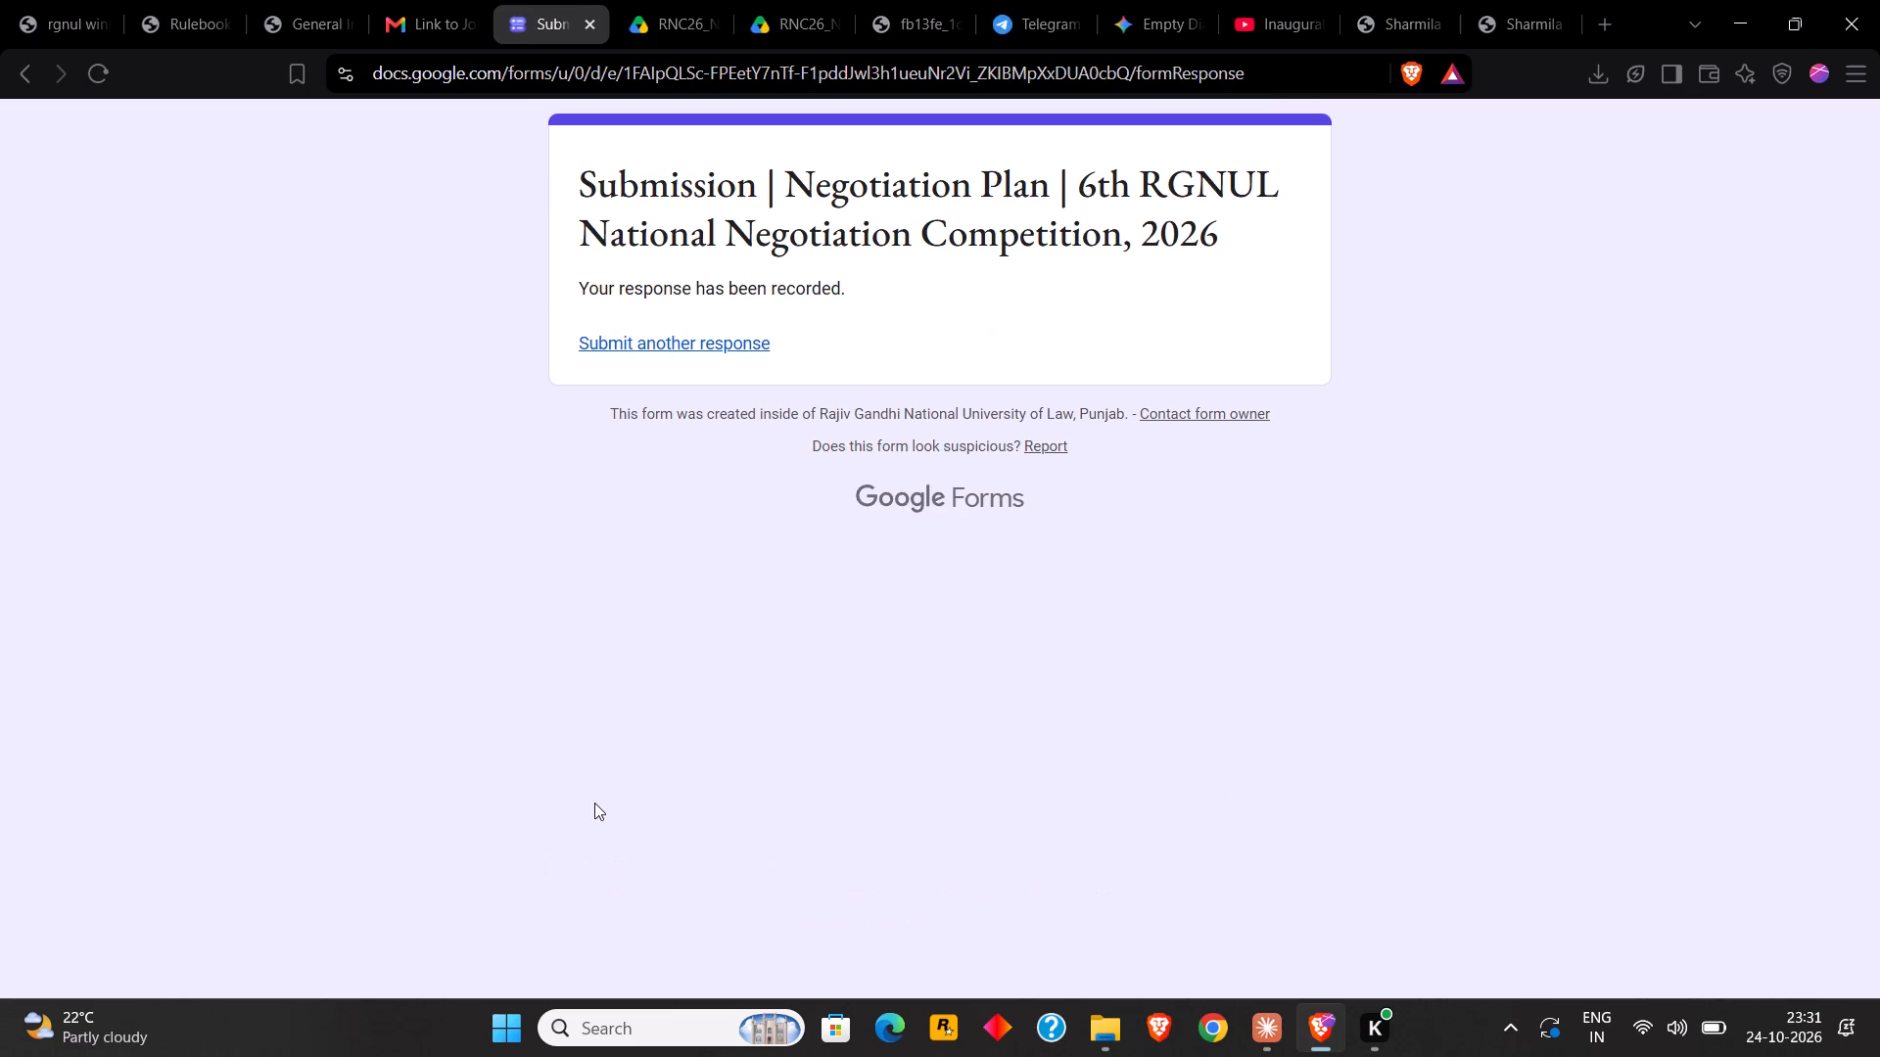
Capture a screenshot of the form's submission confirmation page.
{"action": "key", "text": "Print"}
Select almost the entire screen as the snip area, covering the browser's submission confirmation page and the taskbar, for a screenshot.
{"action": "left_click_drag", "start_coordinate": [0, 0], "coordinate": [1257, 462]}
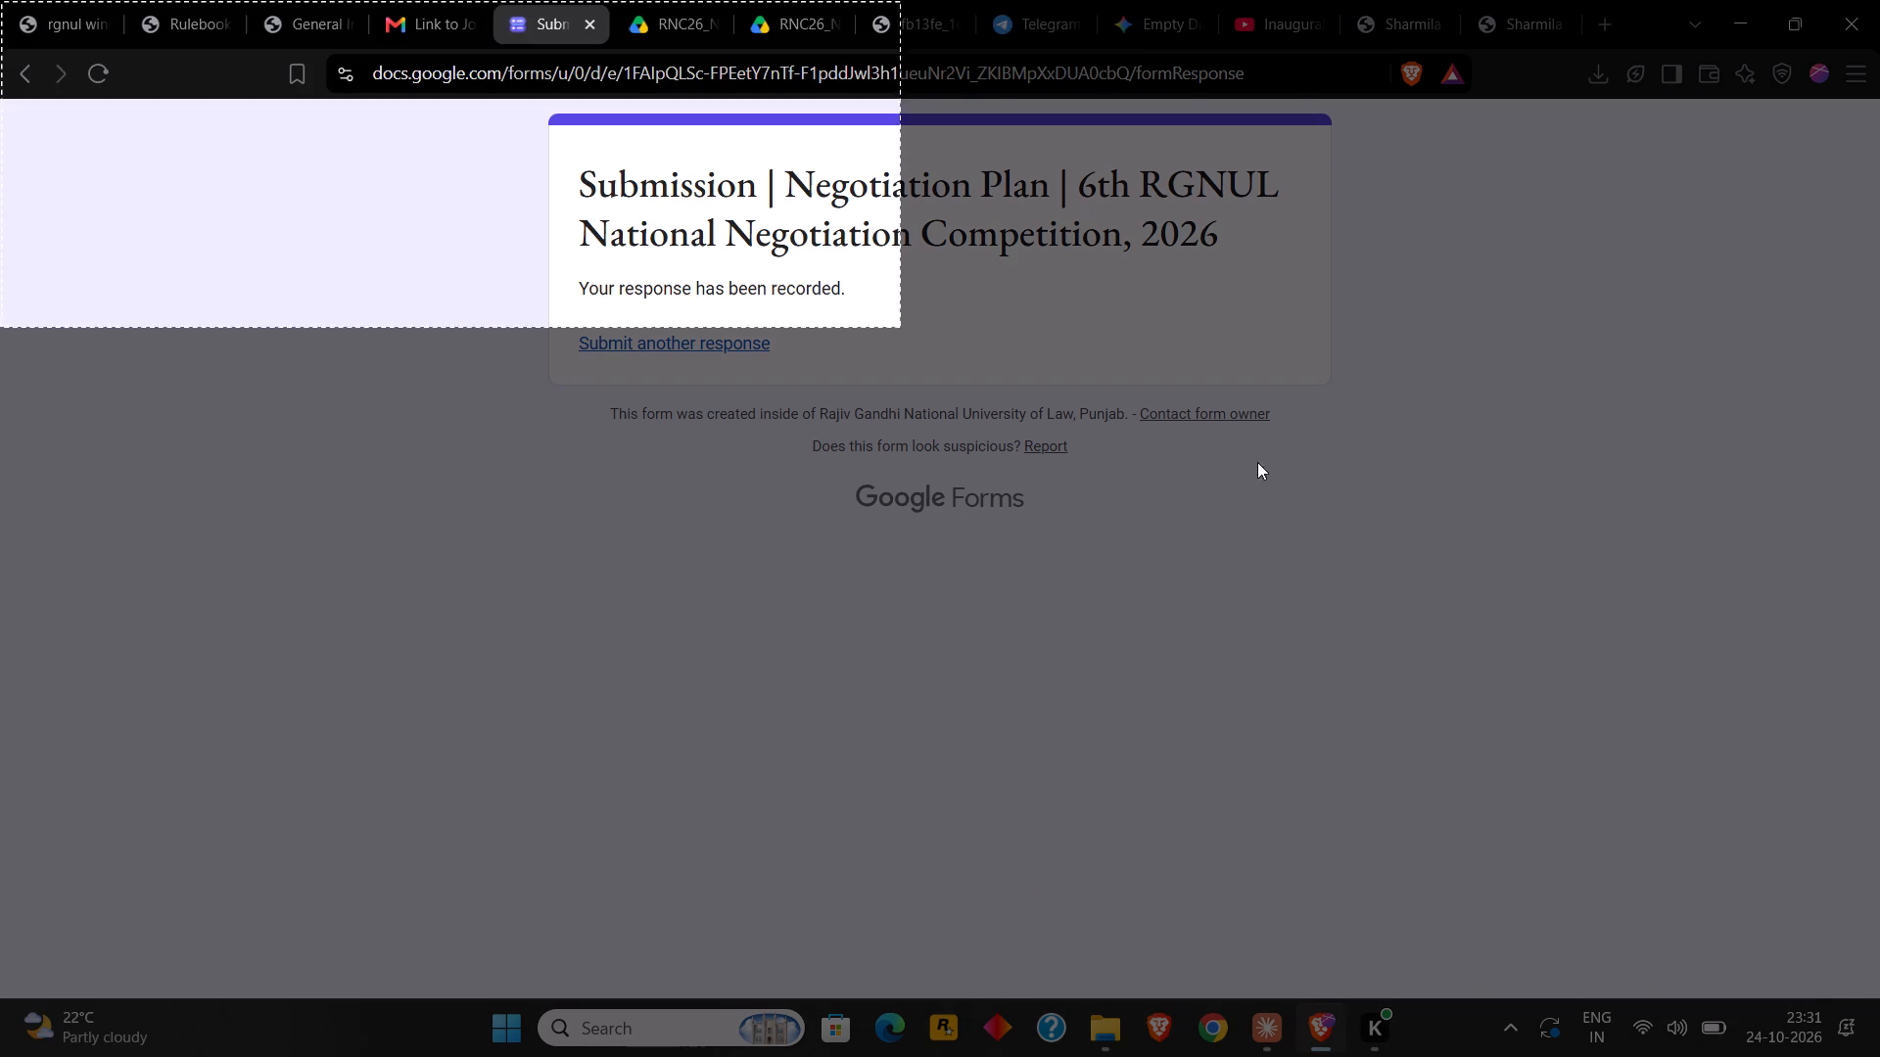
{"action": "left_click_drag", "start_coordinate": [1257, 462], "coordinate": [1793, 1049]}
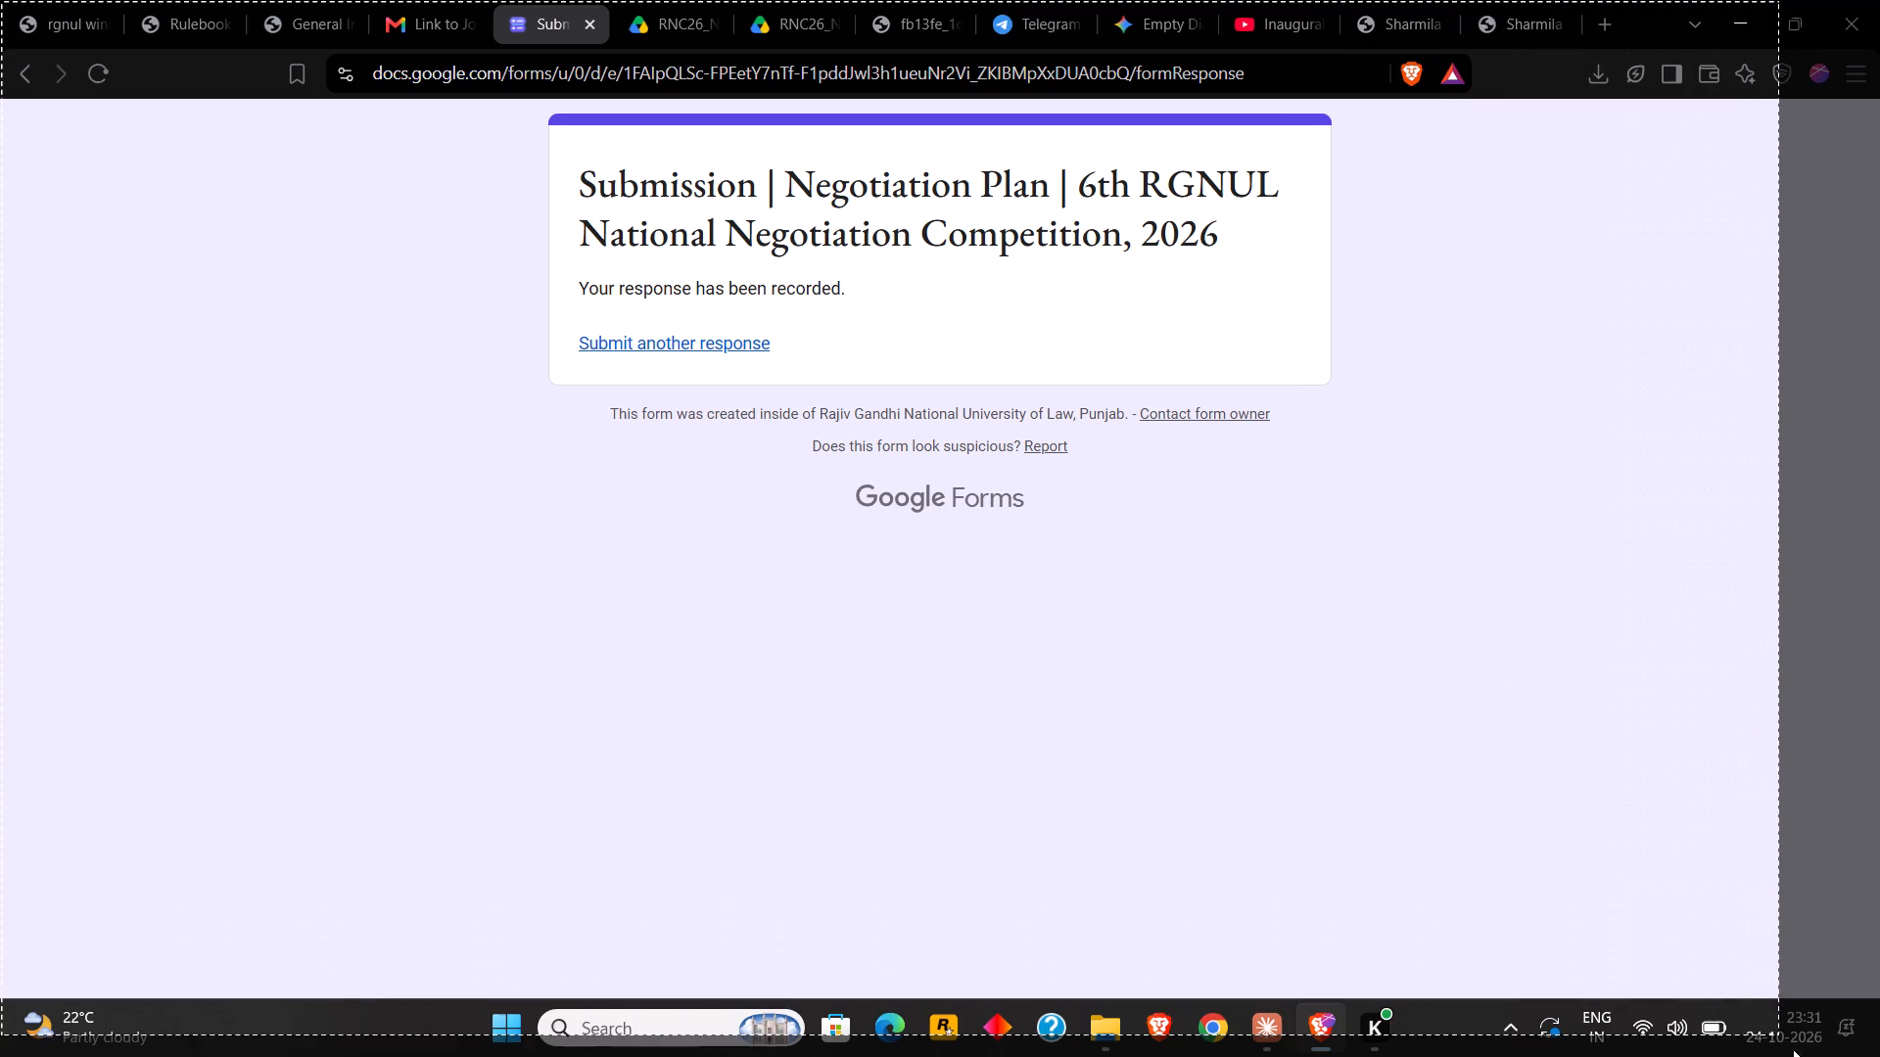
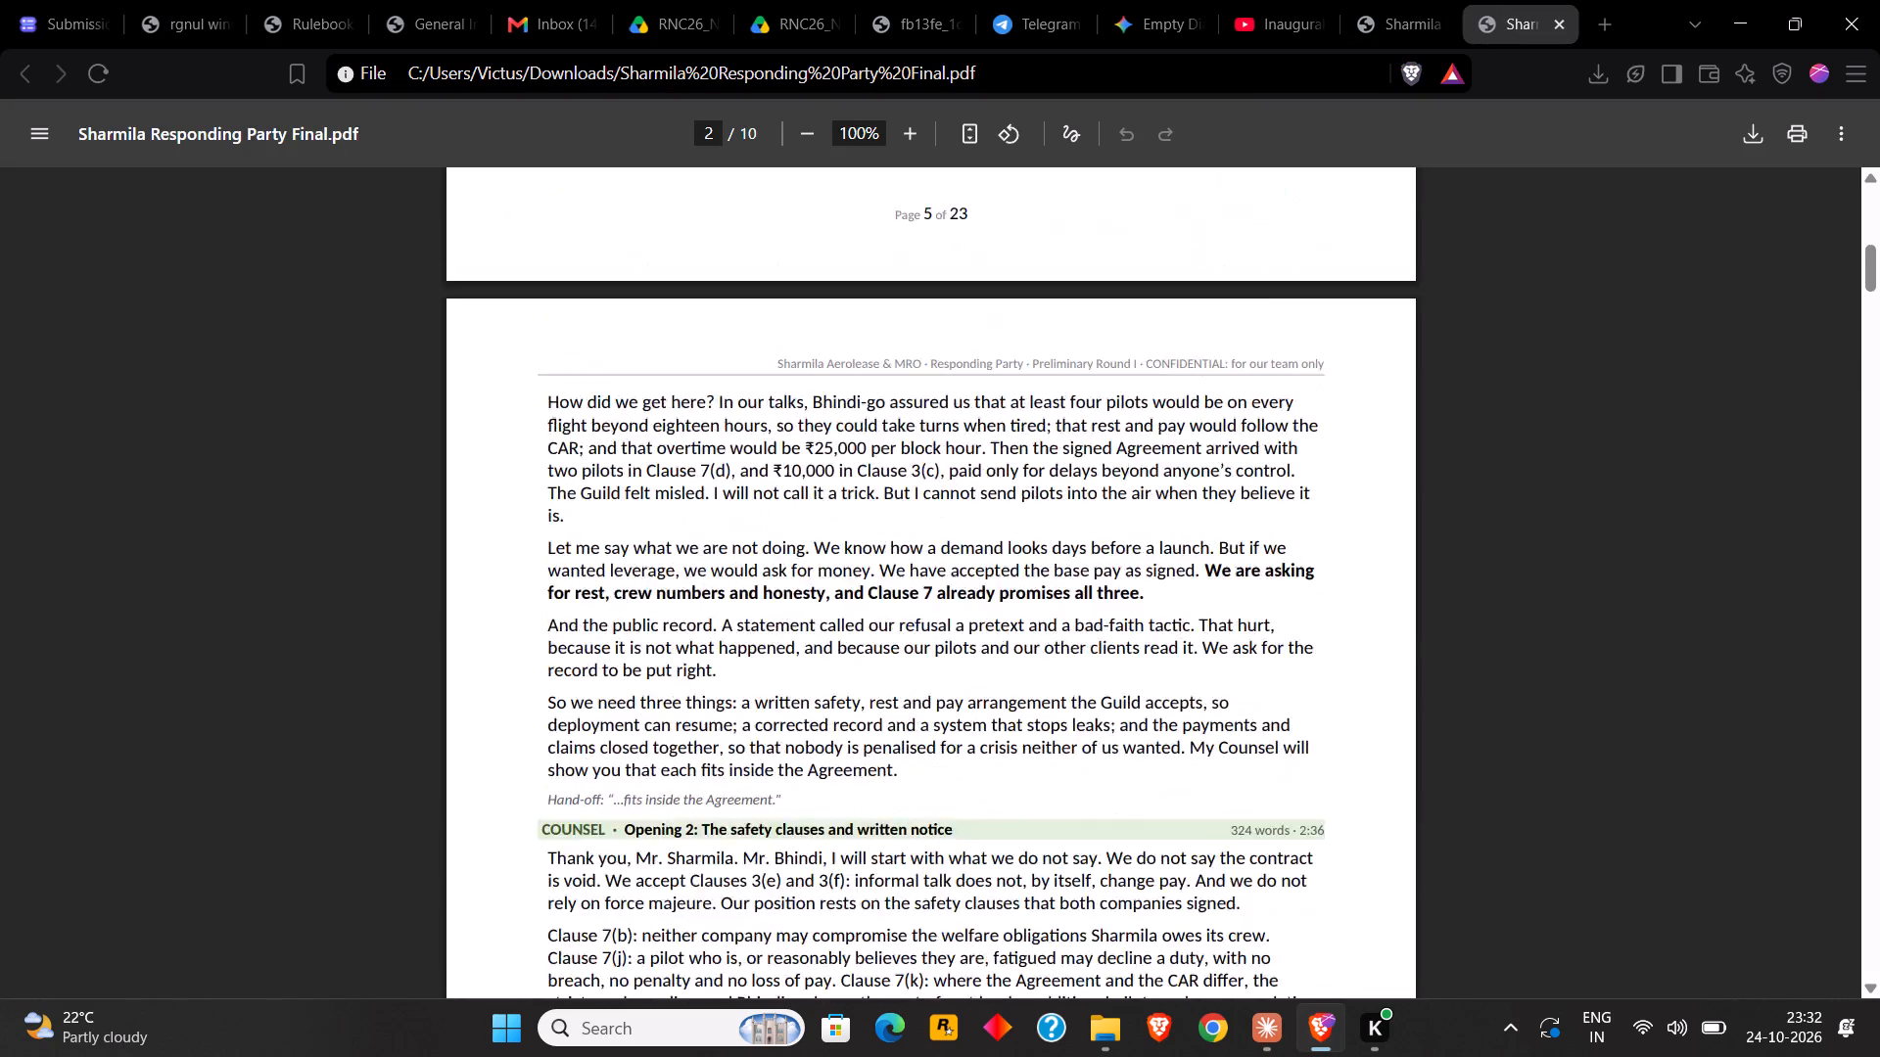
Close the other Sharmila tab, keeping Sharmila Responding Party Final.pdf open at its first page.
{"action": "scroll", "coordinate": [1004, 525], "scroll_direction": "up", "scroll_amount": 13}
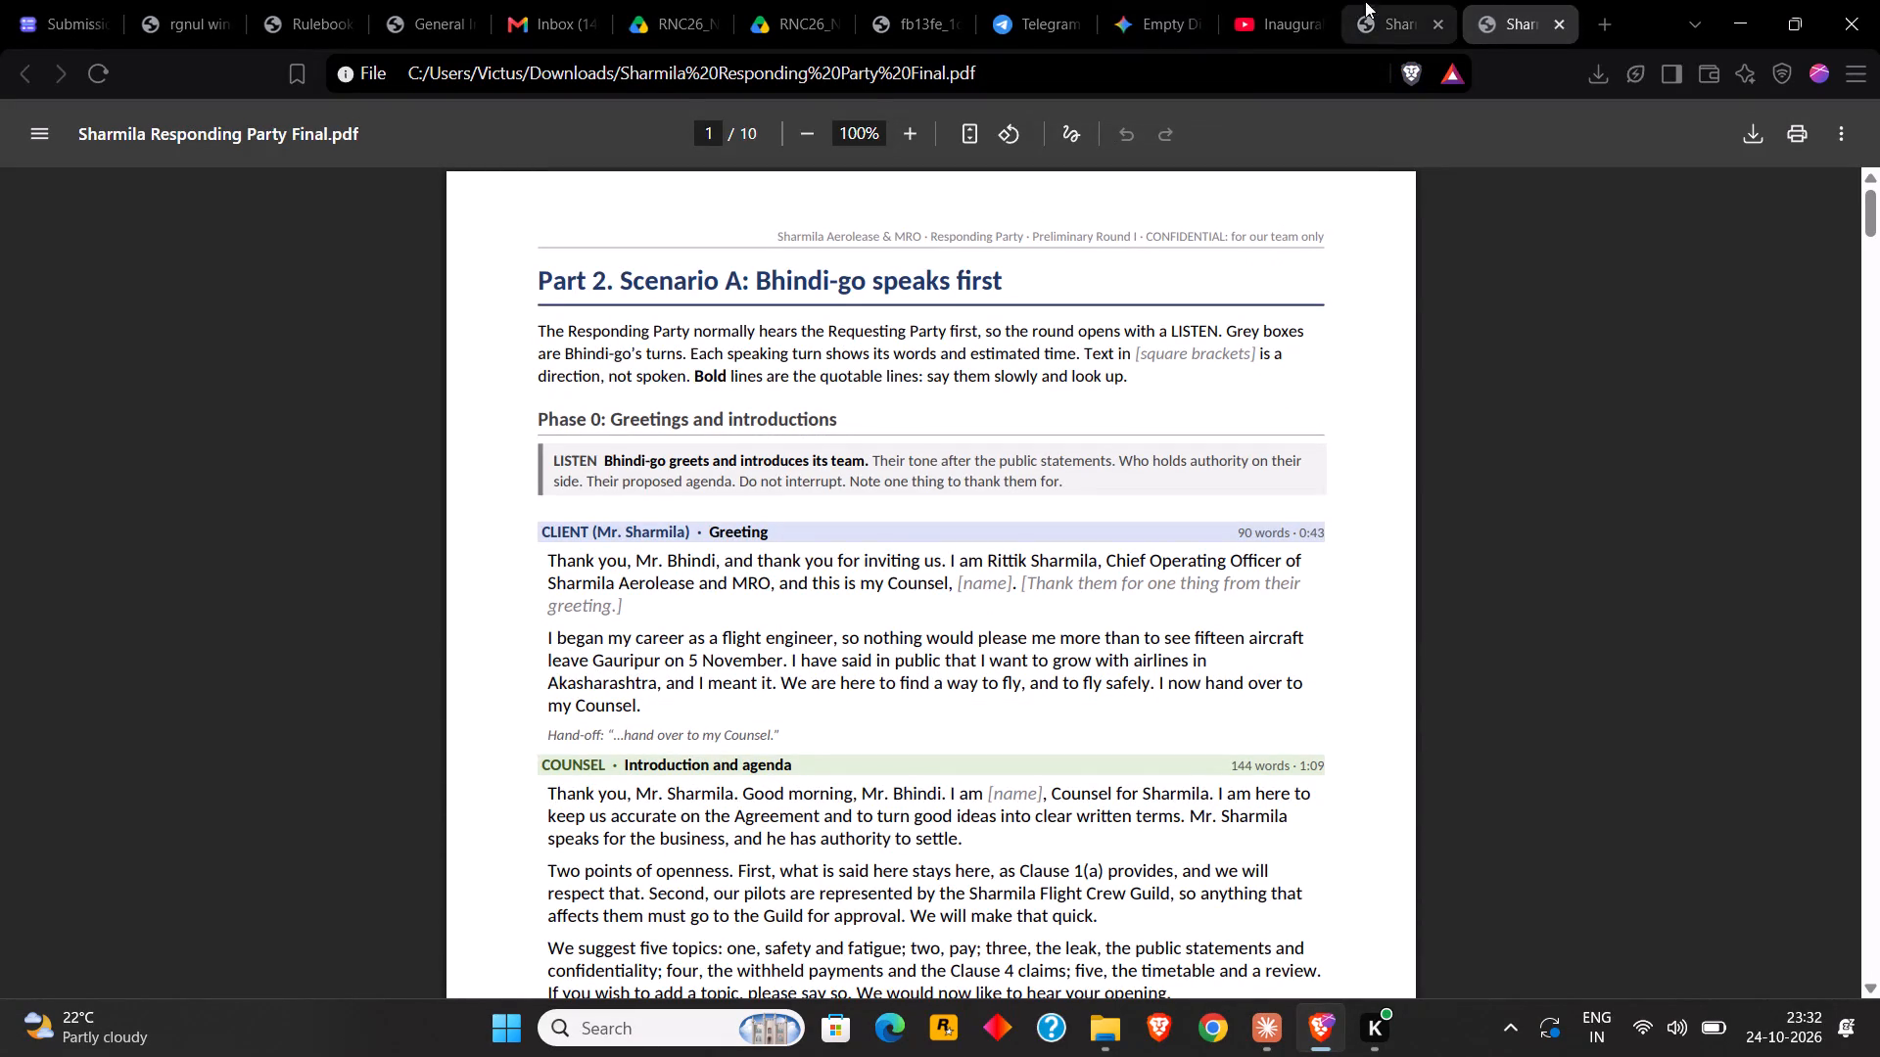
{"action": "left_click", "coordinate": [1430, 23]}
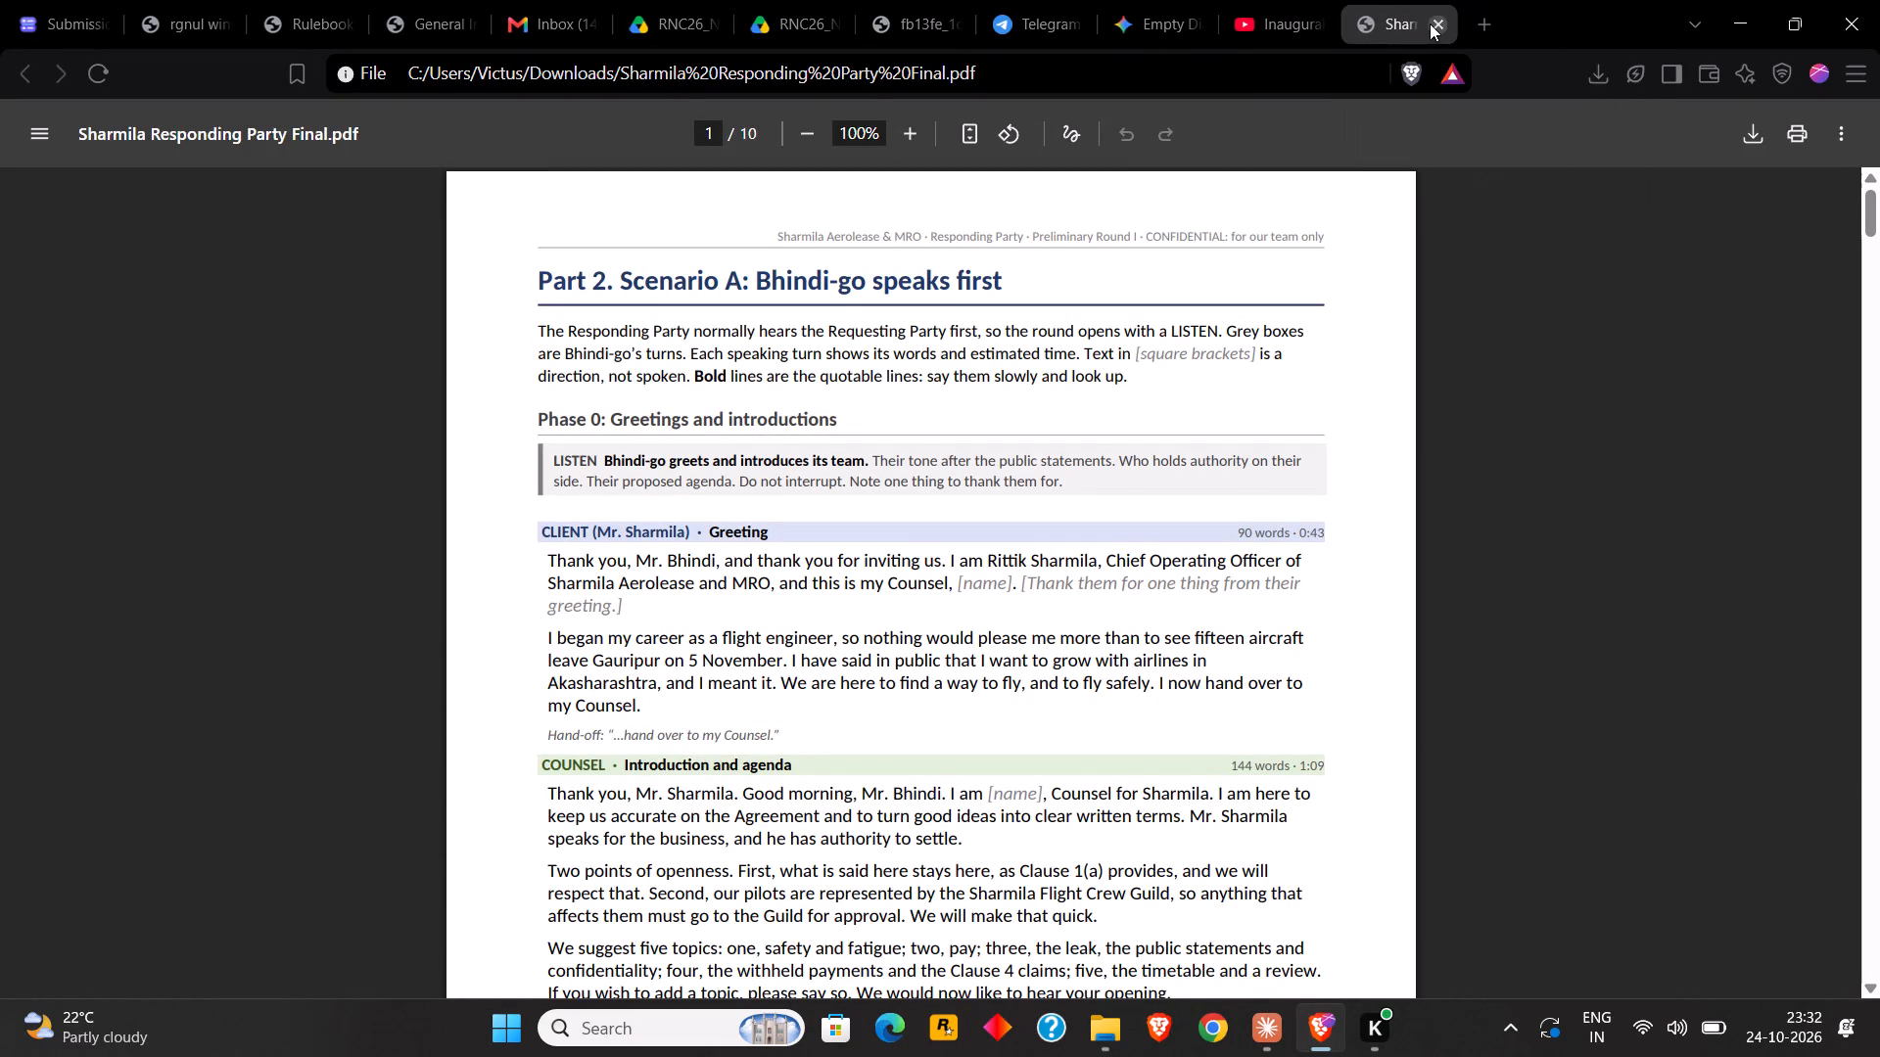
{"action": "scroll", "coordinate": [1103, 712], "scroll_direction": "up", "scroll_amount": 1}
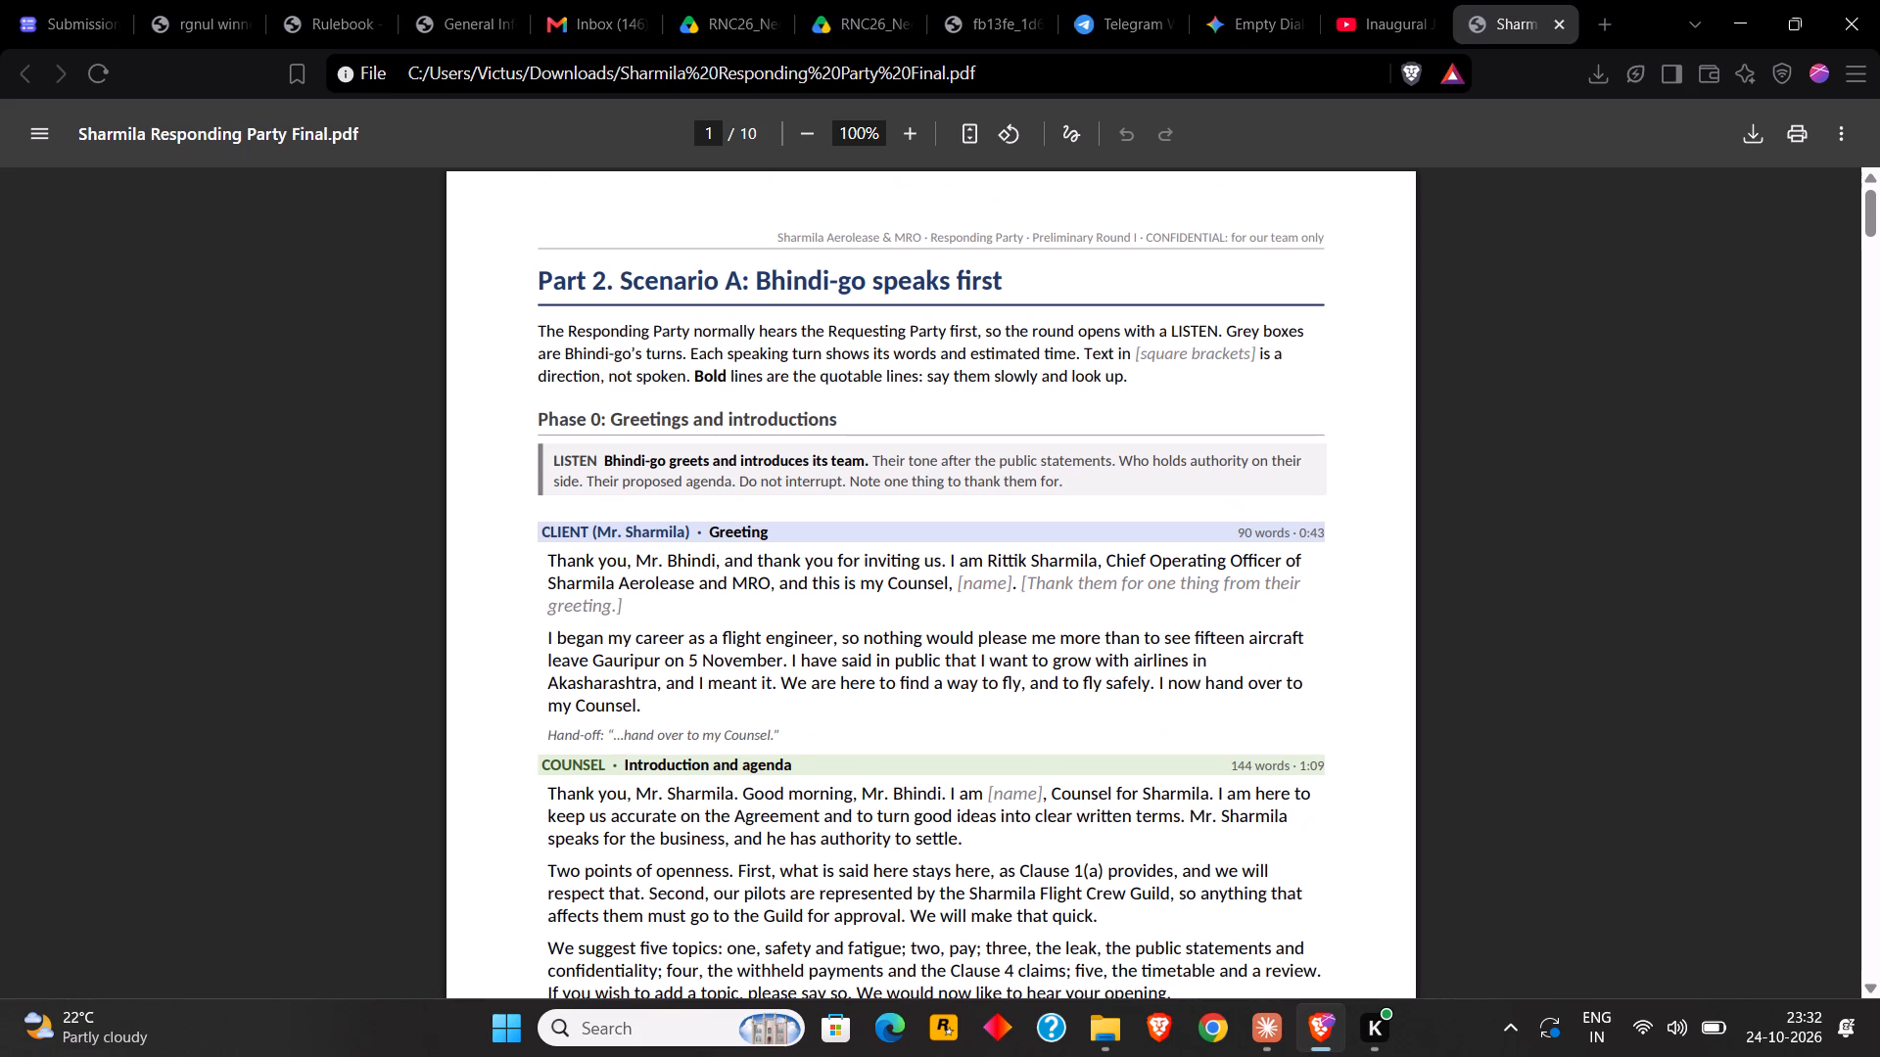
Skim the greetings, agenda and start of the opening statements in the Sharmila Responding Party Final PDF.
{"action": "scroll", "coordinate": [910, 905], "scroll_direction": "down", "scroll_amount": 2}
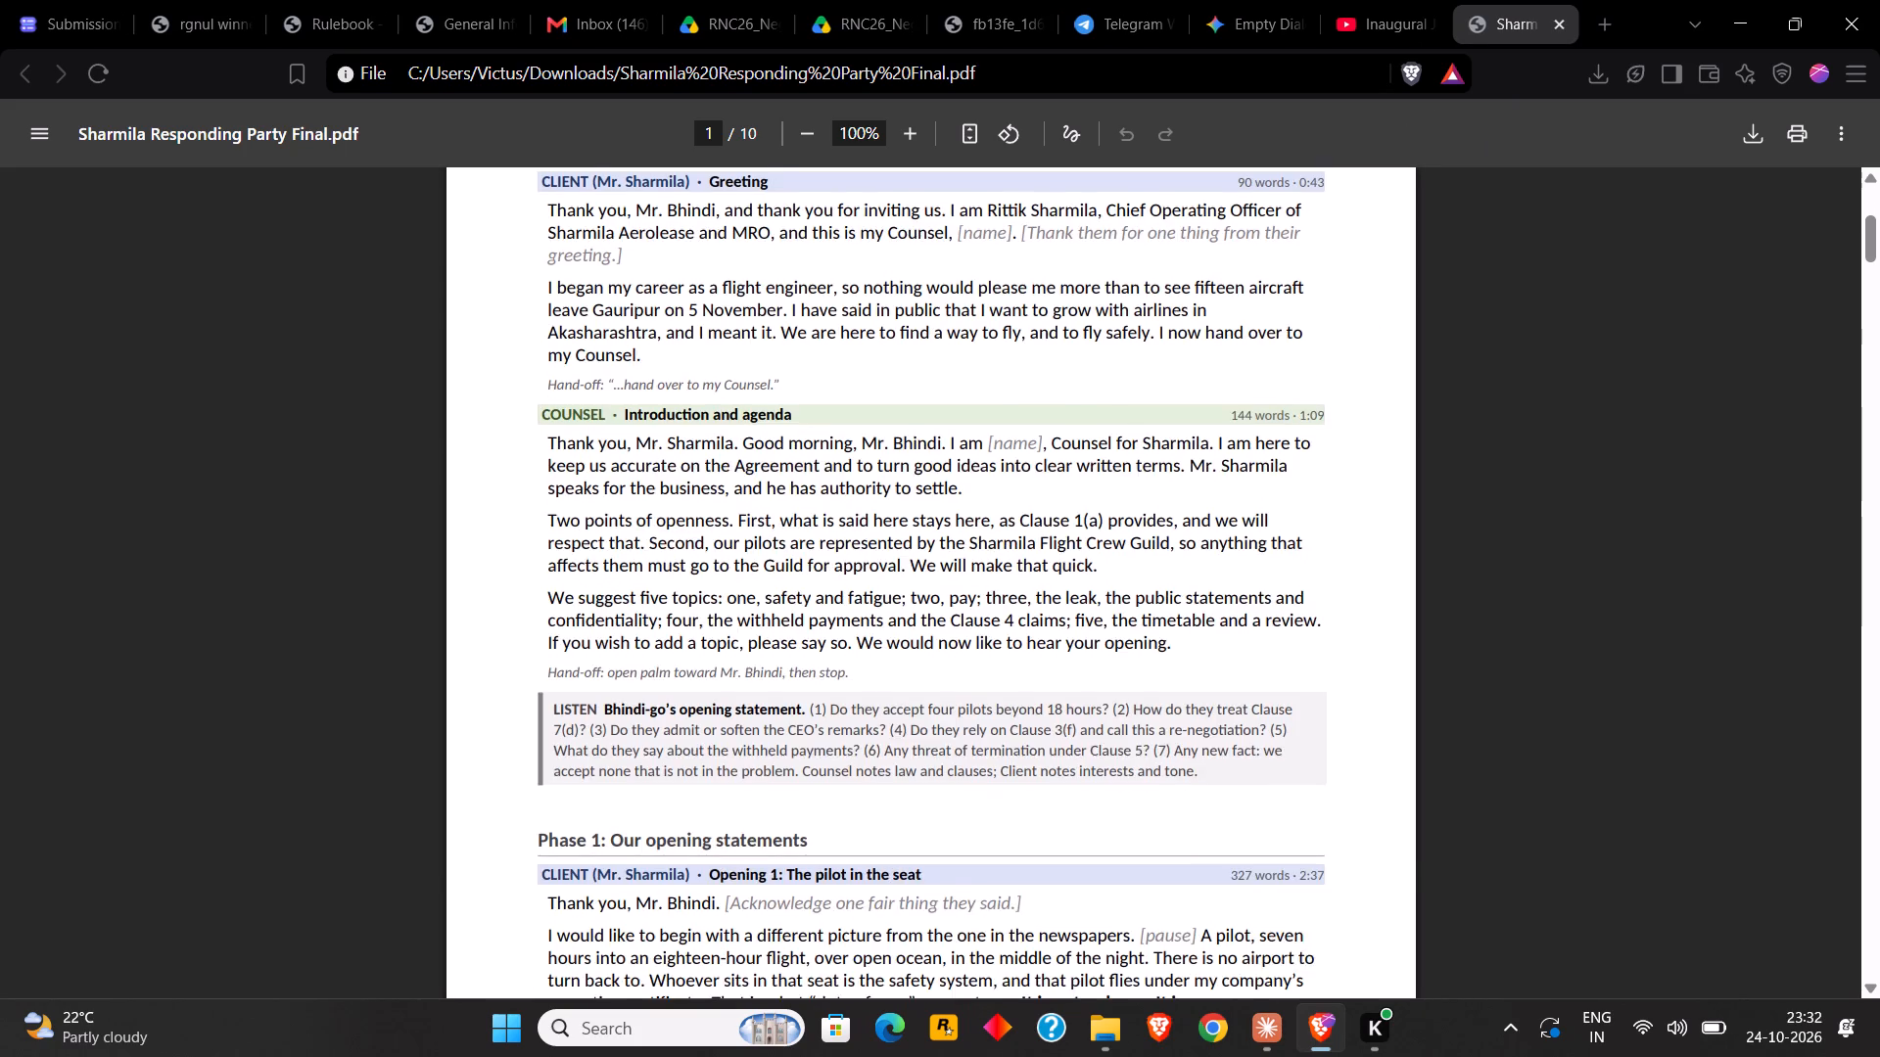
{"action": "scroll", "coordinate": [910, 905], "scroll_direction": "down", "scroll_amount": 3}
{"action": "scroll", "coordinate": [910, 905], "scroll_direction": "up", "scroll_amount": 11}
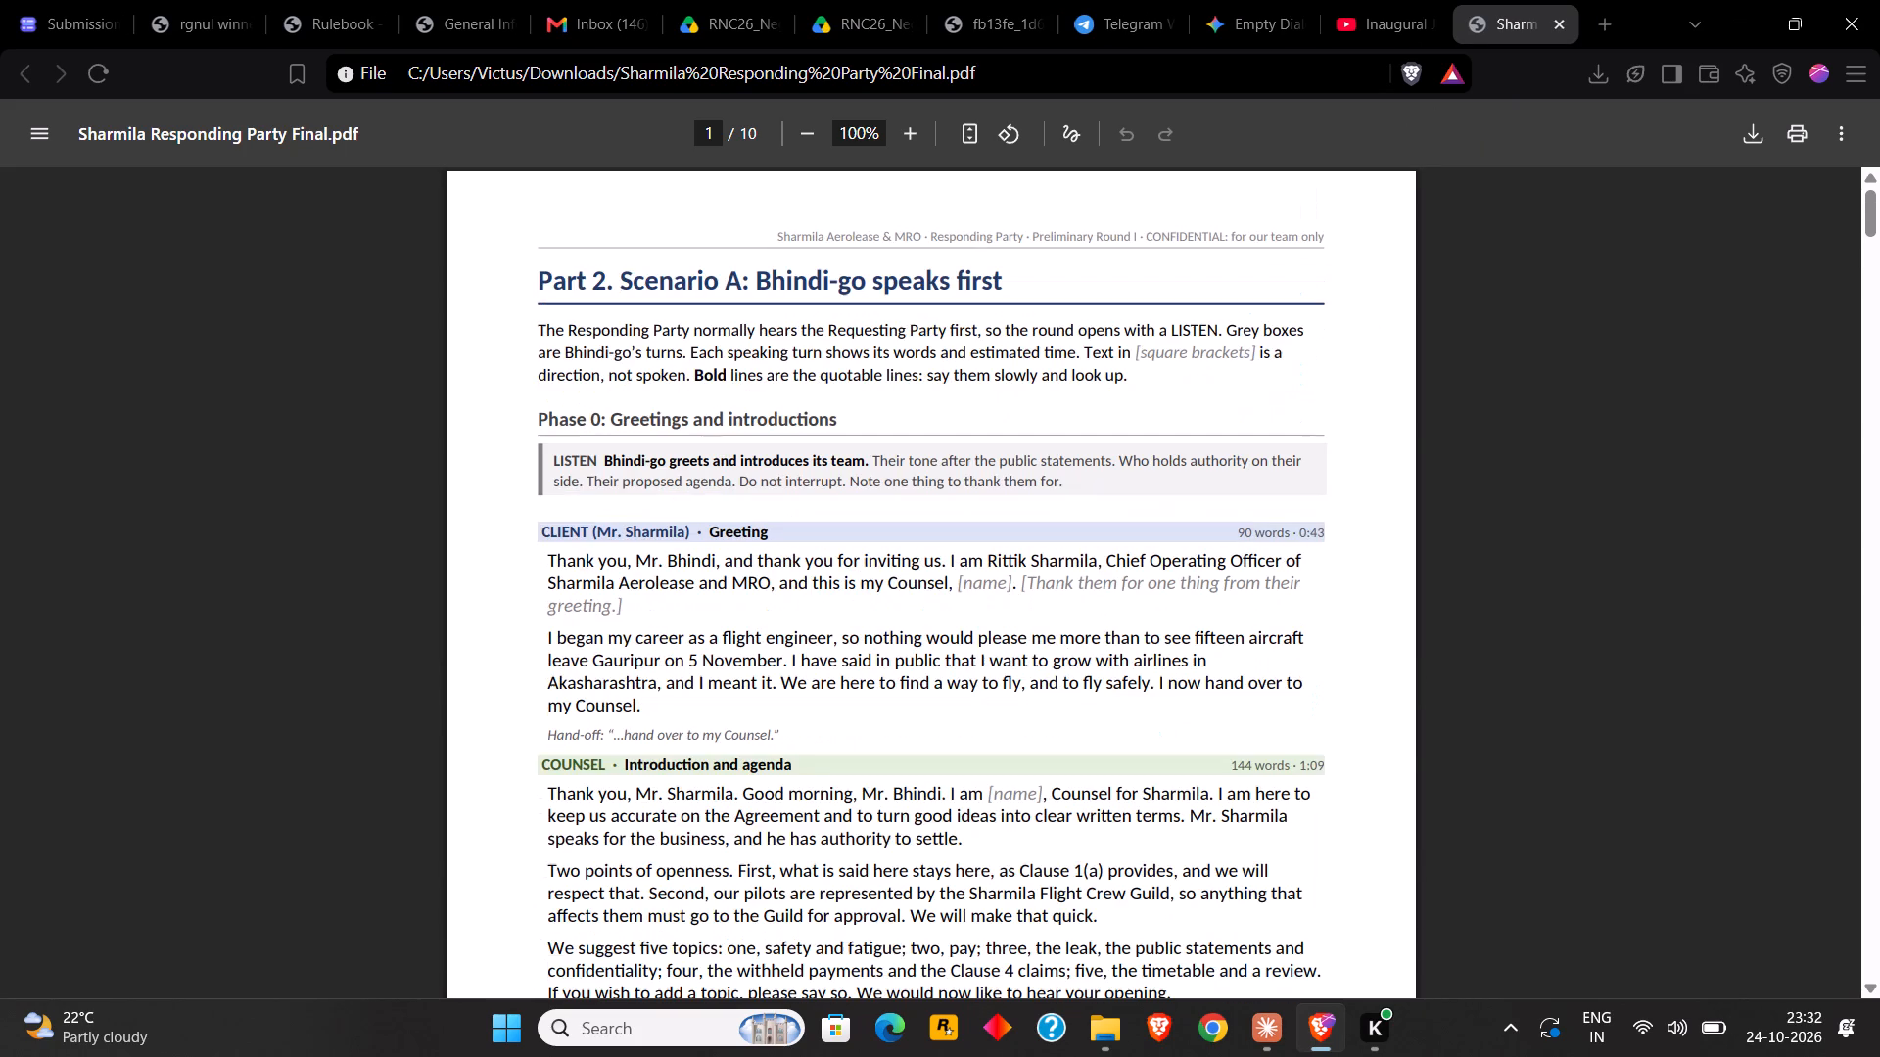
{"action": "scroll", "coordinate": [910, 905], "scroll_direction": "up", "scroll_amount": 1}
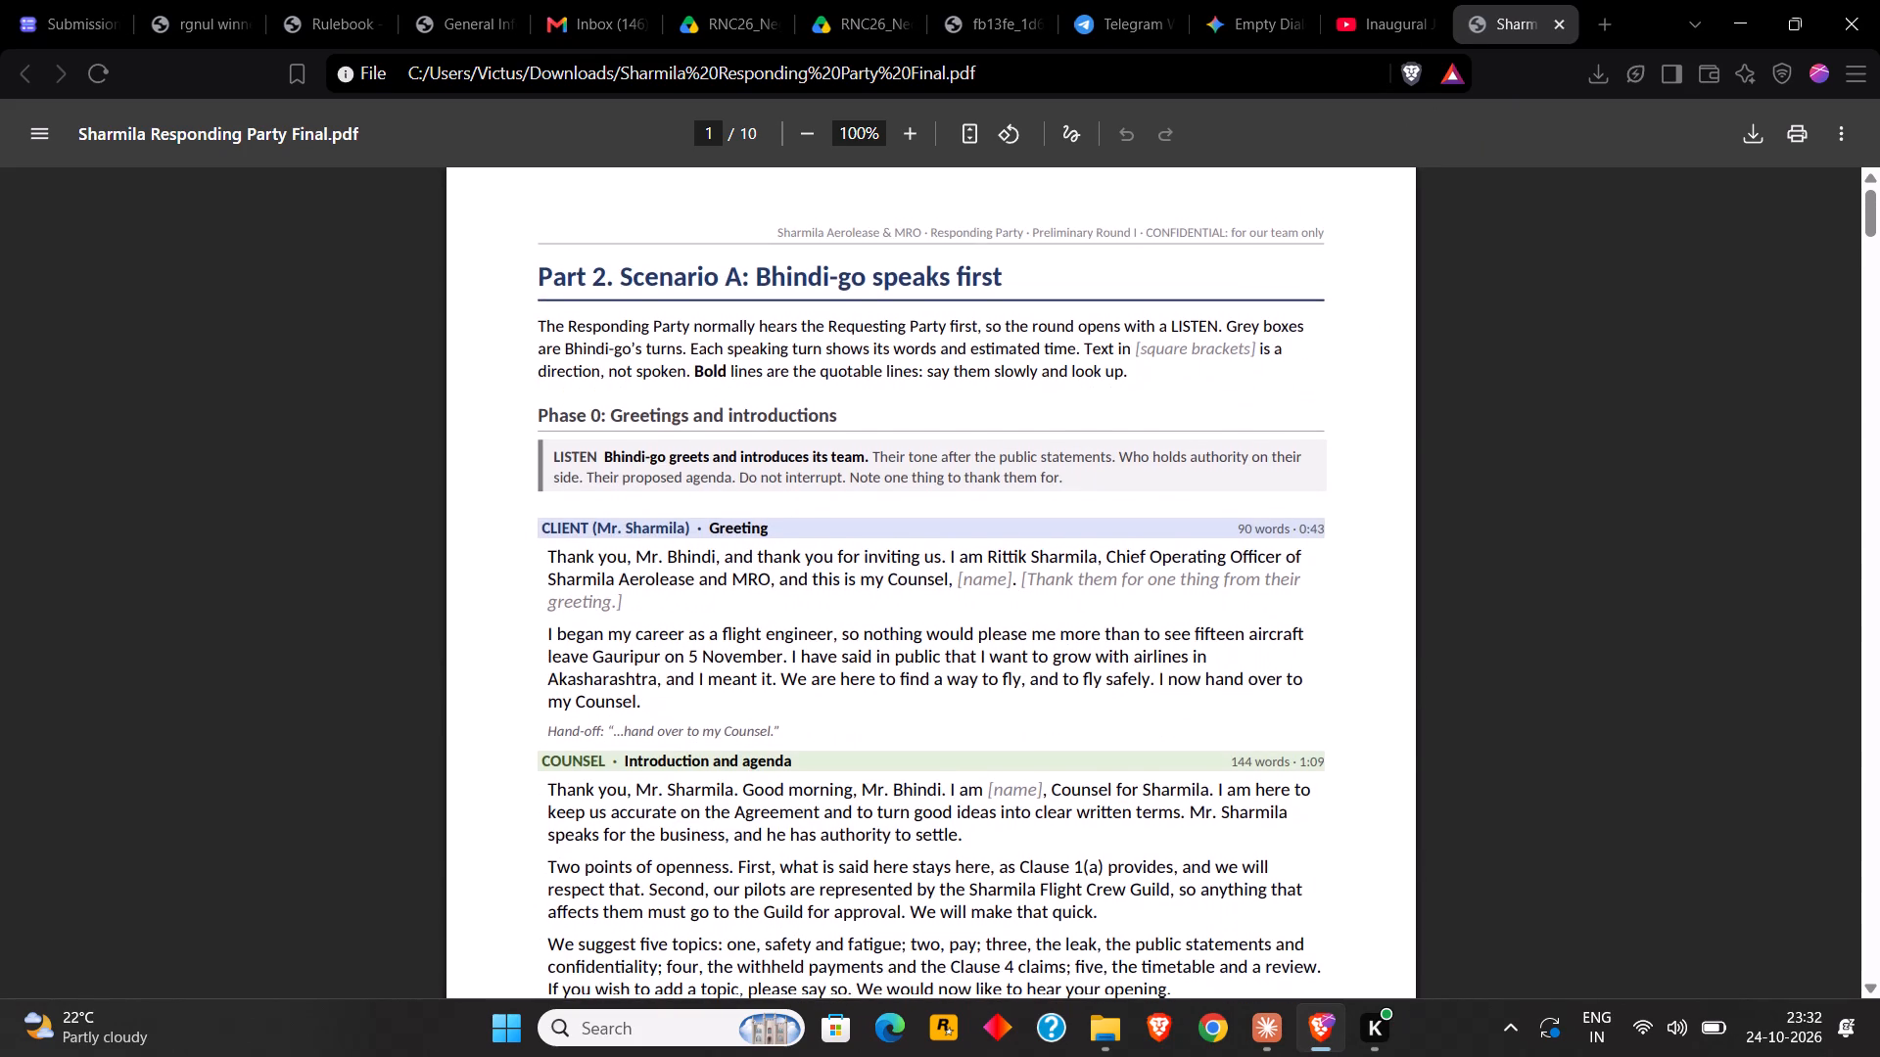
{"action": "scroll", "coordinate": [910, 905], "scroll_direction": "up", "scroll_amount": 1}
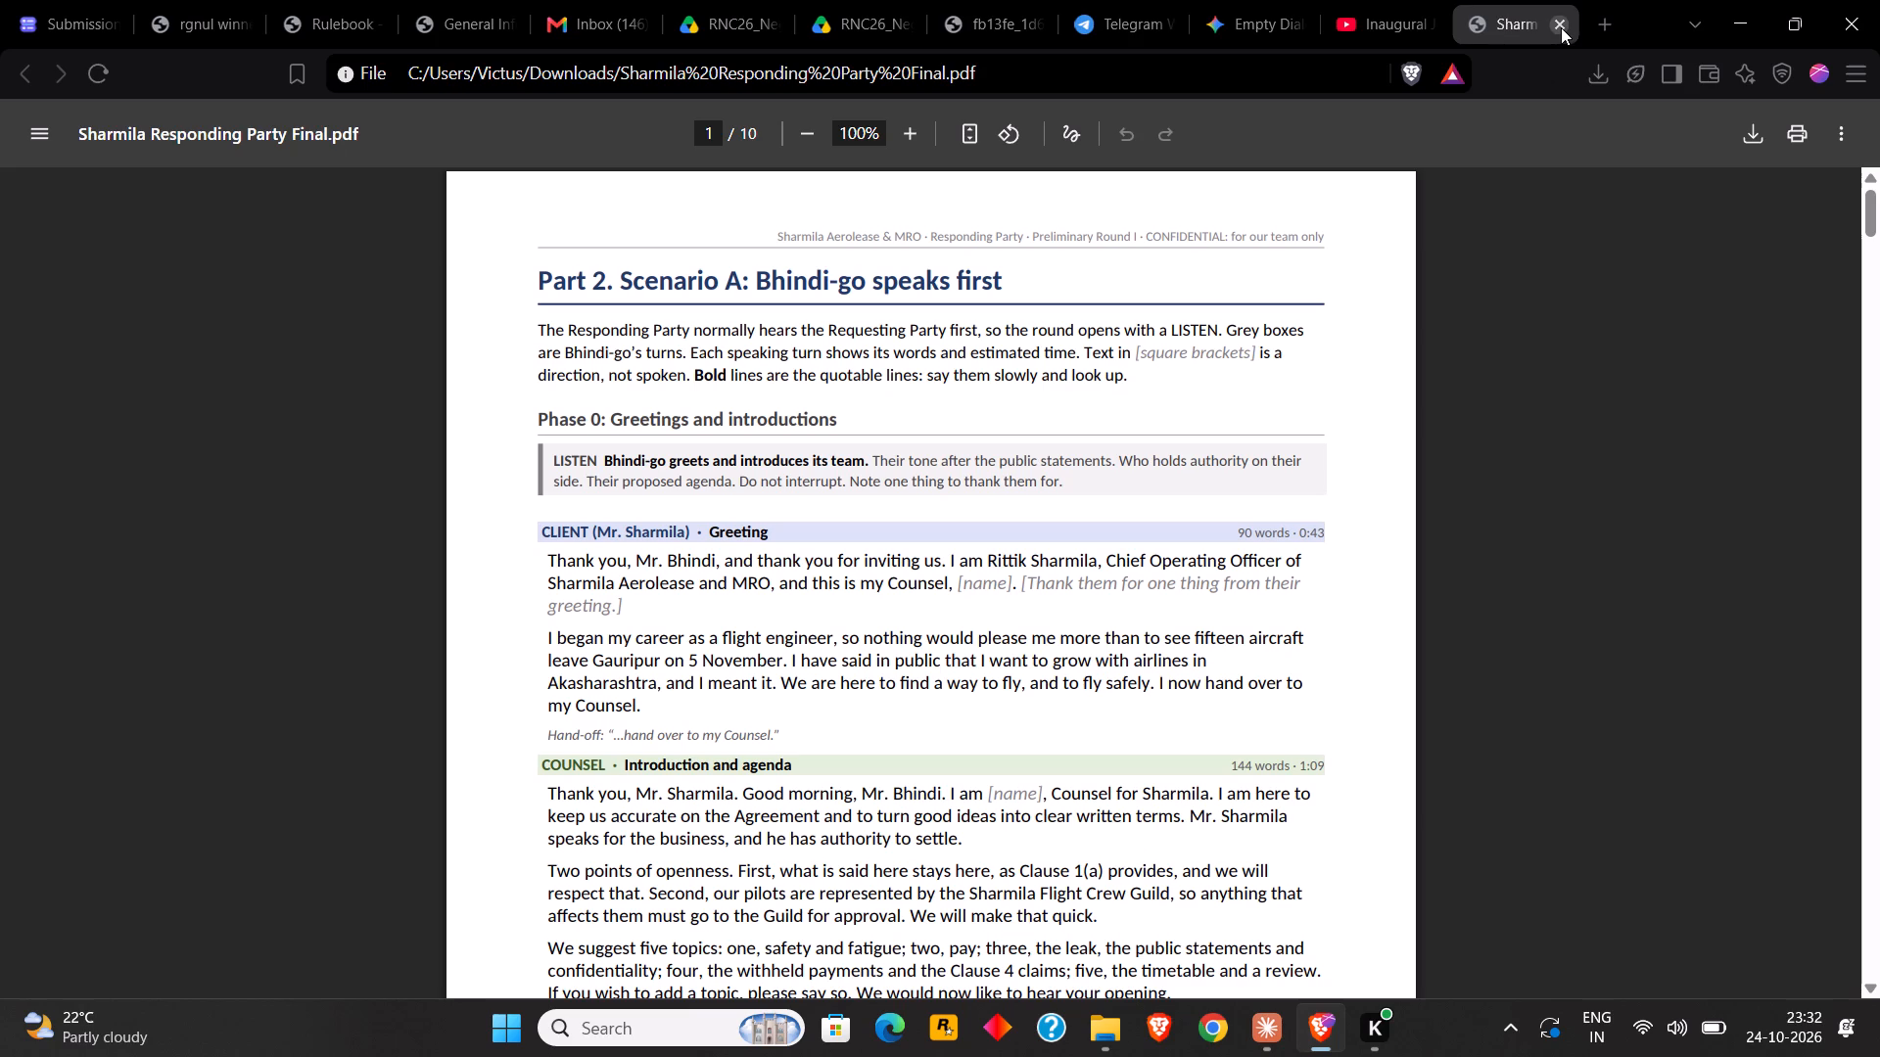
Close the Sharmila Responding Party Final PDF and resume playing the Inaugural JGLS-Khaitan Negotiation Competition video on YouTube.
{"action": "left_click", "coordinate": [1561, 27]}
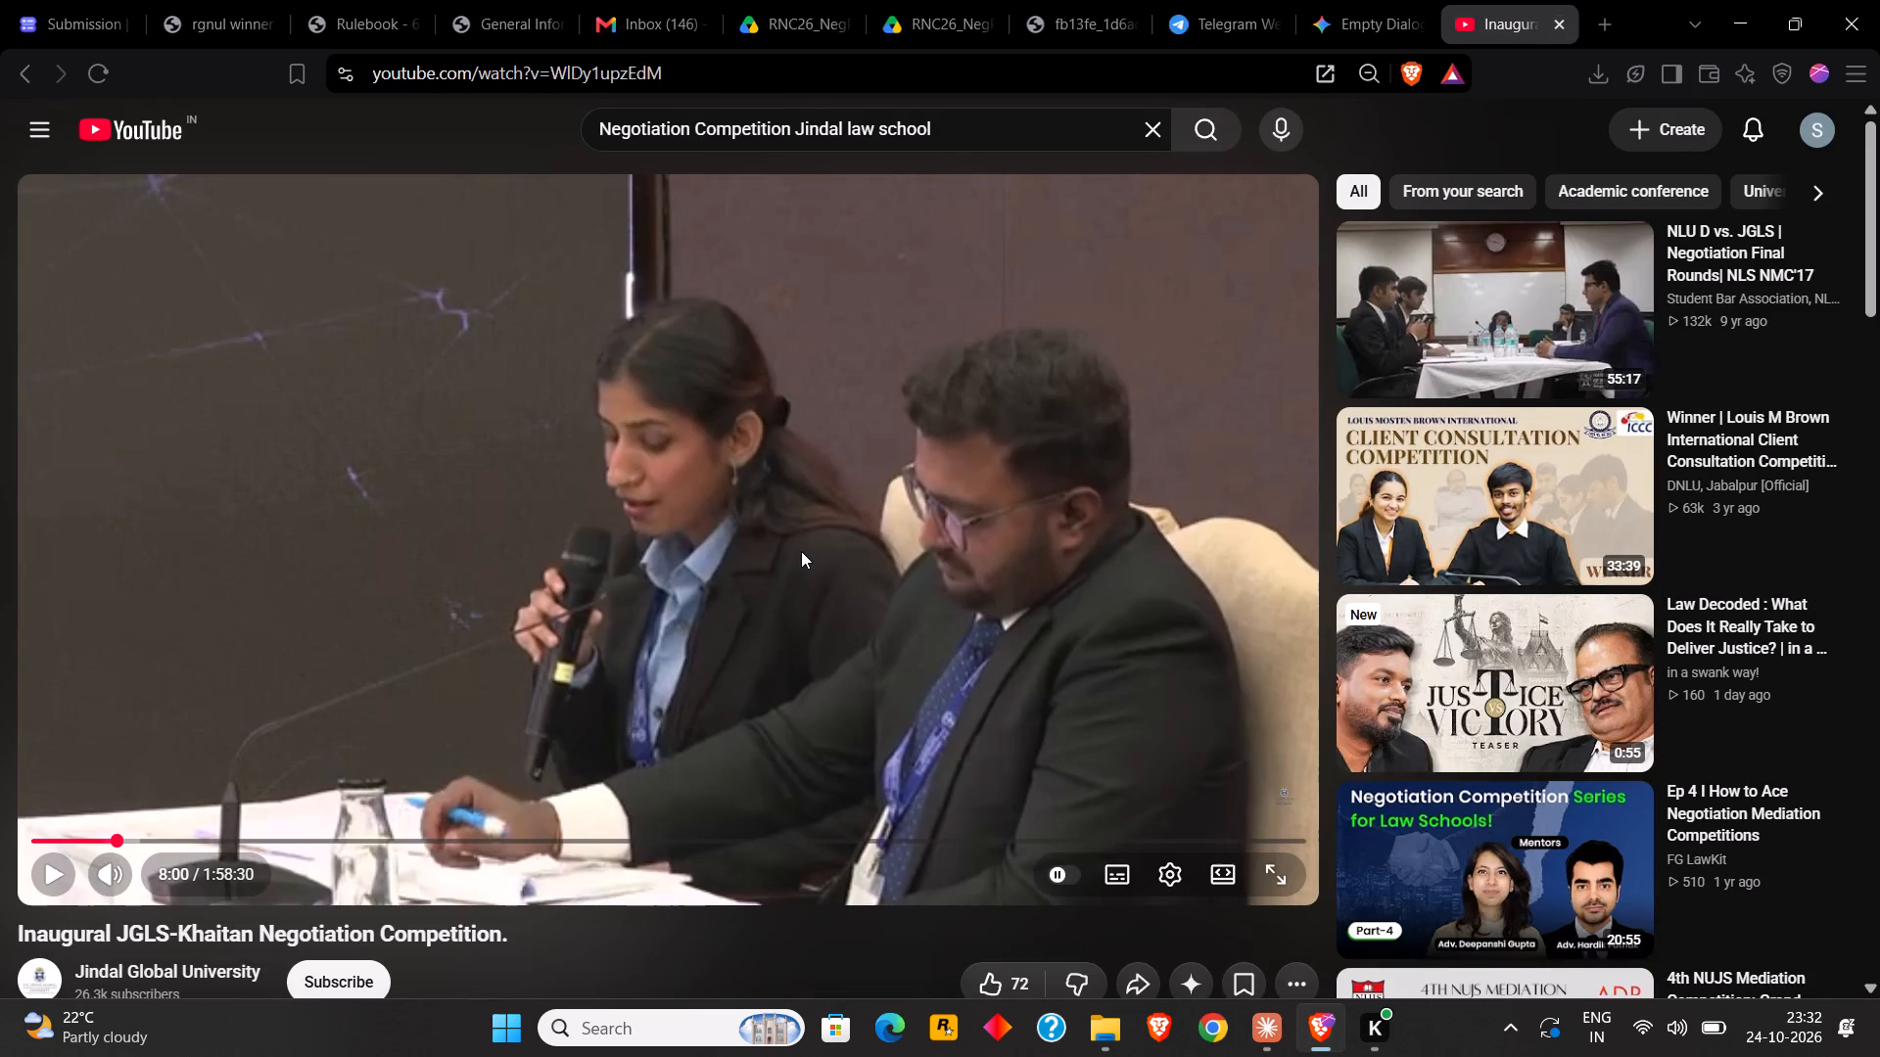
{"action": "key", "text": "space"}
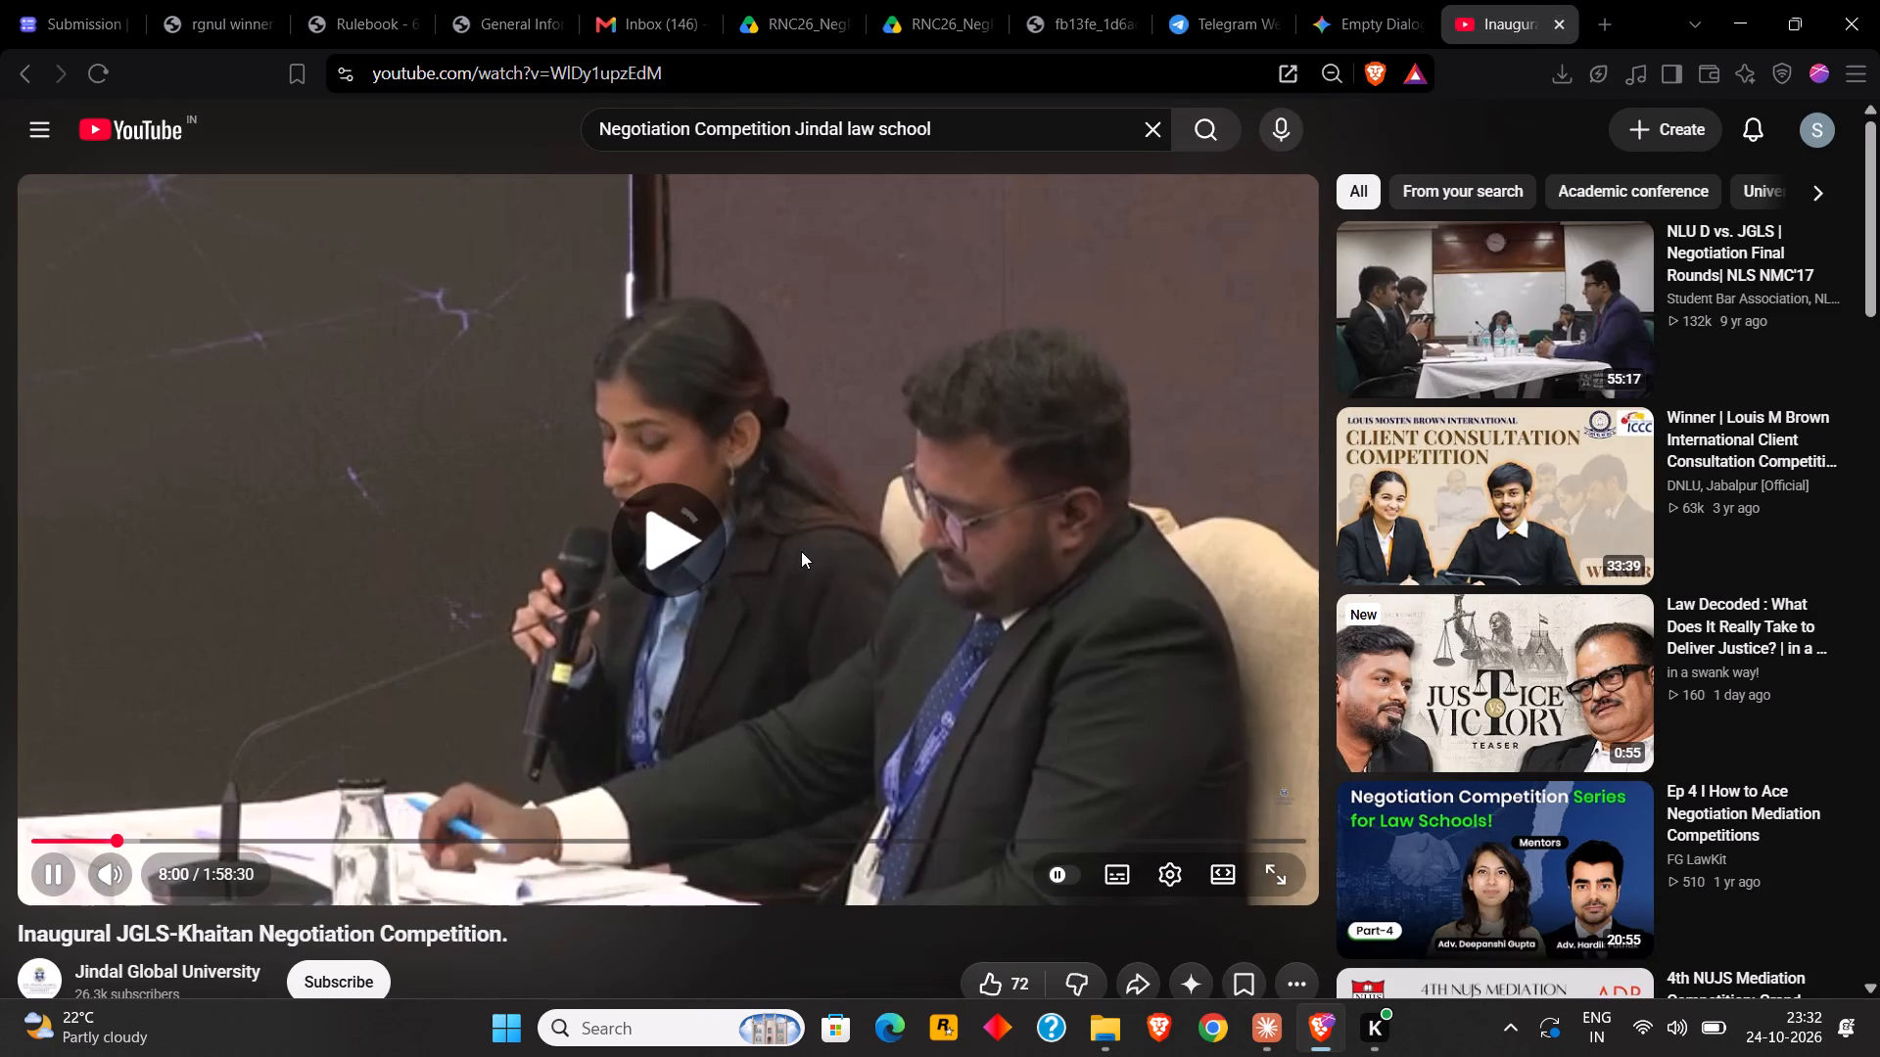
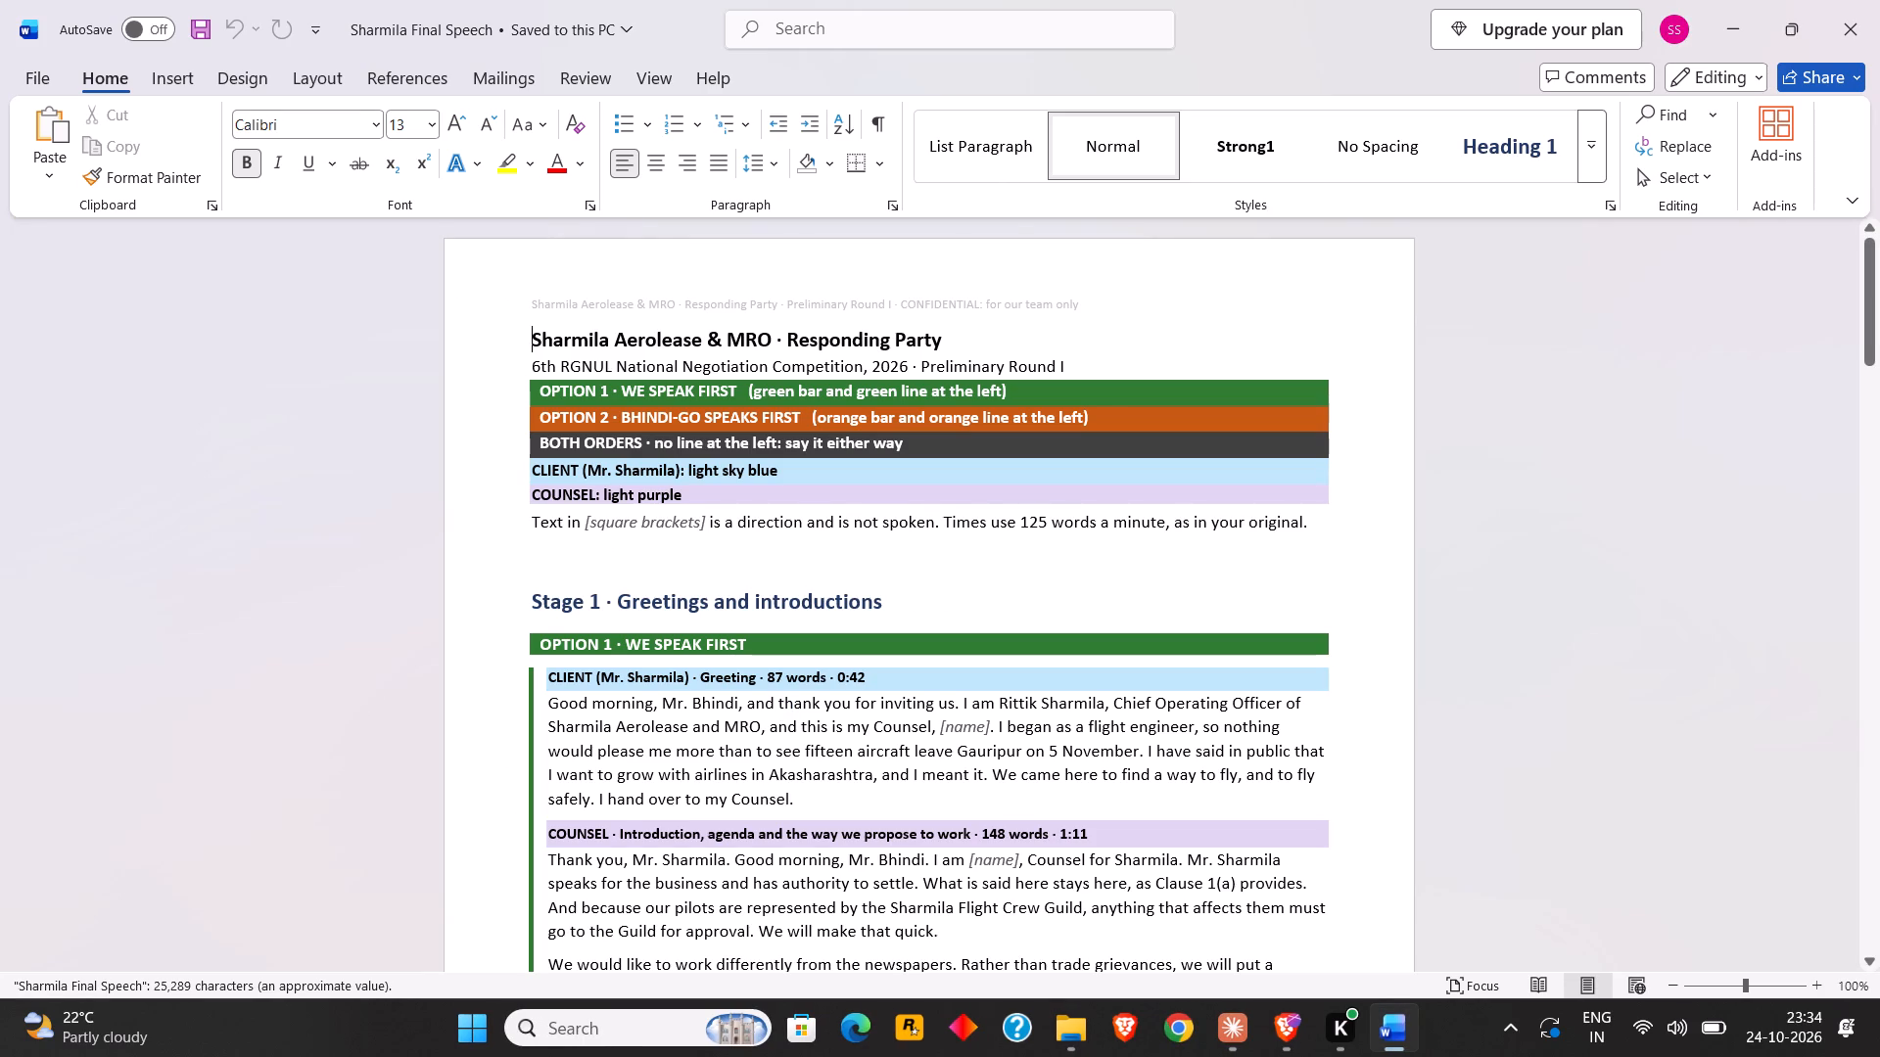
Skim the Sharmila Final Speech document from the Stage 1 greetings through the opening statements and issues to its last page.
{"action": "scroll", "coordinate": [774, 703], "scroll_direction": "down", "scroll_amount": 2}
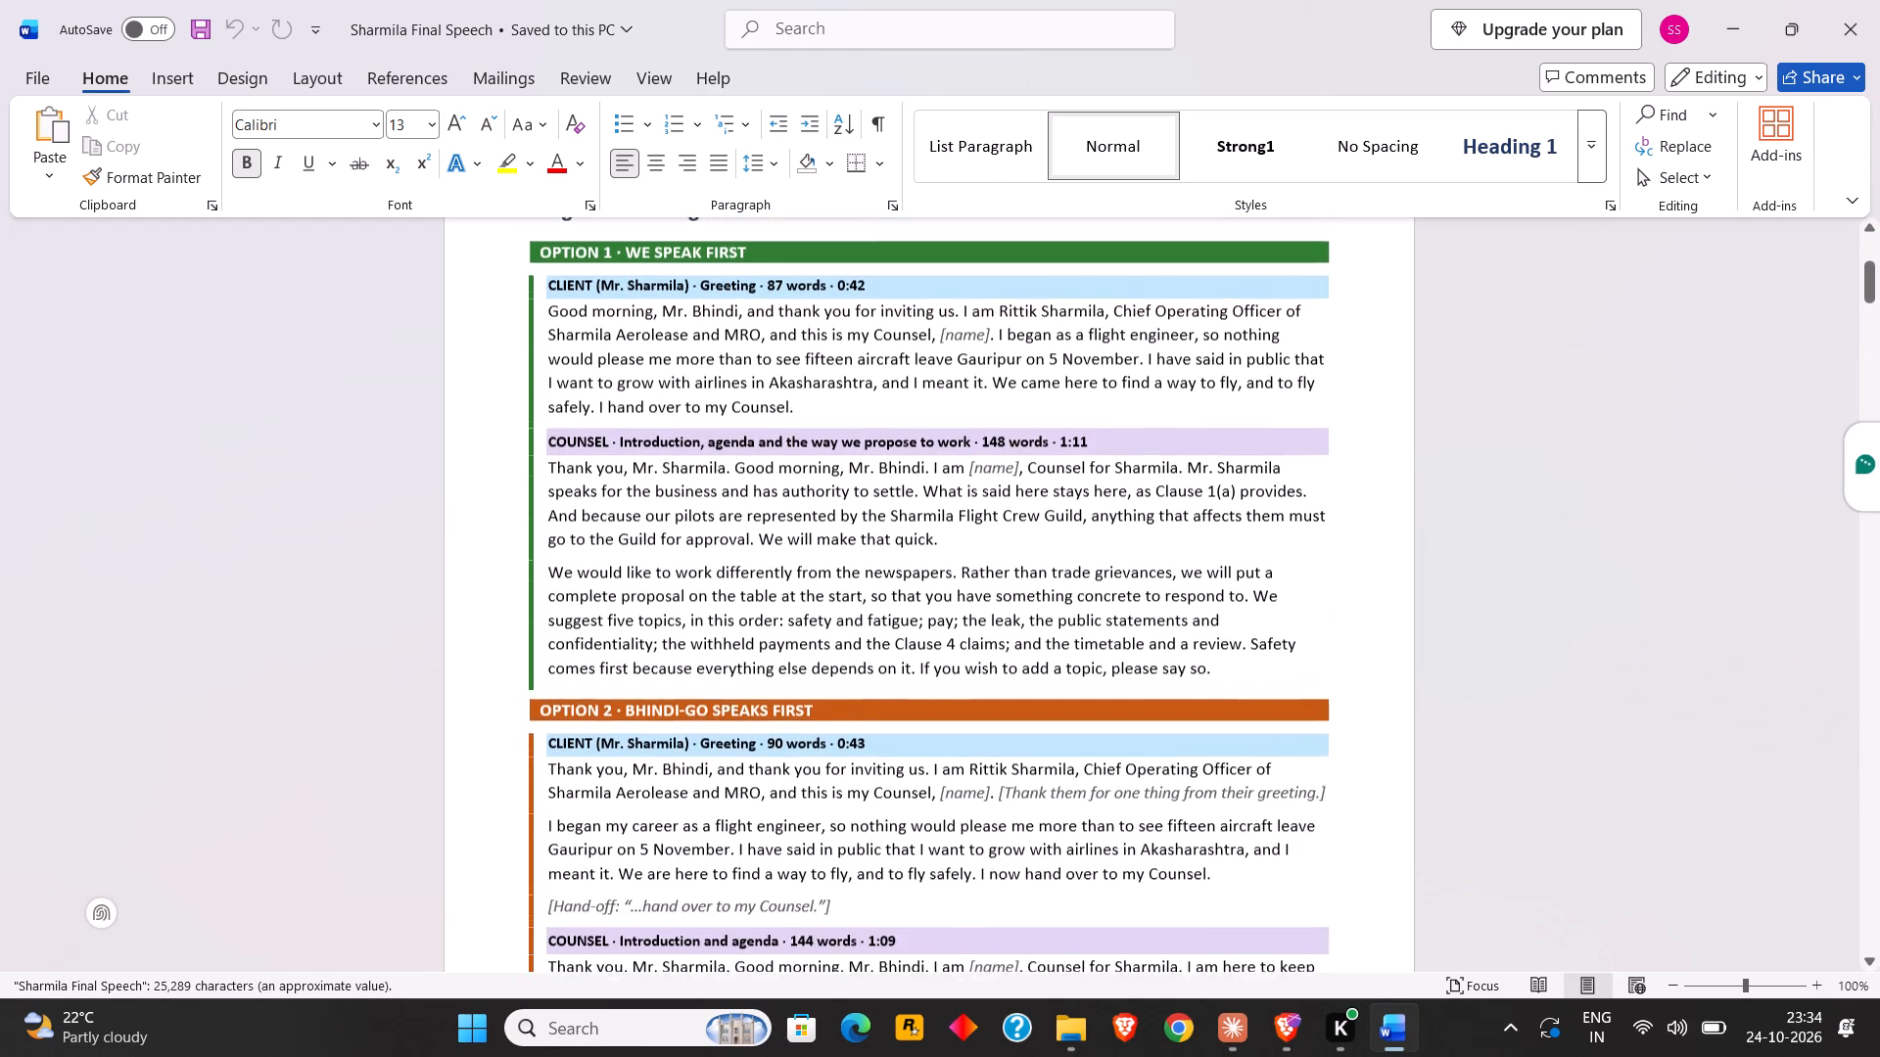
{"action": "scroll", "coordinate": [774, 703], "scroll_direction": "down", "scroll_amount": 2}
{"action": "scroll", "coordinate": [774, 703], "scroll_direction": "up", "scroll_amount": 6}
{"action": "scroll", "coordinate": [774, 703], "scroll_direction": "down", "scroll_amount": 1}
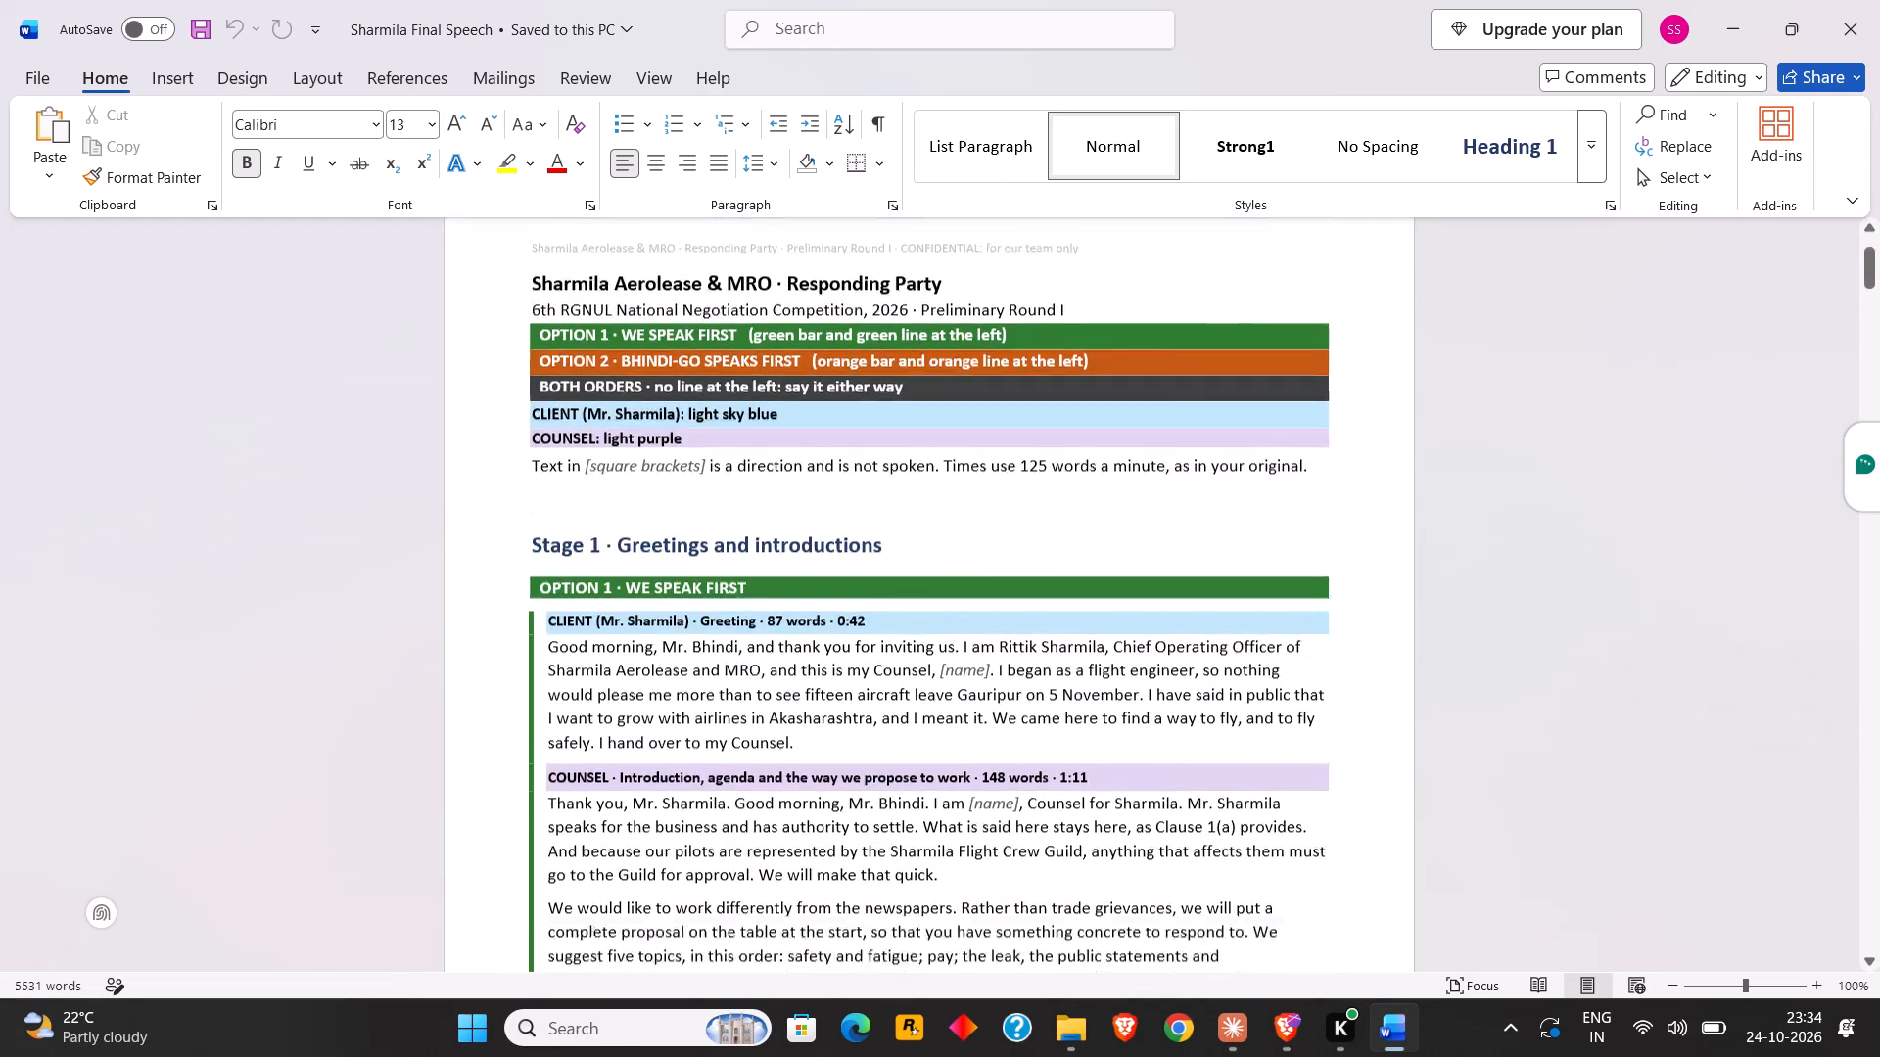
{"action": "scroll", "coordinate": [774, 703], "scroll_direction": "down", "scroll_amount": 8}
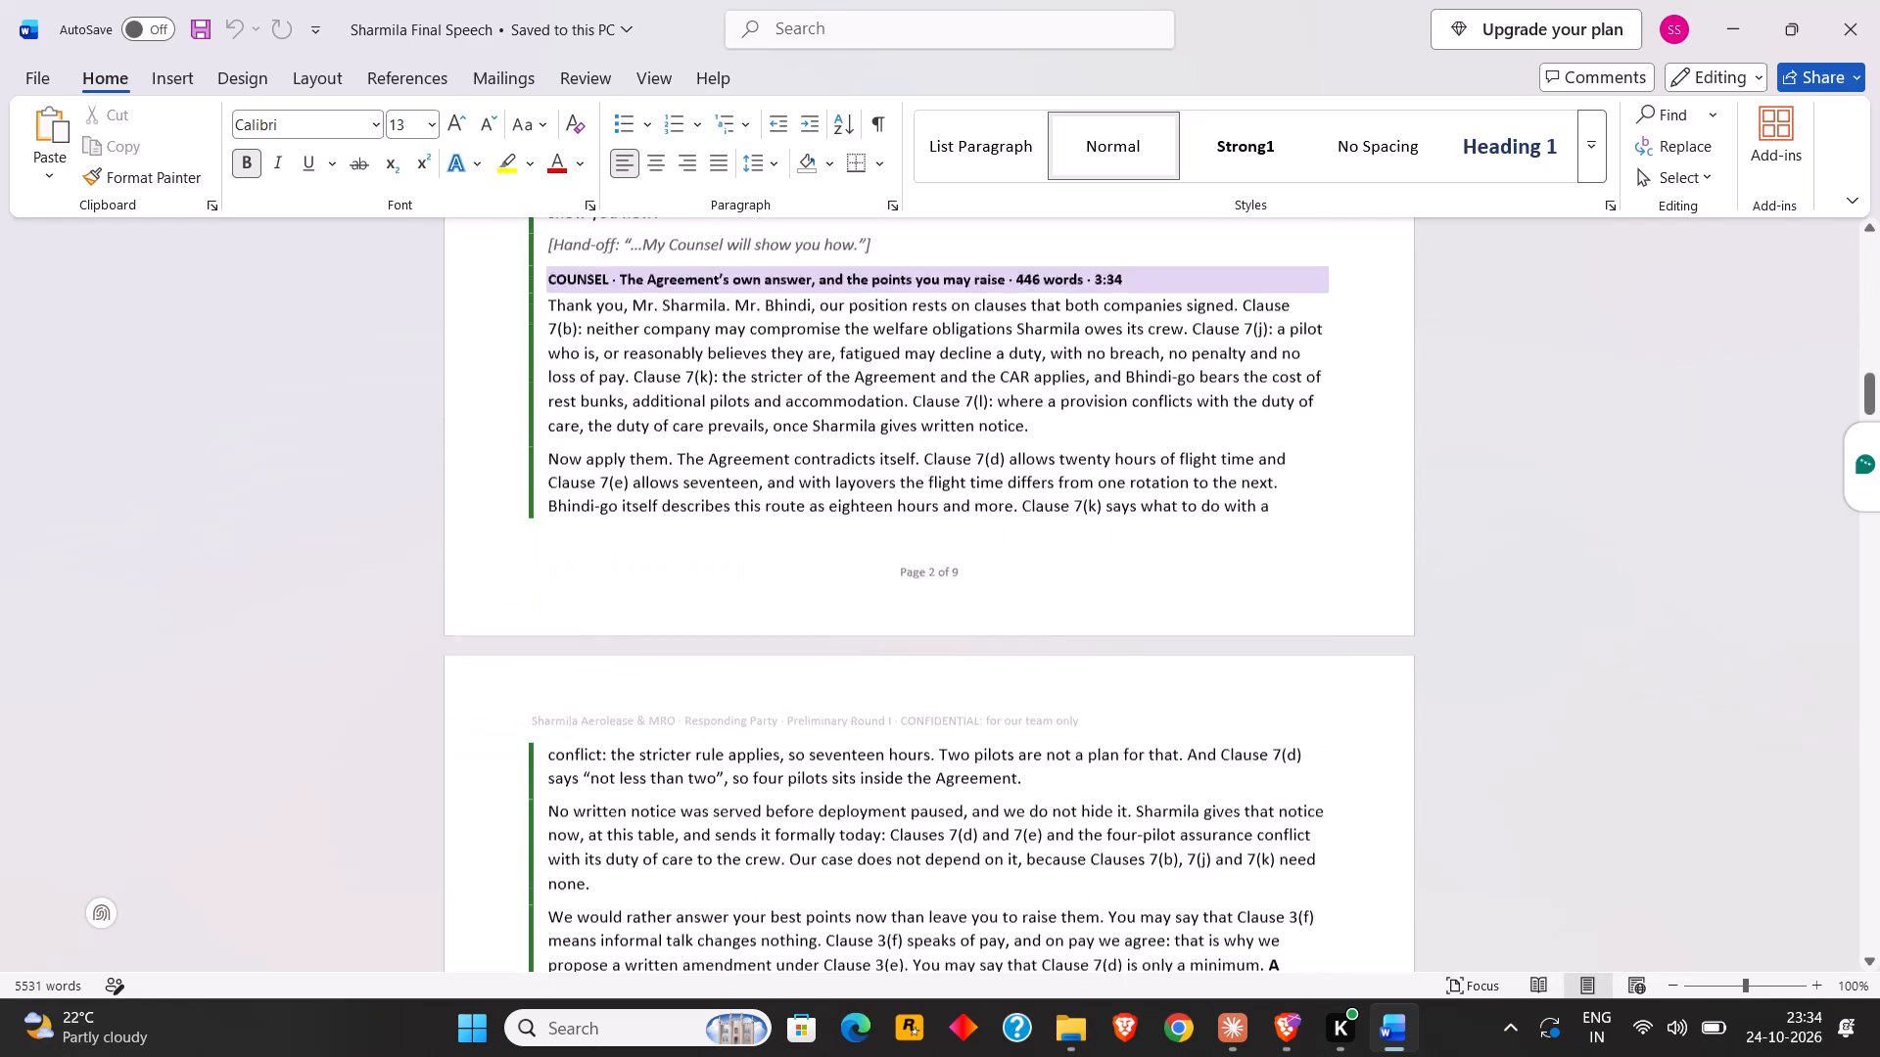
{"action": "scroll", "coordinate": [774, 703], "scroll_direction": "down", "scroll_amount": 9}
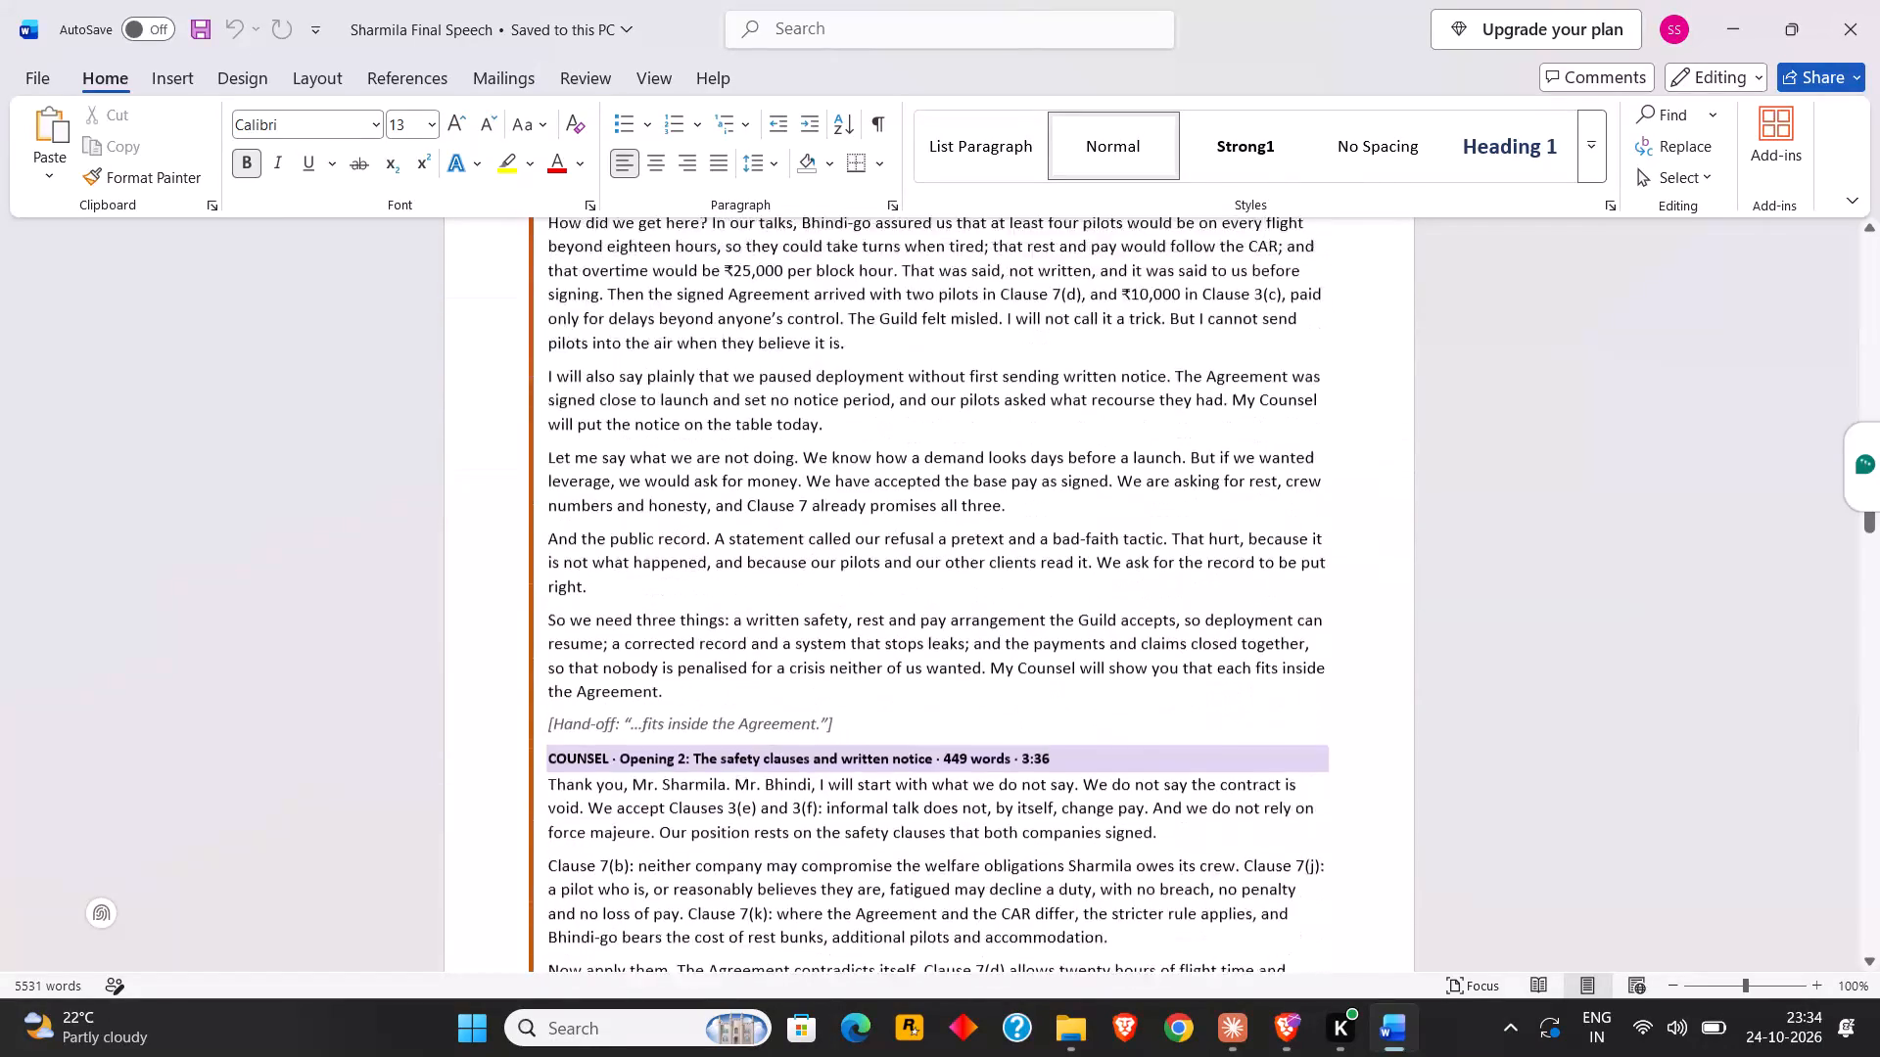
{"action": "scroll", "coordinate": [774, 703], "scroll_direction": "down", "scroll_amount": 8}
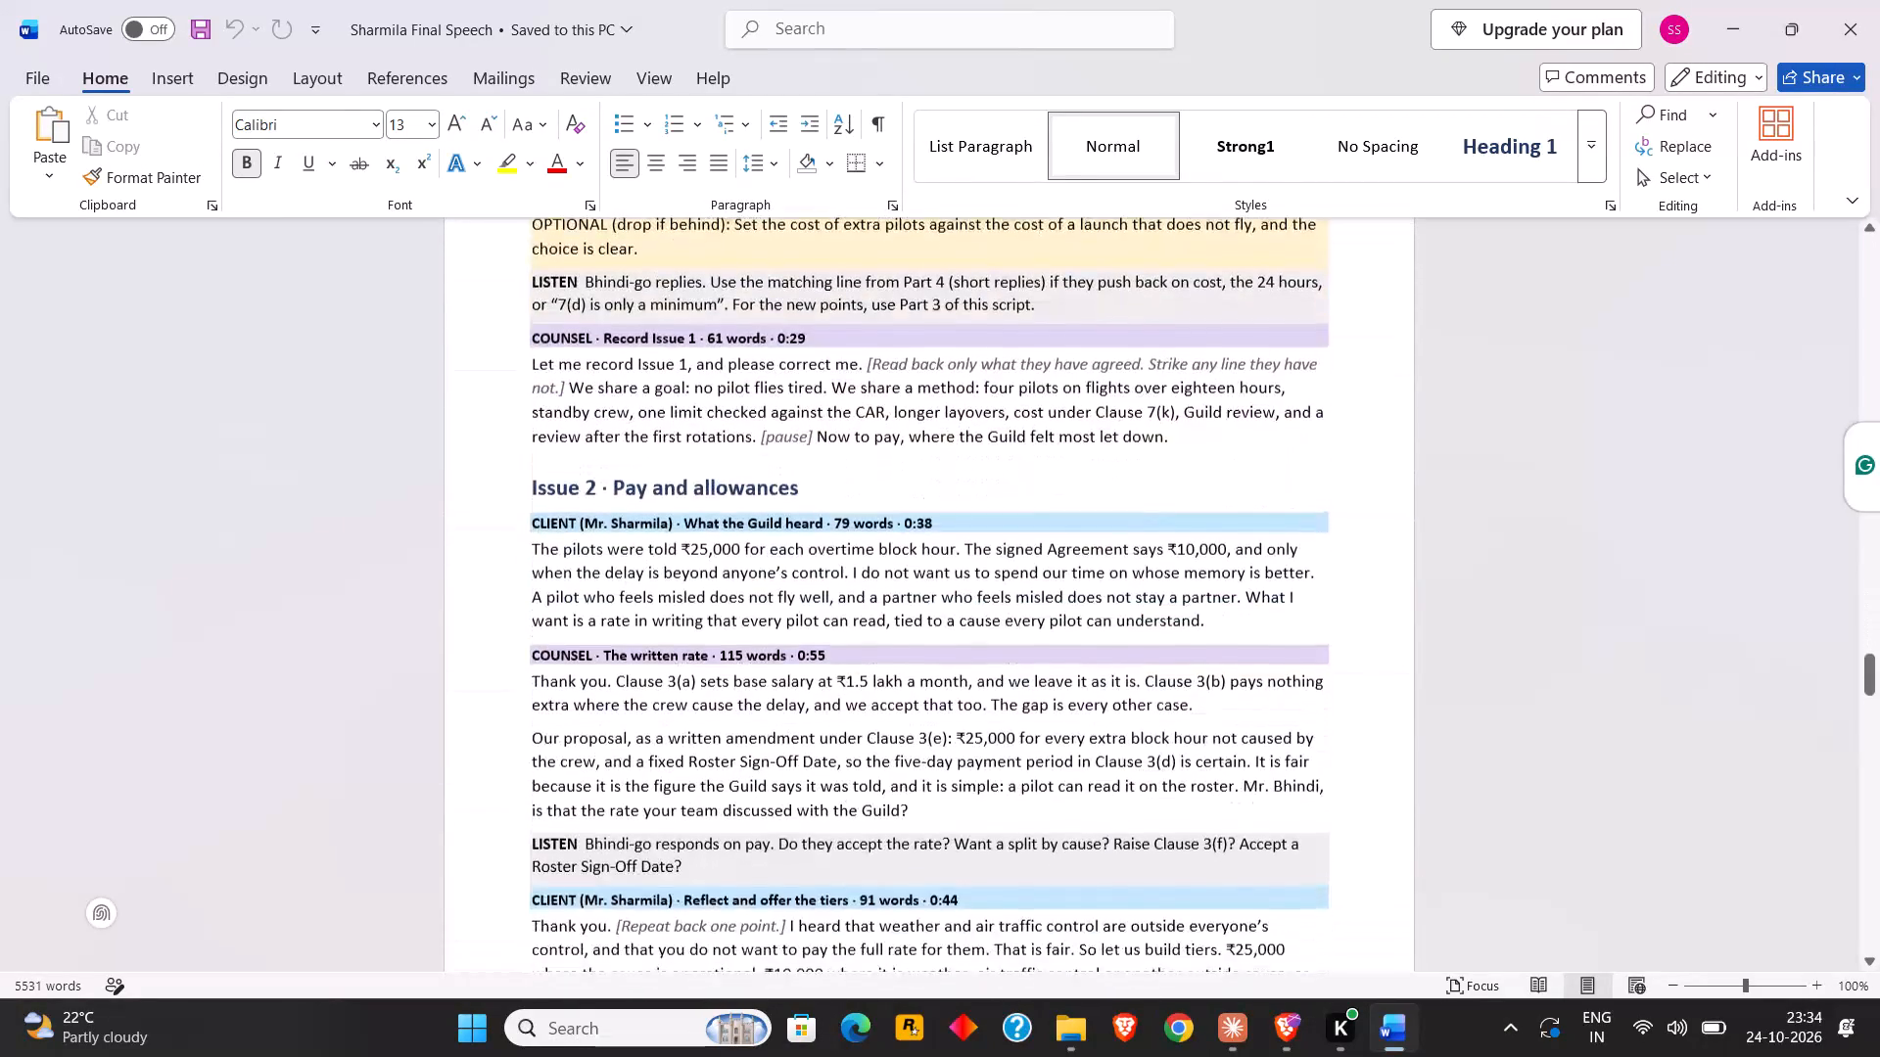
{"action": "scroll", "coordinate": [774, 703], "scroll_direction": "down", "scroll_amount": 16}
{"action": "scroll", "coordinate": [774, 703], "scroll_direction": "up", "scroll_amount": 1}
{"action": "scroll", "coordinate": [774, 703], "scroll_direction": "down", "scroll_amount": 1}
{"action": "scroll", "coordinate": [774, 703], "scroll_direction": "up", "scroll_amount": 1}
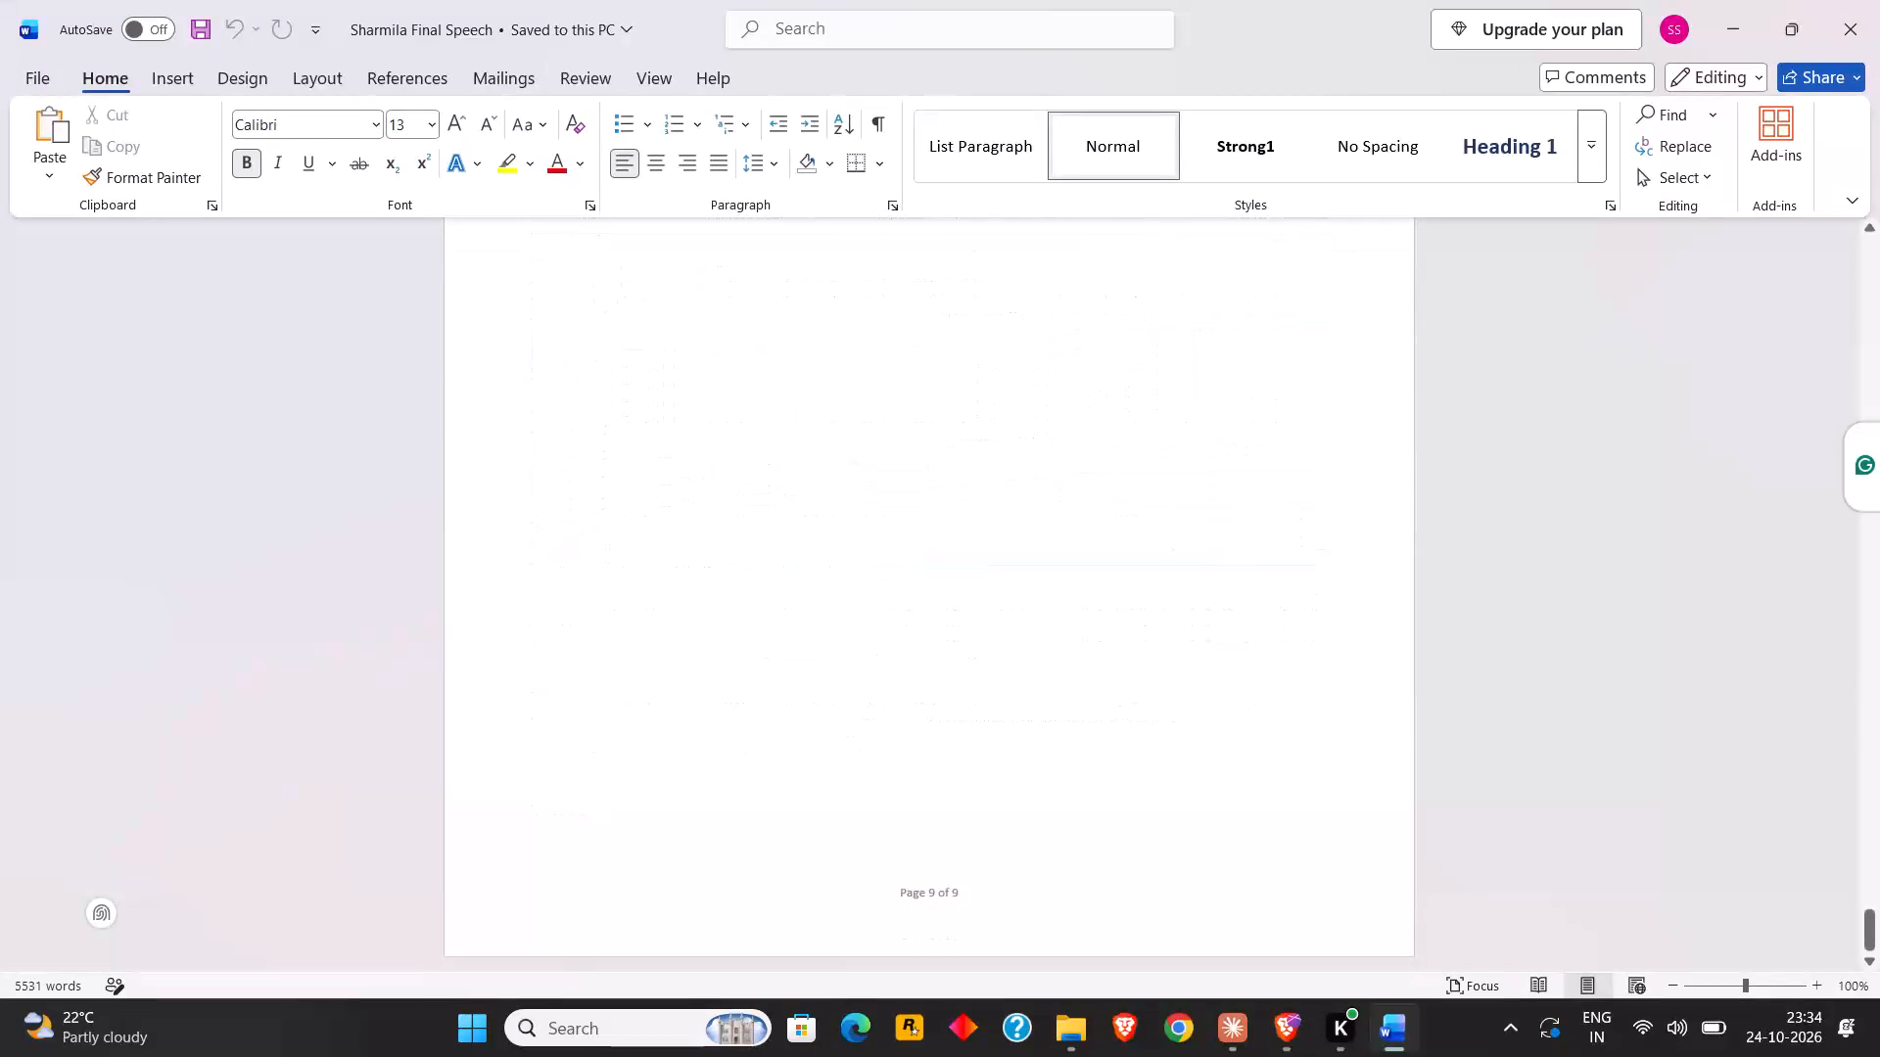
{"action": "scroll", "coordinate": [774, 703], "scroll_direction": "up", "scroll_amount": 1}
{"action": "scroll", "coordinate": [774, 703], "scroll_direction": "down", "scroll_amount": 10}
{"action": "scroll", "coordinate": [774, 703], "scroll_direction": "up", "scroll_amount": 1}
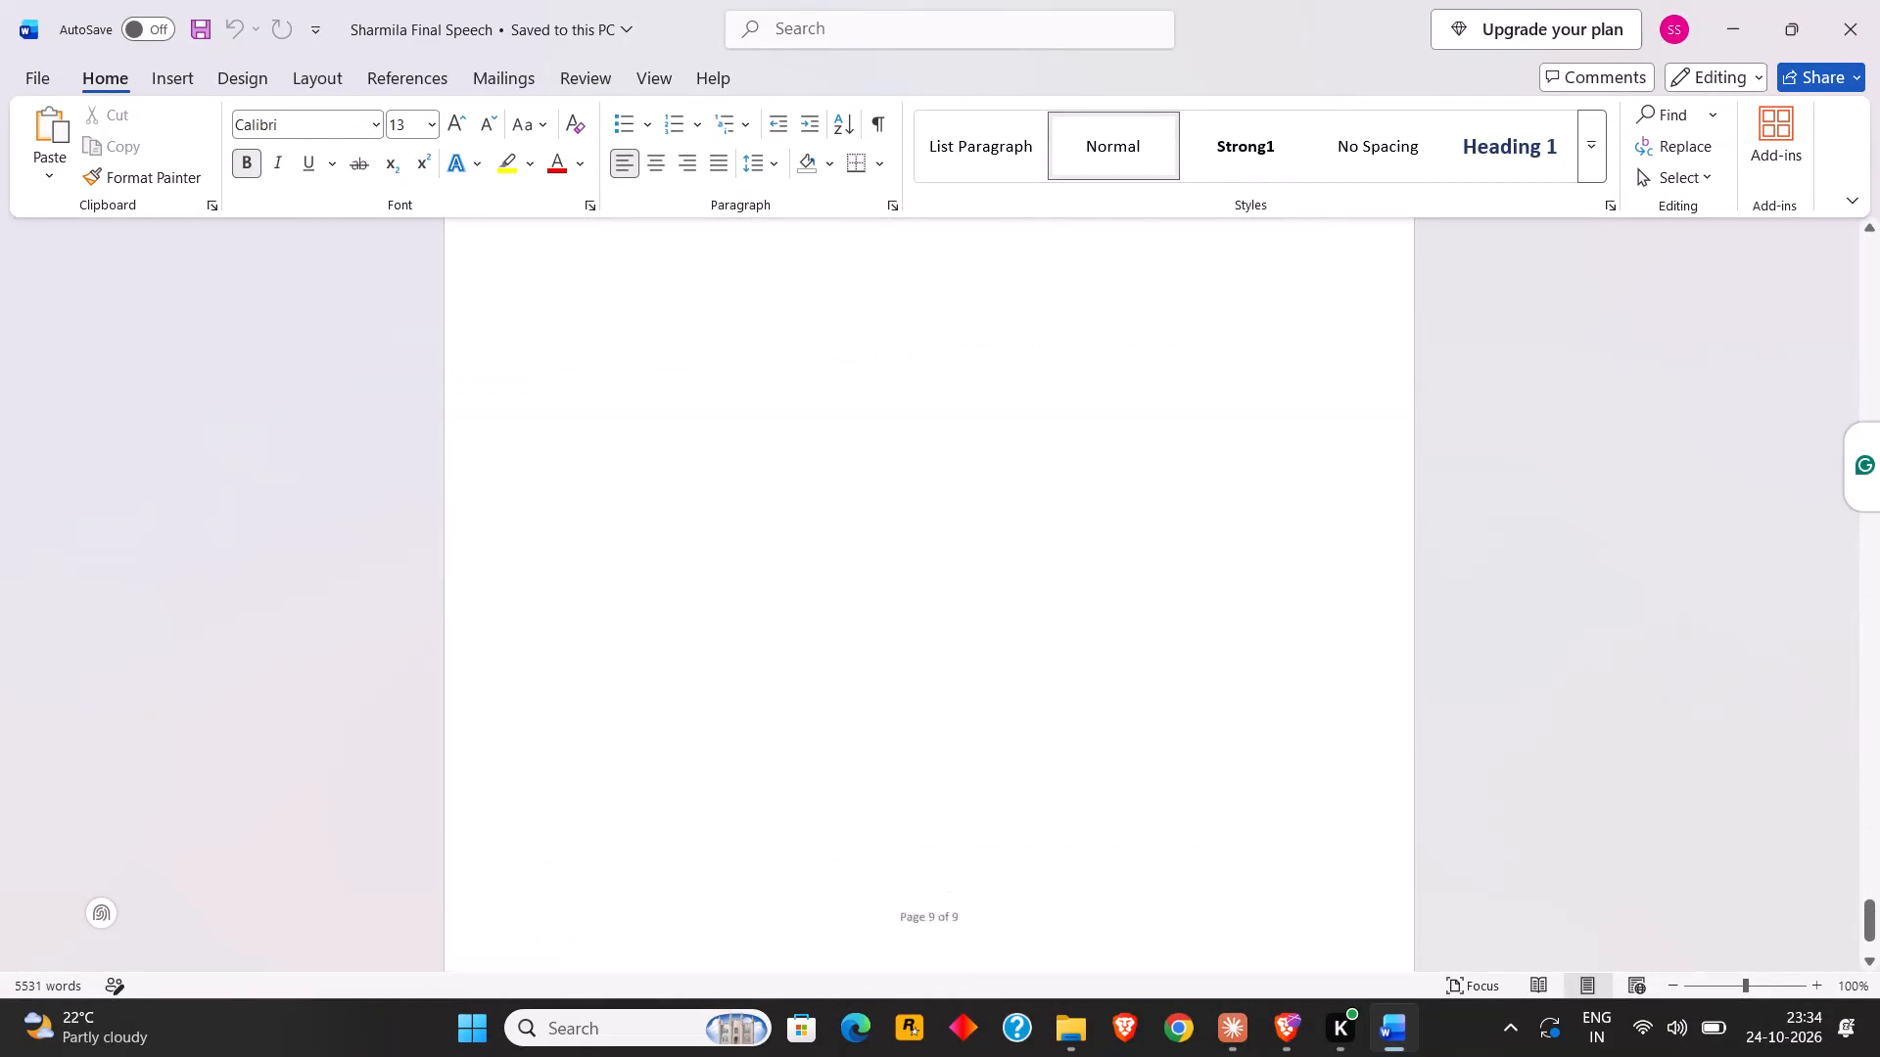
Read through the package and closing statements, covering Counsel's Closing 1 safety plan paragraph and the Client's Closing 2.
{"action": "scroll", "coordinate": [774, 703], "scroll_direction": "up", "scroll_amount": 2}
{"action": "left_click", "coordinate": [749, 565]}
{"action": "left_click", "coordinate": [749, 565]}
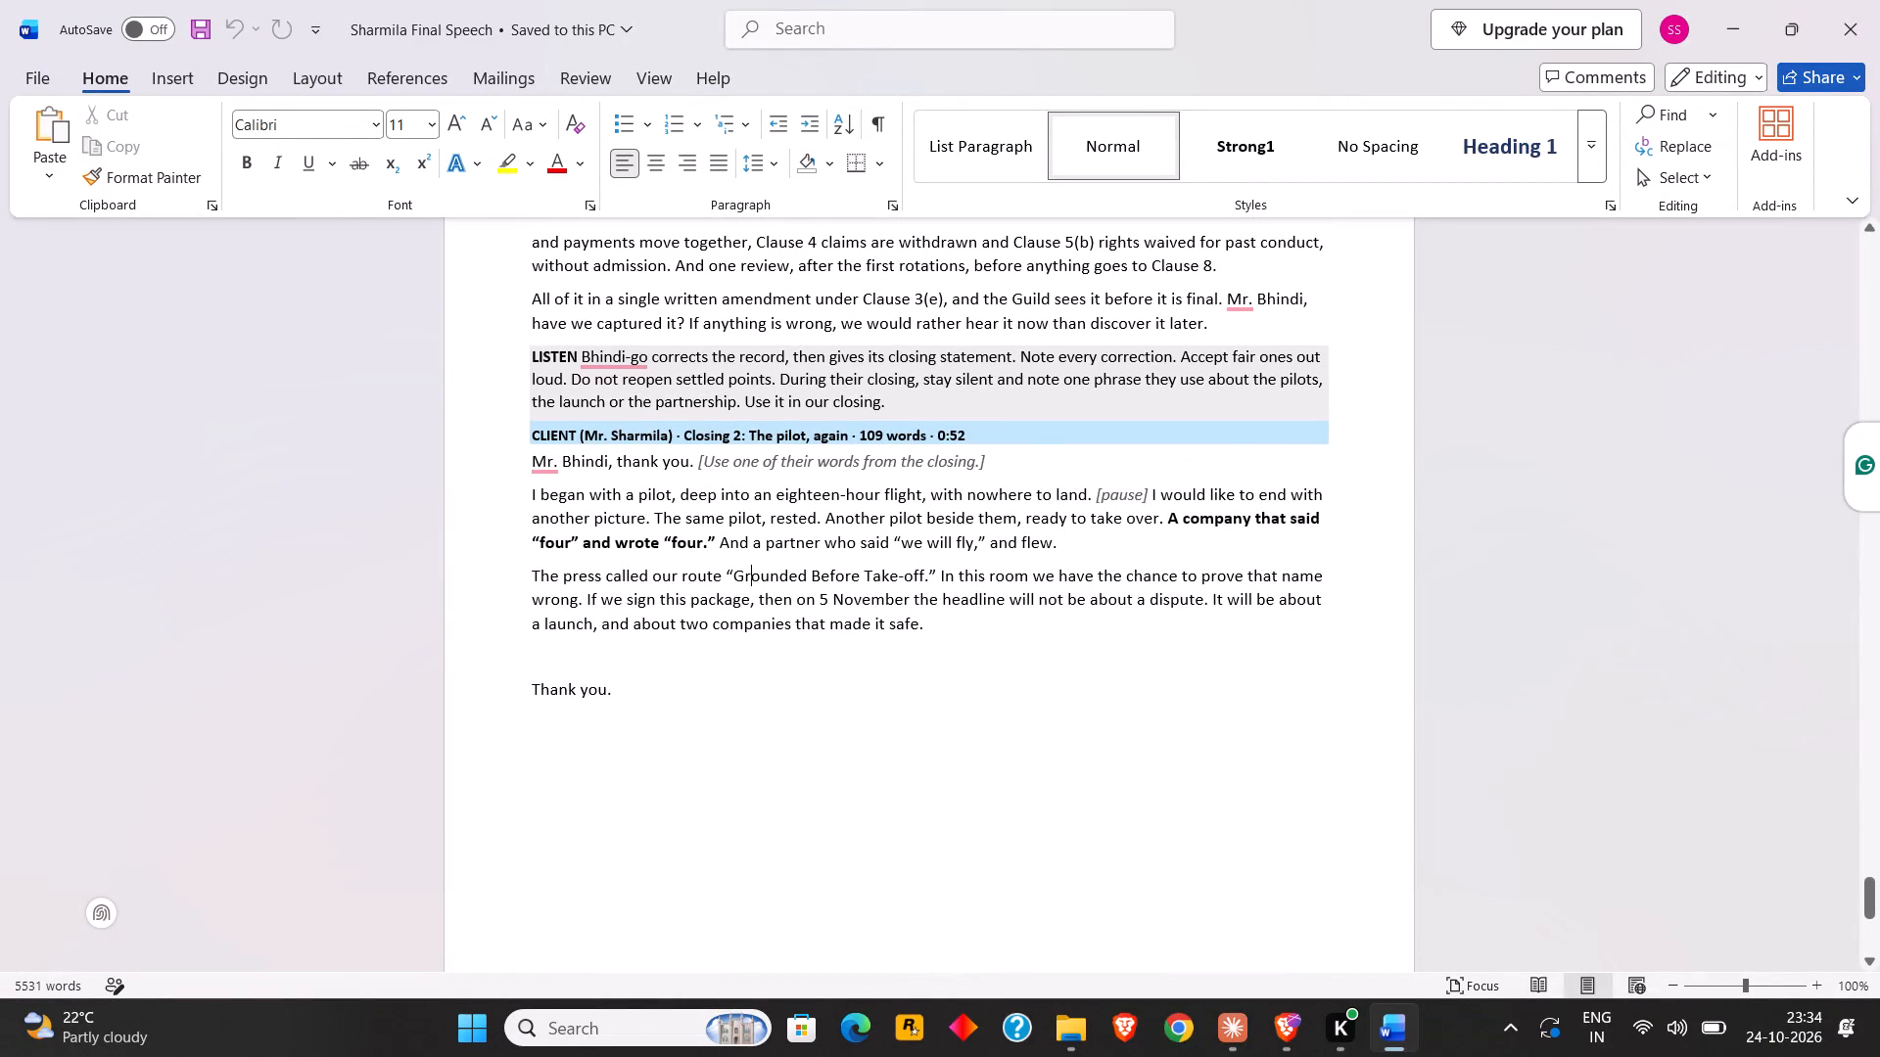
{"action": "scroll", "coordinate": [749, 565], "scroll_direction": "up", "scroll_amount": 1}
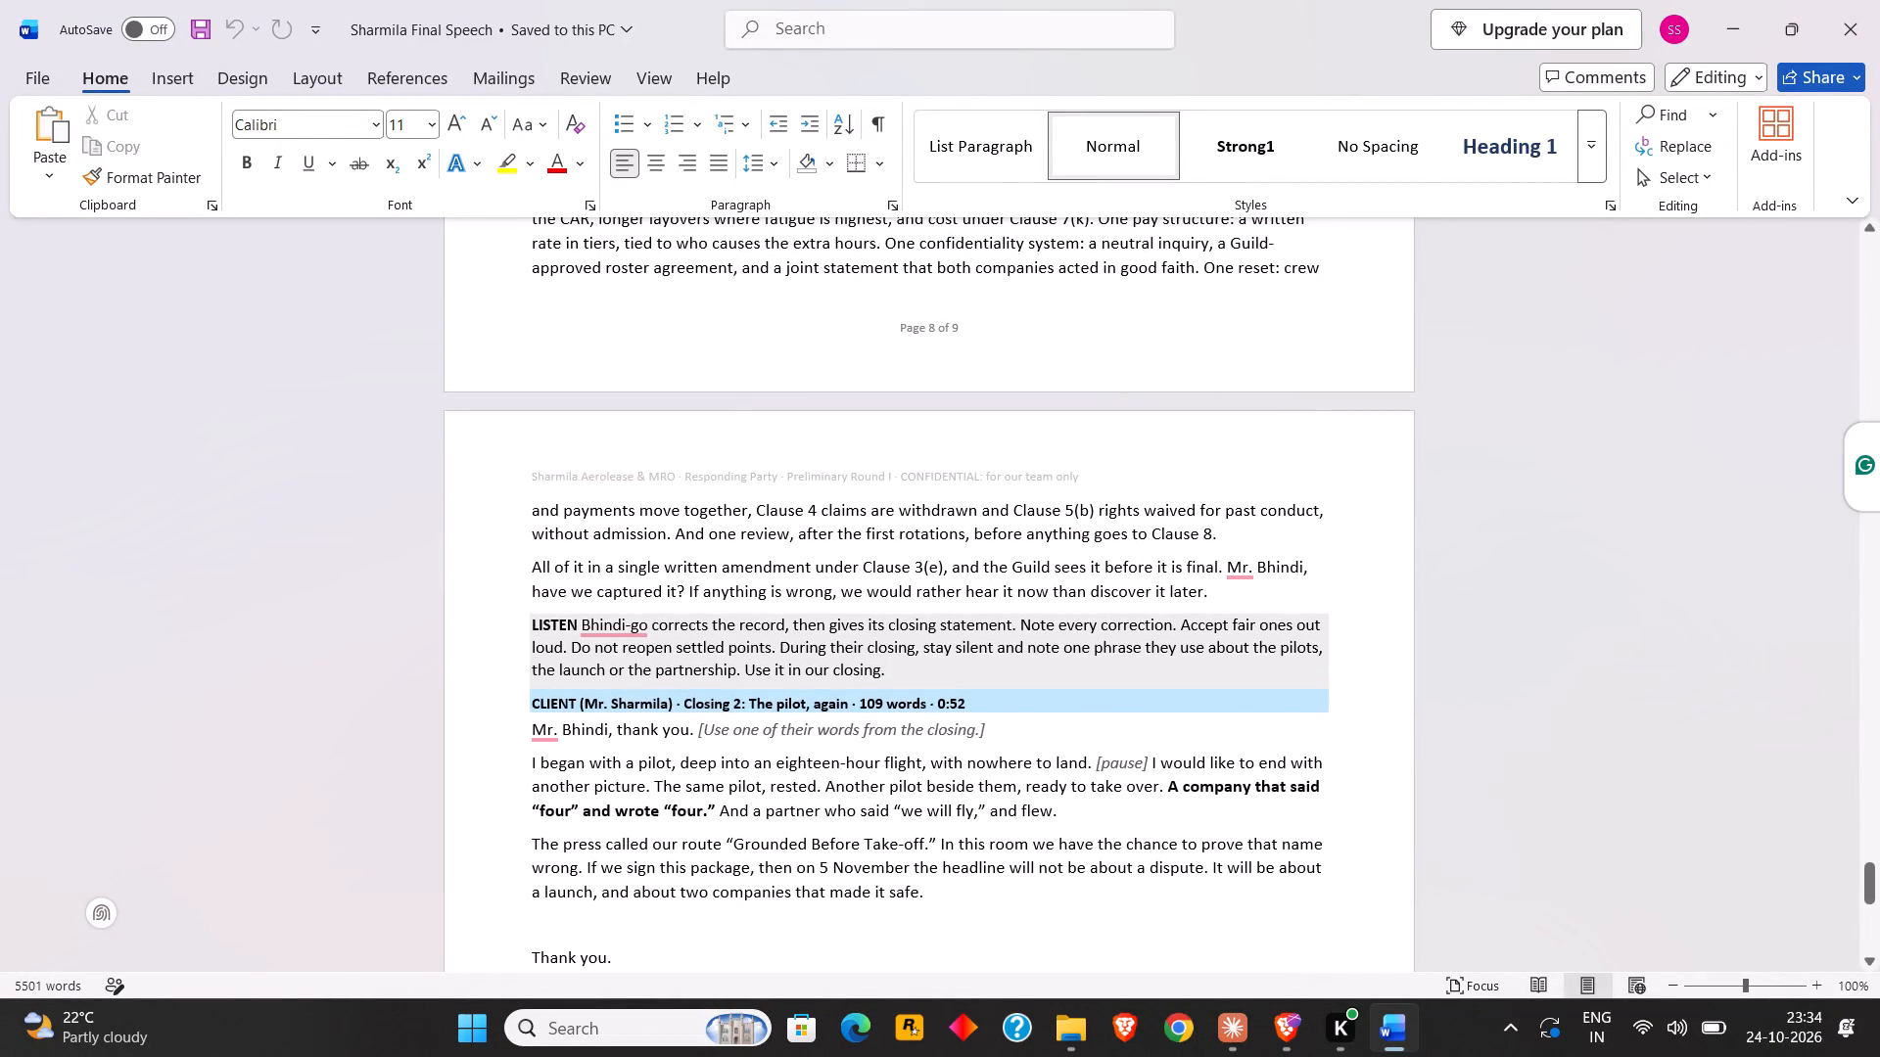
{"action": "scroll", "coordinate": [749, 565], "scroll_direction": "down", "scroll_amount": 2}
{"action": "scroll", "coordinate": [749, 565], "scroll_direction": "up", "scroll_amount": 1}
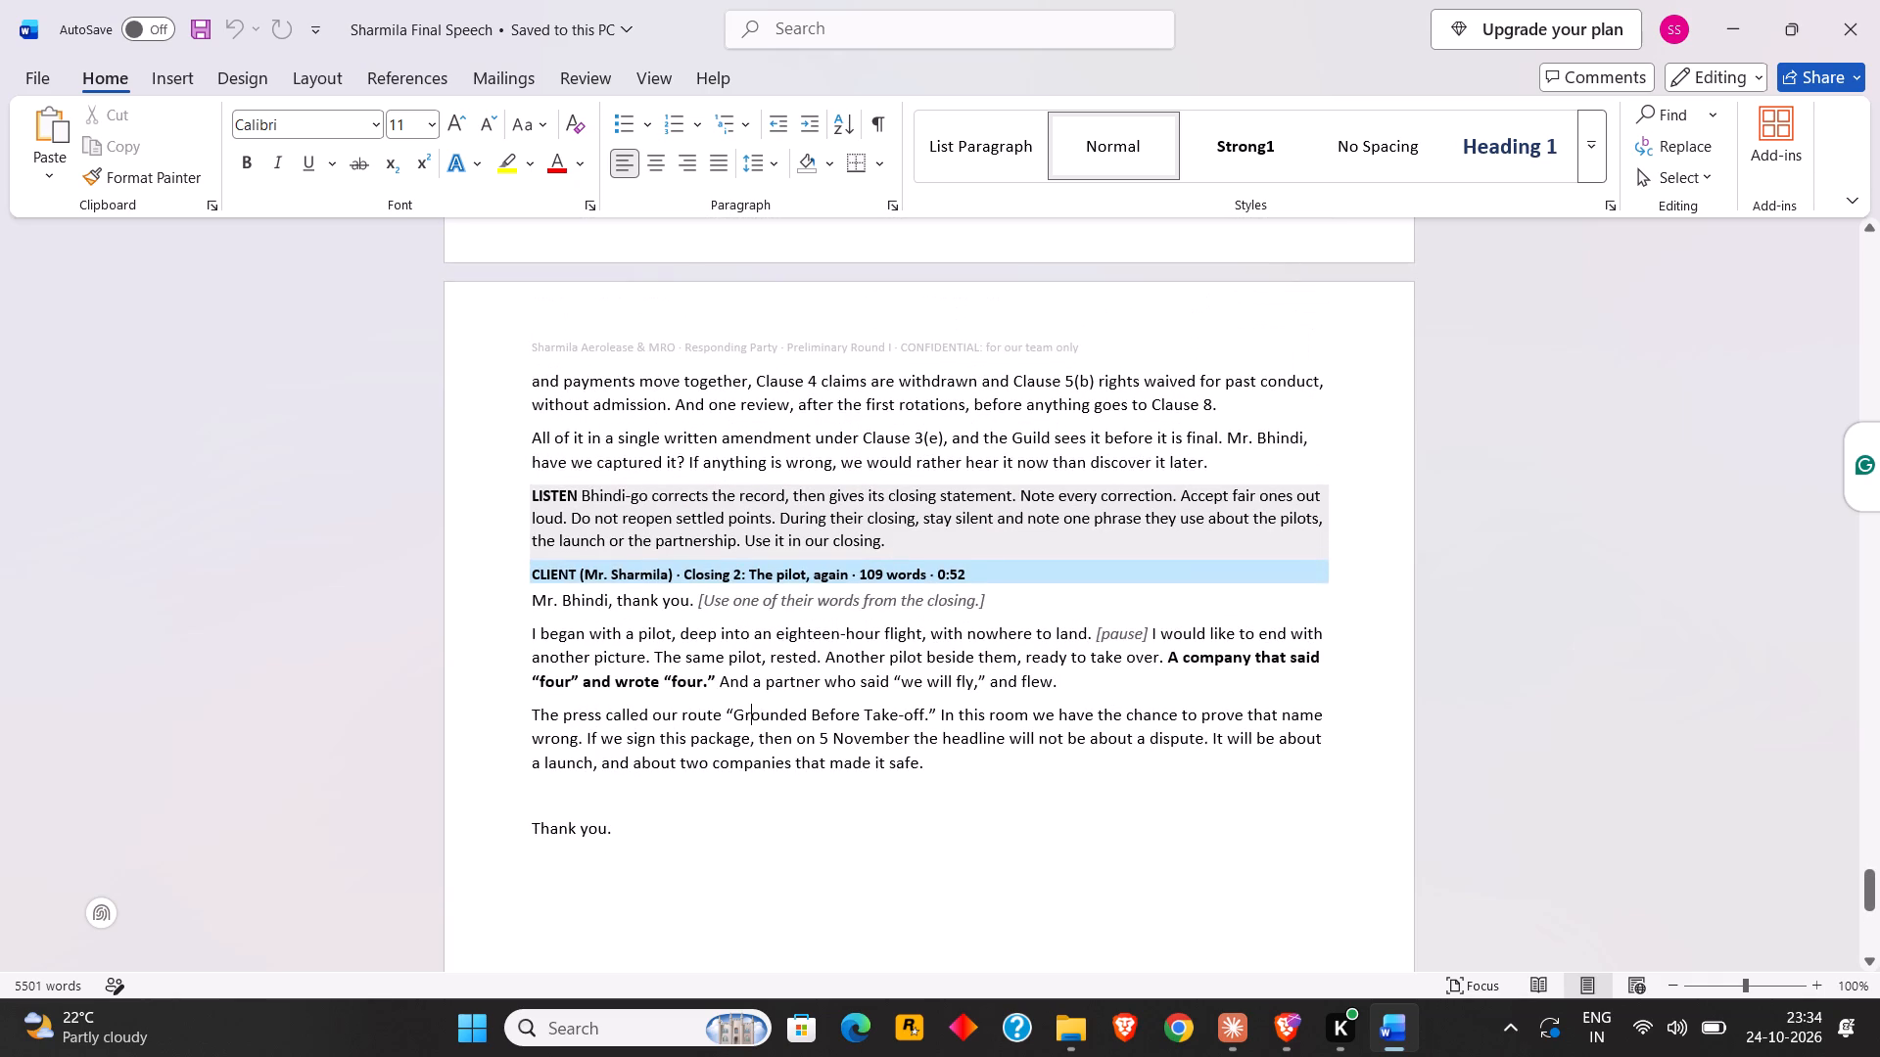
{"action": "scroll", "coordinate": [749, 565], "scroll_direction": "up", "scroll_amount": 2}
{"action": "double_click", "coordinate": [748, 461]}
{"action": "left_click_drag", "start_coordinate": [748, 461], "coordinate": [877, 482]}
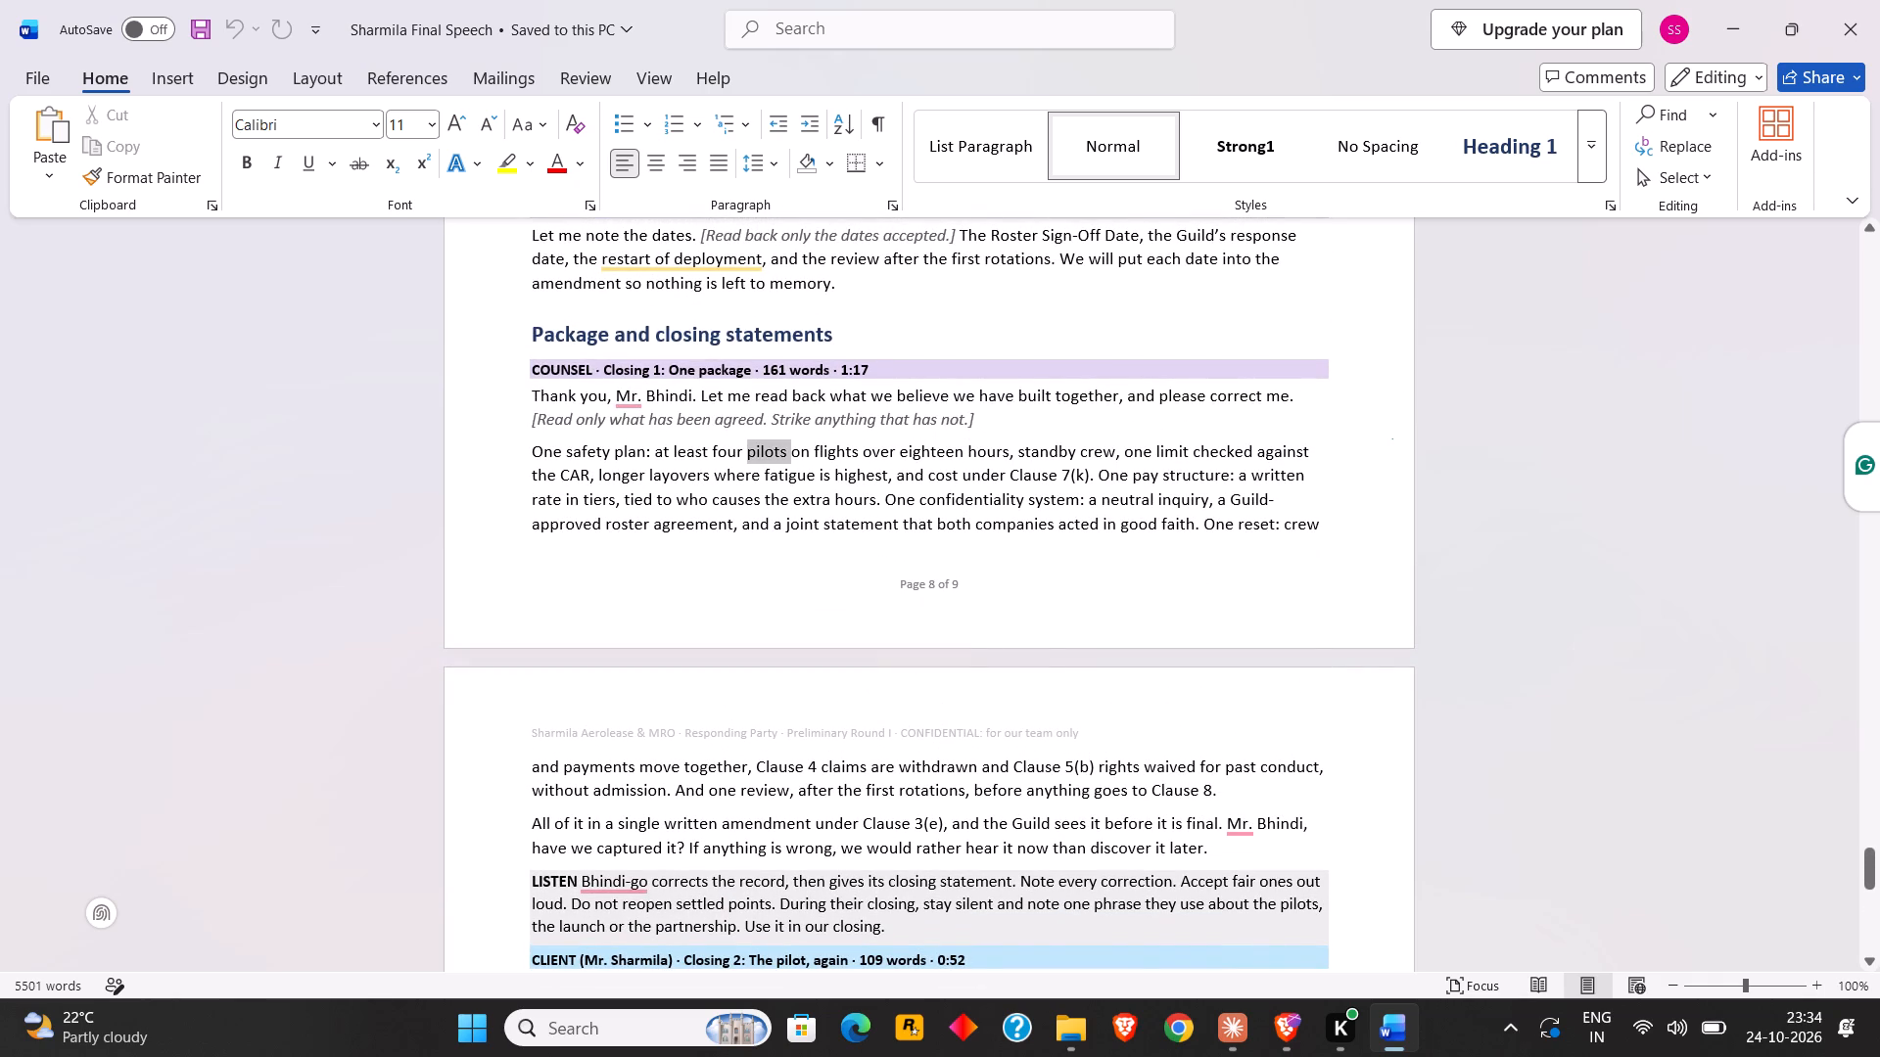
{"action": "left_click_drag", "start_coordinate": [877, 482], "coordinate": [878, 484]}
{"action": "left_click", "coordinate": [878, 484]}
{"action": "left_click_drag", "start_coordinate": [878, 484], "coordinate": [988, 520]}
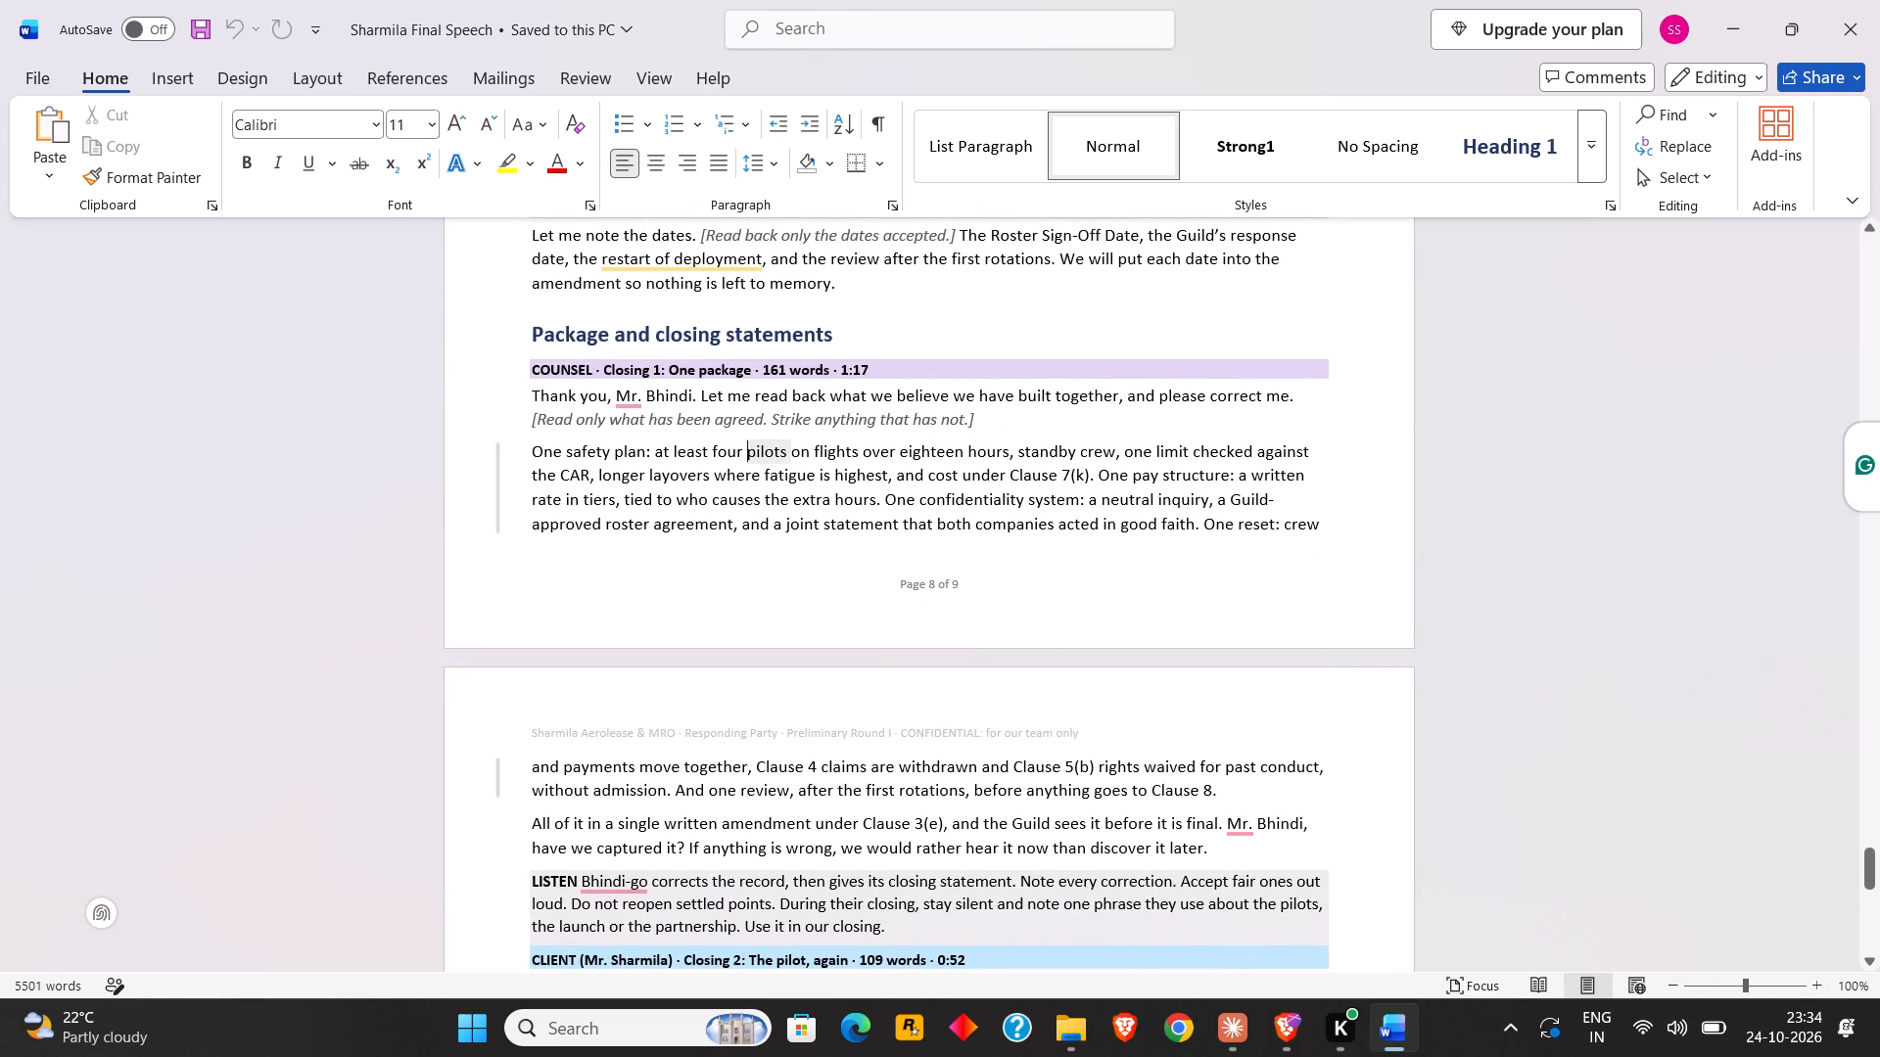
{"action": "left_click_drag", "start_coordinate": [892, 469], "coordinate": [1036, 477]}
{"action": "left_click_drag", "start_coordinate": [964, 477], "coordinate": [755, 466]}
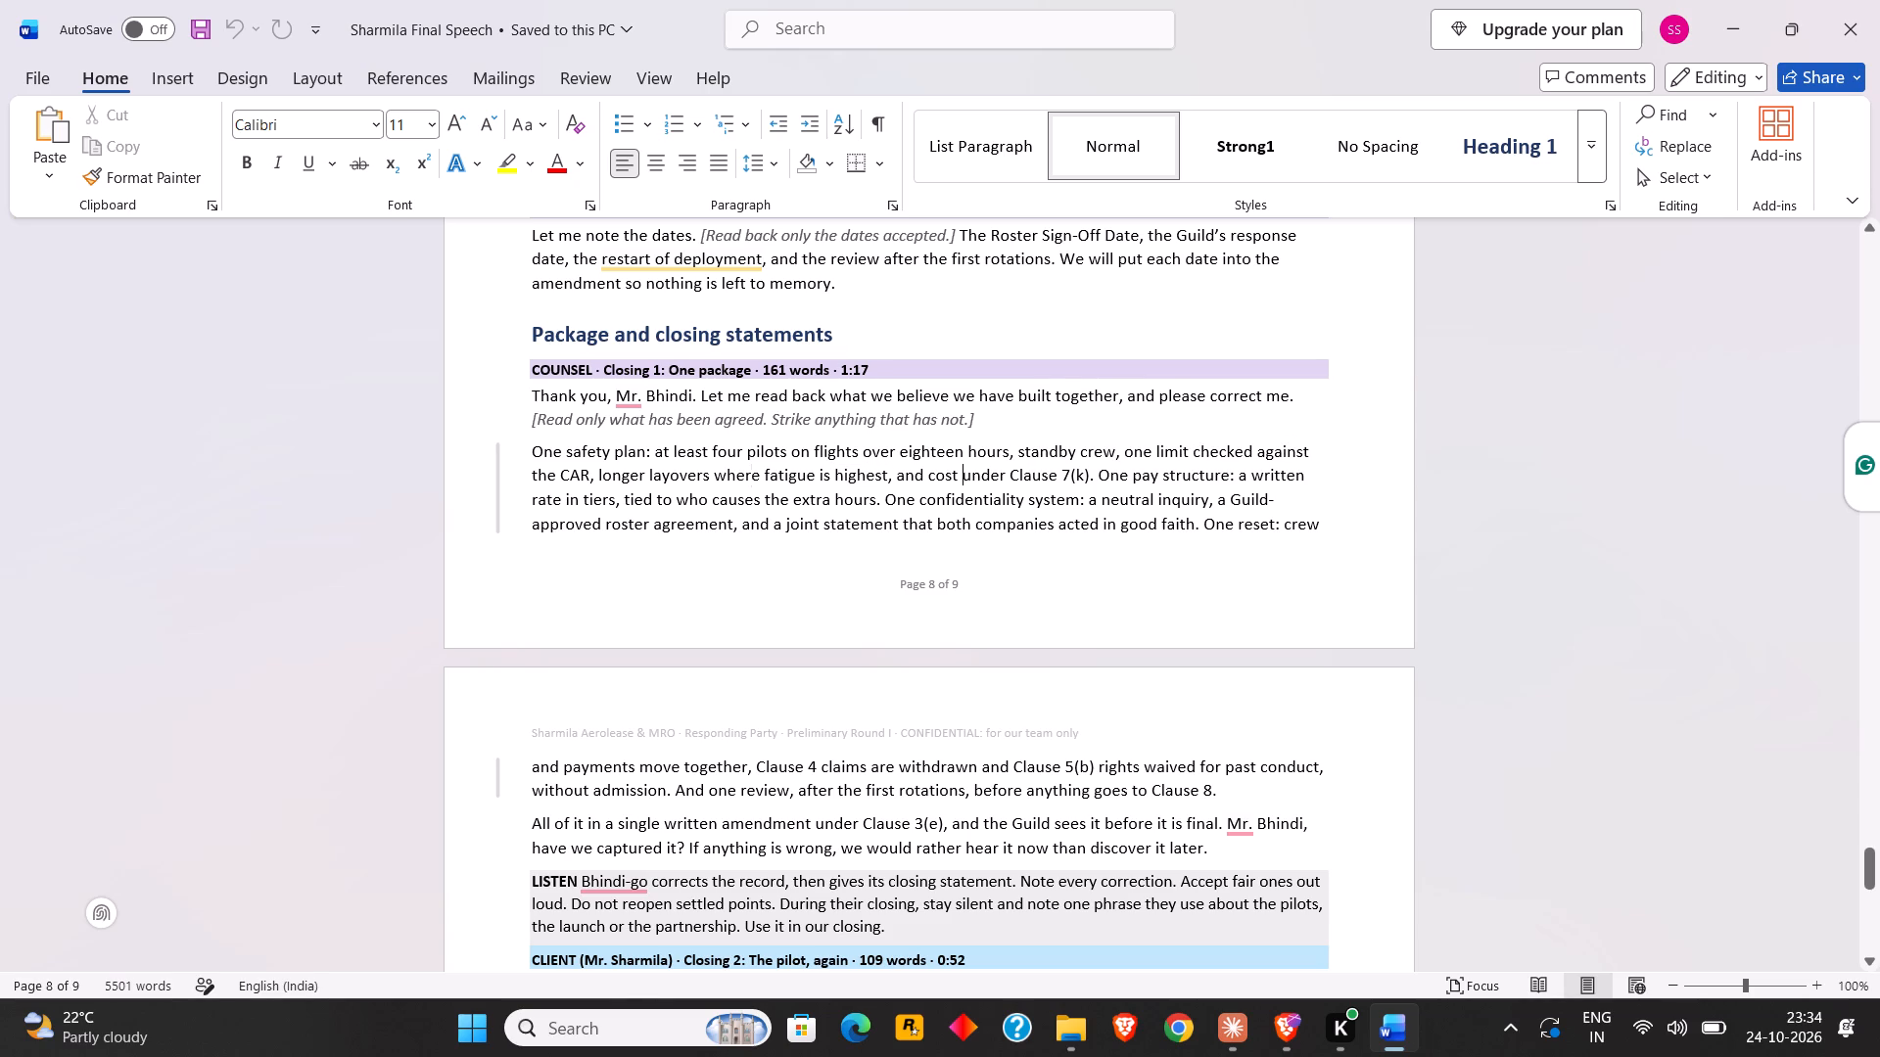
{"action": "left_click_drag", "start_coordinate": [755, 466], "coordinate": [744, 462]}
{"action": "left_click", "coordinate": [744, 462]}
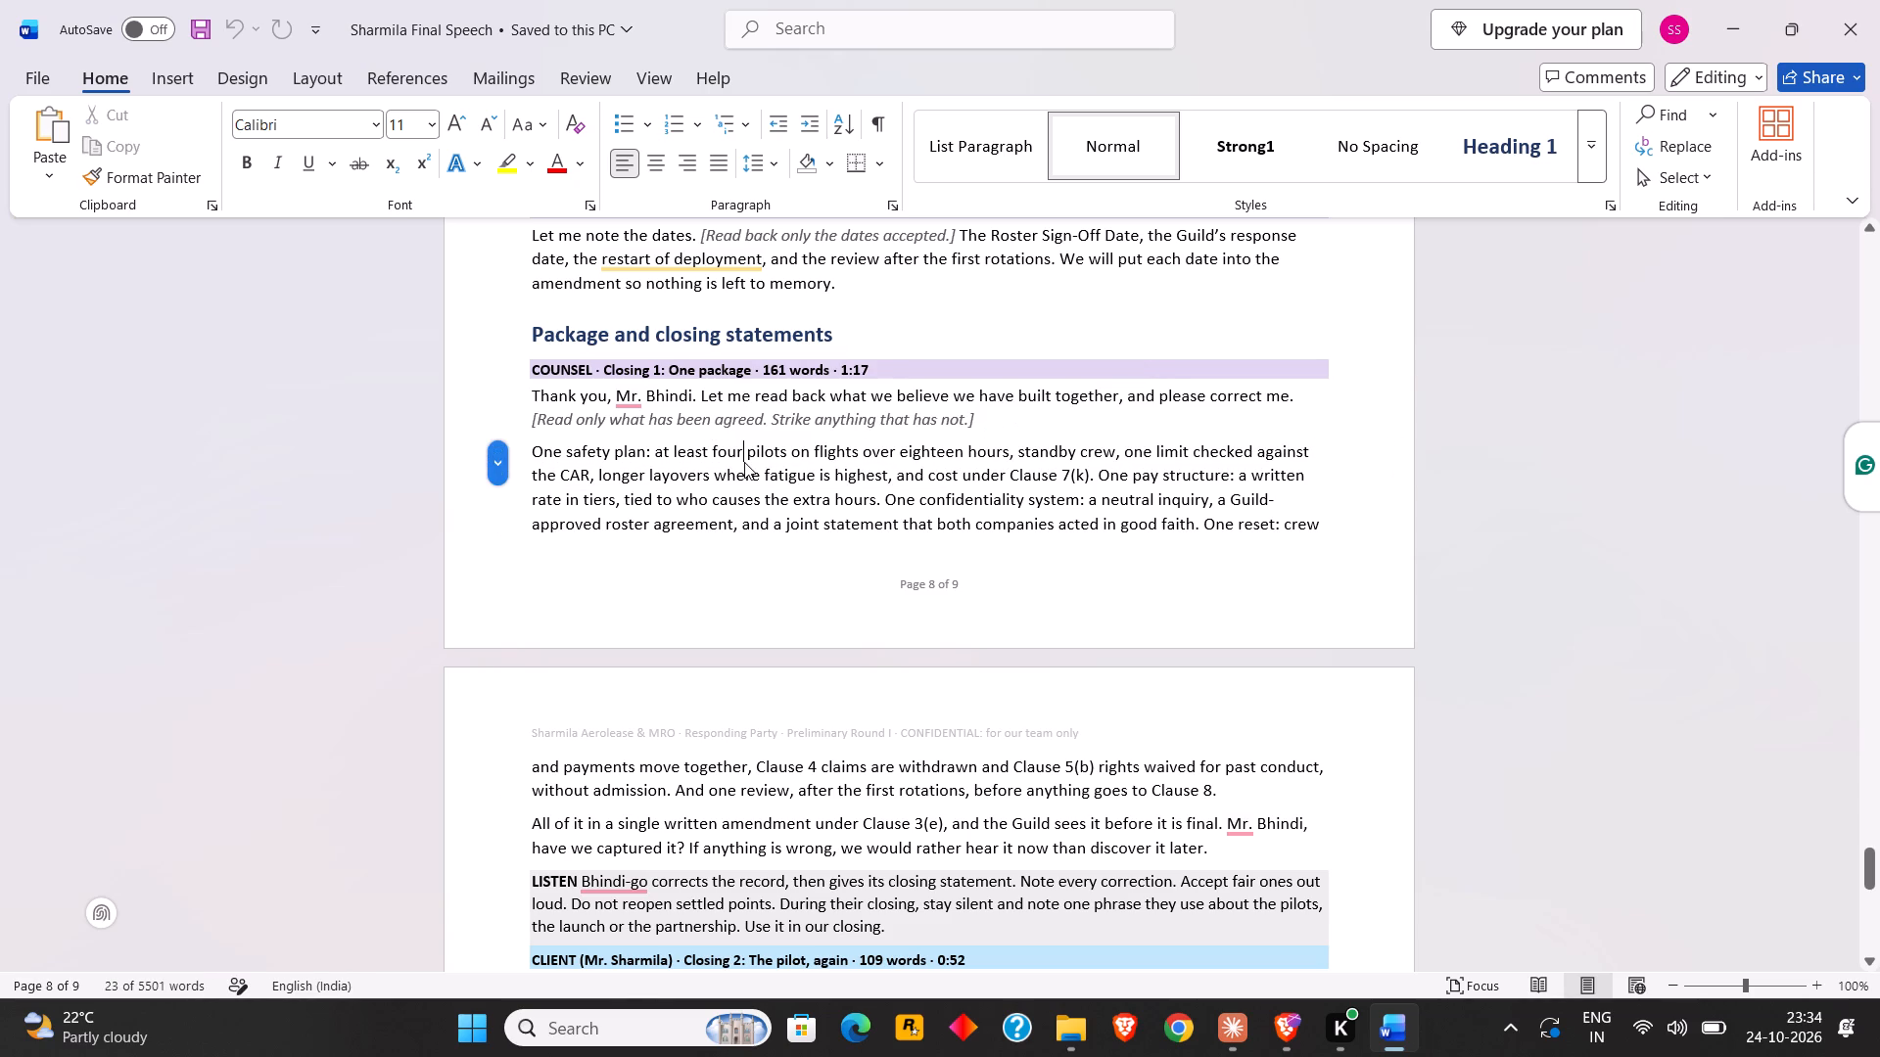
{"action": "scroll", "coordinate": [744, 462], "scroll_direction": "down", "scroll_amount": 3}
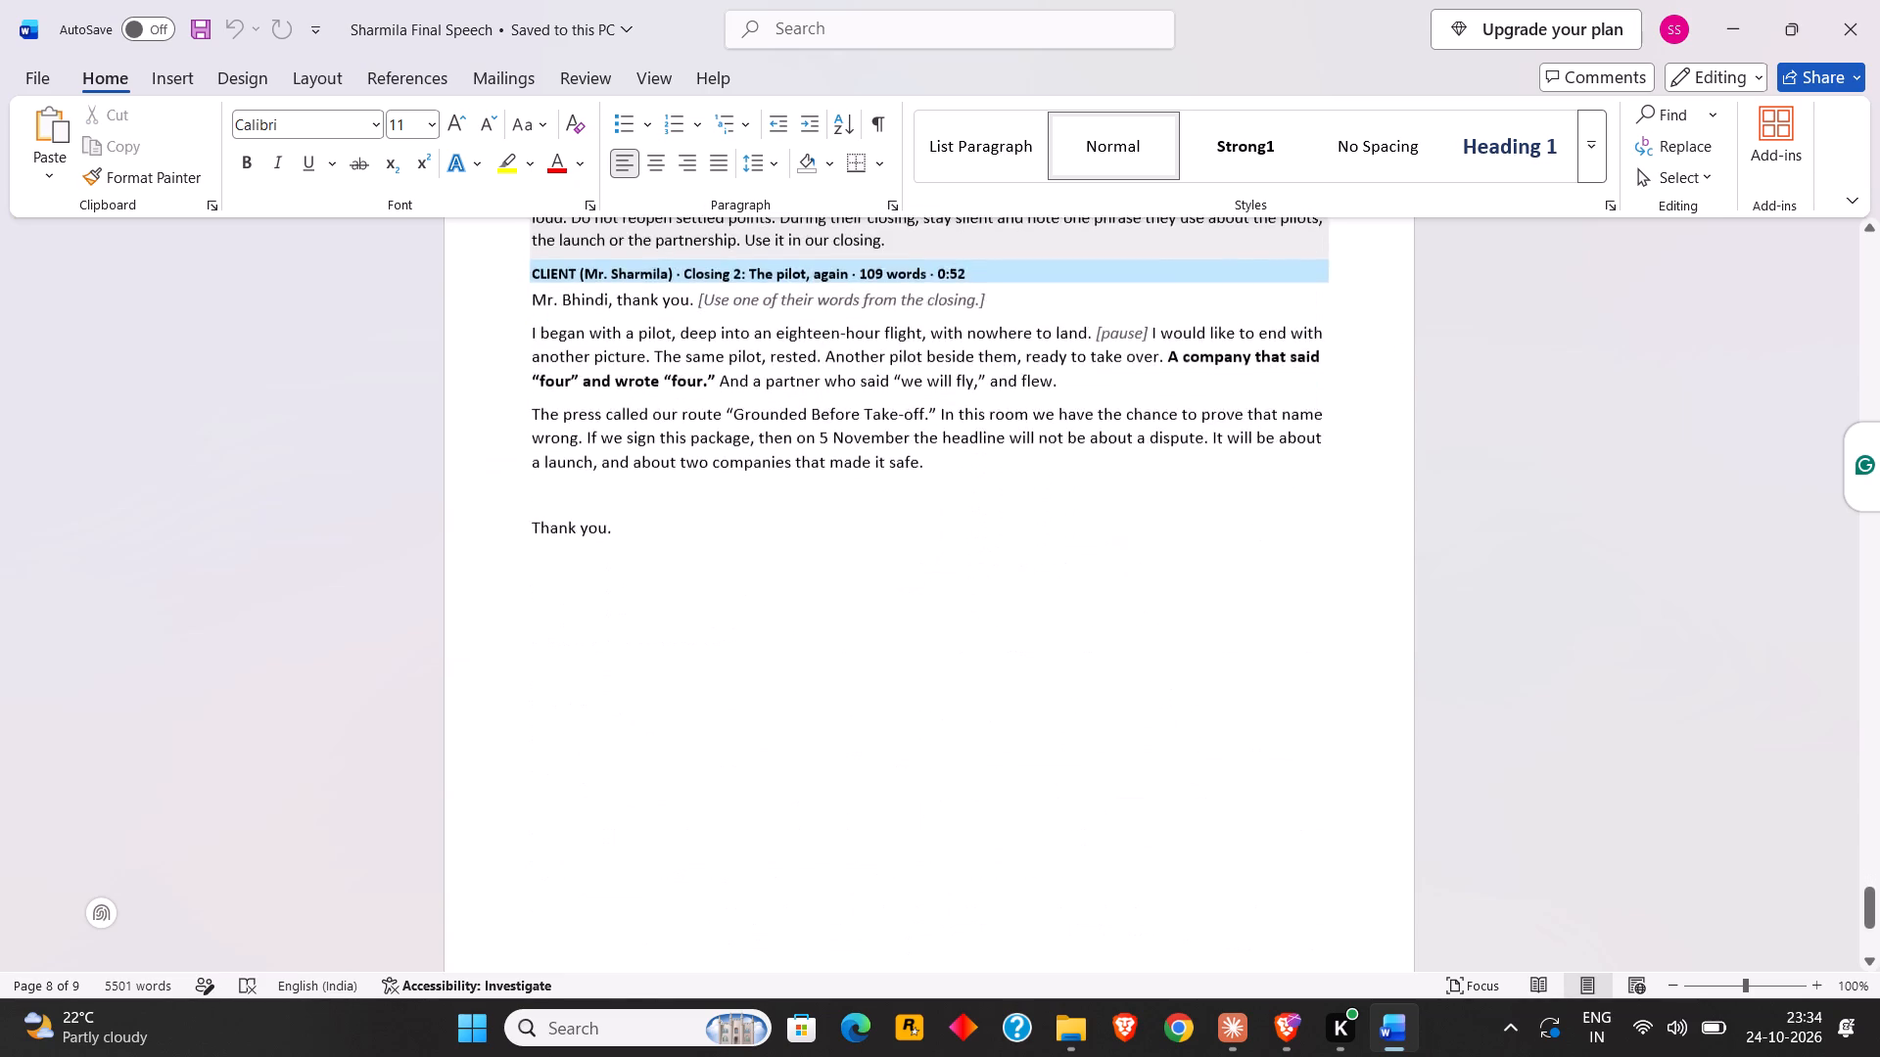
Review the first page of the Sharmila Final Speech again, covering the speaking-order colour key and the Stage 1 greetings and introductions.
{"action": "scroll", "coordinate": [744, 462], "scroll_direction": "up", "scroll_amount": 14}
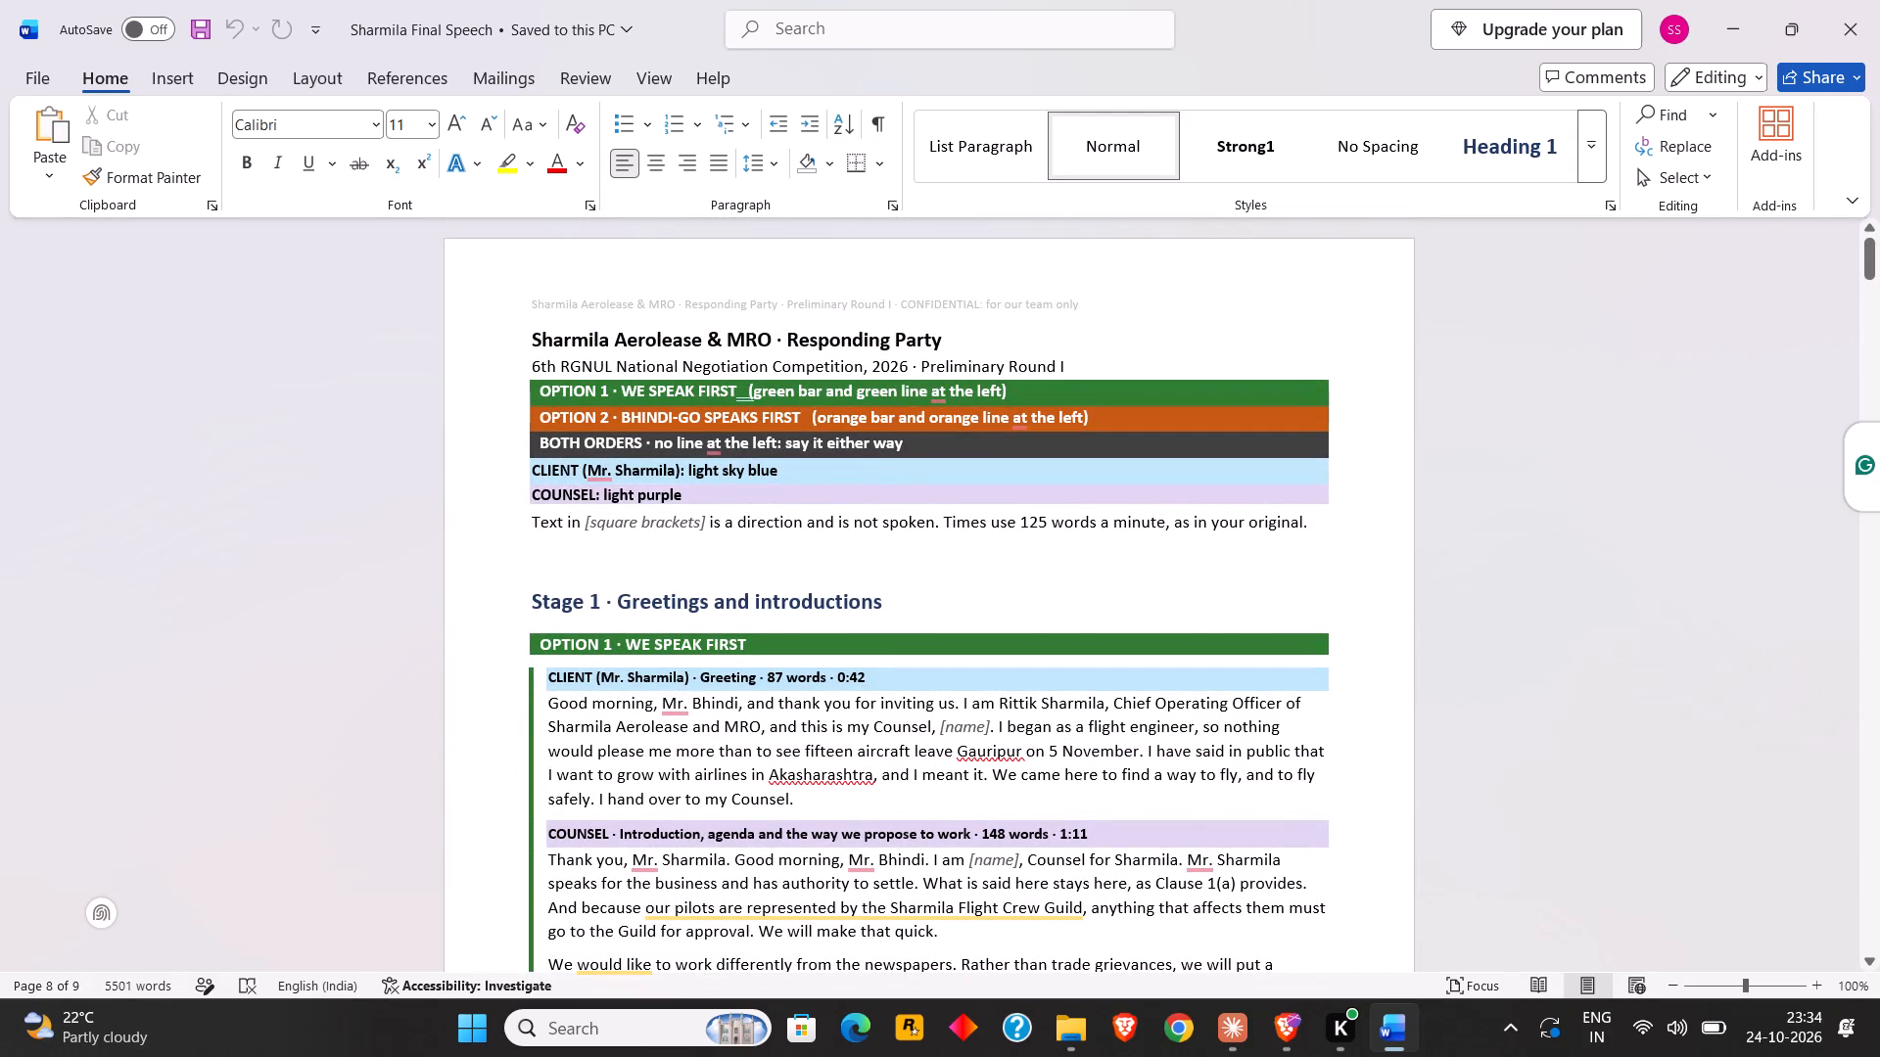